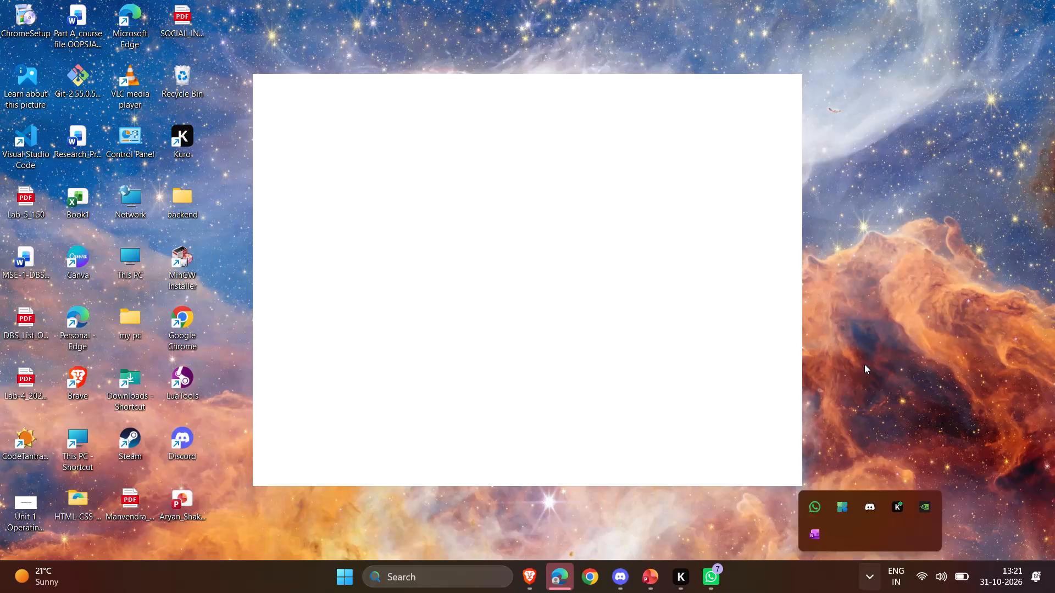
Open Google Chrome in a maximized window and search the web for "aktu erp".
left_click(582, 573)
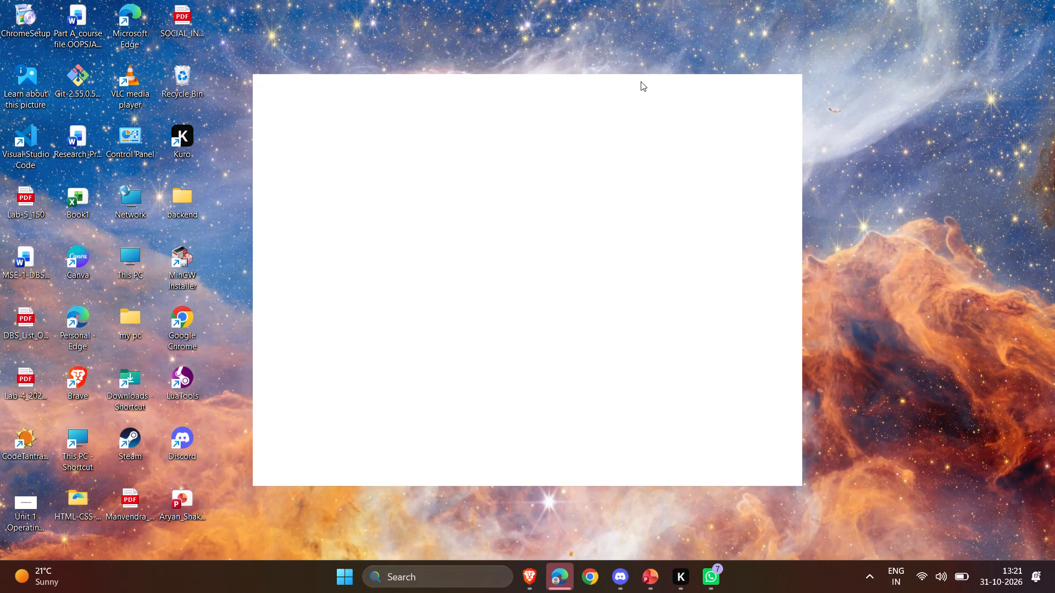
left_click(540, 13)
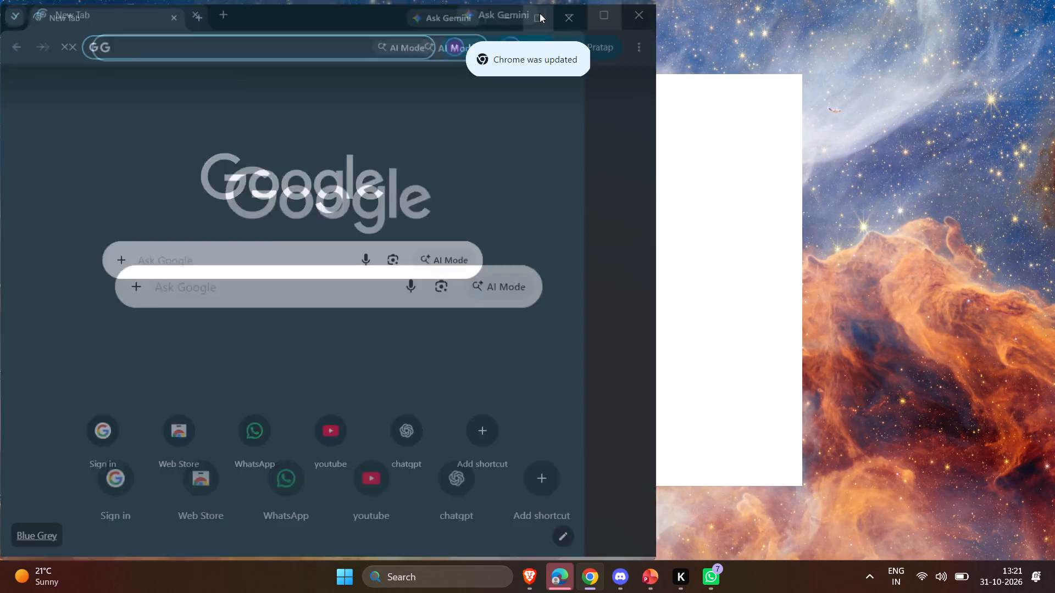
type("aktu erp")
key("Return")
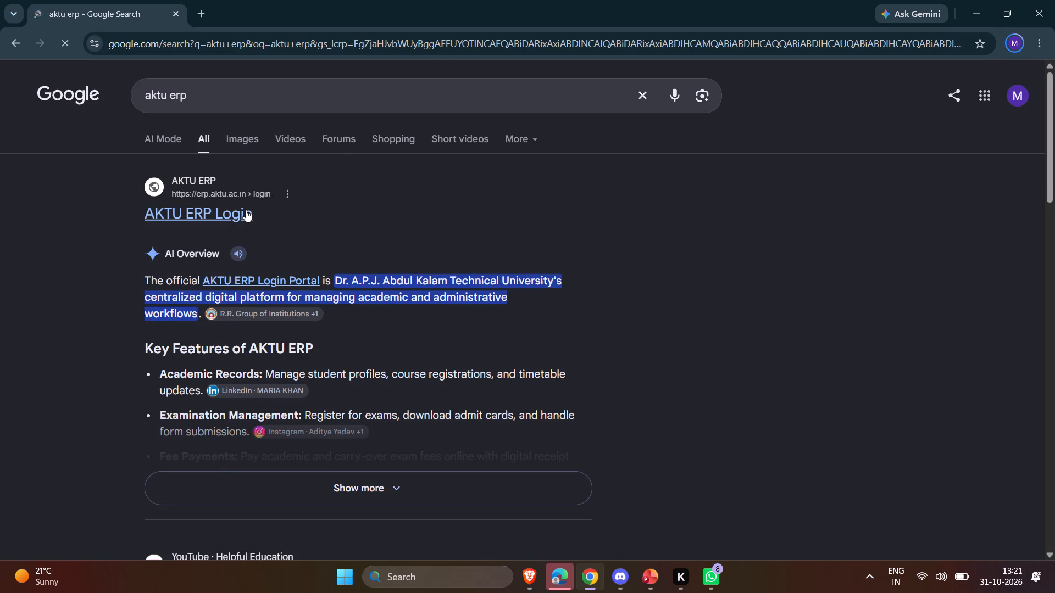
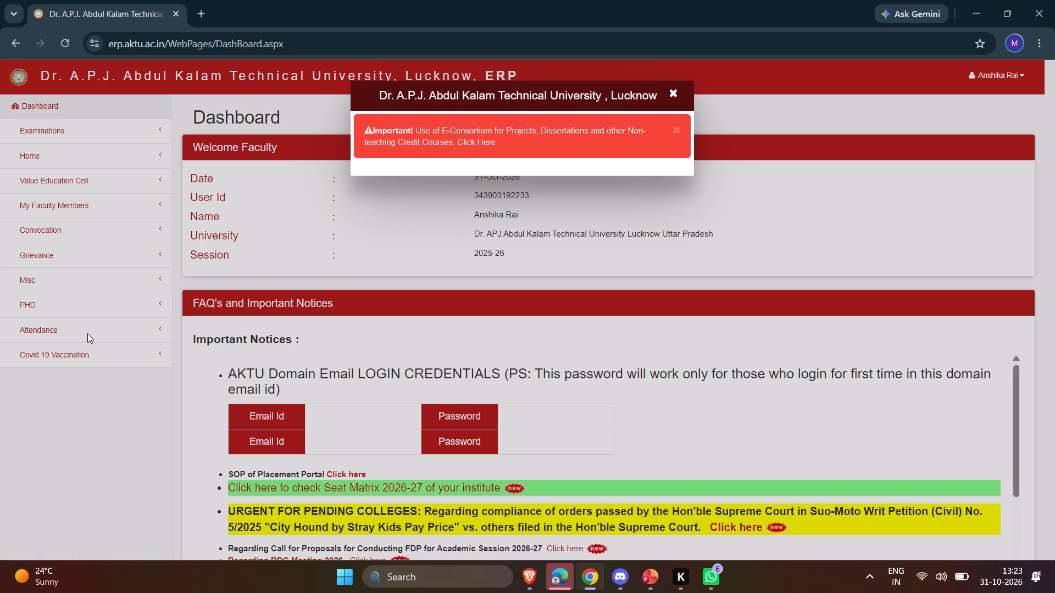
Dismiss the E-Consortium notice on the dashboard and open the Register page of the Attendance section.
left_click(671, 91)
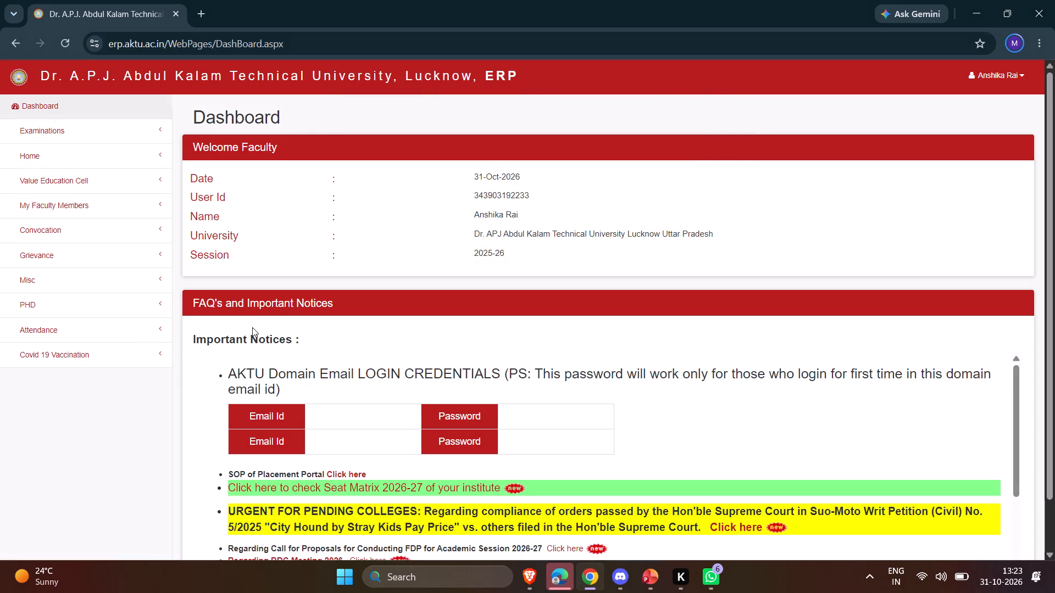
left_click(160, 334)
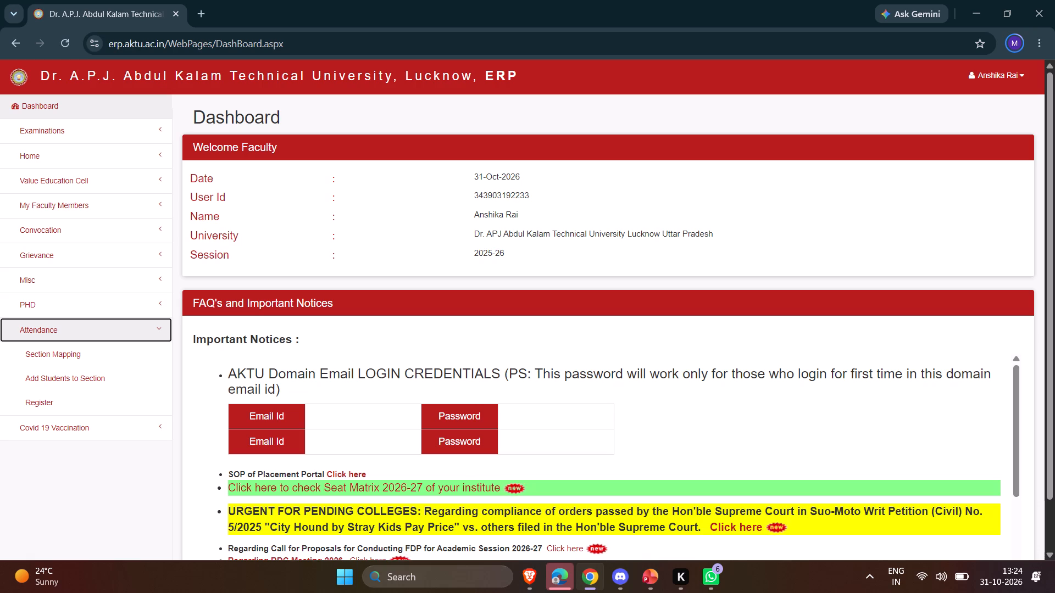
double_click(55, 328)
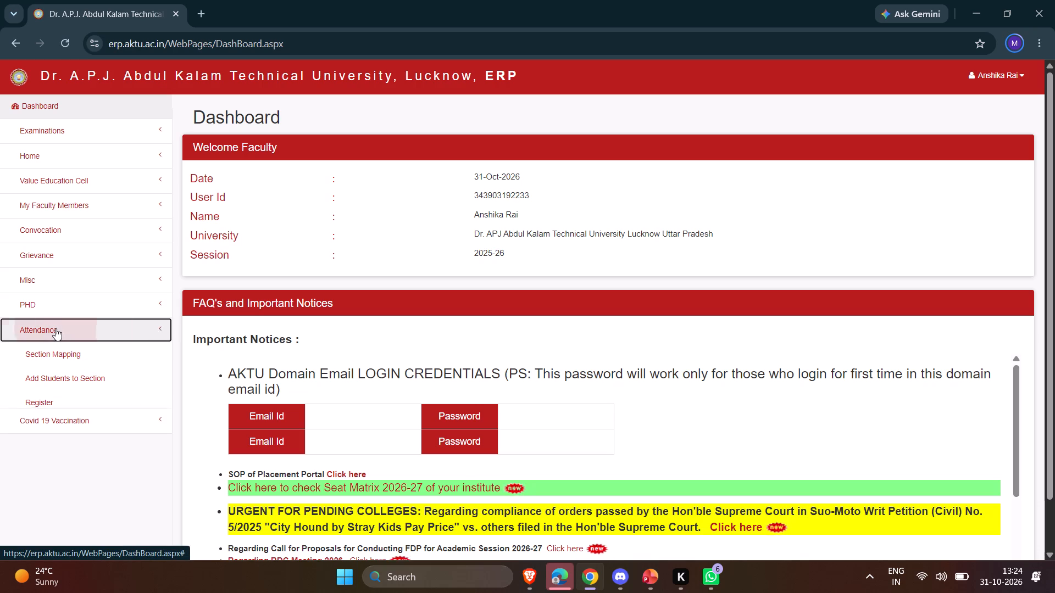
left_click(55, 328)
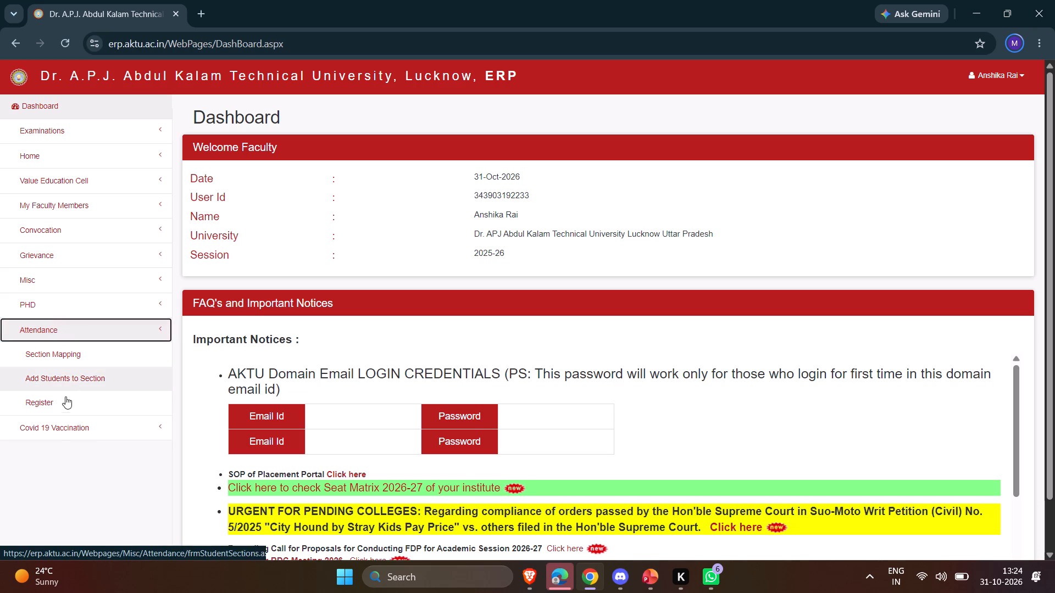
left_click(65, 402)
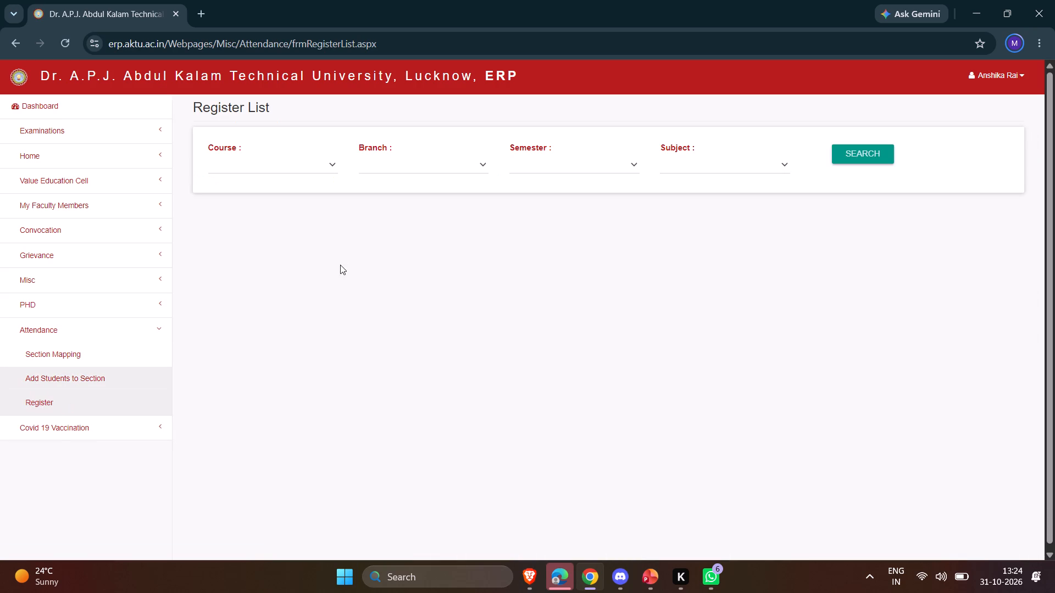
Set the register filter's course to Bachelor of Technology and its branch to Artificial Intelligence And Machine Learning.
left_click(314, 161)
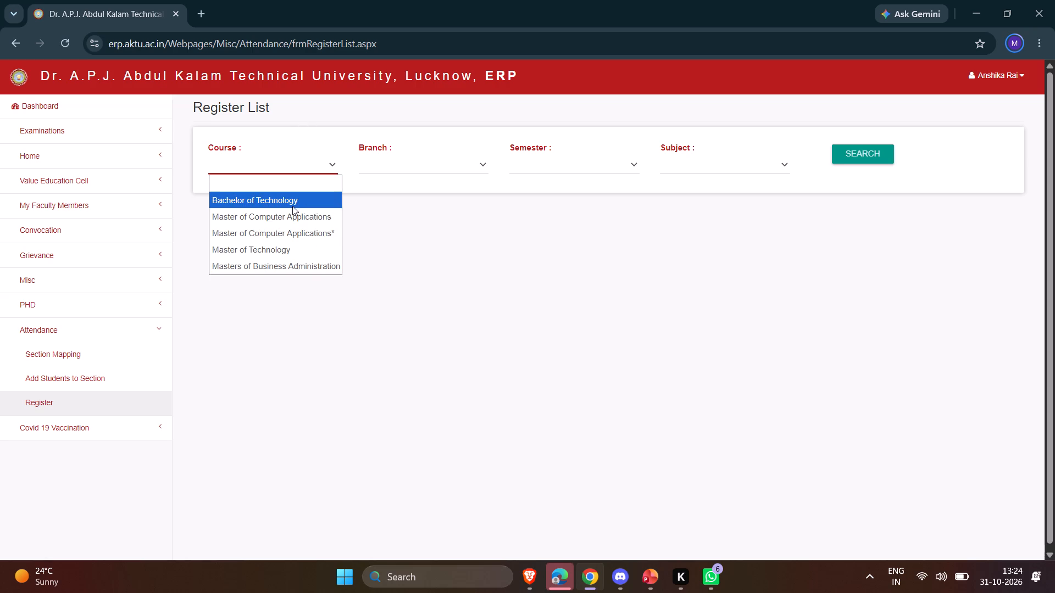
scroll(297, 226, "down", 1)
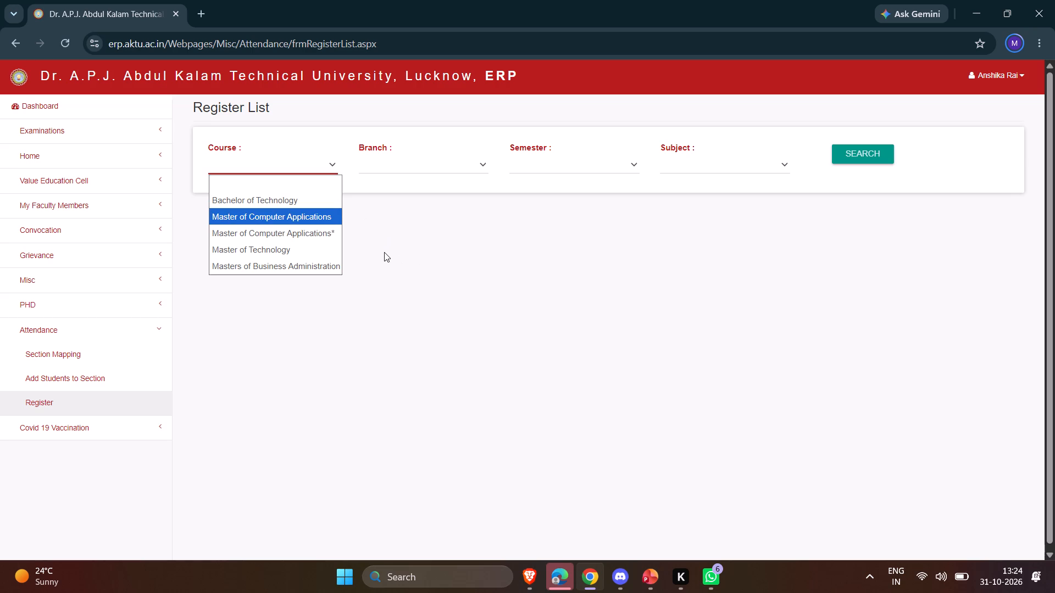
left_click(243, 208)
left_click(437, 172)
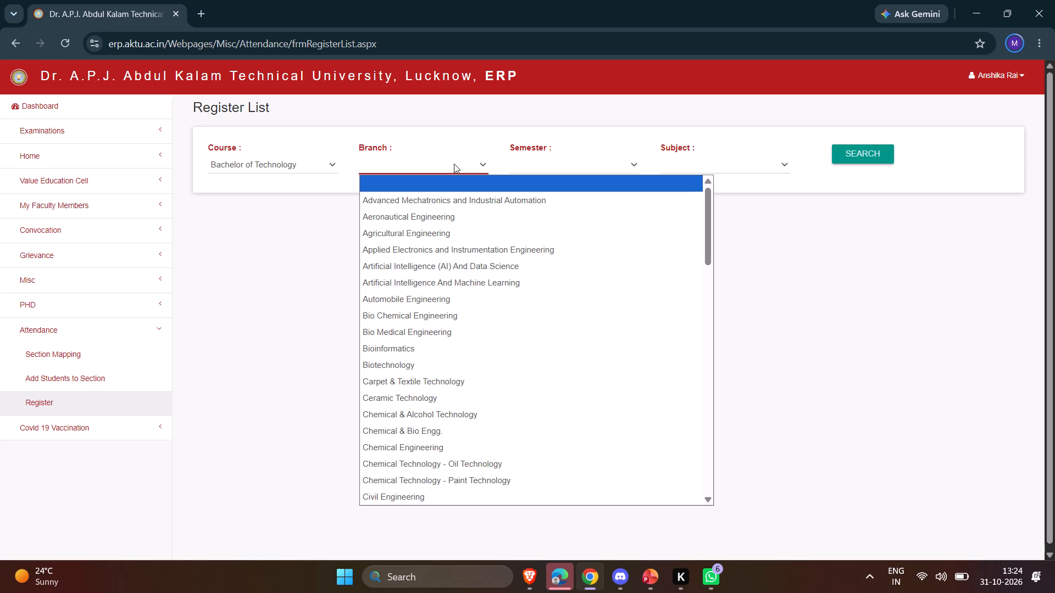
key("a")
type("rt")
left_click(459, 282)
Set the semester in the Register List filter to 7.
double_click(626, 161)
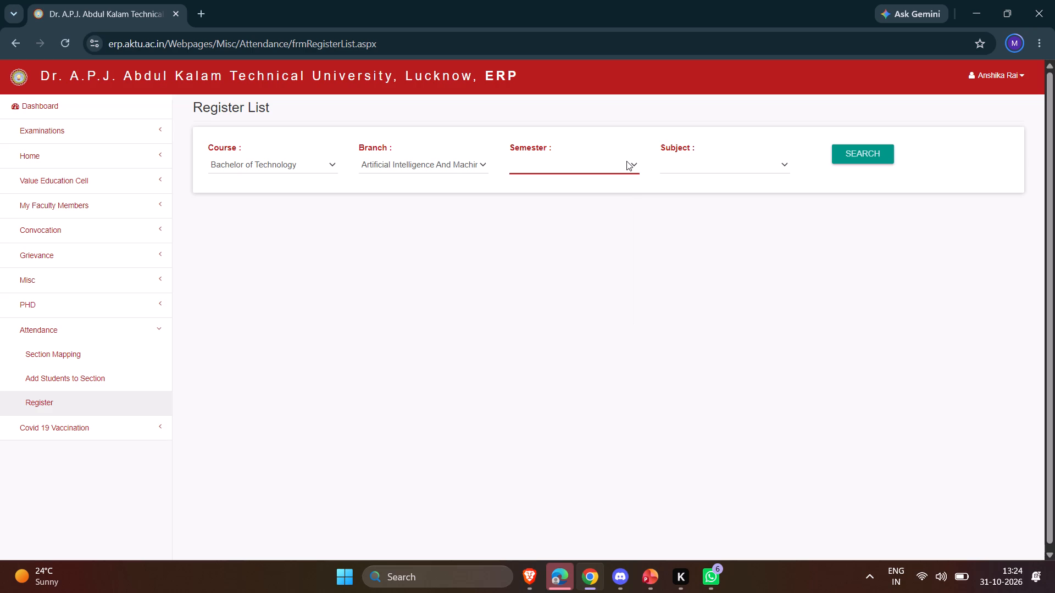
left_click(626, 161)
left_click(470, 164)
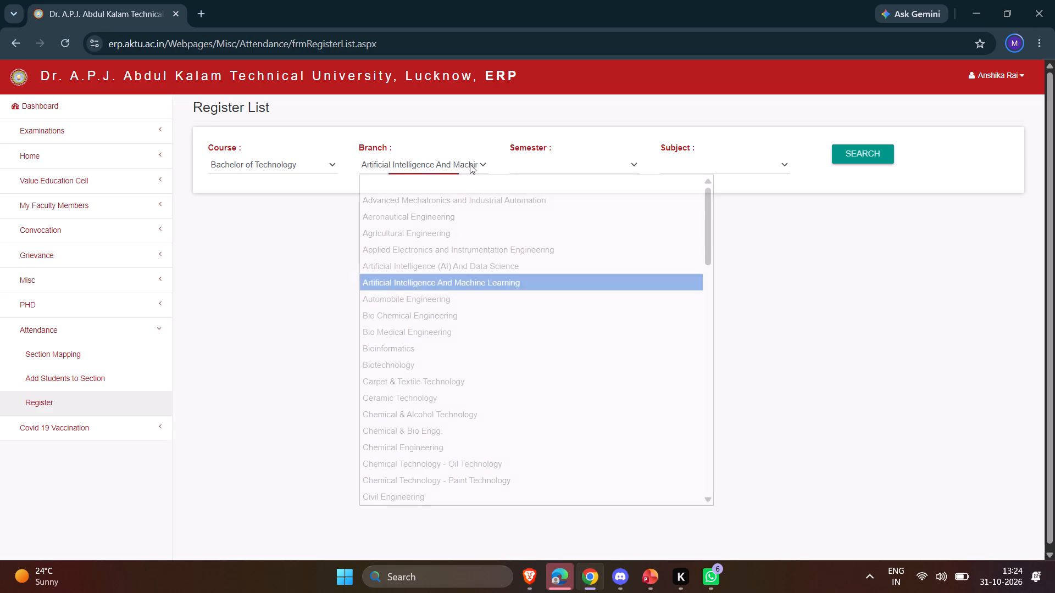
left_click(817, 266)
left_click(633, 159)
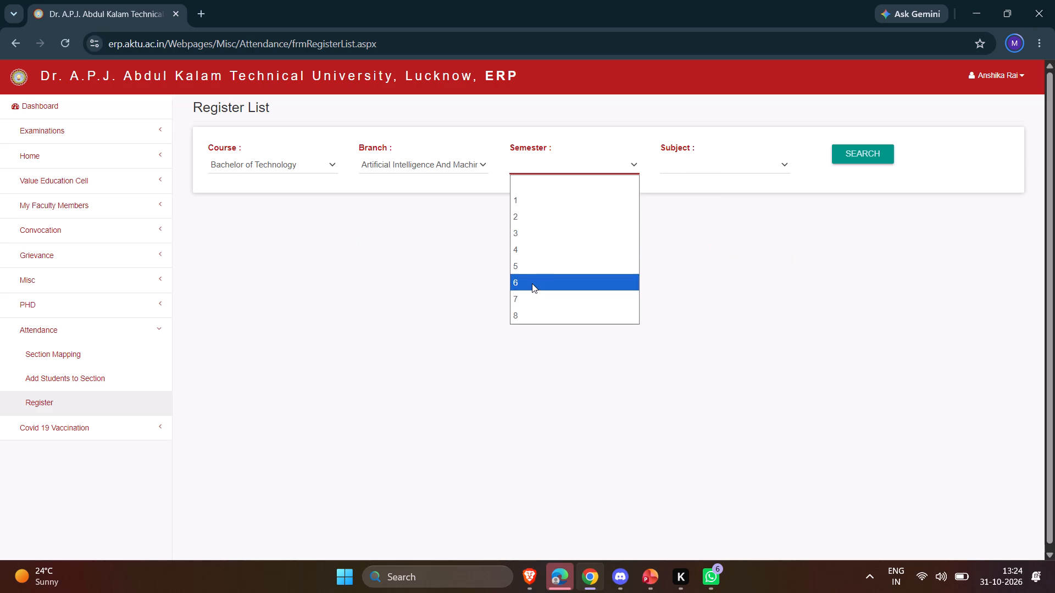
left_click(526, 298)
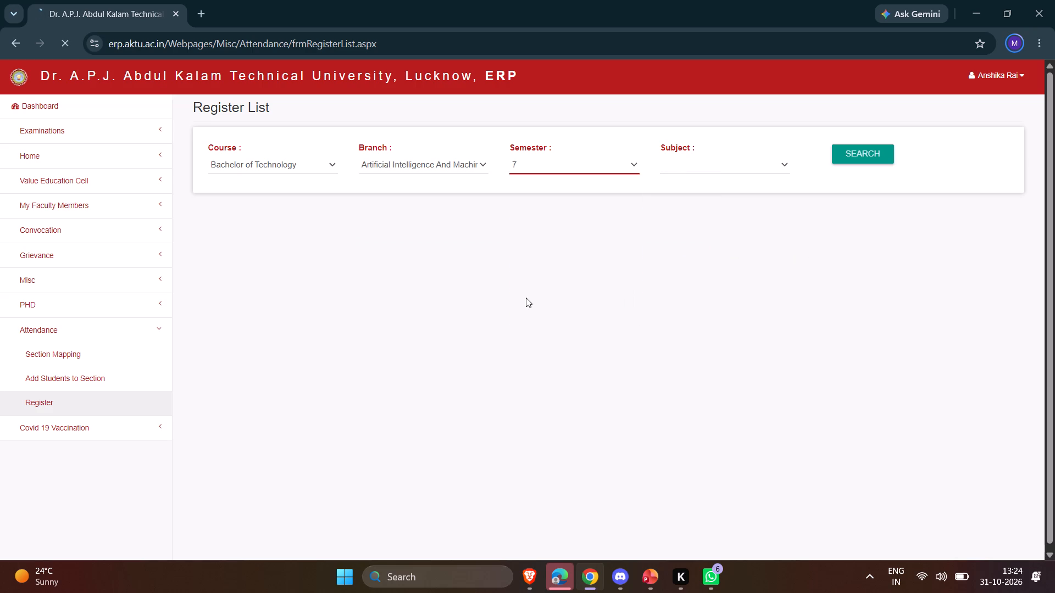
Set the subject in the Register List filter to BOE077 (DESIGN THINKING).
left_click(720, 162)
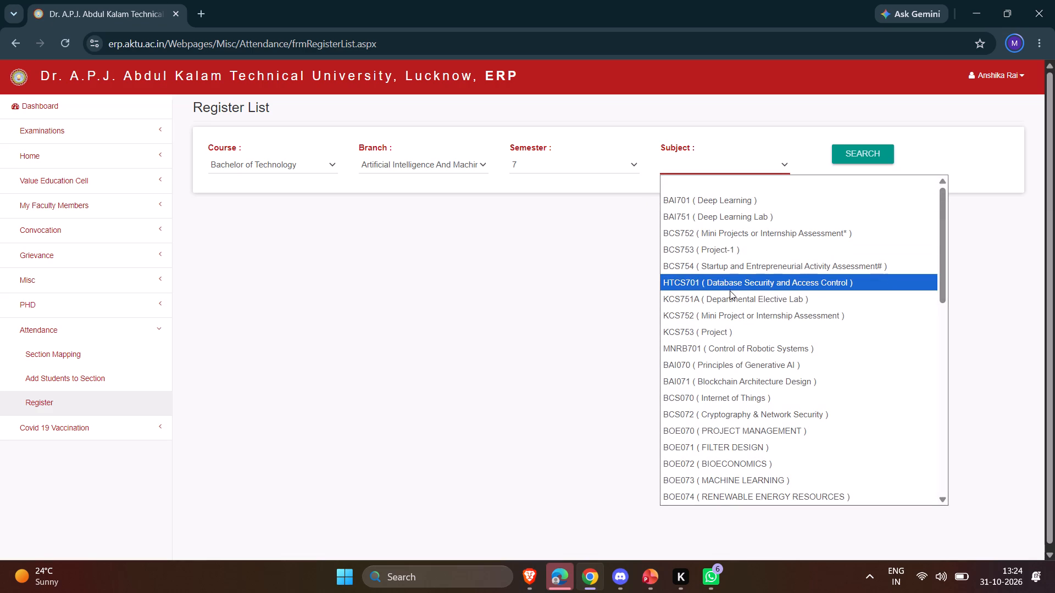
scroll(762, 303, "down", 3)
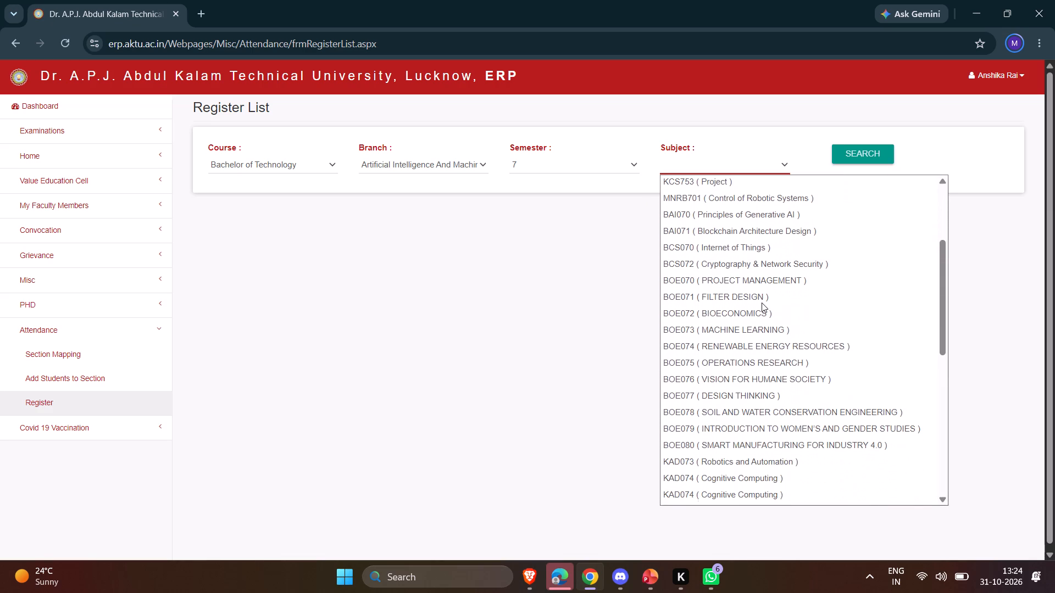
scroll(762, 303, "down", 2)
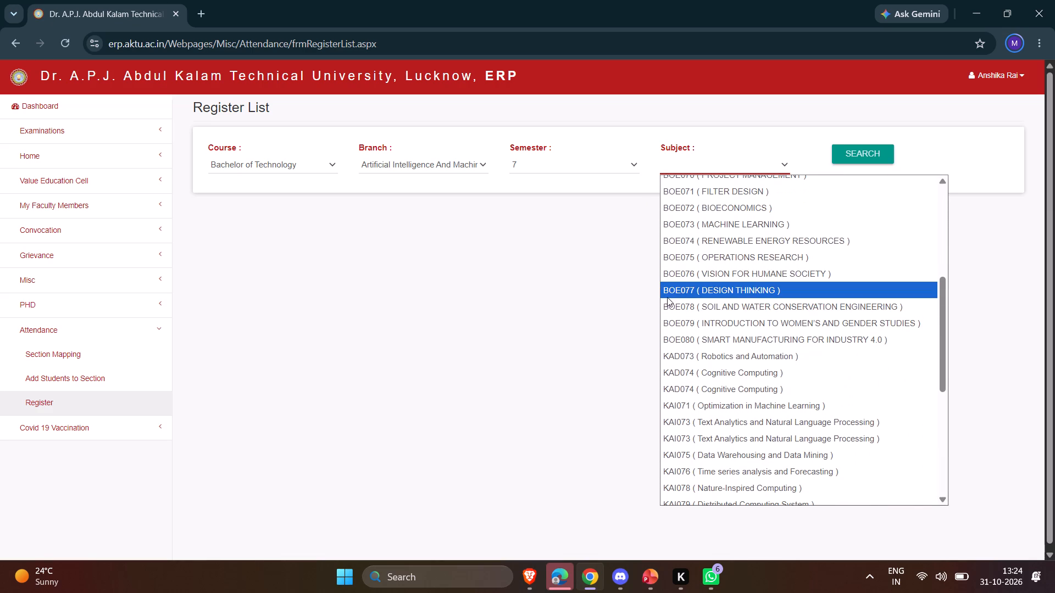
left_click(689, 292)
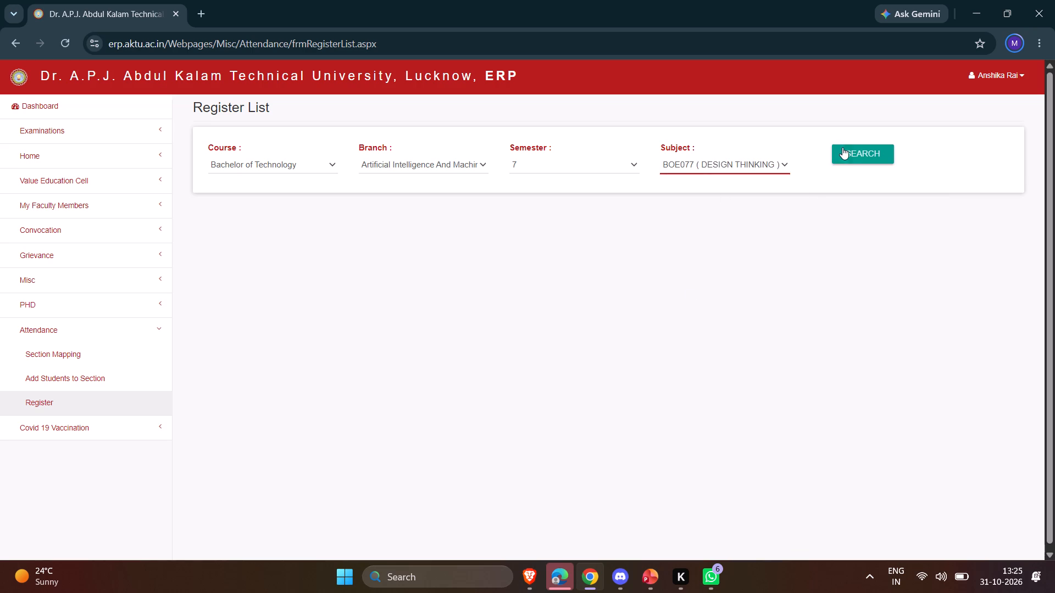
Search the register list with the chosen course, branch, semester and subject.
left_click(852, 148)
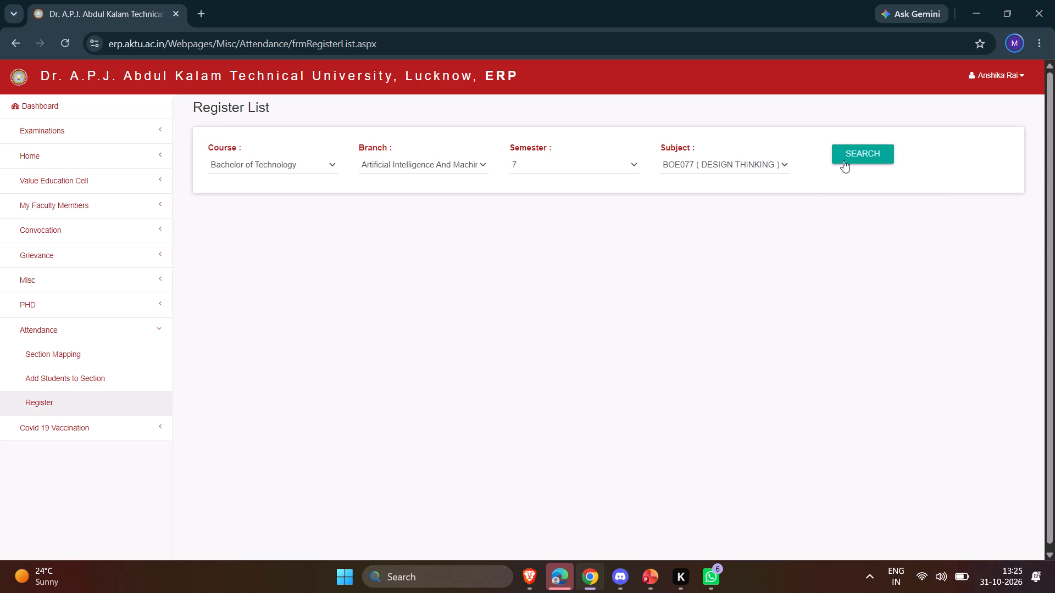
left_click(843, 160)
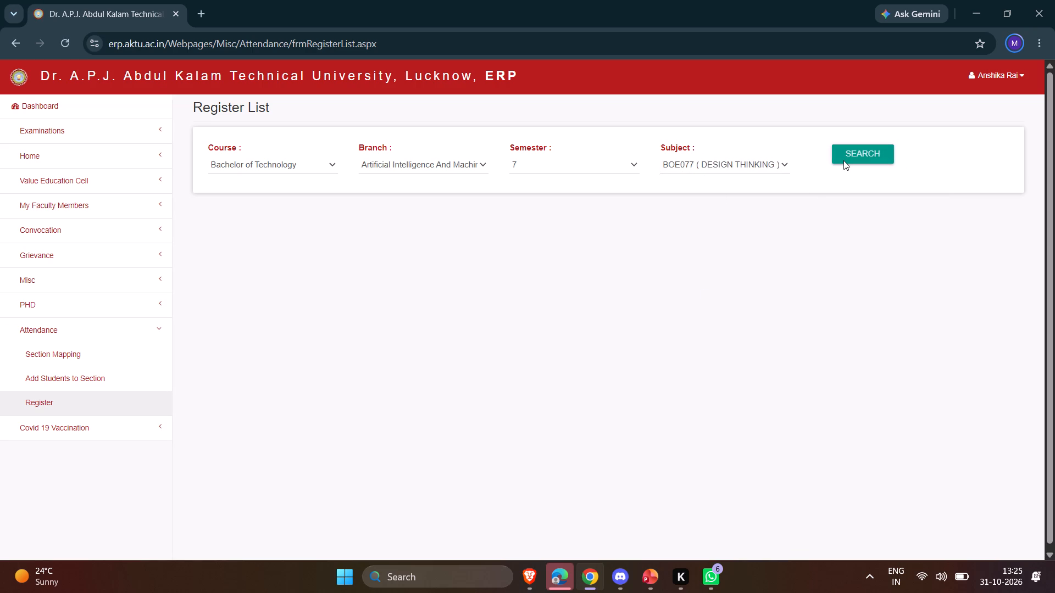
left_click(843, 160)
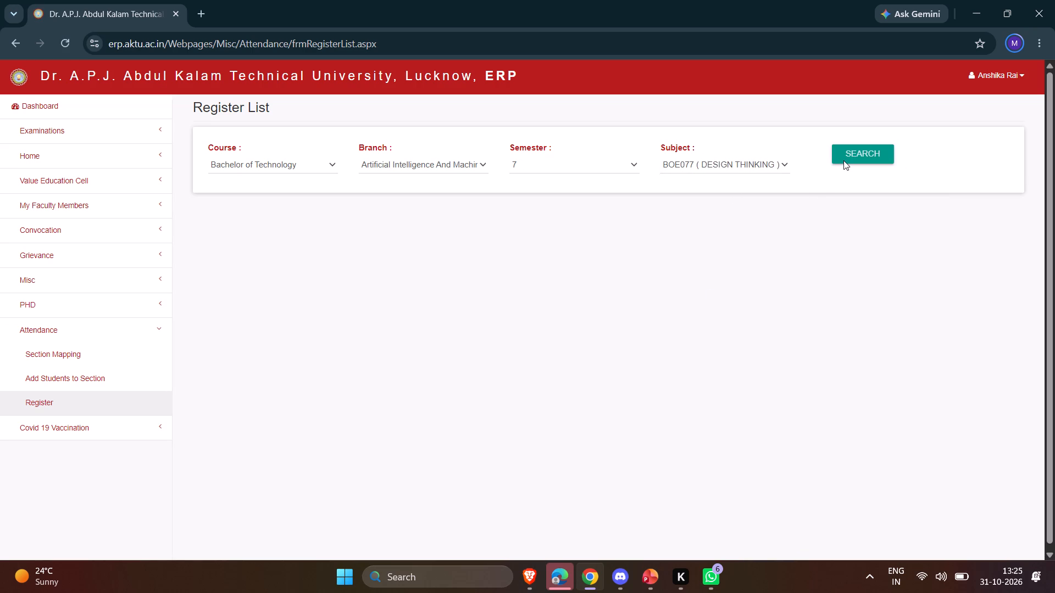
left_click(843, 160)
triple_click(843, 160)
triple_click(843, 160)
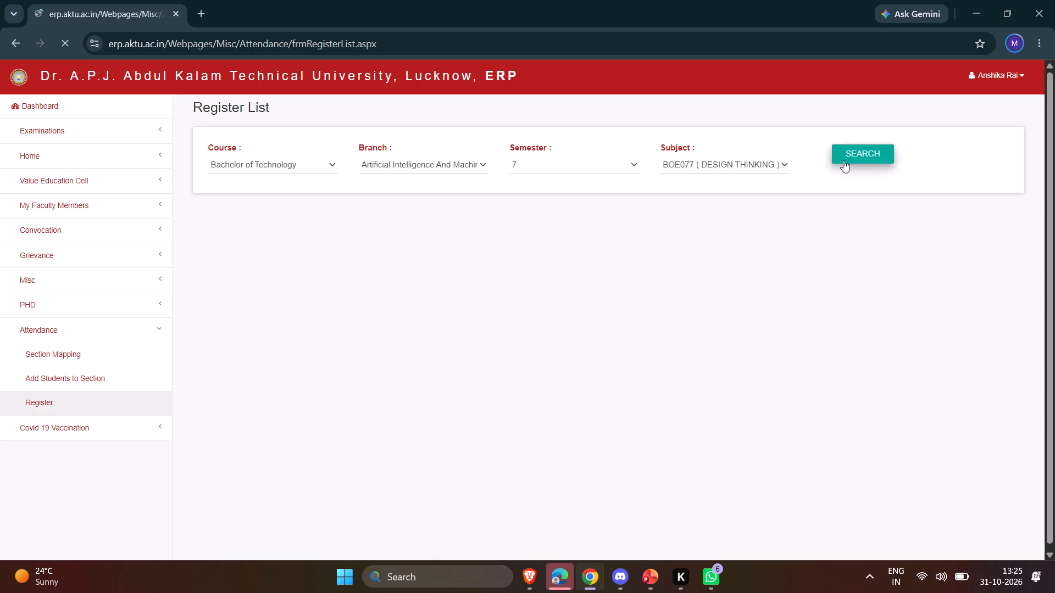
left_click(843, 160)
left_click(843, 160)
triple_click(843, 160)
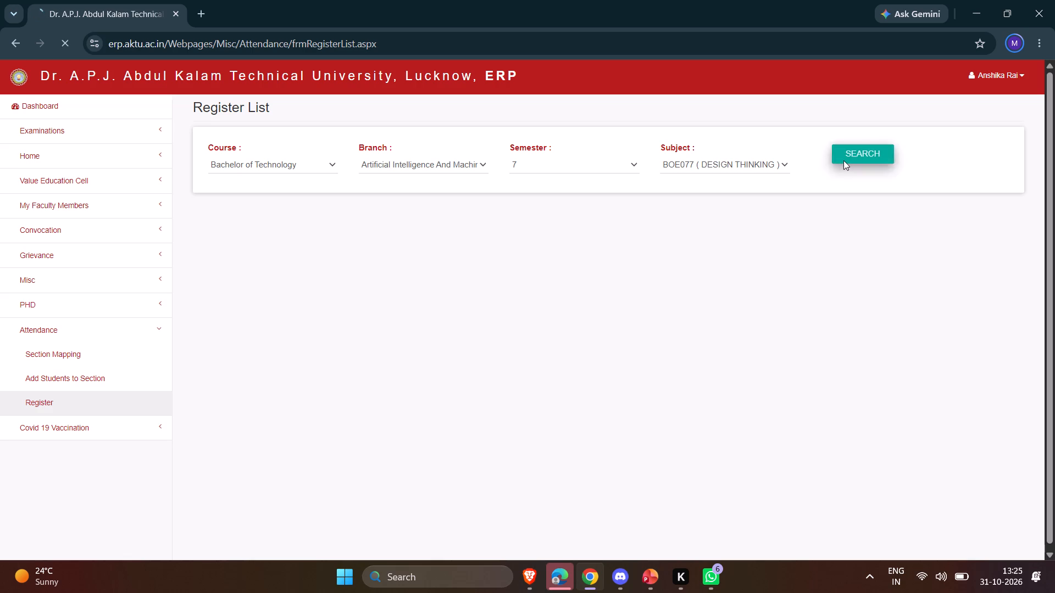
triple_click(843, 160)
triple_click(843, 160)
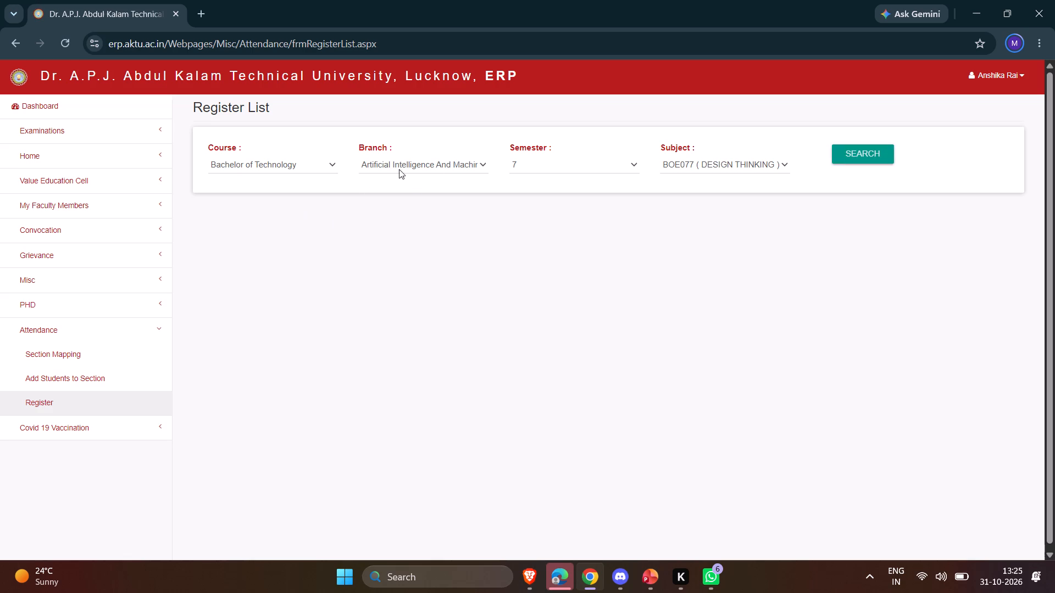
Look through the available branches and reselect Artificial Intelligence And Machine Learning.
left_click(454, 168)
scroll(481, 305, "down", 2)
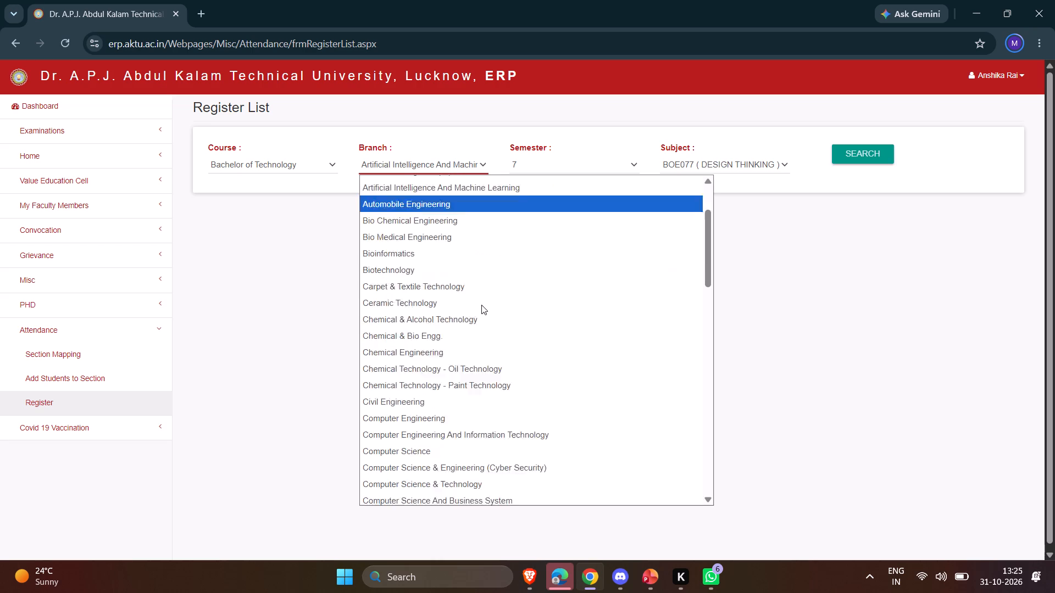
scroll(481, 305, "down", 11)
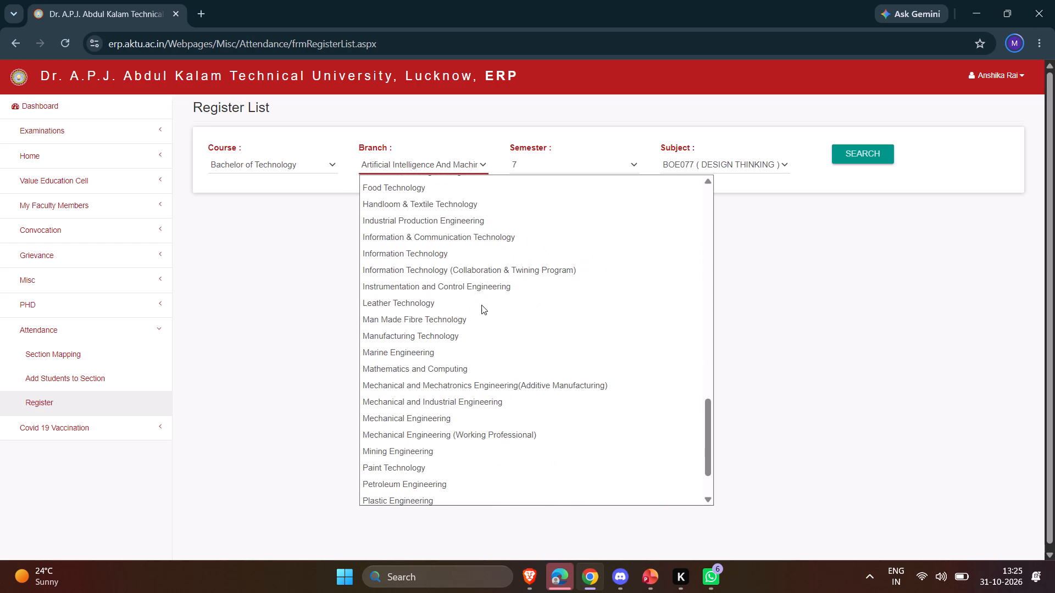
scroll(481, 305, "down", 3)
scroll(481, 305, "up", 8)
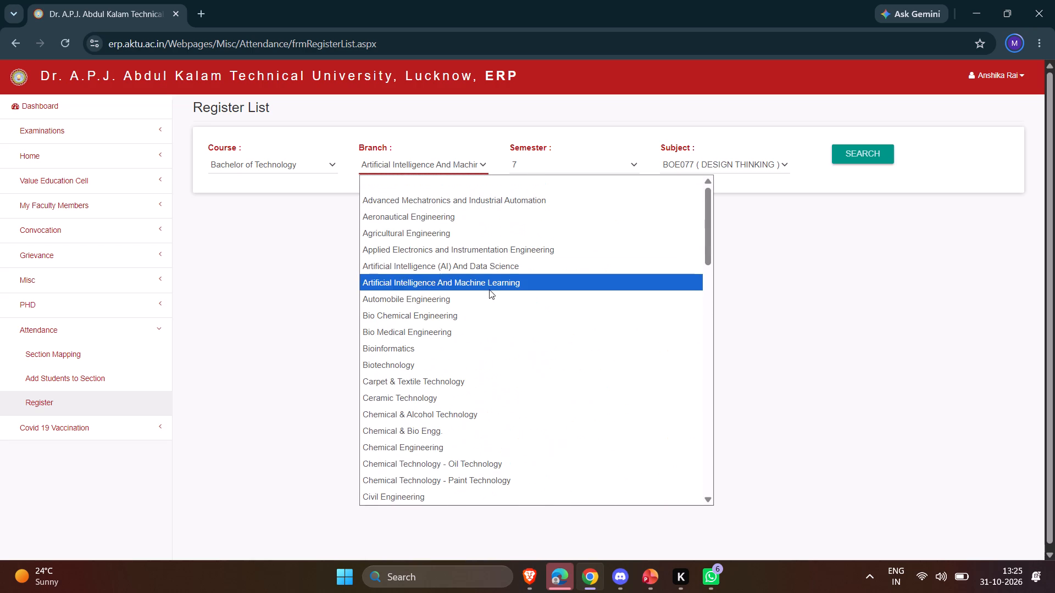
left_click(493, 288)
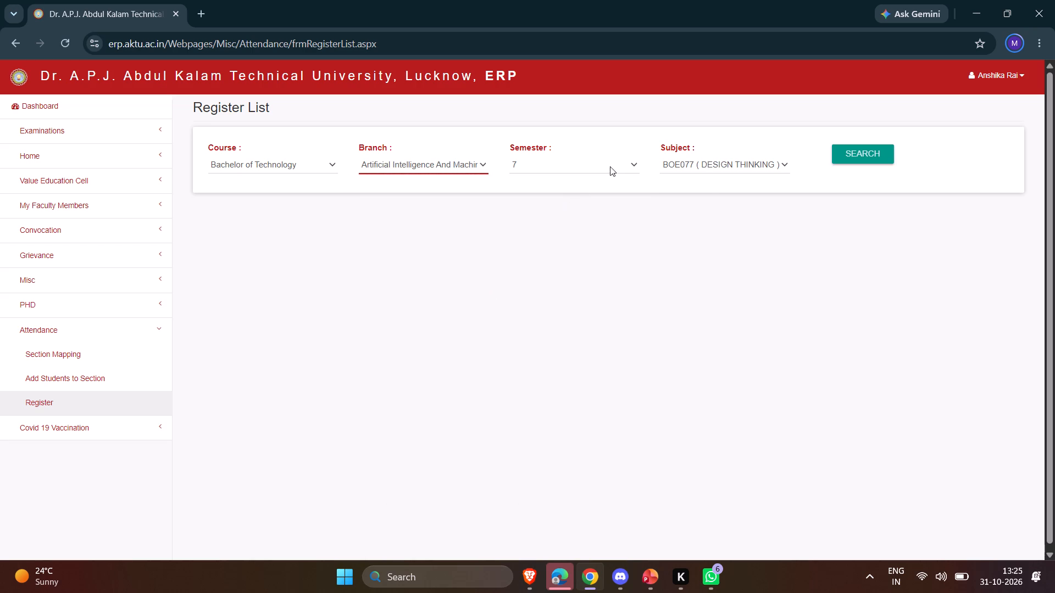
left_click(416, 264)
Run the register list search again for the BOE077 (DESIGN THINKING) subject in semester 7.
left_click(877, 154)
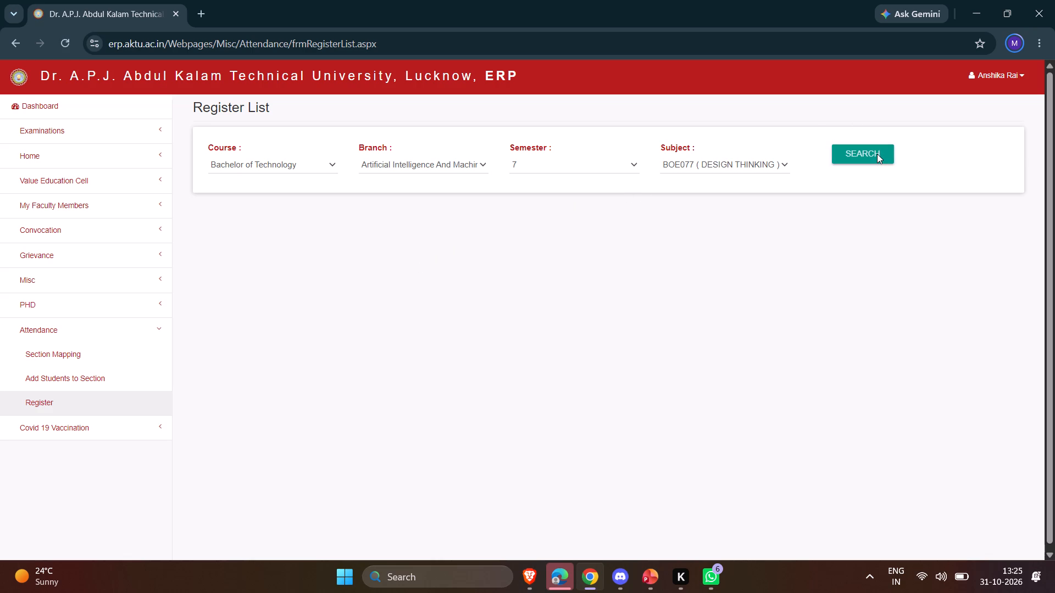
left_click(877, 154)
triple_click(877, 154)
triple_click(877, 154)
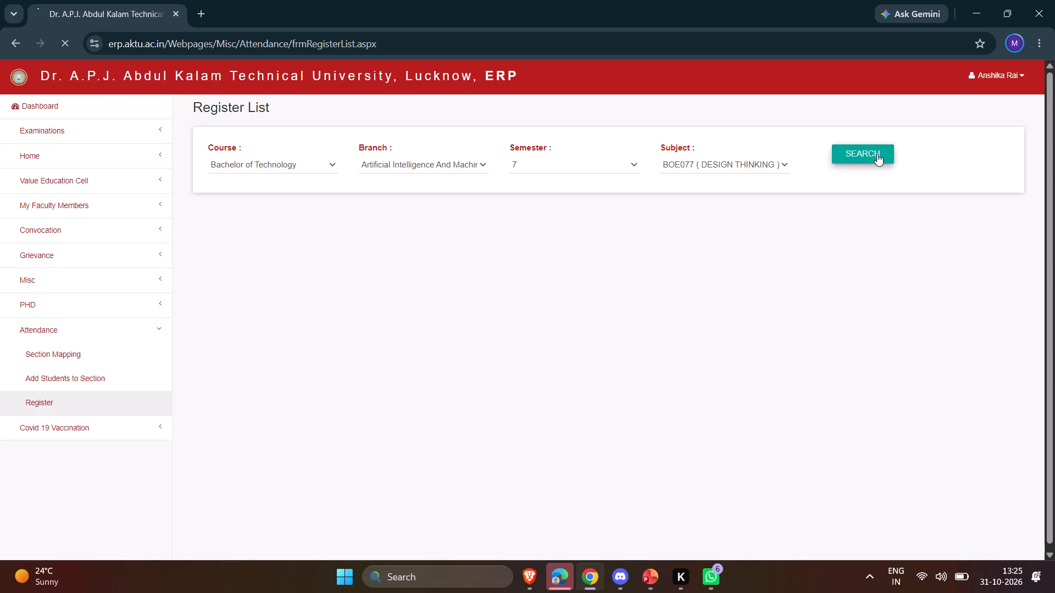
left_click(877, 154)
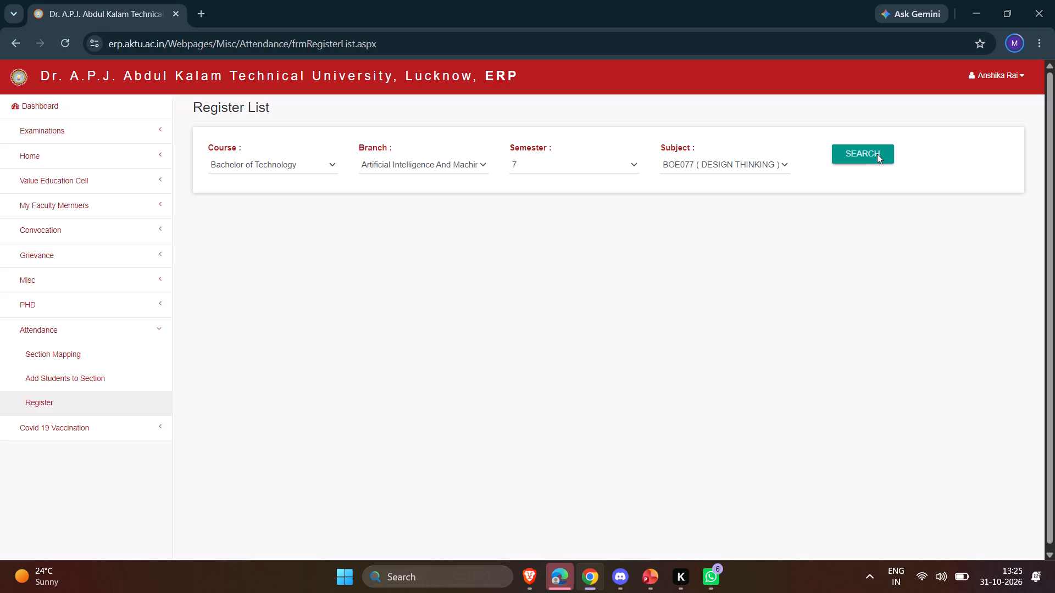
triple_click(877, 154)
double_click(877, 154)
left_click(876, 149)
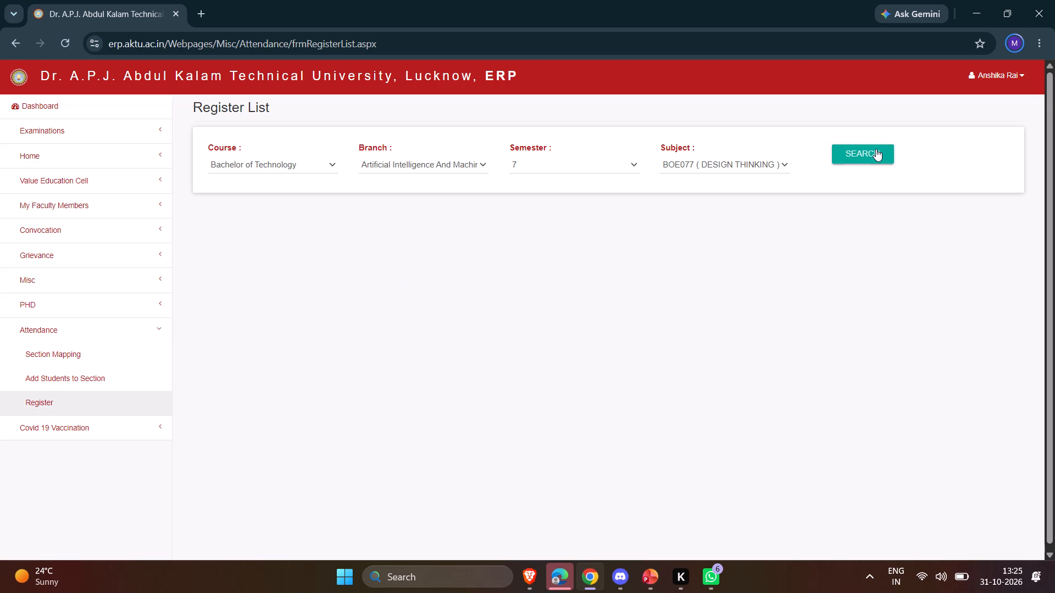
left_click(876, 149)
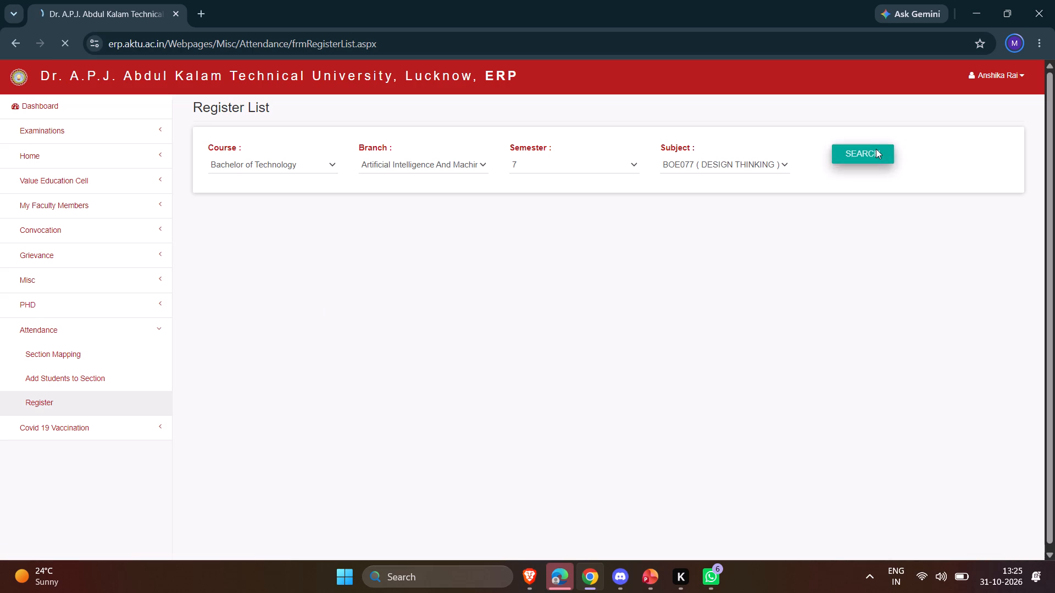
Repeat the register list search for BOE077 (DESIGN THINKING) under Artificial Intelligence And Machine Learning.
left_click(878, 153)
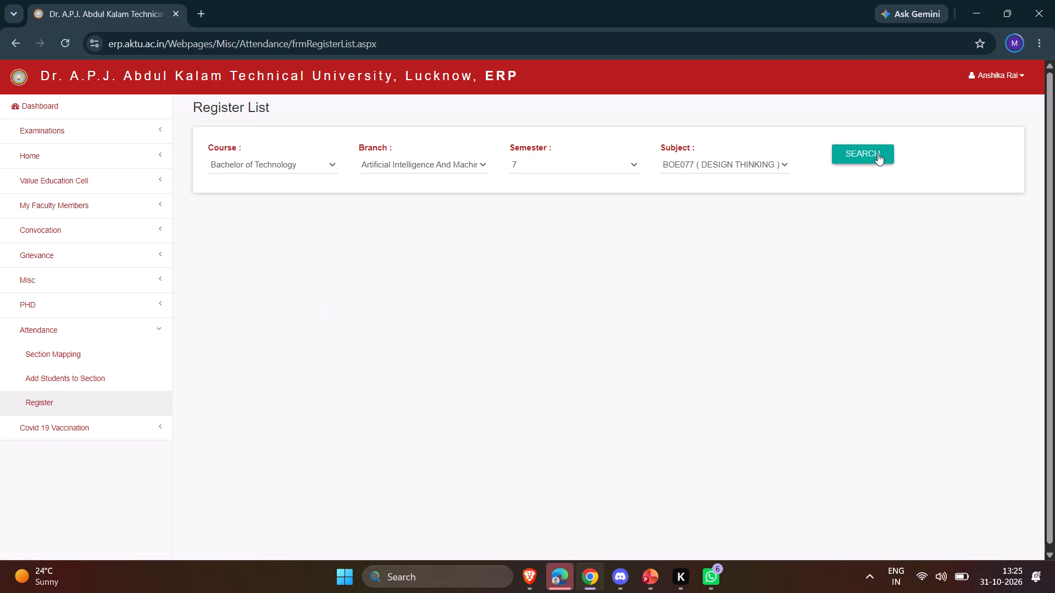
Set the branch to Computer Science And Engineering(Artificial Intelligence & Machine Learning) and the semester to 7.
left_click(453, 163)
scroll(475, 323, "down", 5)
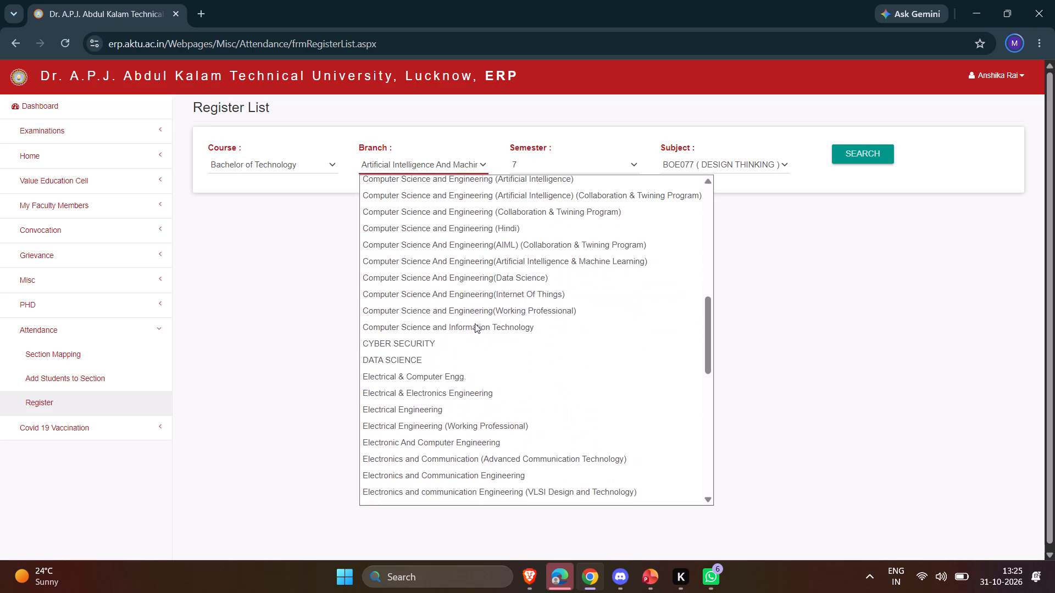
scroll(475, 323, "up", 1)
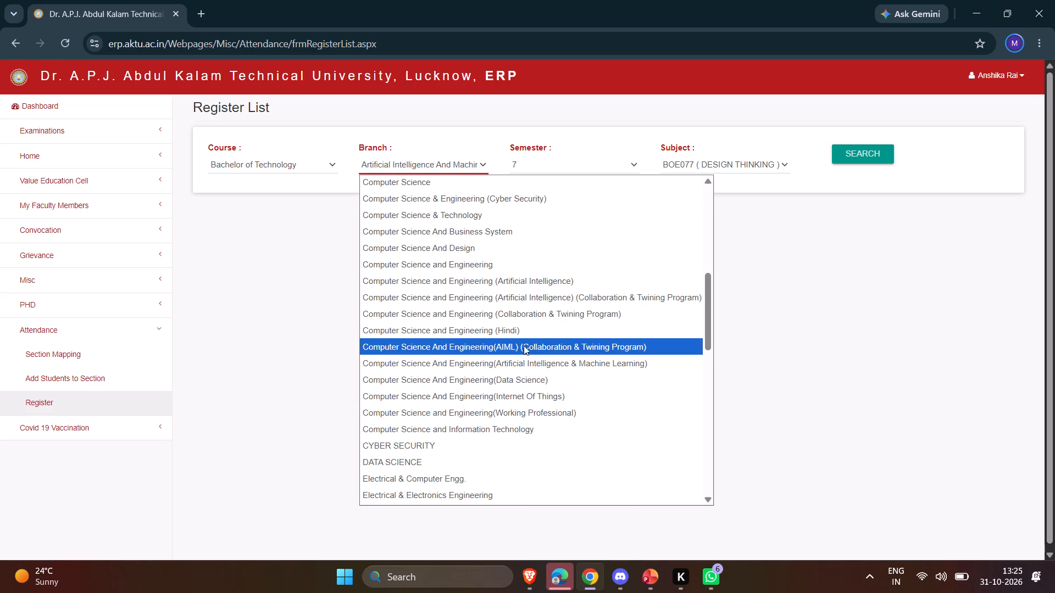
left_click(474, 367)
left_click(571, 168)
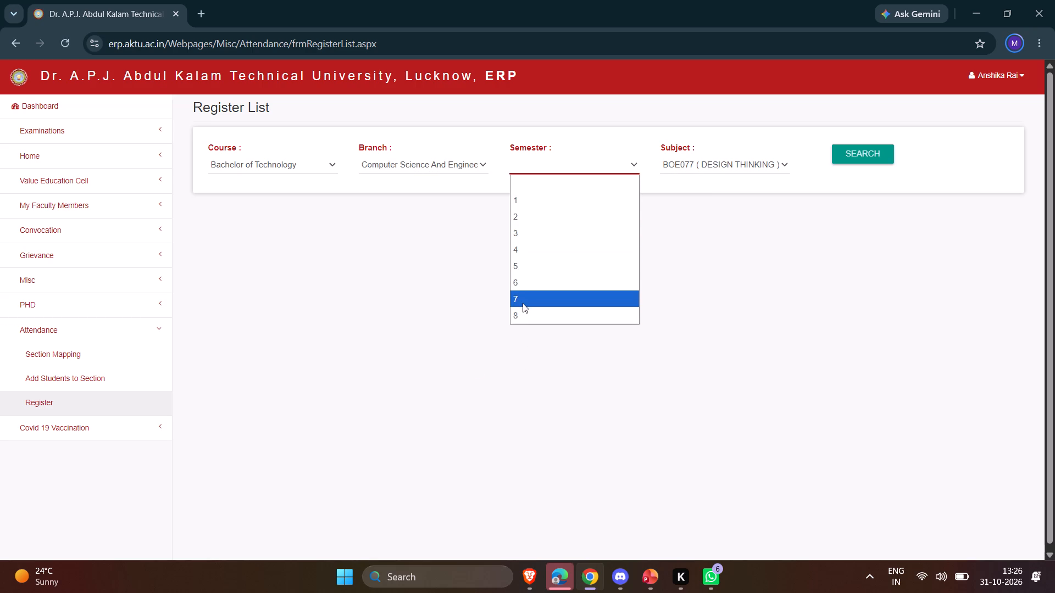
left_click(523, 303)
Set the subject to BOE077 (DESIGN THINKING) and search the register list.
left_click(744, 172)
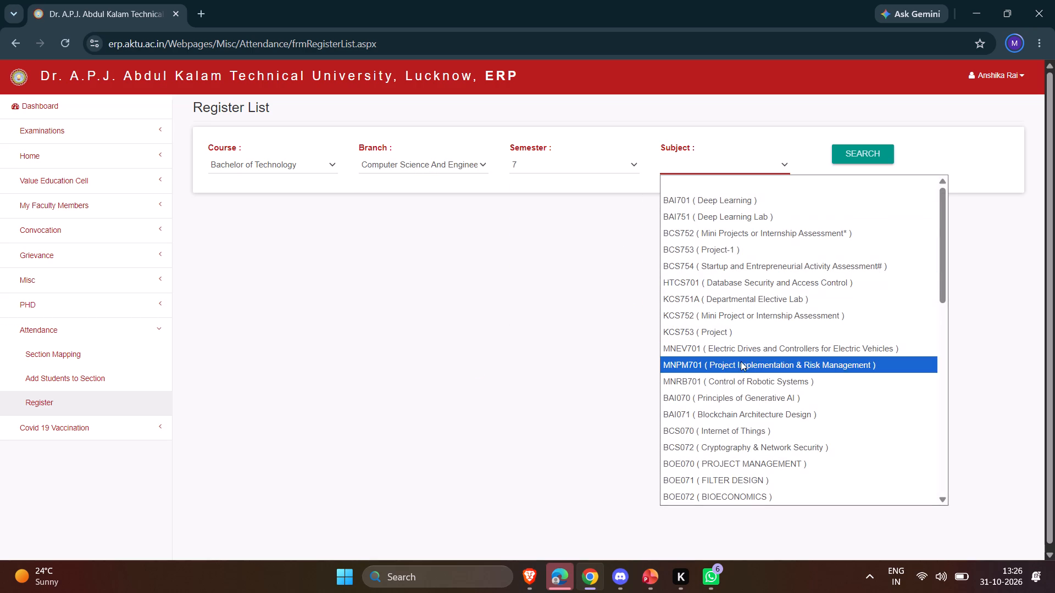
scroll(719, 445, "down", 1)
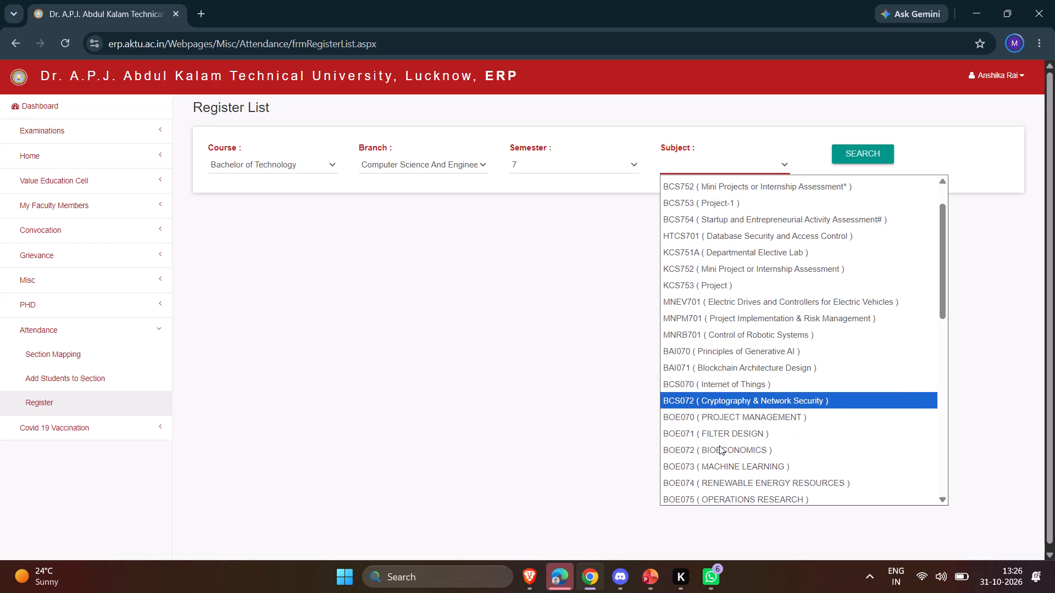
scroll(710, 478, "down", 1)
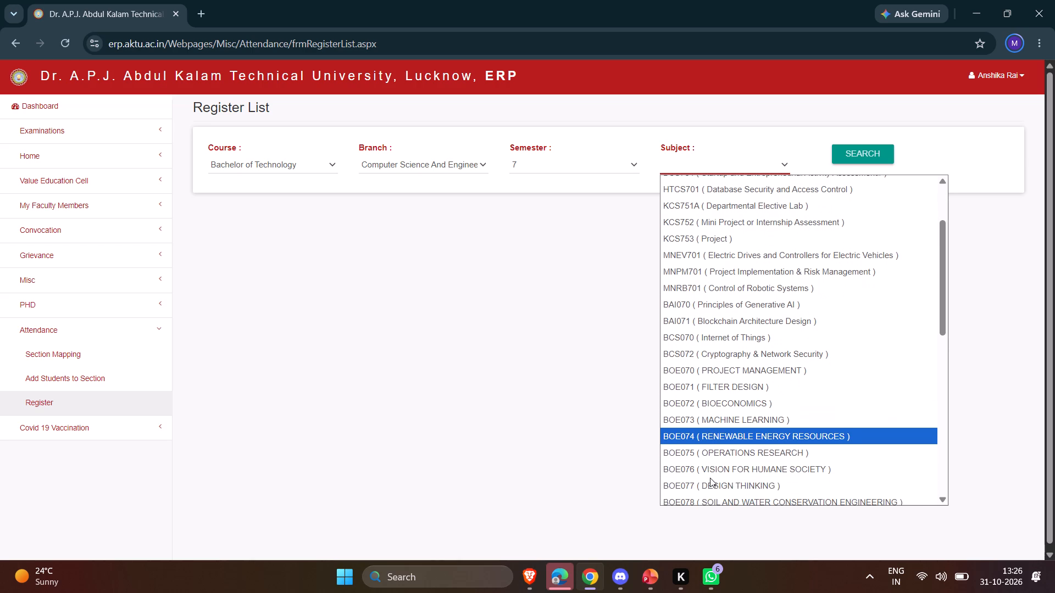
left_click(698, 490)
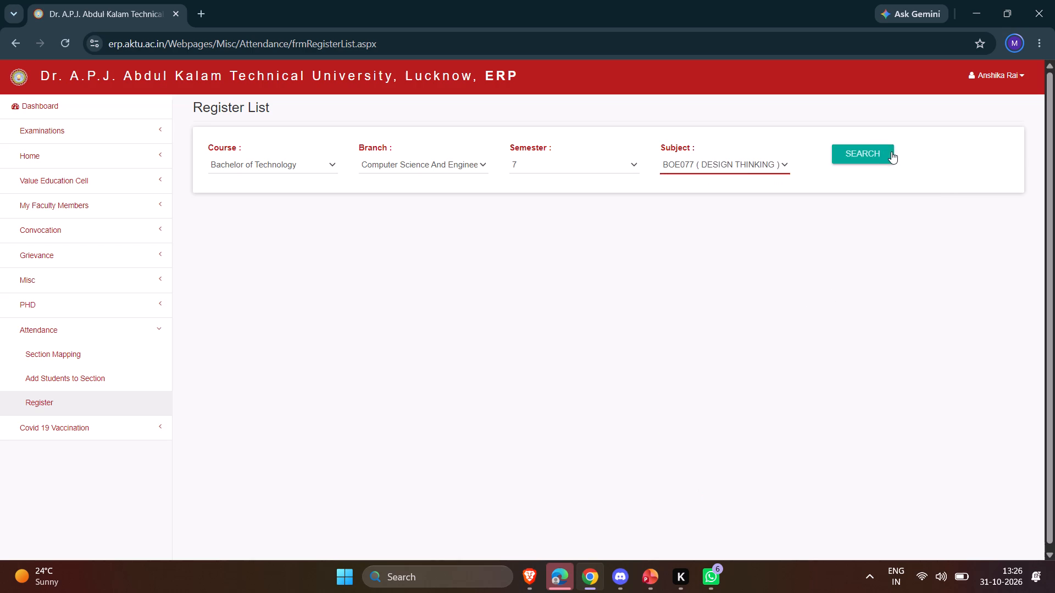
left_click(879, 150)
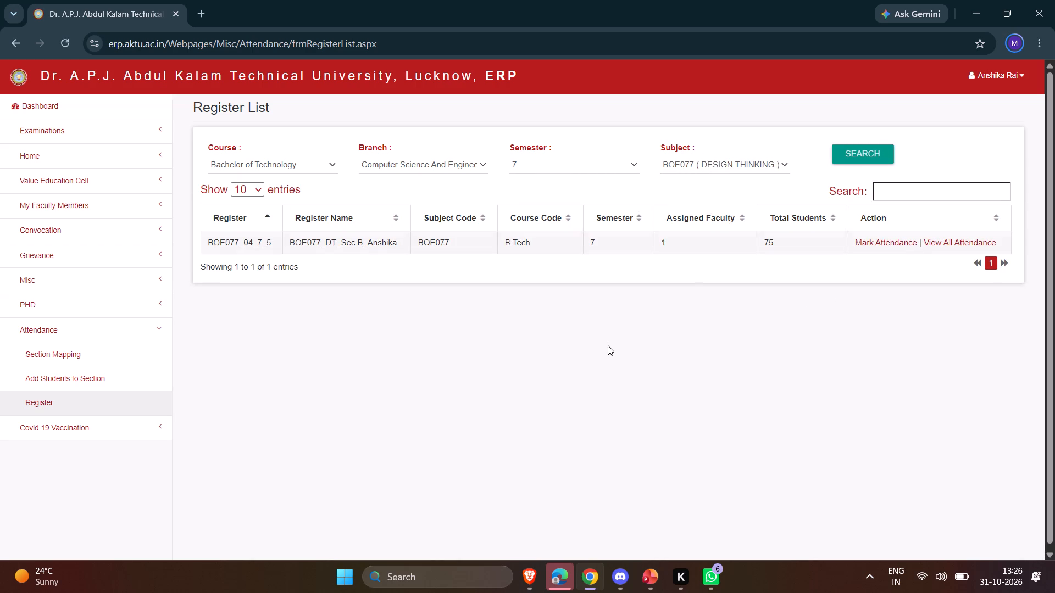
Open attendance marking for the BOE077 Design Thinking Section B register.
left_click(899, 243)
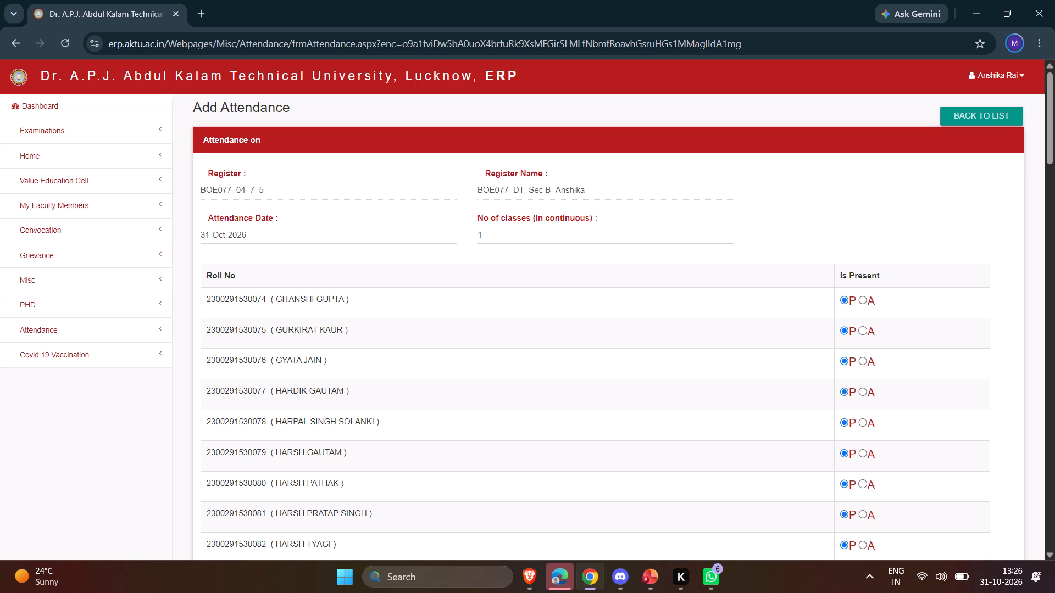
Set the attendance date to 03/Aug/2026.
left_click(211, 234)
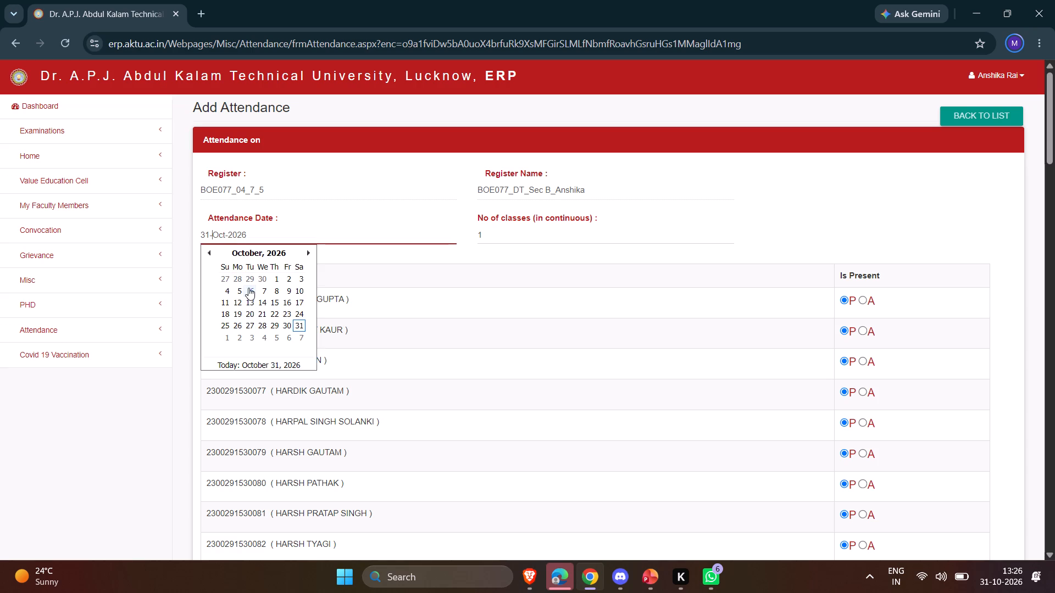
left_click(207, 251)
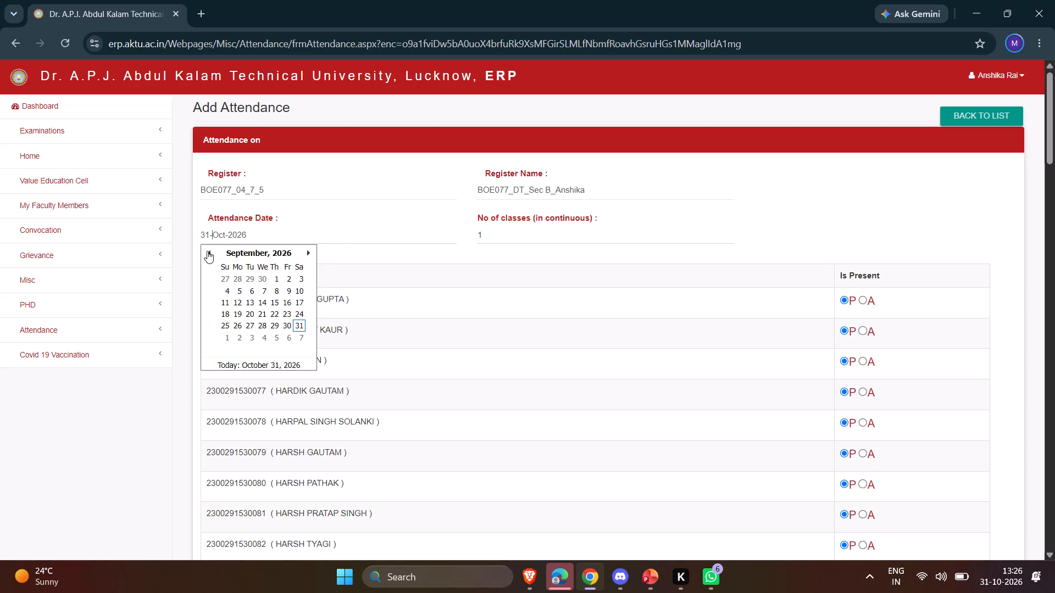
left_click(310, 253)
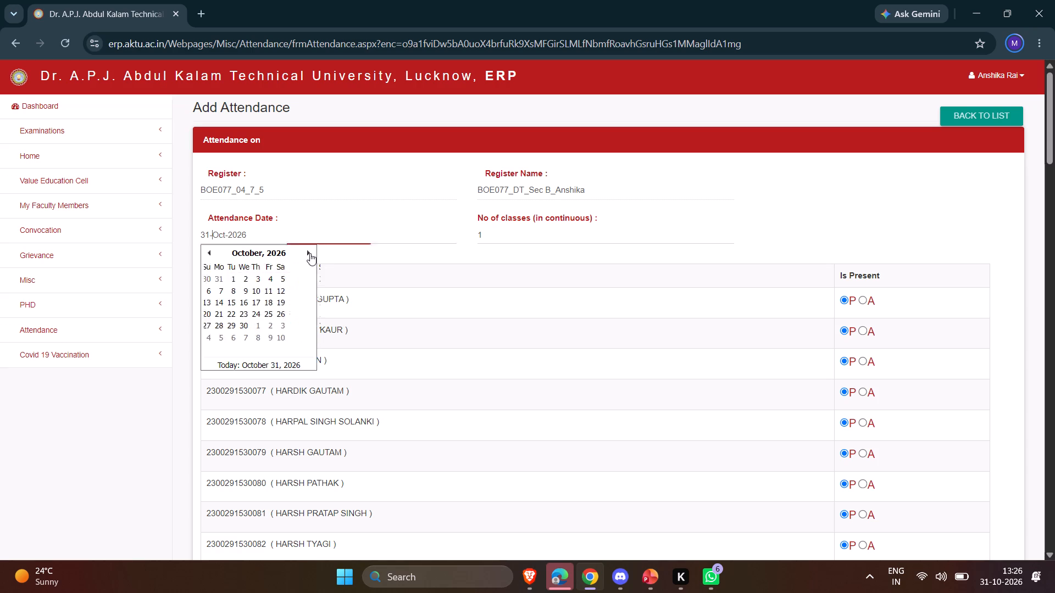
left_click(208, 251)
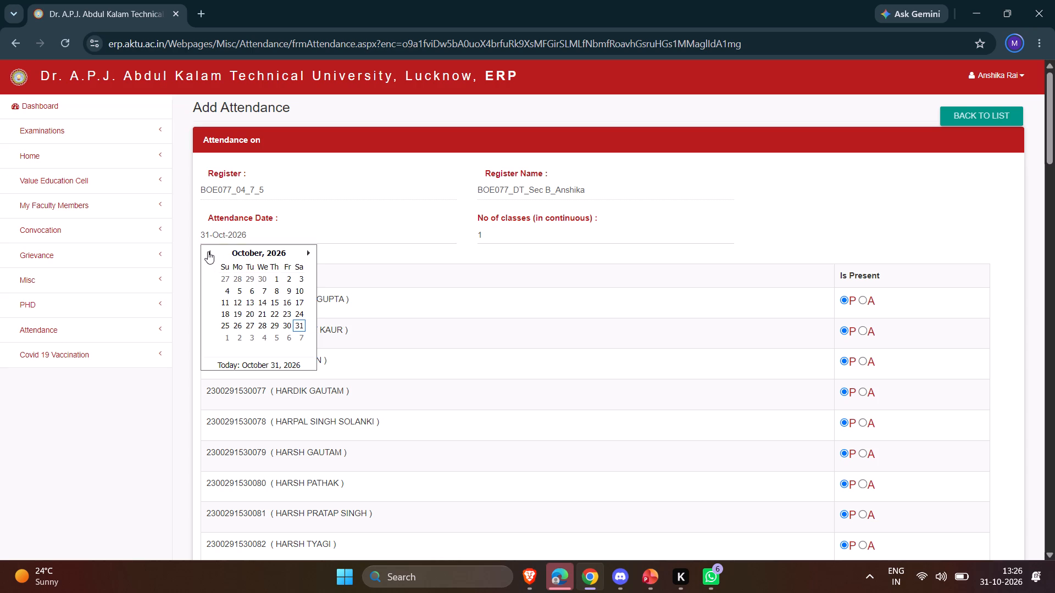
left_click(208, 251)
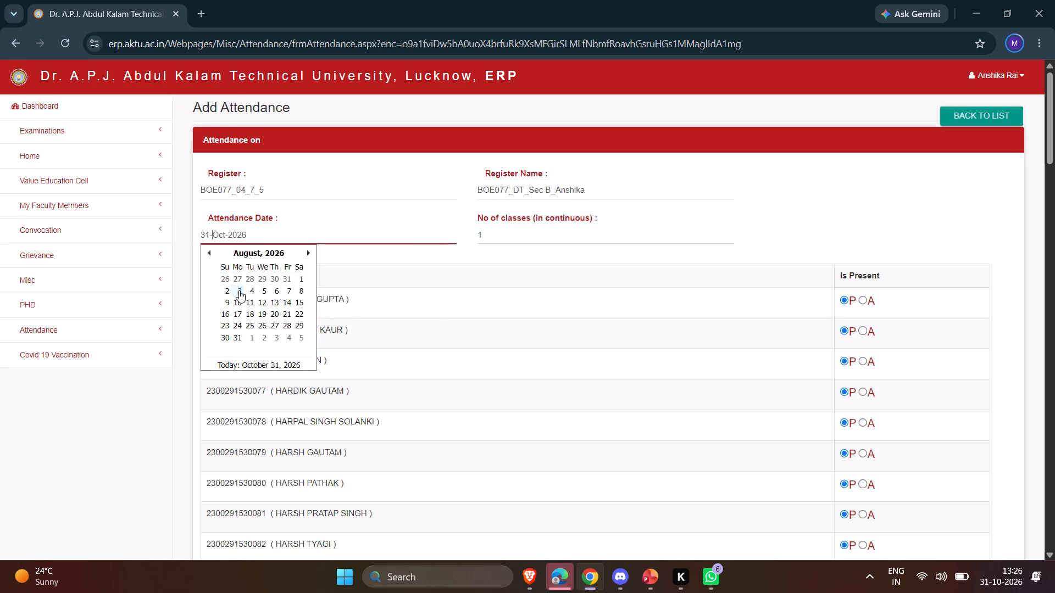
left_click(239, 290)
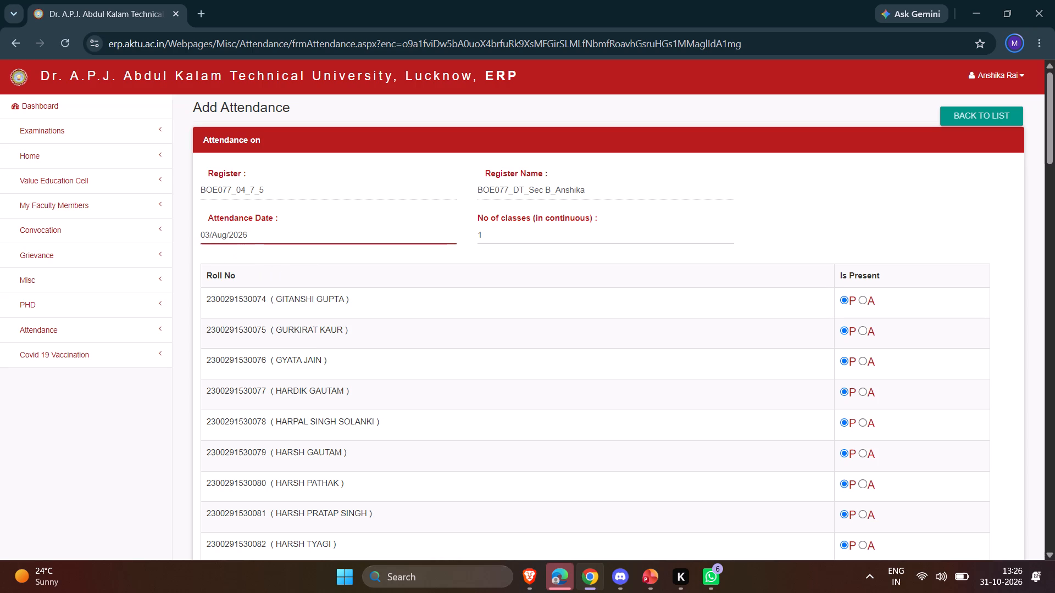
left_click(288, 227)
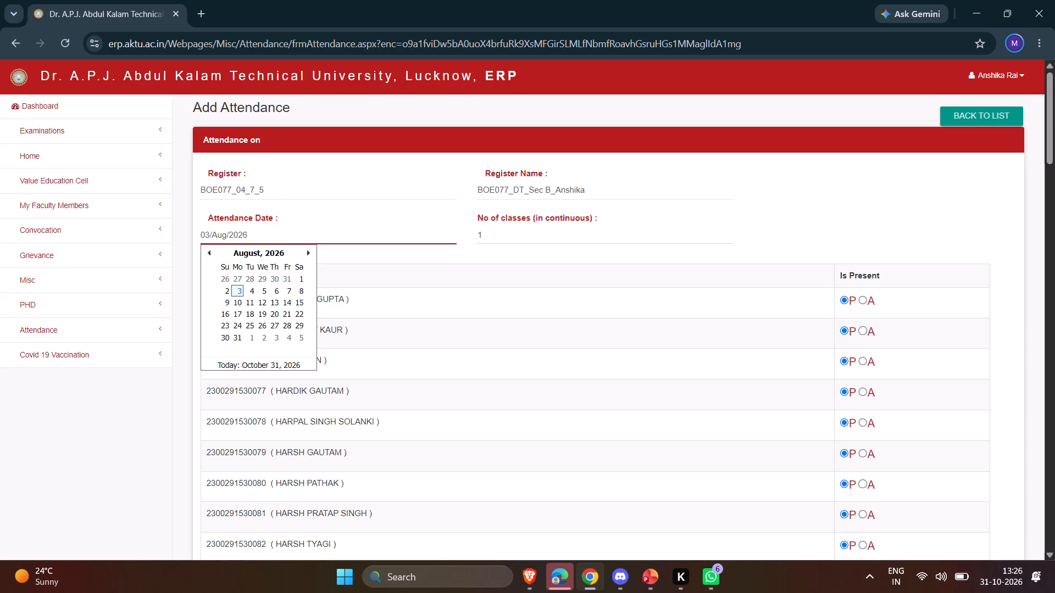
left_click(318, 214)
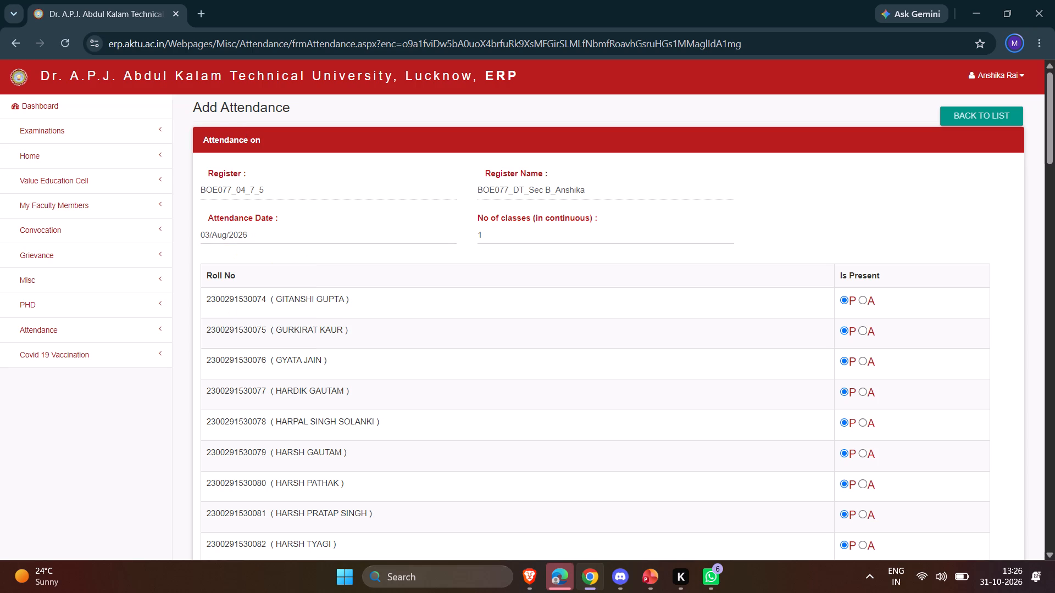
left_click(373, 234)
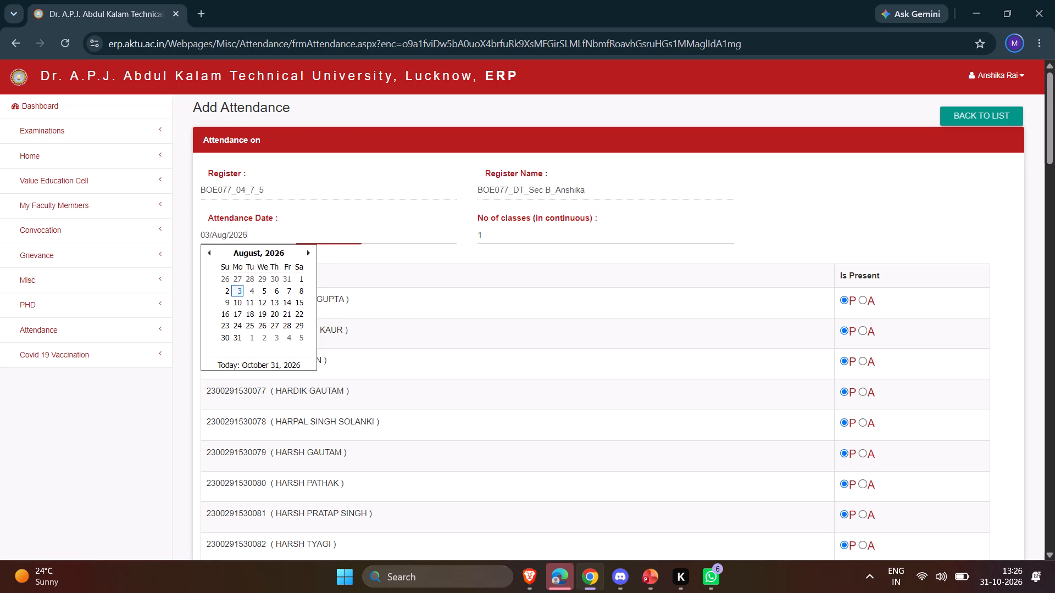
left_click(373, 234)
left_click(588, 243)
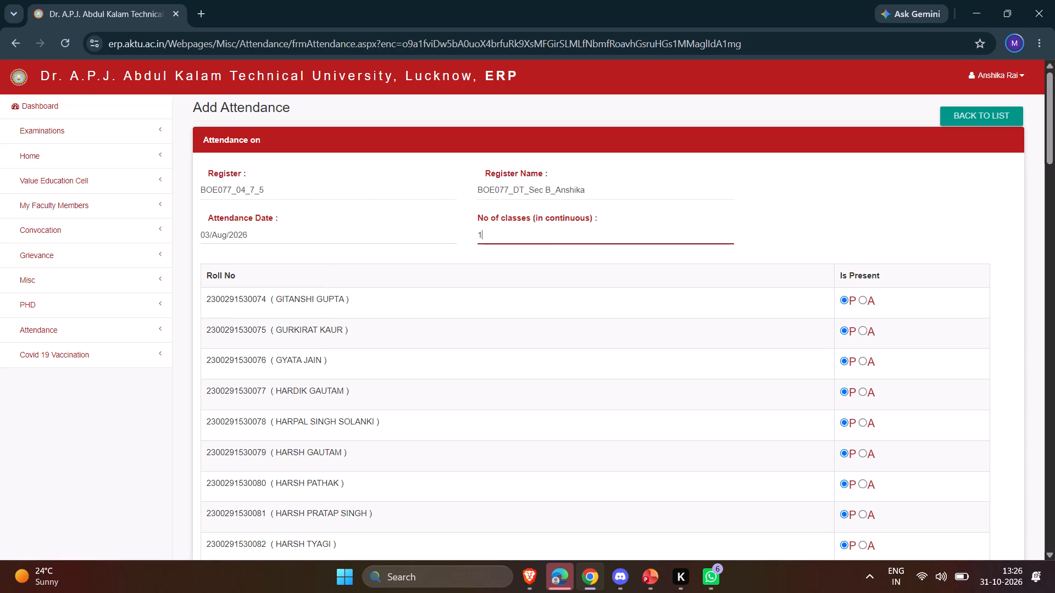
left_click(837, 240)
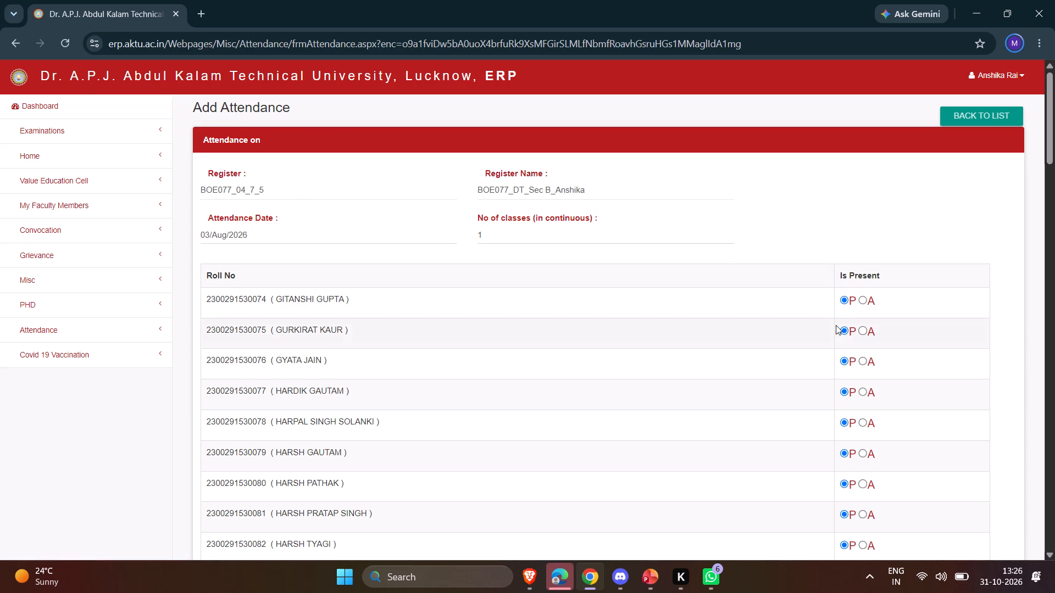
Mark the three students whose roll numbers end in 081, 115 and 138 as absent.
scroll(836, 325, "down", 2)
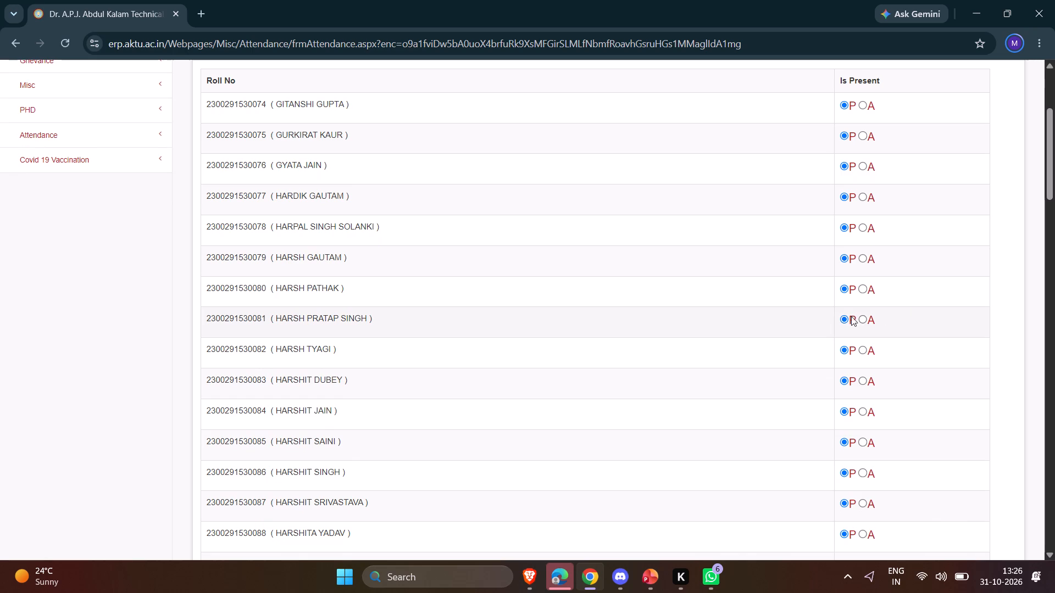
left_click(843, 316)
left_click(865, 316)
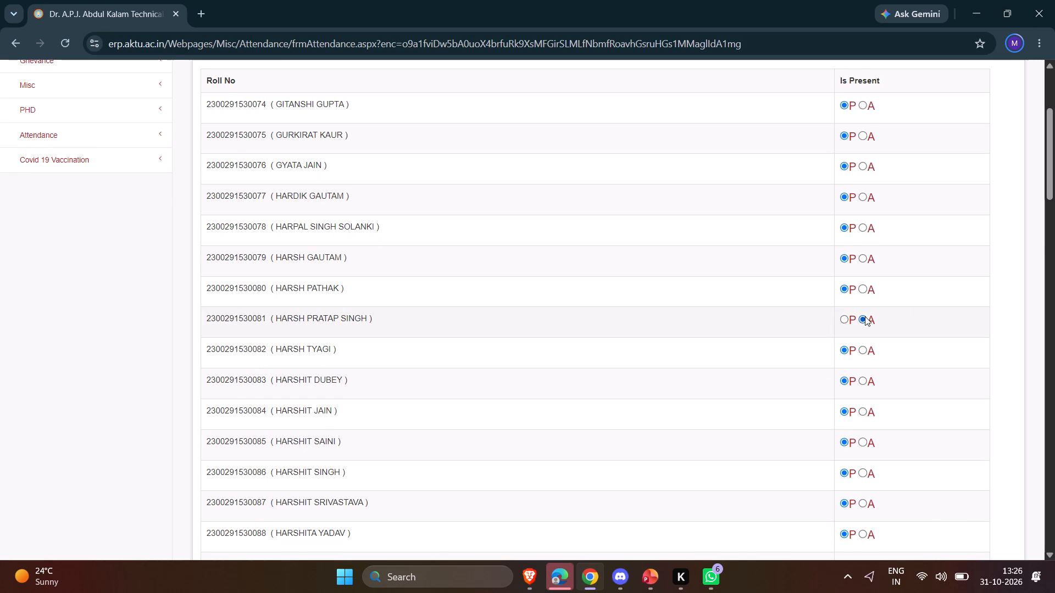
scroll(803, 354, "down", 6)
left_click(862, 327)
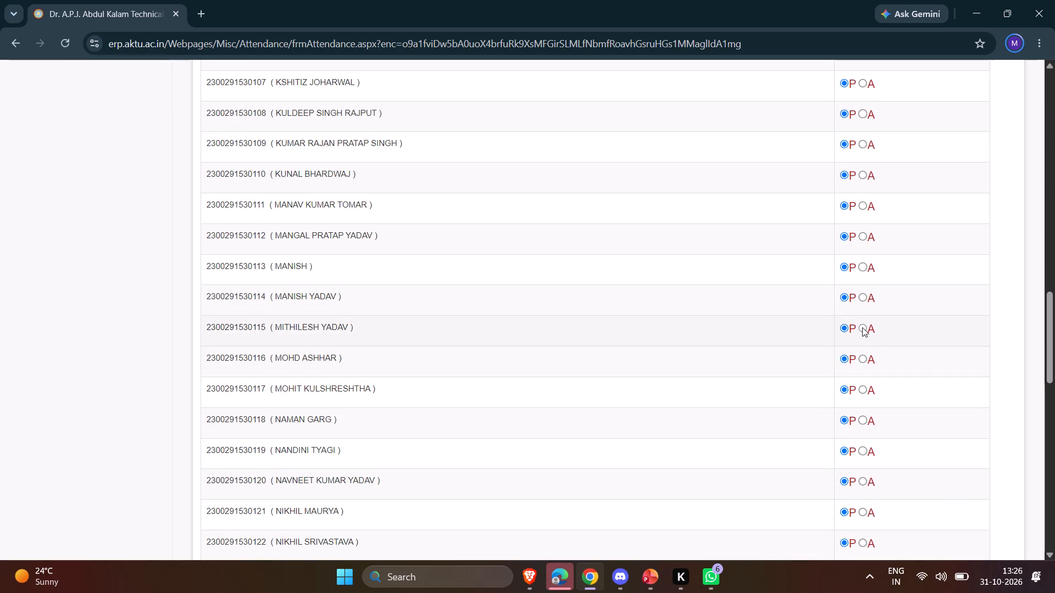
scroll(749, 354, "down", 5)
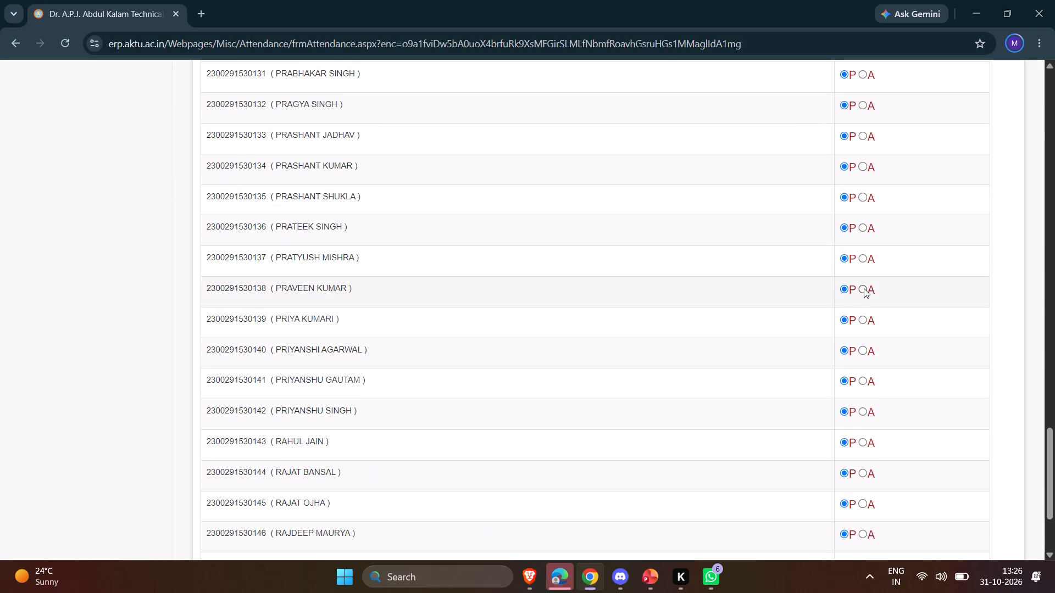
left_click(864, 288)
Review the marked attendance list and submit it.
scroll(818, 305, "down", 8)
scroll(818, 305, "up", 12)
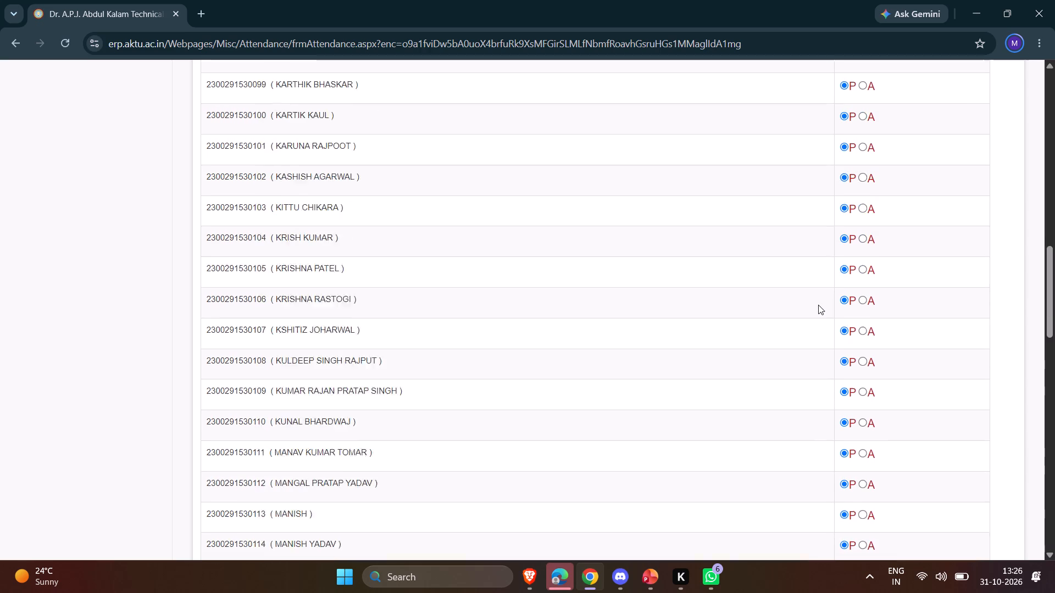
scroll(818, 305, "up", 8)
scroll(802, 213, "down", 6)
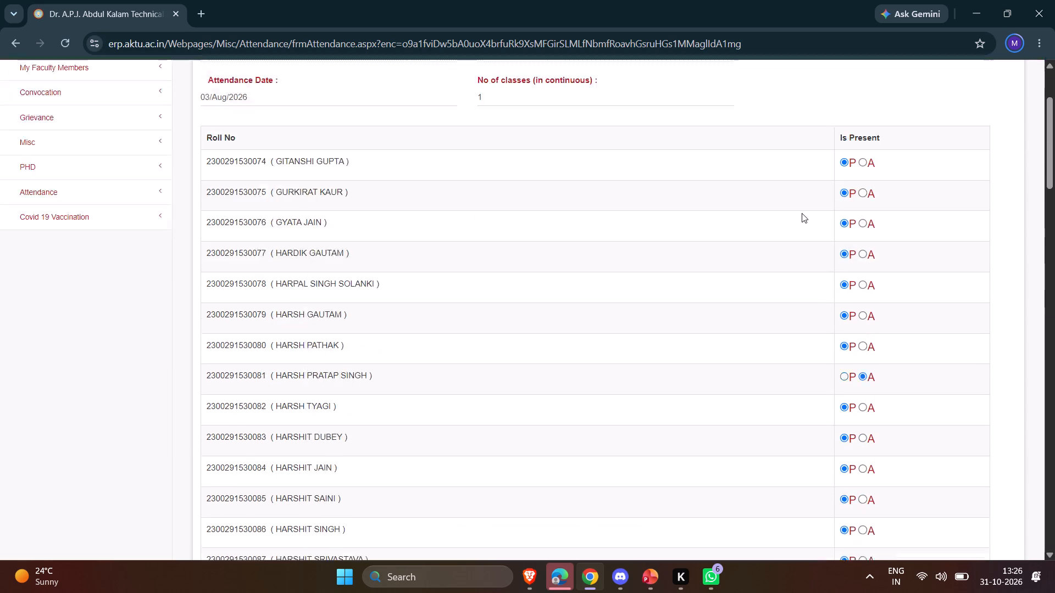
scroll(802, 213, "down", 9)
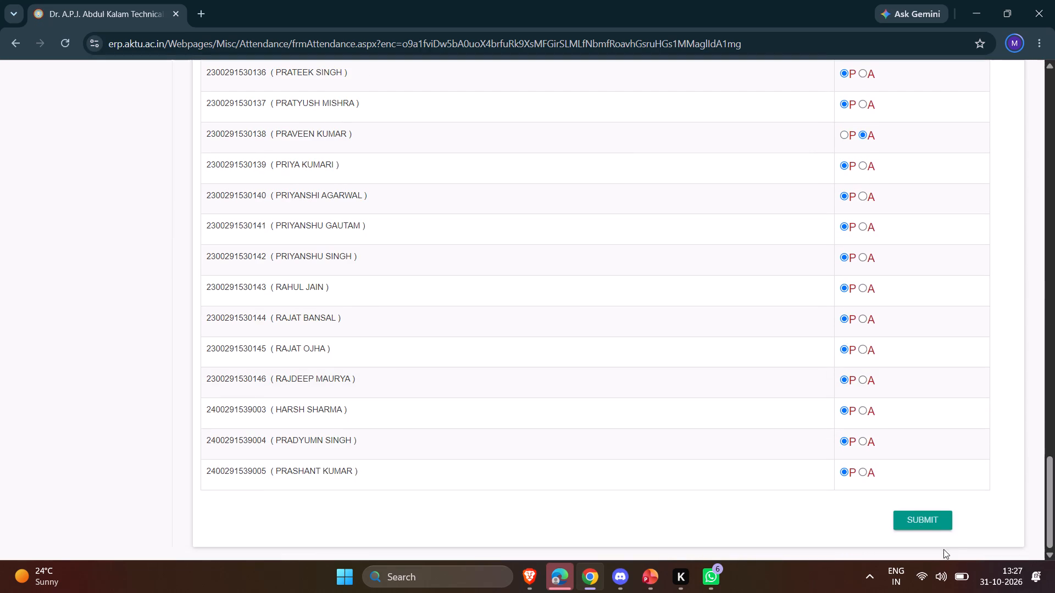
left_click(924, 517)
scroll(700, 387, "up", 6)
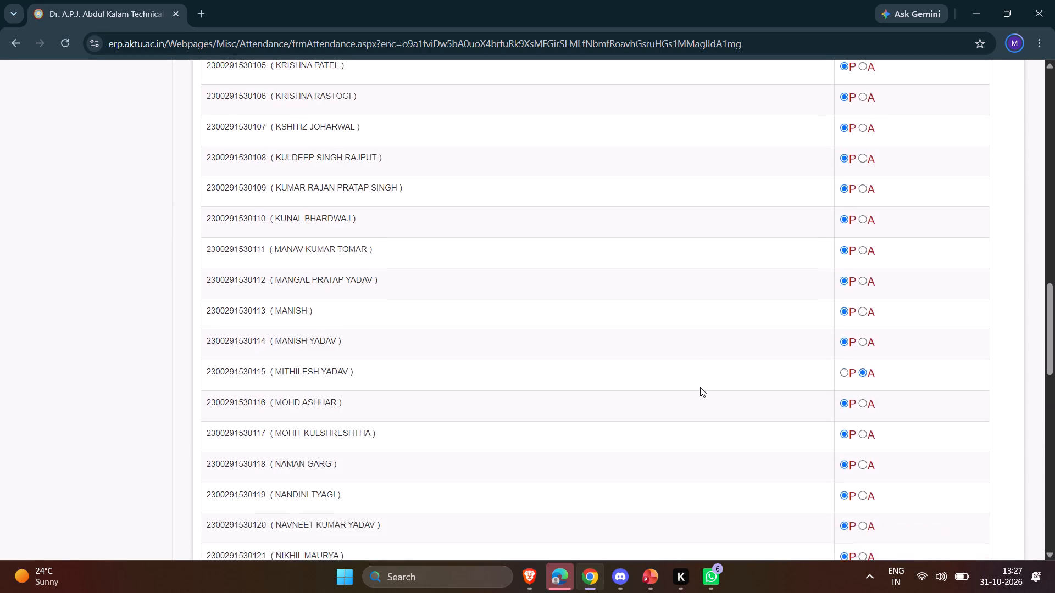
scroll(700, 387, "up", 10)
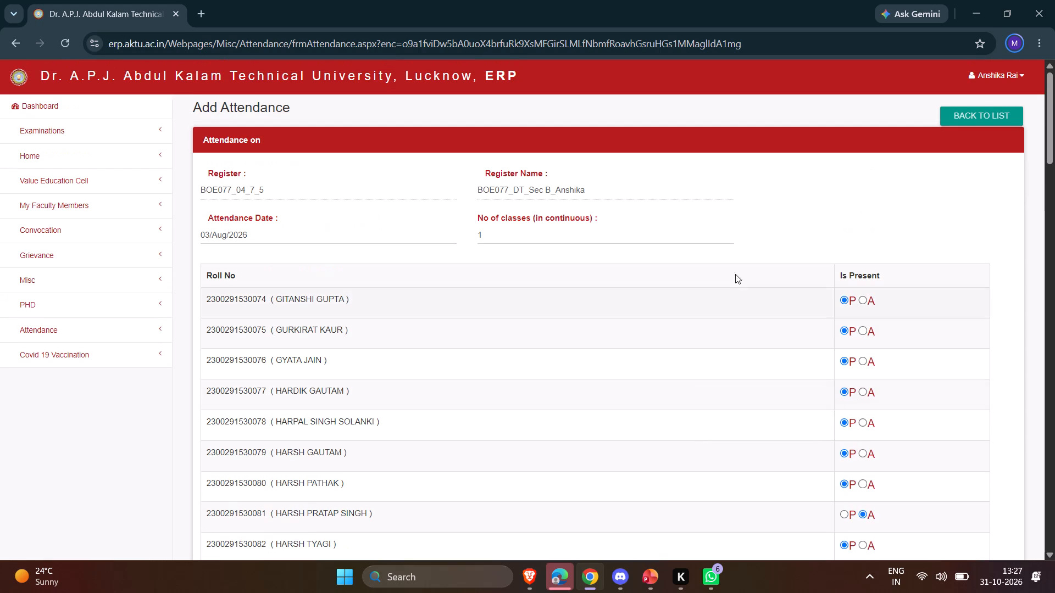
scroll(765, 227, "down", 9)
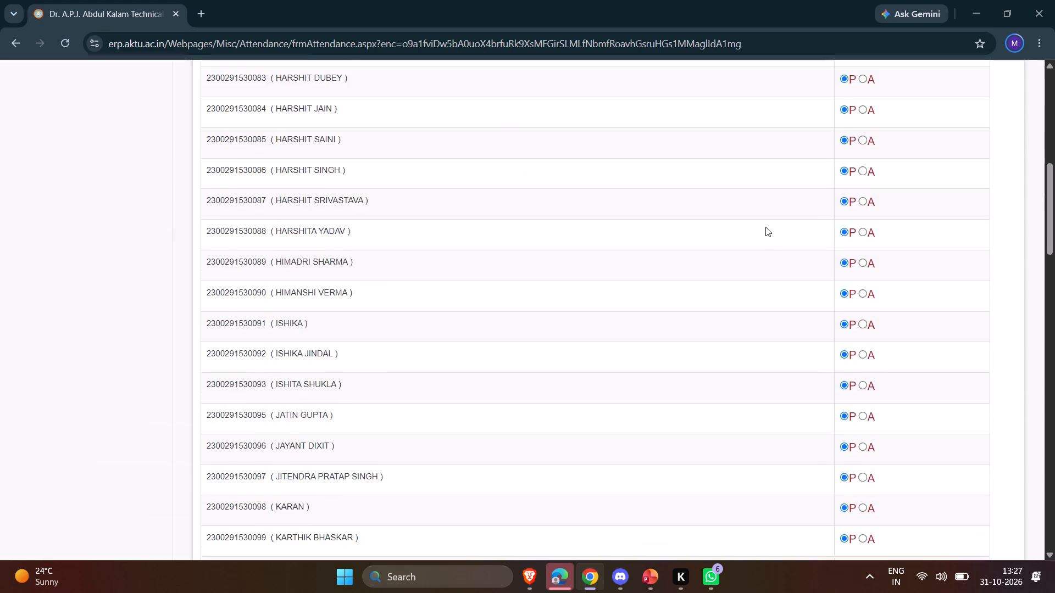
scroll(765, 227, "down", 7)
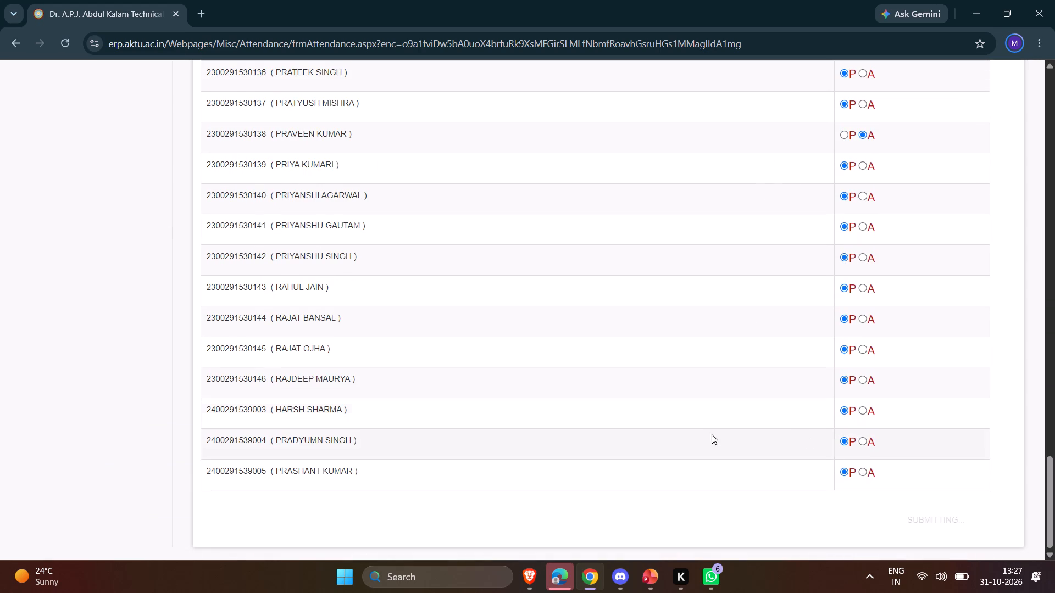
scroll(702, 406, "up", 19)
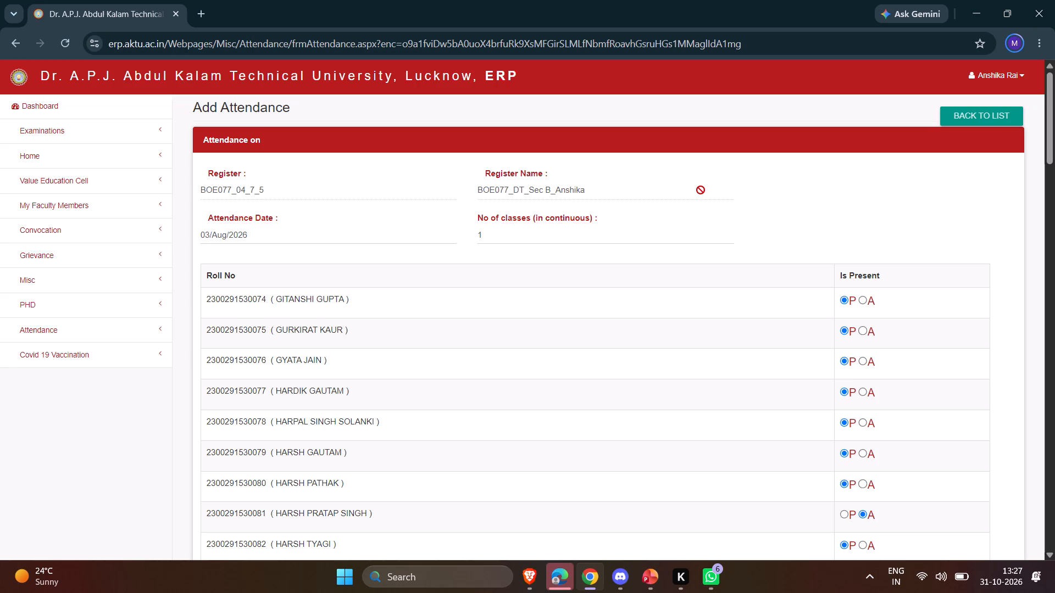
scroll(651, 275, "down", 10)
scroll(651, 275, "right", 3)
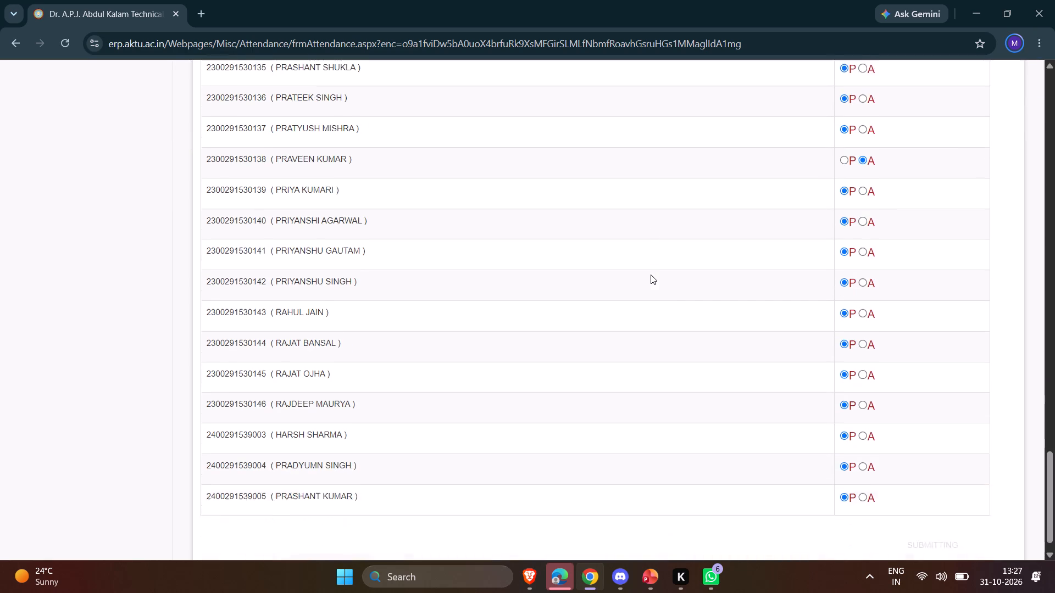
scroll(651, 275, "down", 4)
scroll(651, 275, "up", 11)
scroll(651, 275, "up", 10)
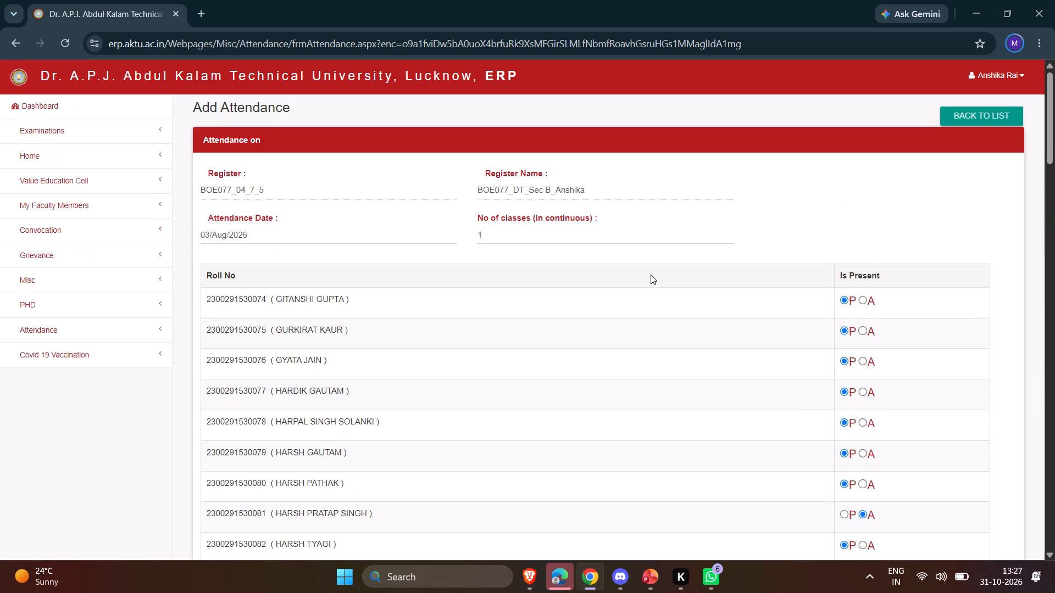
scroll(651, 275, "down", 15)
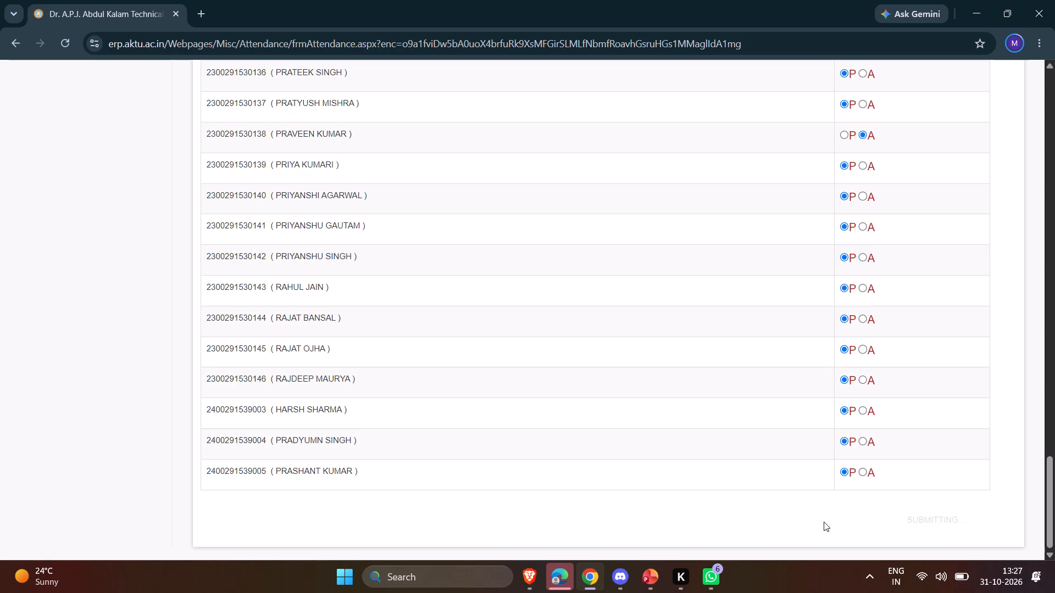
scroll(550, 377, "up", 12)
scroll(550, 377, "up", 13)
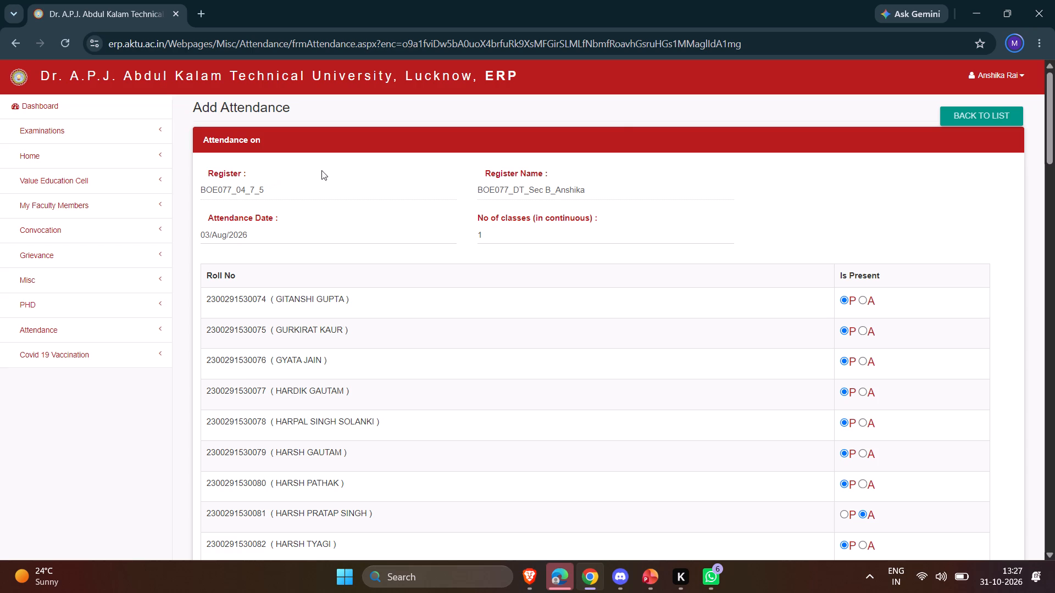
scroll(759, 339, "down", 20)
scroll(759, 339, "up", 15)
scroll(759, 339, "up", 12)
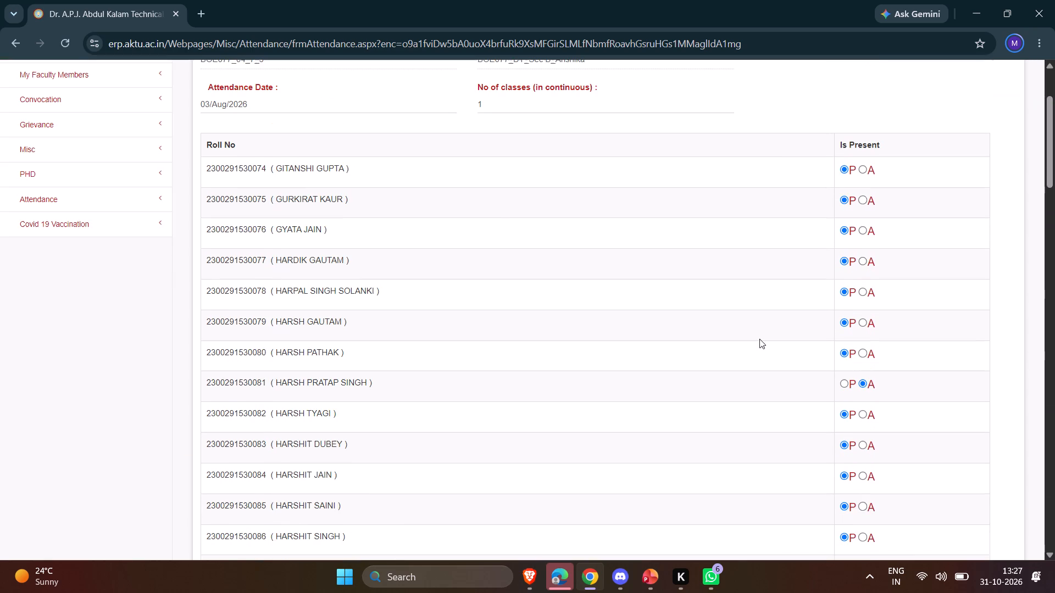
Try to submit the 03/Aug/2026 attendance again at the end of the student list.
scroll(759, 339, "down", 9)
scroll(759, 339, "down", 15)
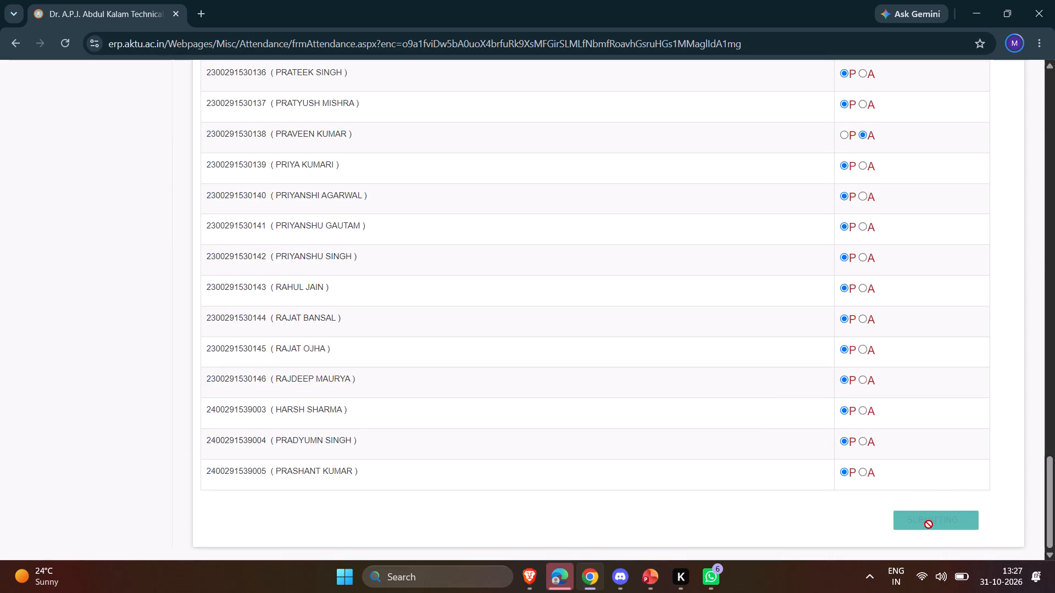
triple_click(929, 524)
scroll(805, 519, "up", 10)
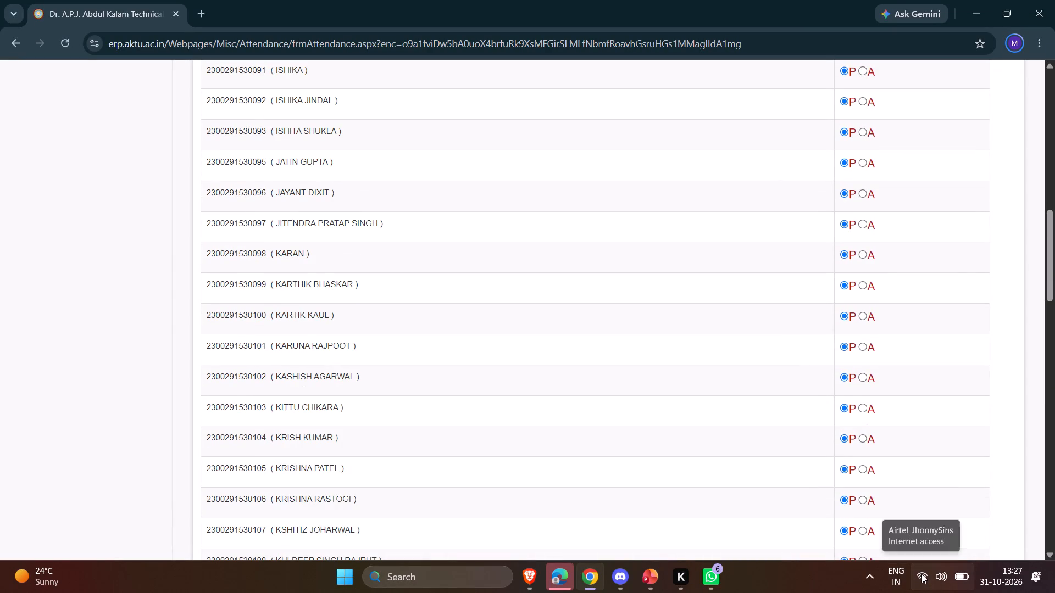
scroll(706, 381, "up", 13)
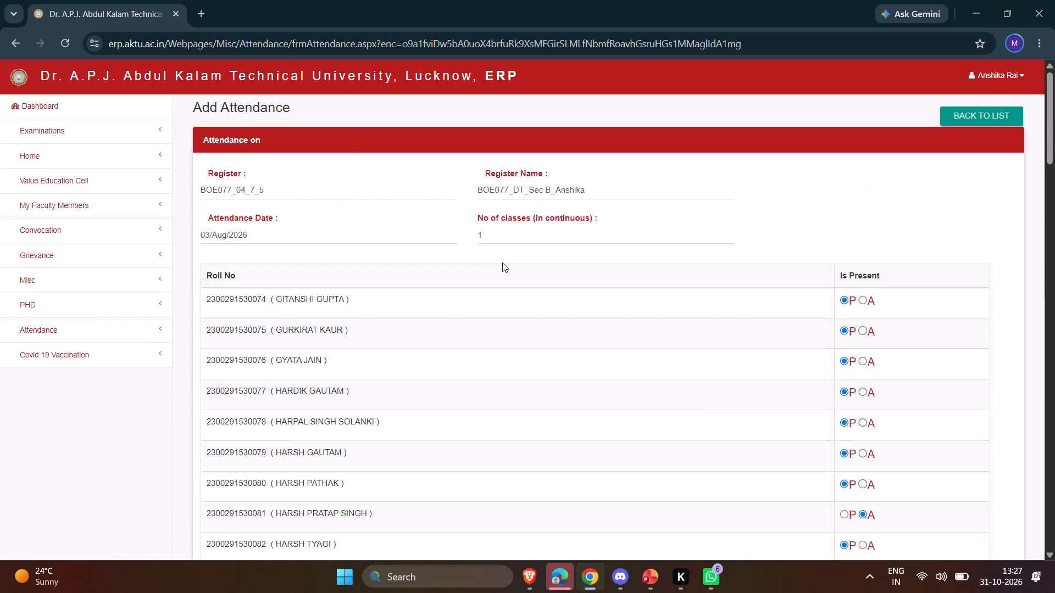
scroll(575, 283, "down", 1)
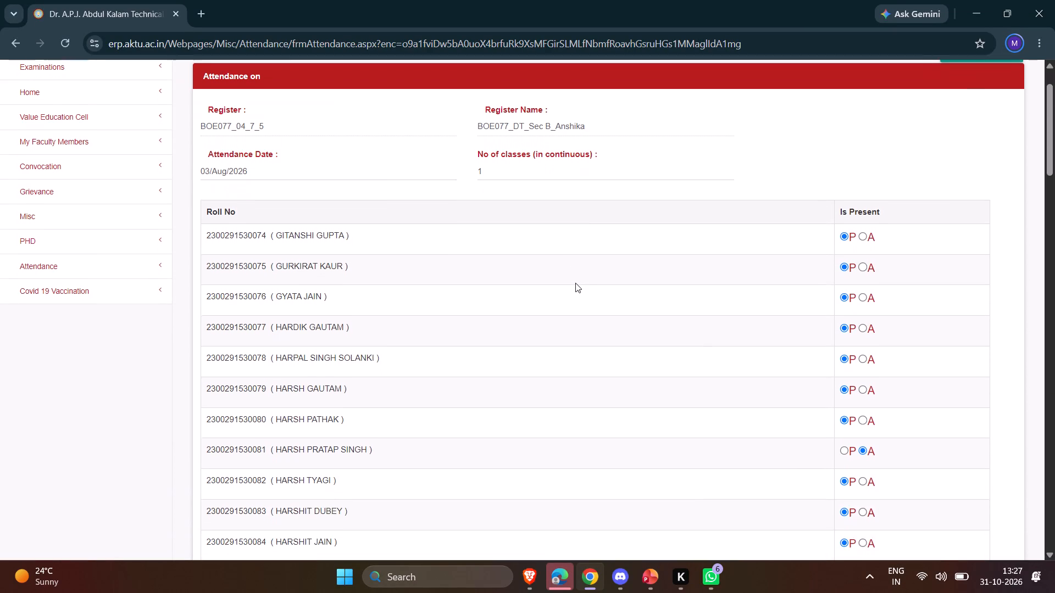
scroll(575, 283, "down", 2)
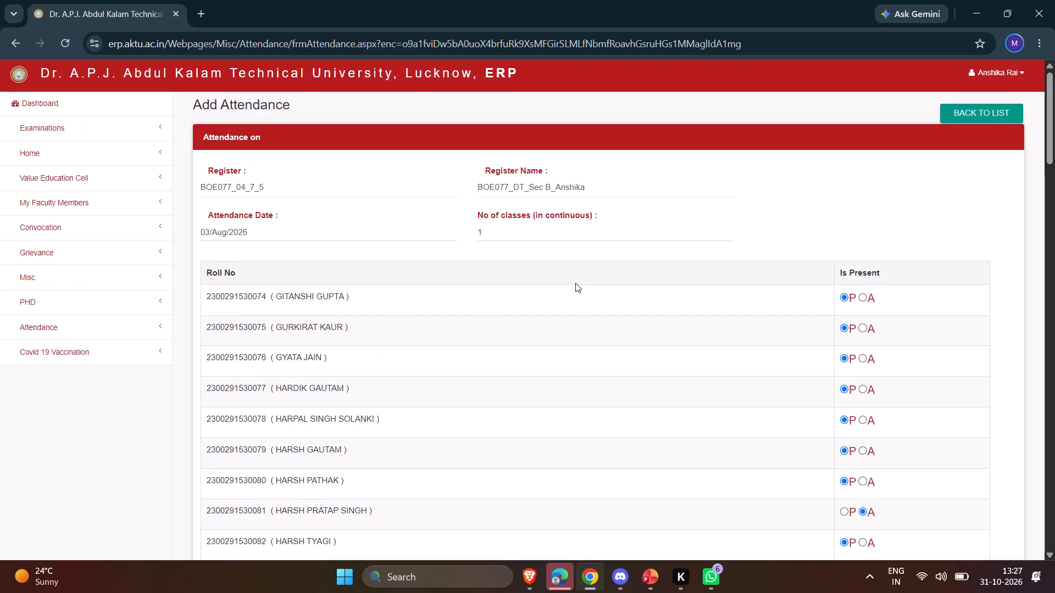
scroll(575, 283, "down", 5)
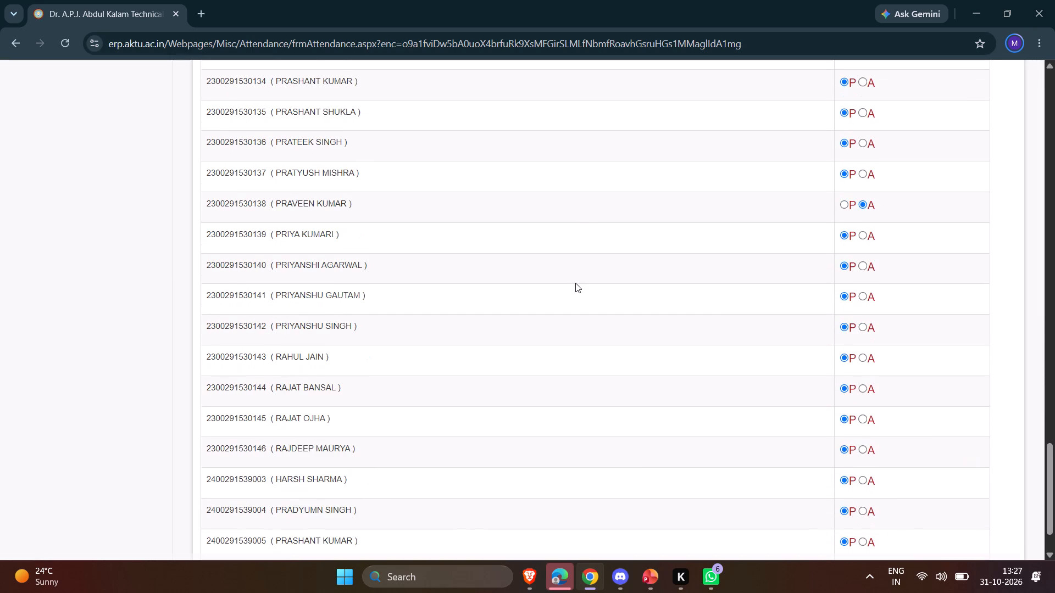
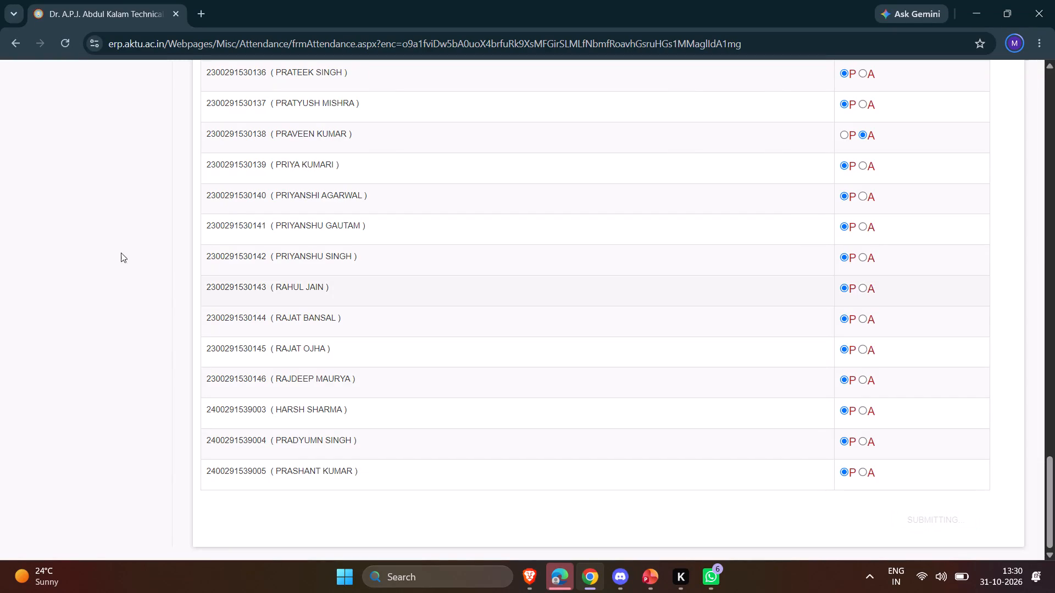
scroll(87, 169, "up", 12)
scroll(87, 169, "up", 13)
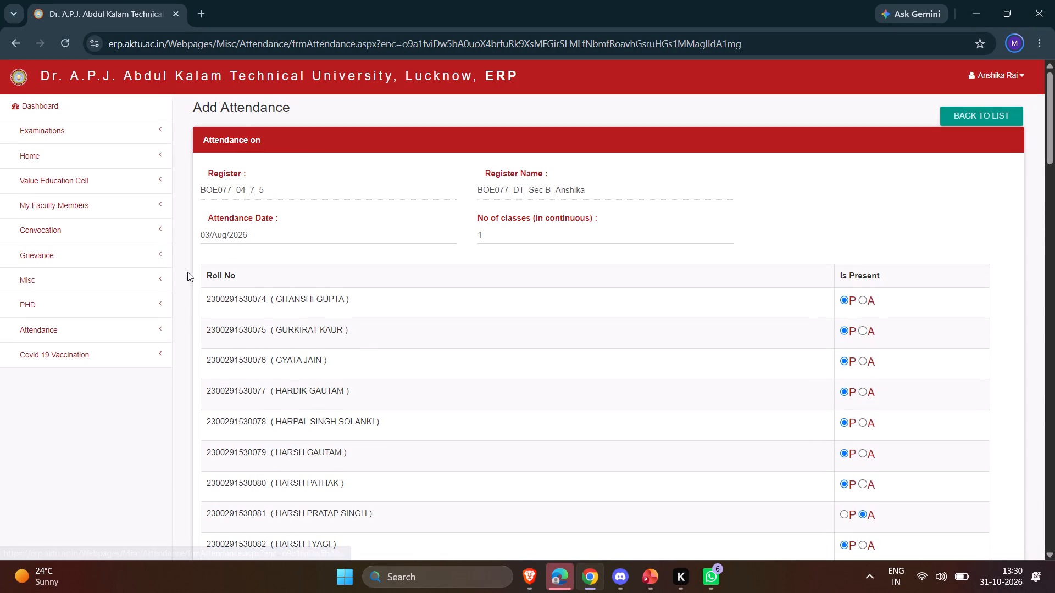
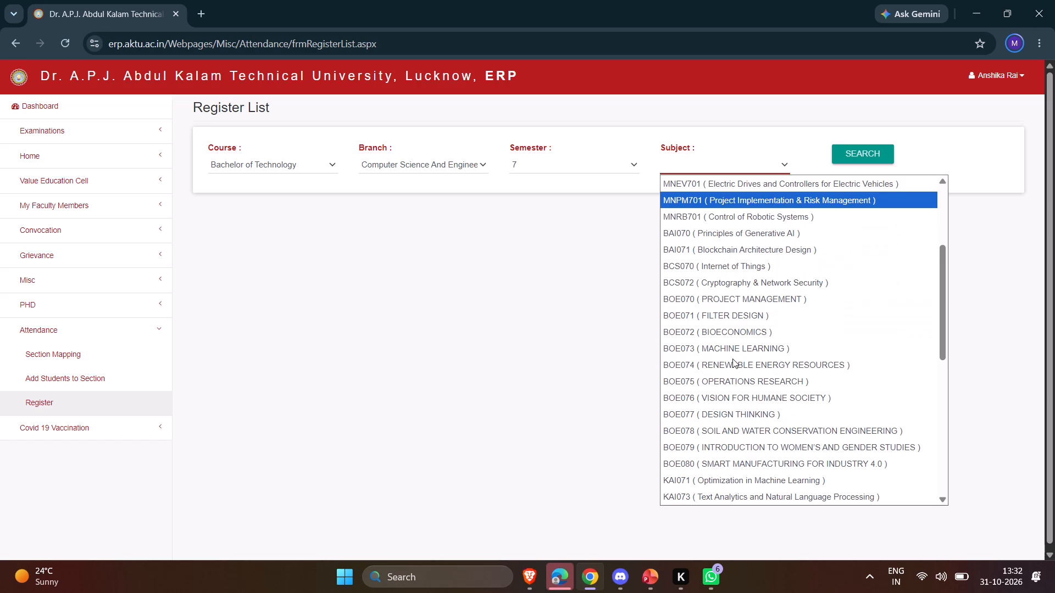
Search the registers for subject BOE077 (DESIGN THINKING) and open attendance marking for the Section B register.
scroll(732, 359, "down", 1)
left_click(727, 368)
left_click(860, 159)
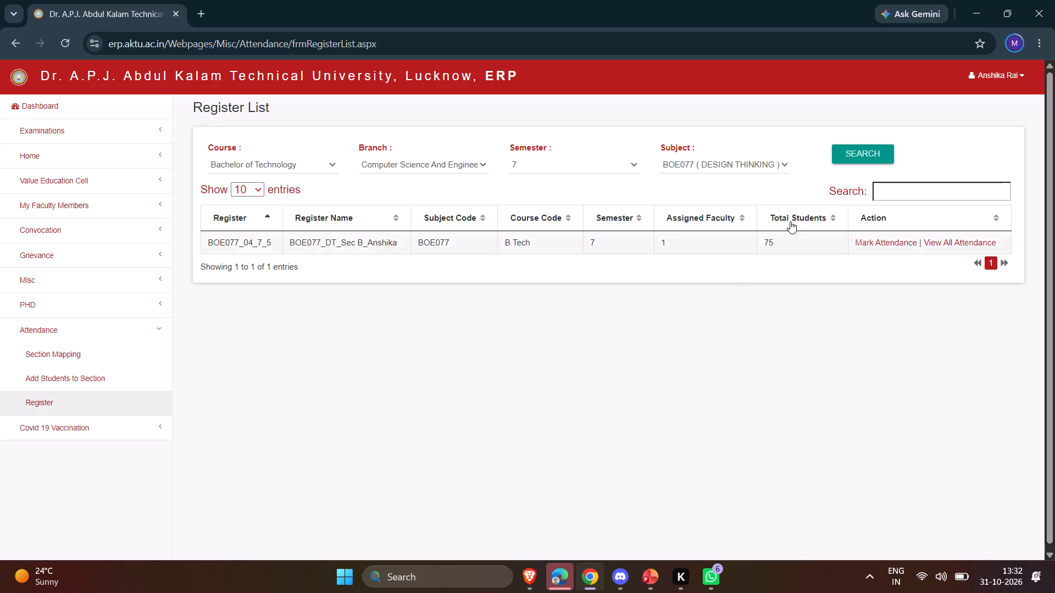
left_click(871, 242)
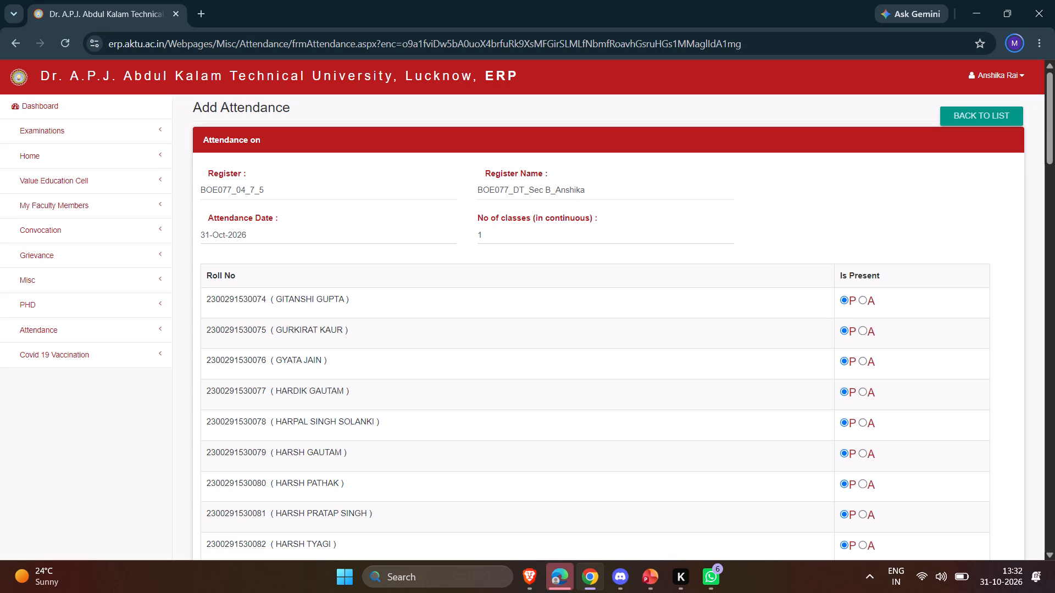
Set the attendance date to 17/Aug/2026.
left_click(263, 239)
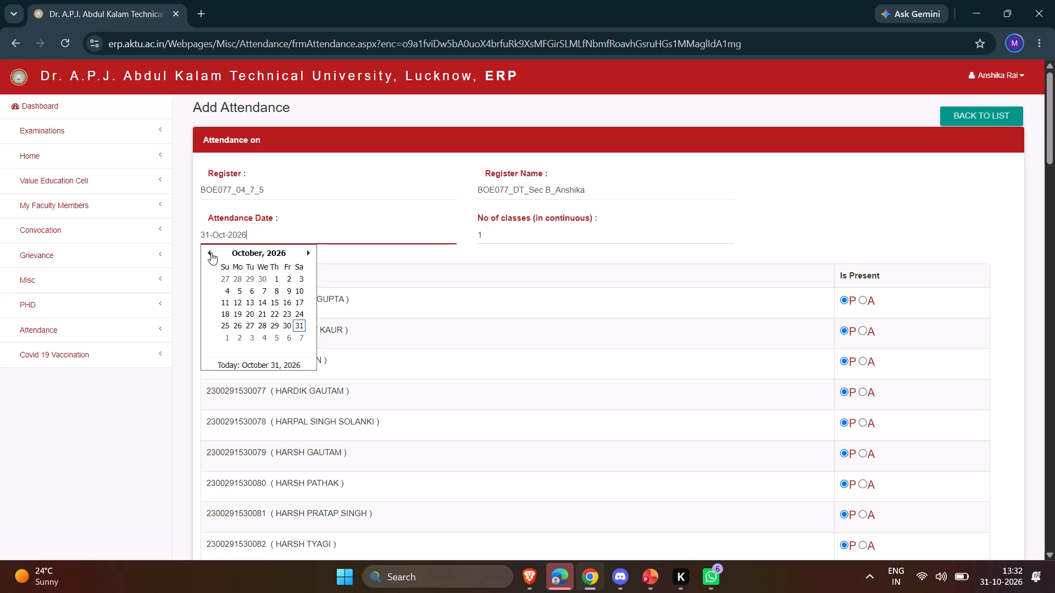
left_click(211, 253)
left_click(211, 253)
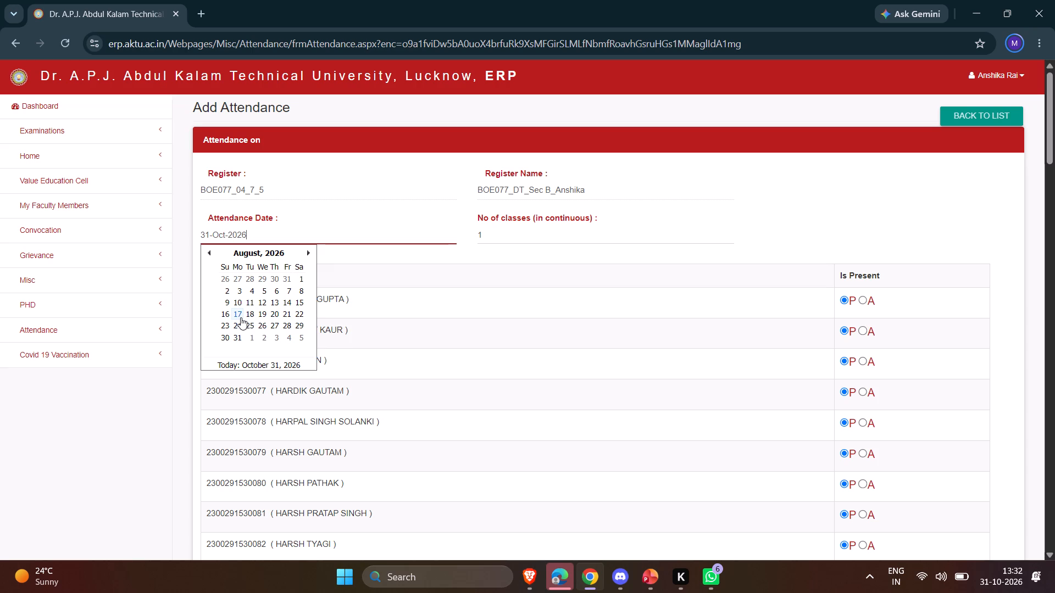
left_click(240, 316)
left_click(407, 244)
left_click(431, 250)
left_click(431, 250)
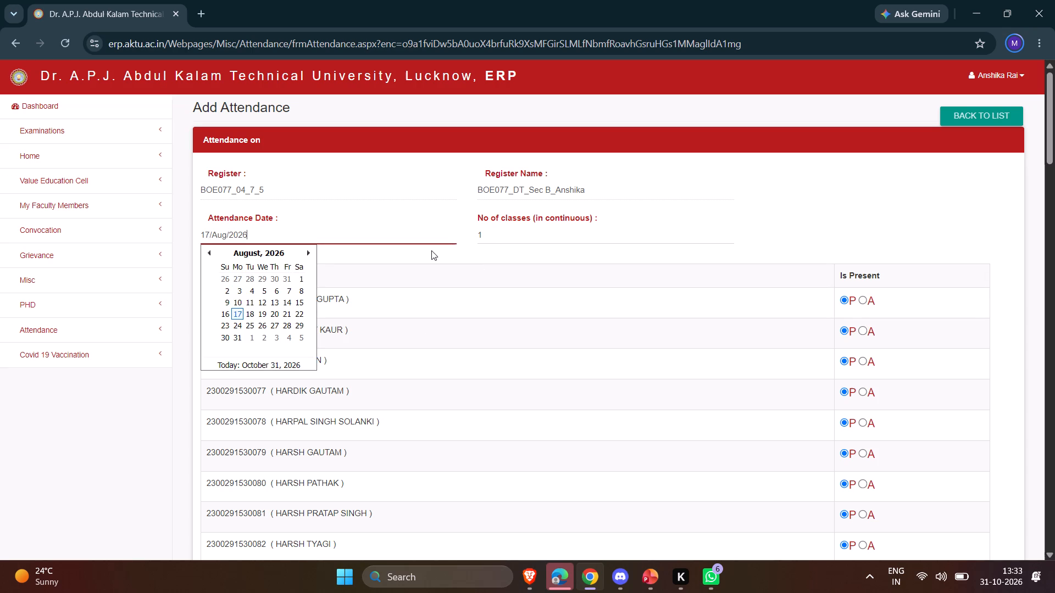
Mark the students whose roll numbers end in 083, 117 and 135 as absent (A).
scroll(627, 307, "down", 3)
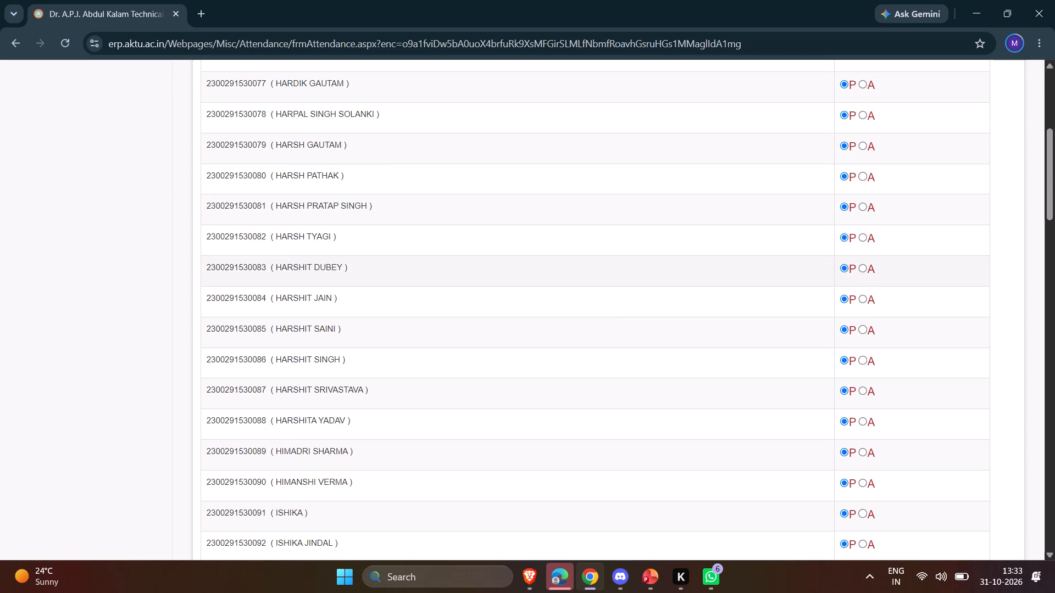
left_click(862, 268)
scroll(721, 367, "down", 5)
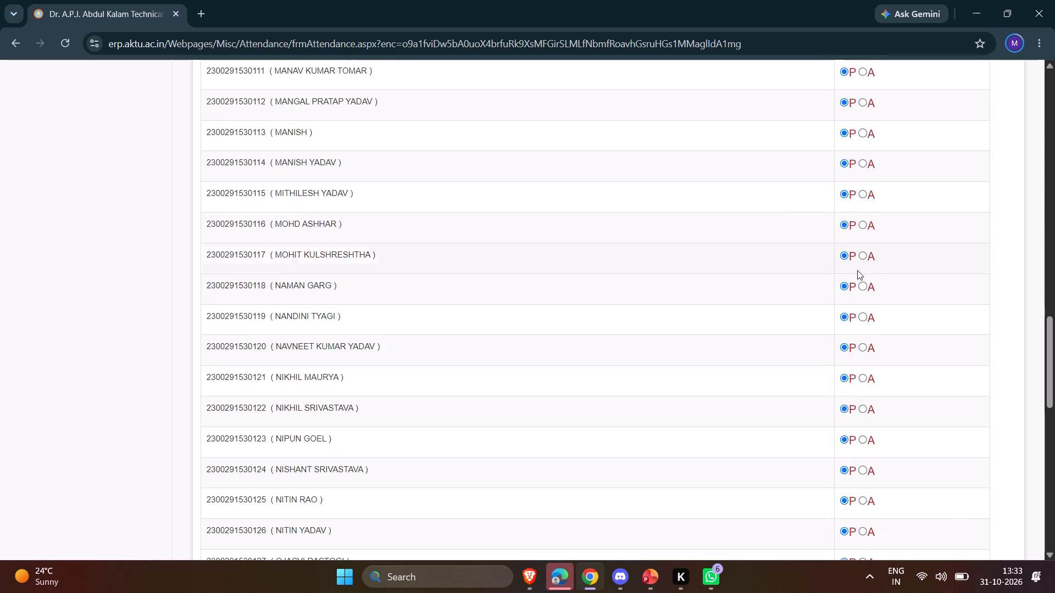
left_click(864, 257)
scroll(776, 314, "down", 4)
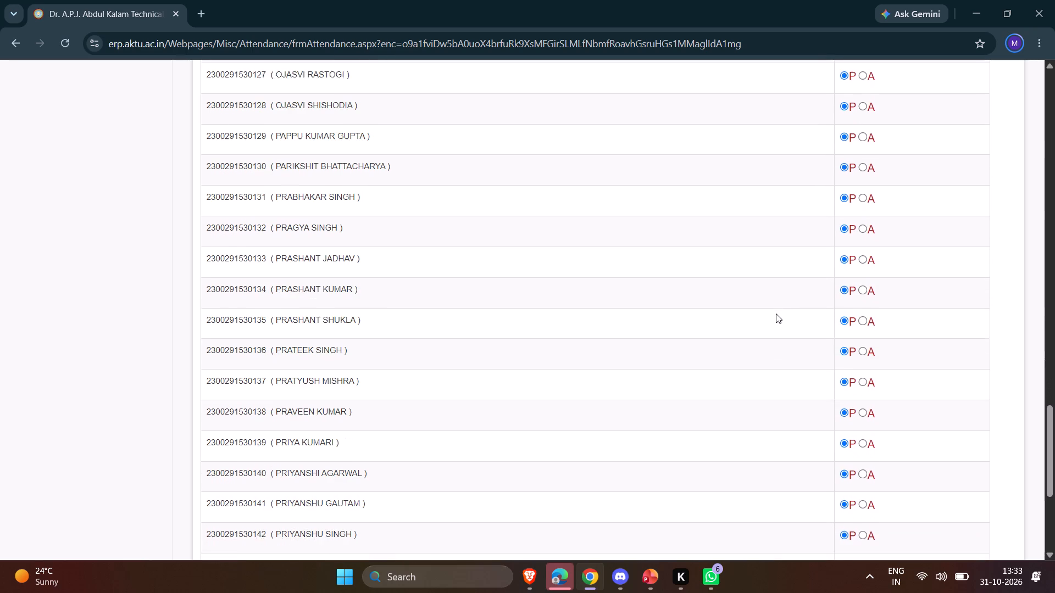
left_click(861, 302)
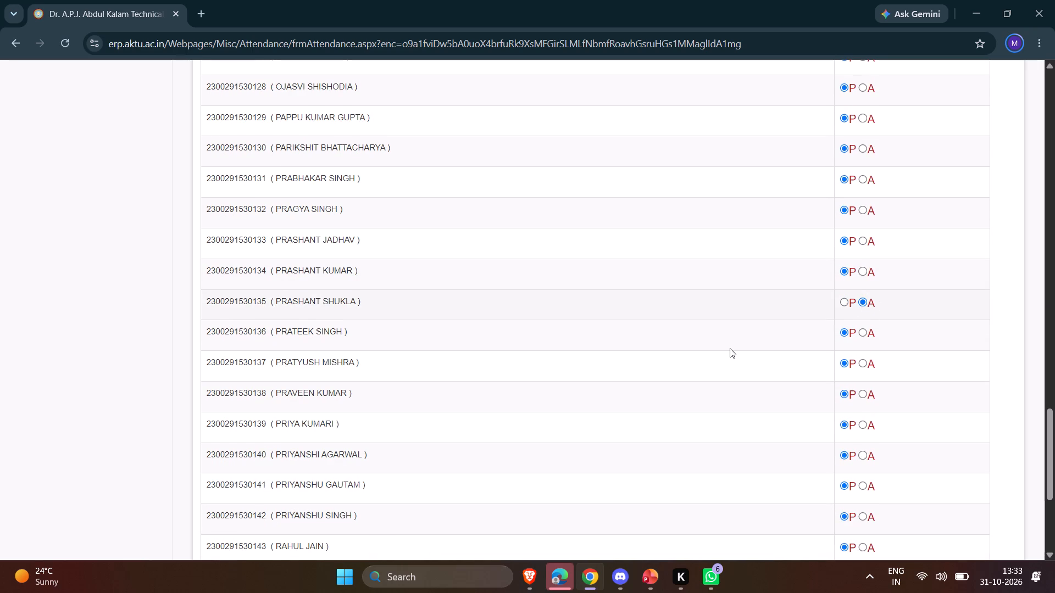
Submit the Section B attendance and return to the register list.
scroll(730, 348, "down", 9)
left_click(919, 515)
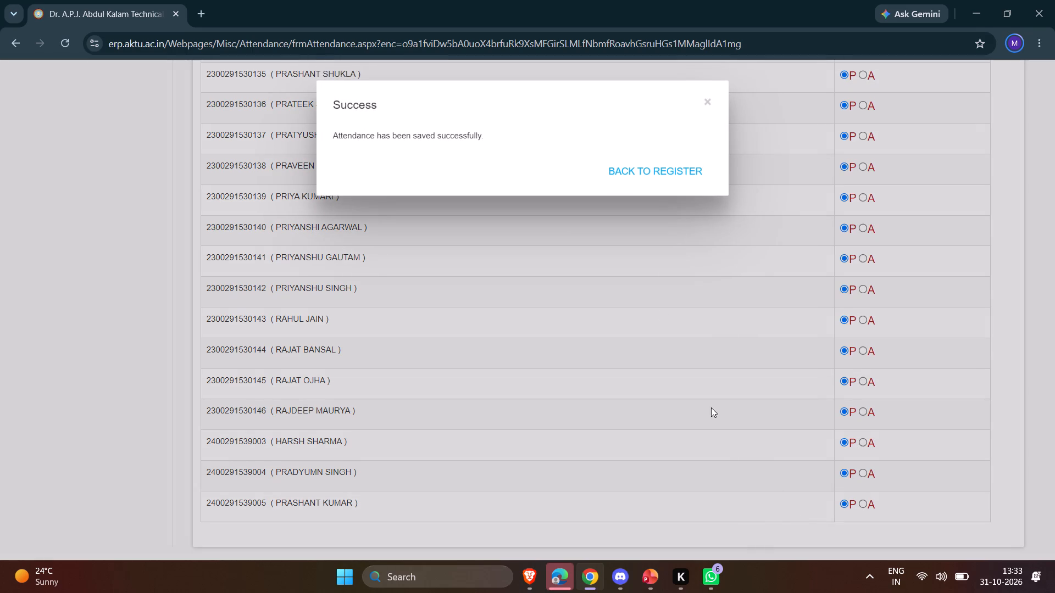
left_click(656, 182)
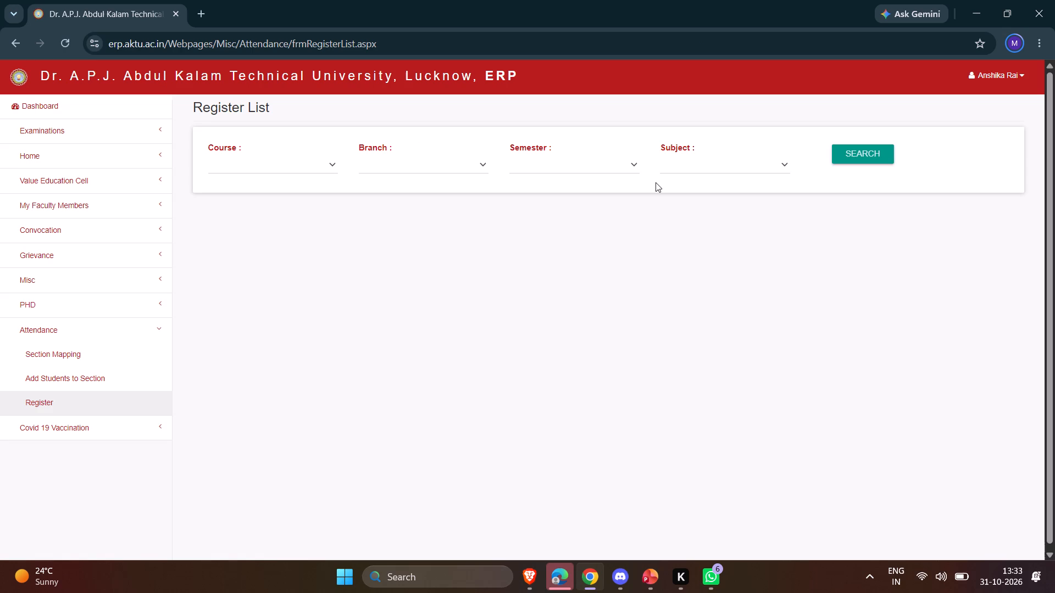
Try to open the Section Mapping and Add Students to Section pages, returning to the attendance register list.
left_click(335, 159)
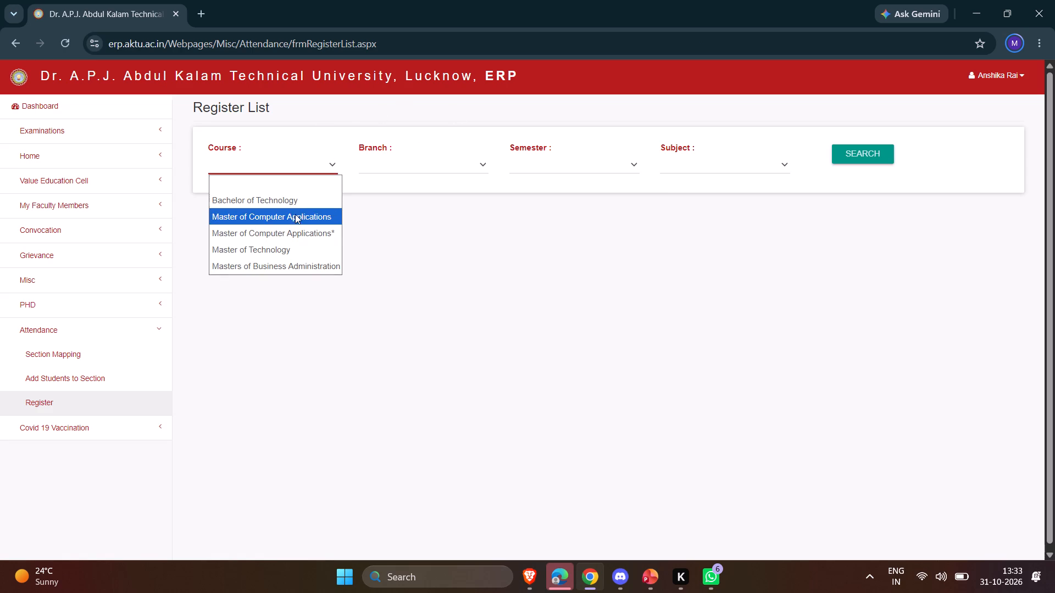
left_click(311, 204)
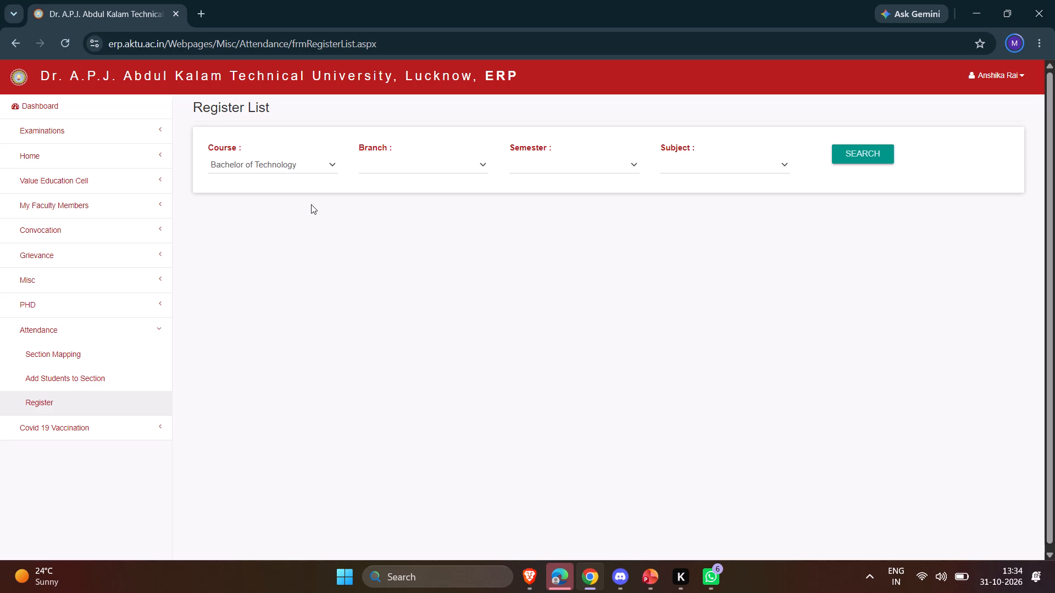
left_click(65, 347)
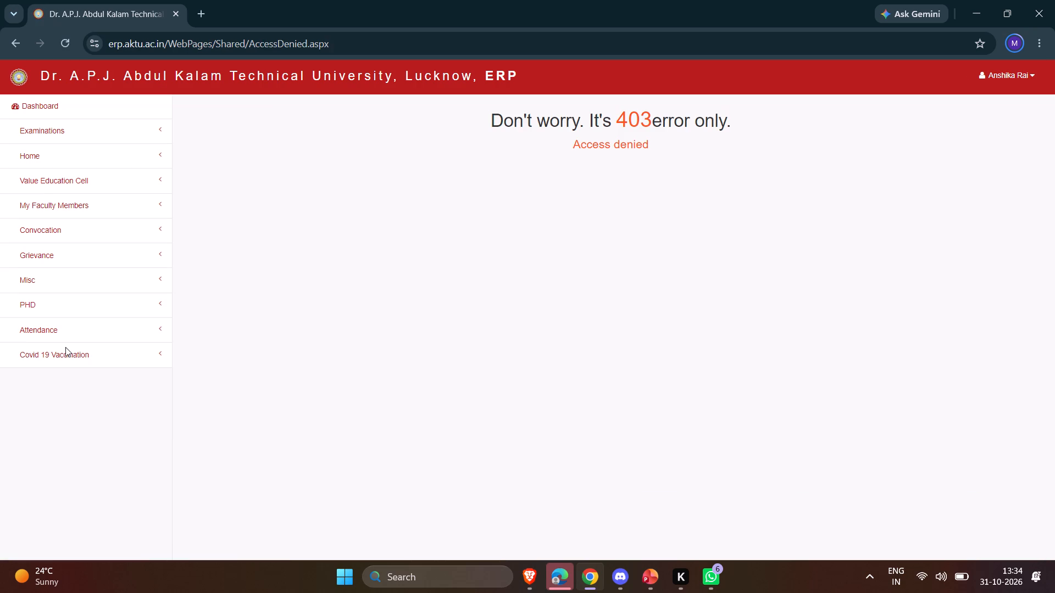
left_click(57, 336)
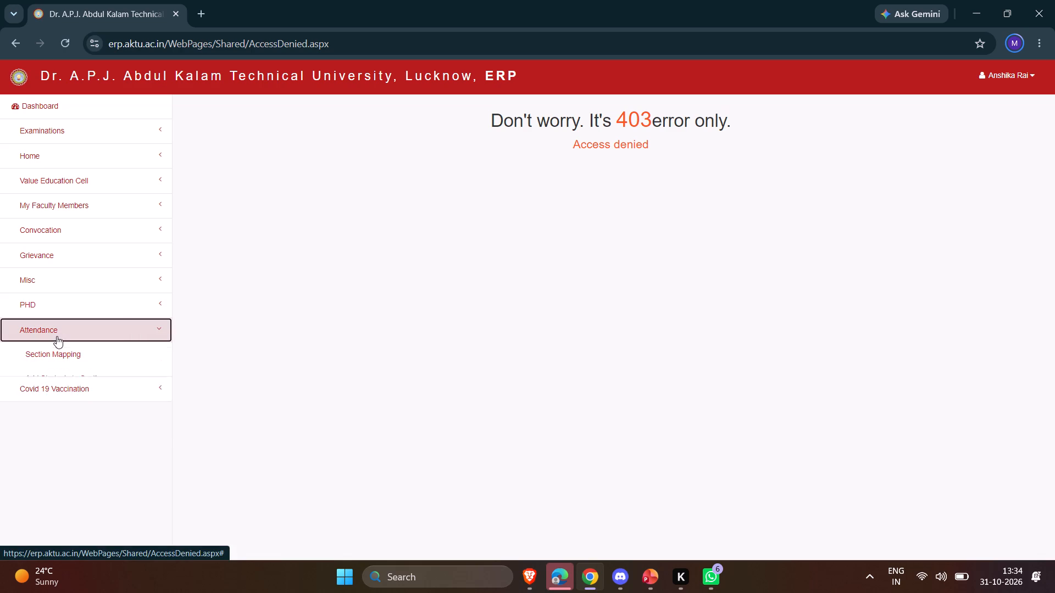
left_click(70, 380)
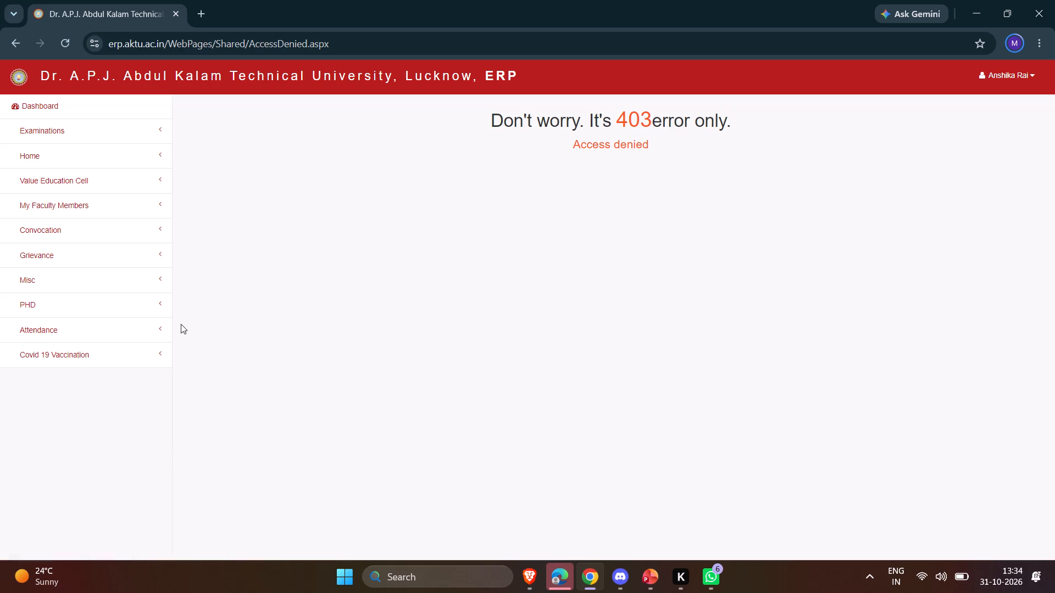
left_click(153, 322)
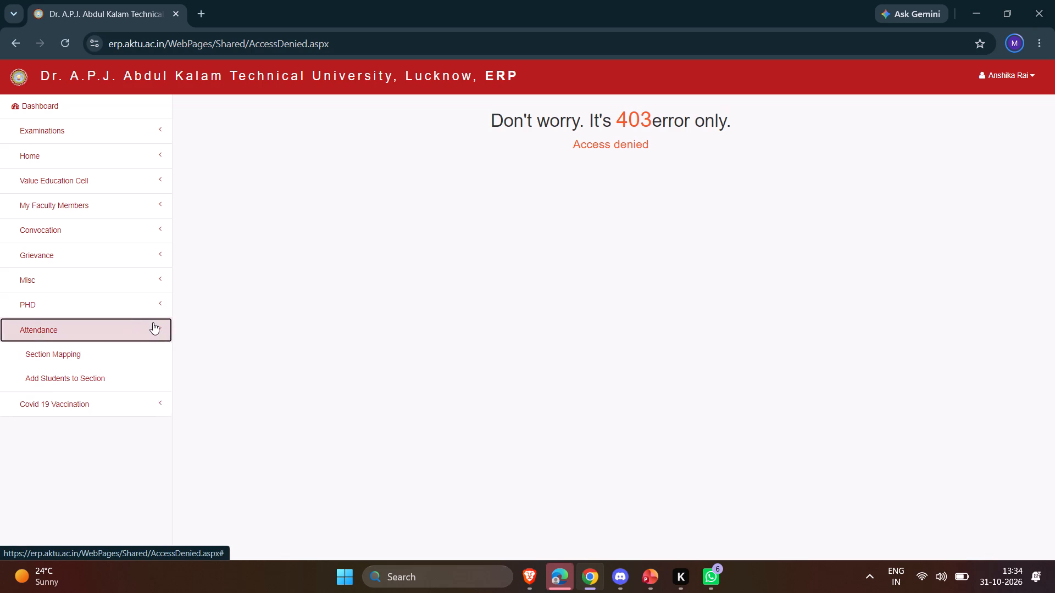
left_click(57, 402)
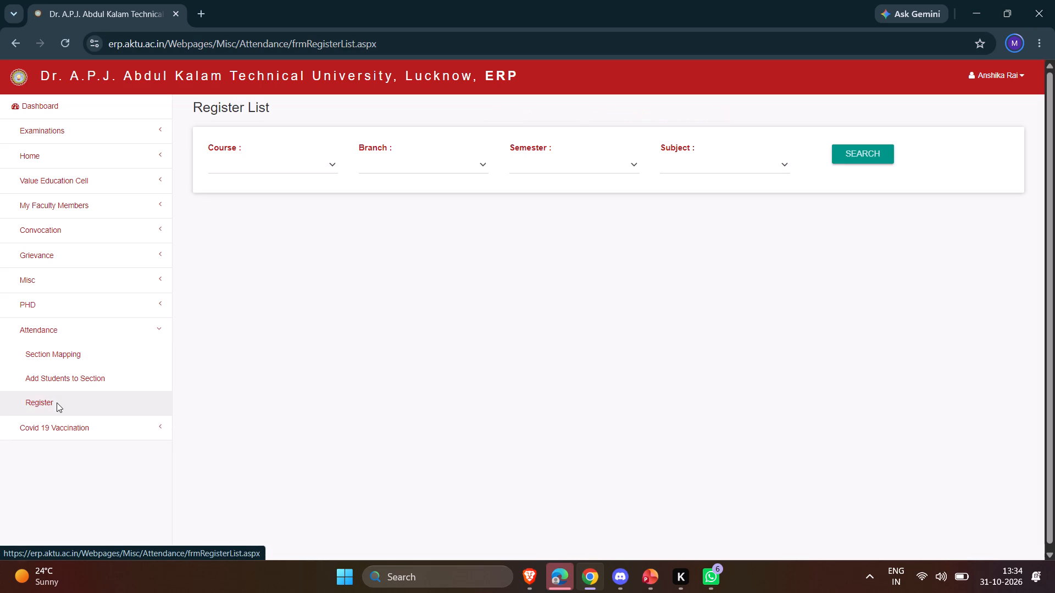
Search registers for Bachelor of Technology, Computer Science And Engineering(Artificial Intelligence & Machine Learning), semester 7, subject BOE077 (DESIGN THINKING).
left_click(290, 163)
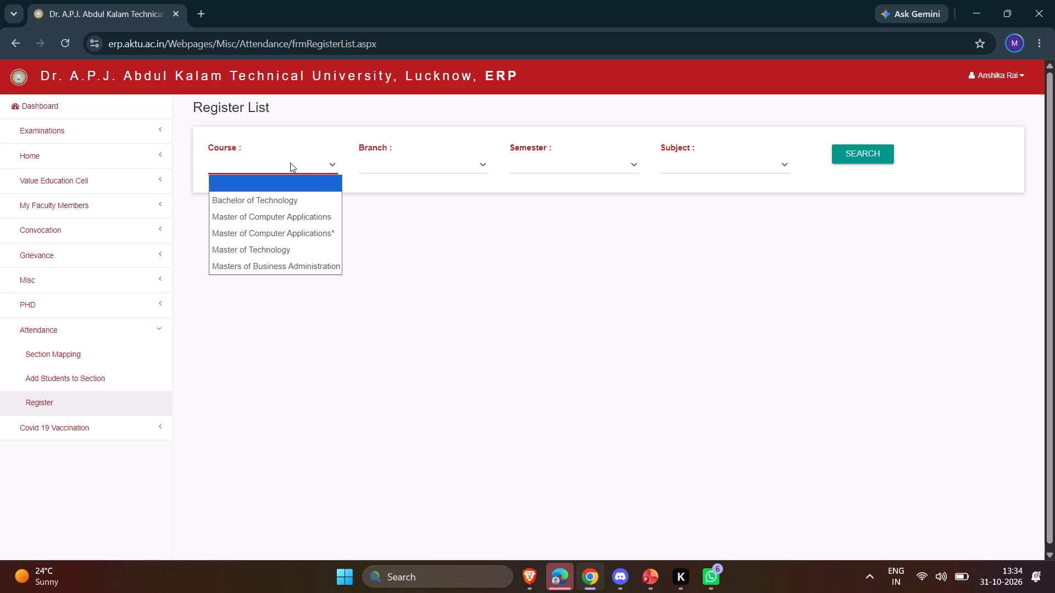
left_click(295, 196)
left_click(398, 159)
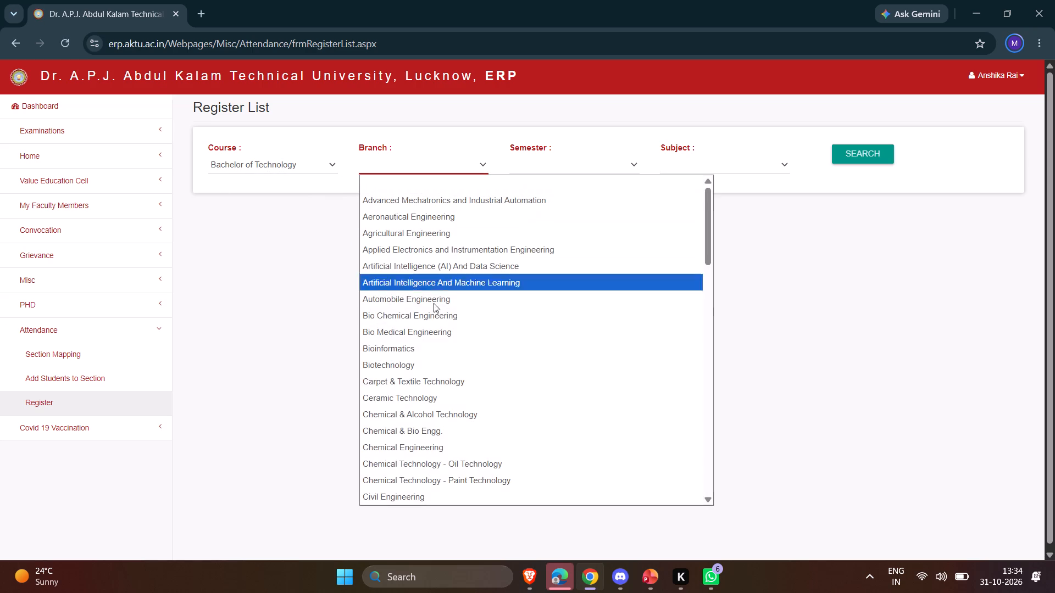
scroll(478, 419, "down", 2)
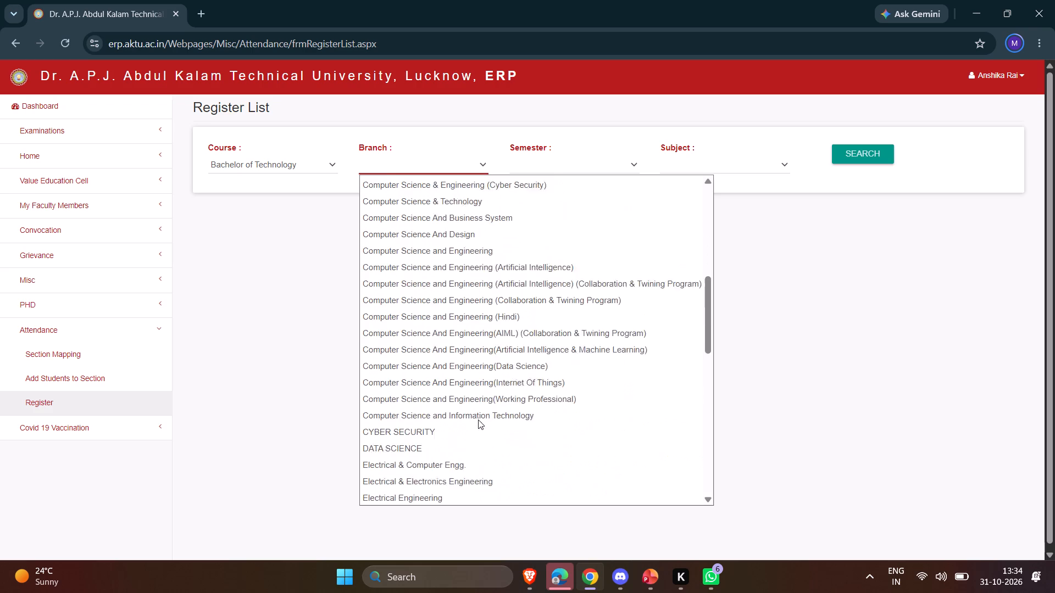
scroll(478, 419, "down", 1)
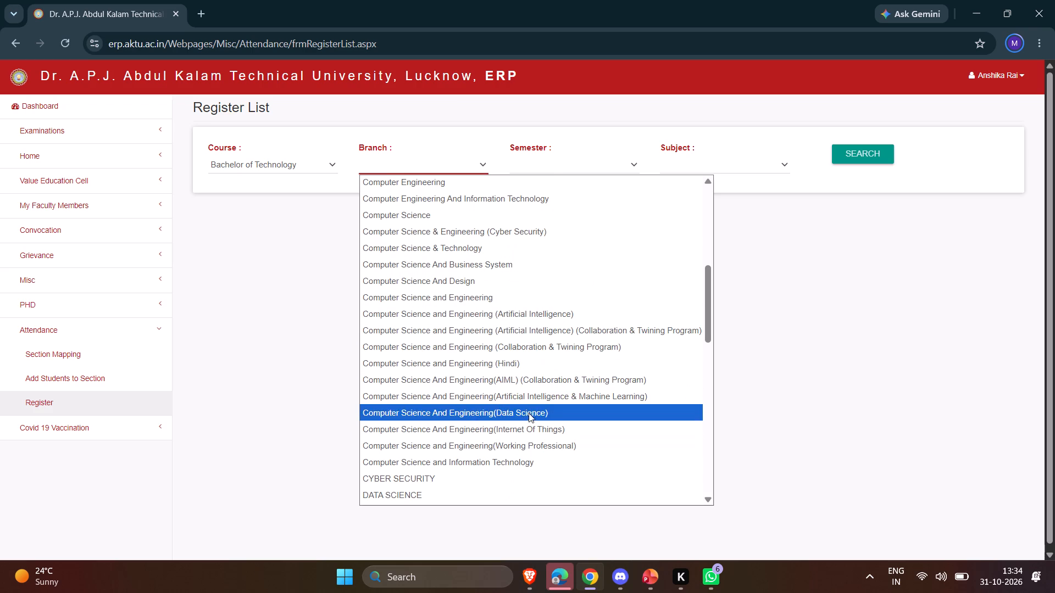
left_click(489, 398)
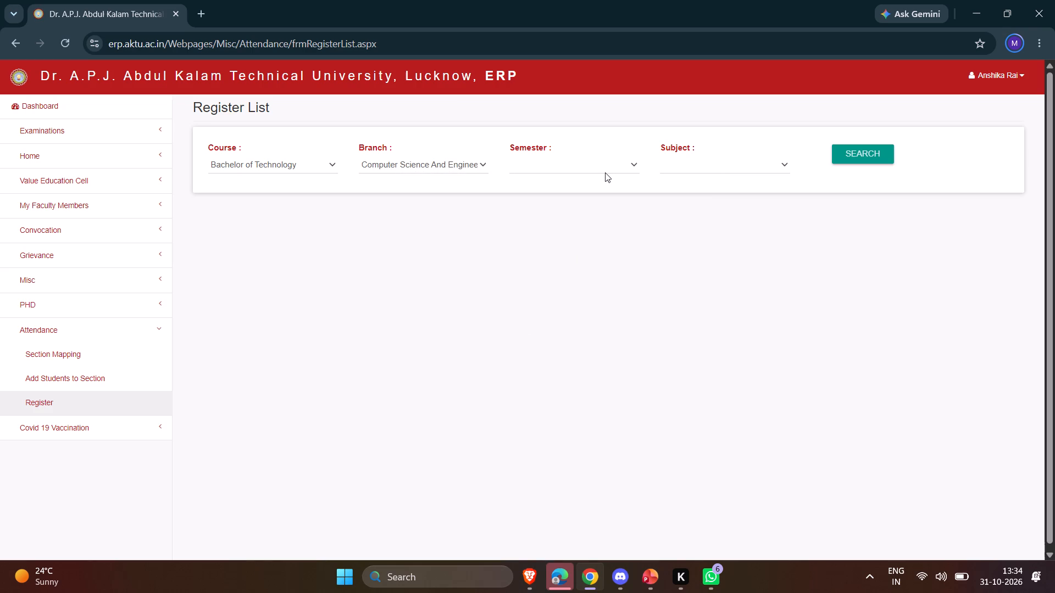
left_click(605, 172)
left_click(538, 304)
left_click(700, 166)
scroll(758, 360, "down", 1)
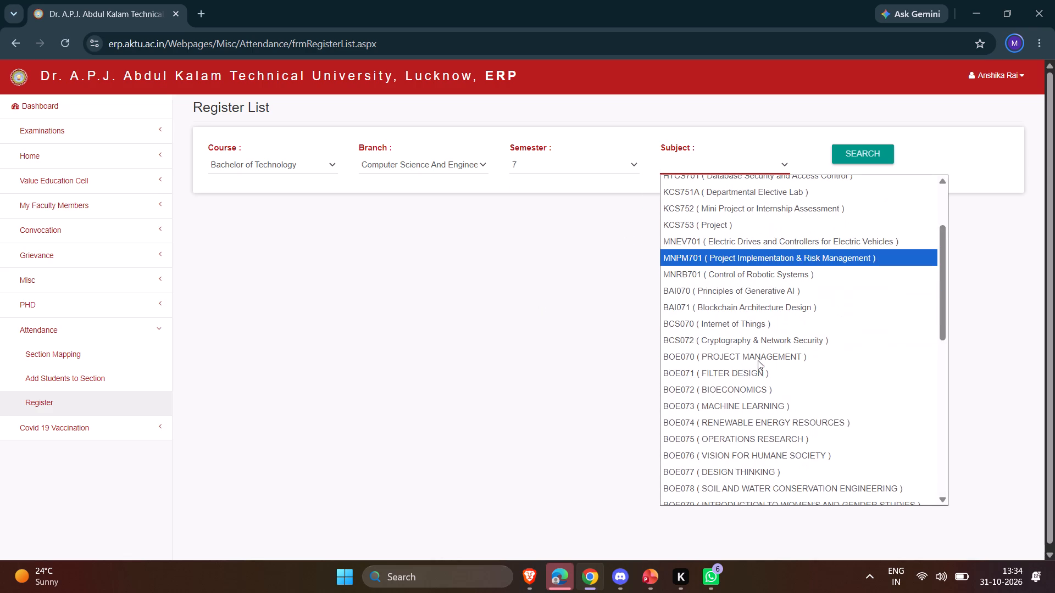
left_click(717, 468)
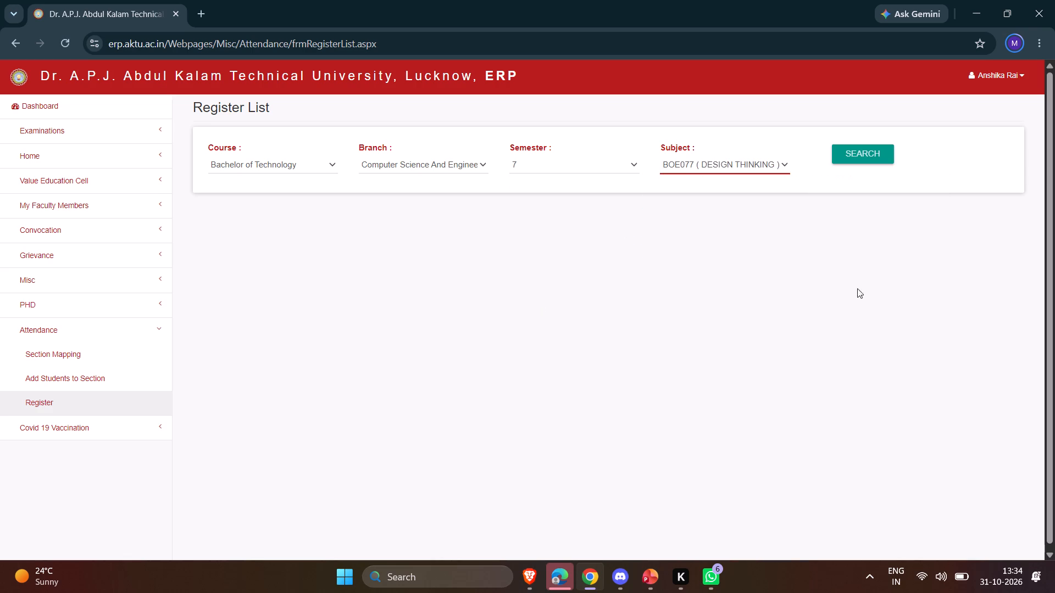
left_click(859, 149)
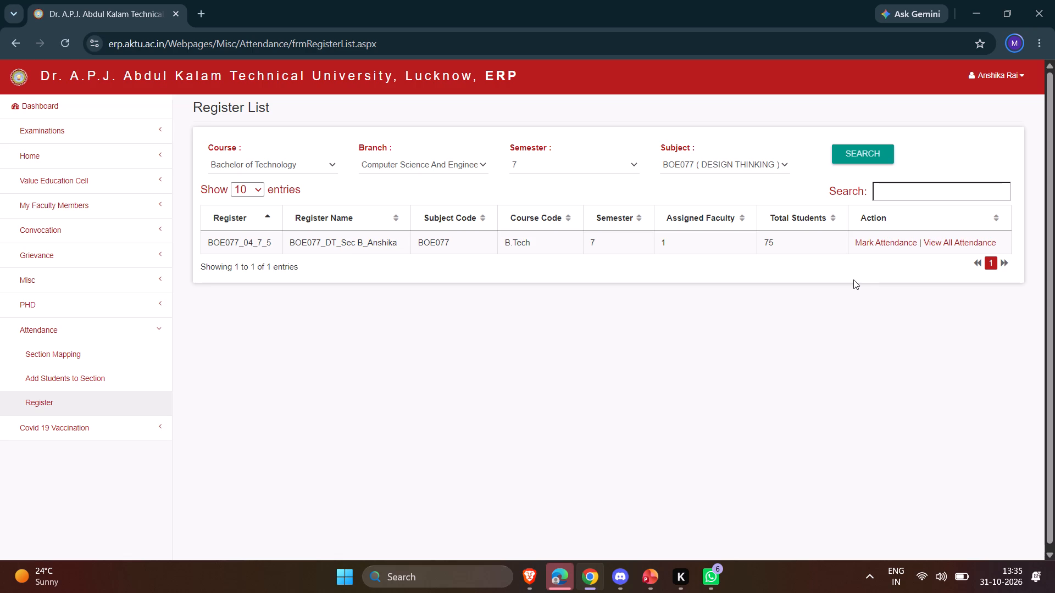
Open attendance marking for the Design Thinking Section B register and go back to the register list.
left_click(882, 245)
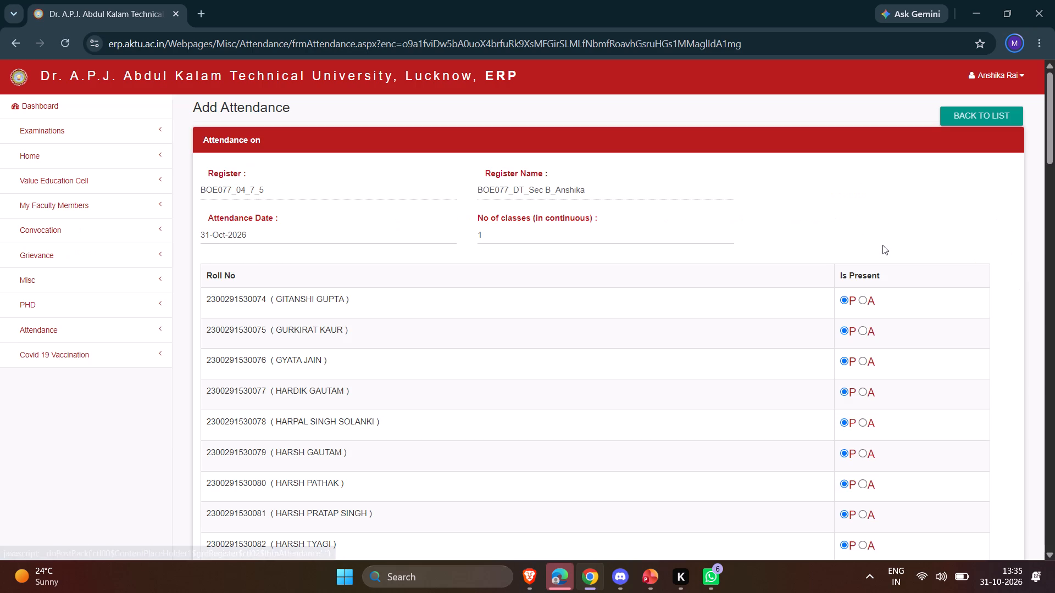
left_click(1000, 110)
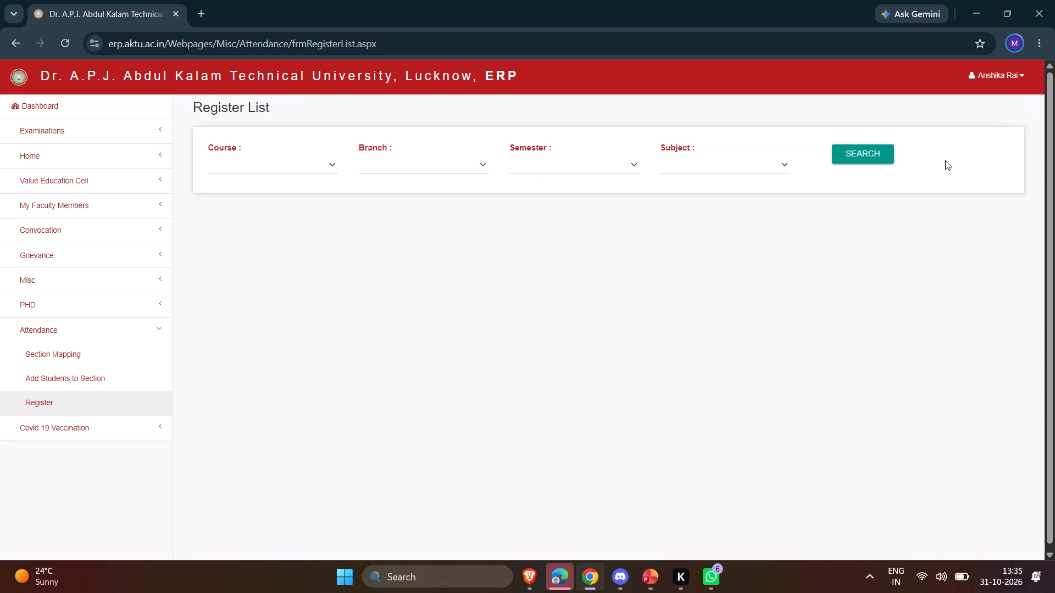
Search registers for Bachelor of Technology, Computer Science And Engineering(Artificial Intelligence & Machine Learning), semester 7, subject BOE077 (DESIGN THINKING).
left_click(333, 163)
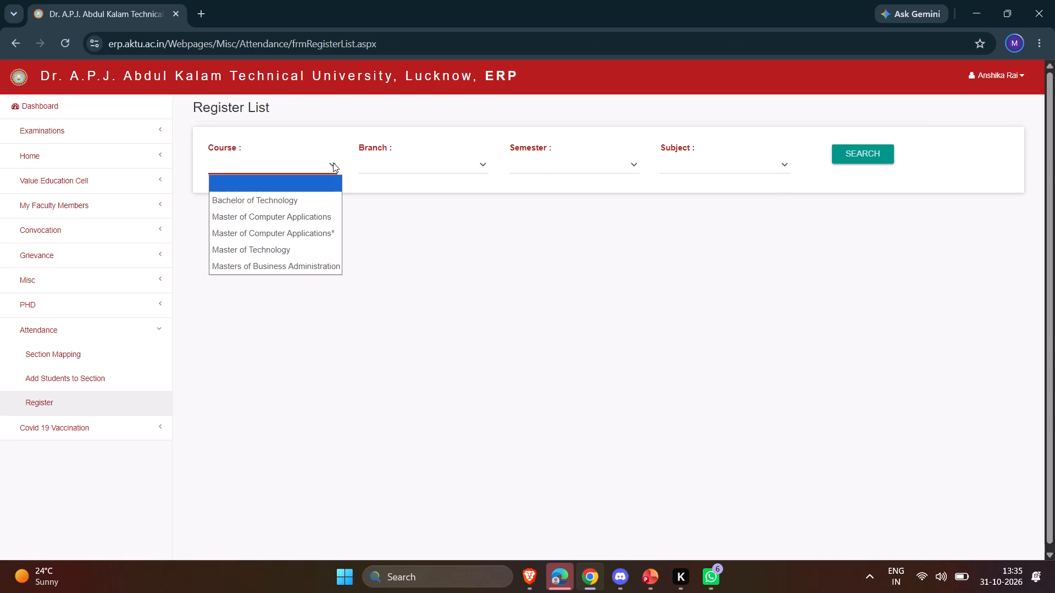
left_click(284, 196)
left_click(451, 165)
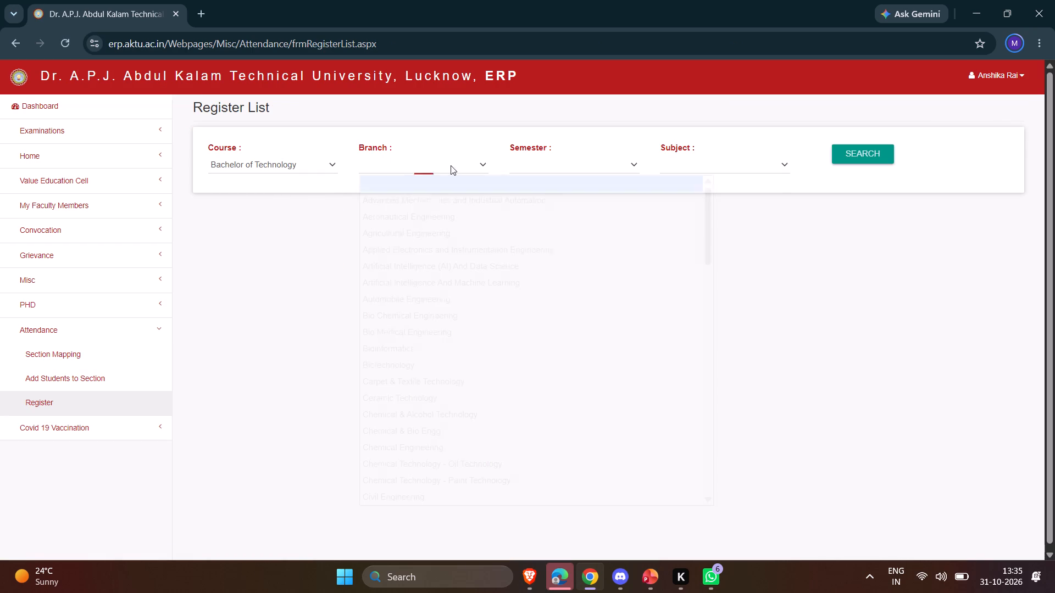
scroll(438, 340, "down", 2)
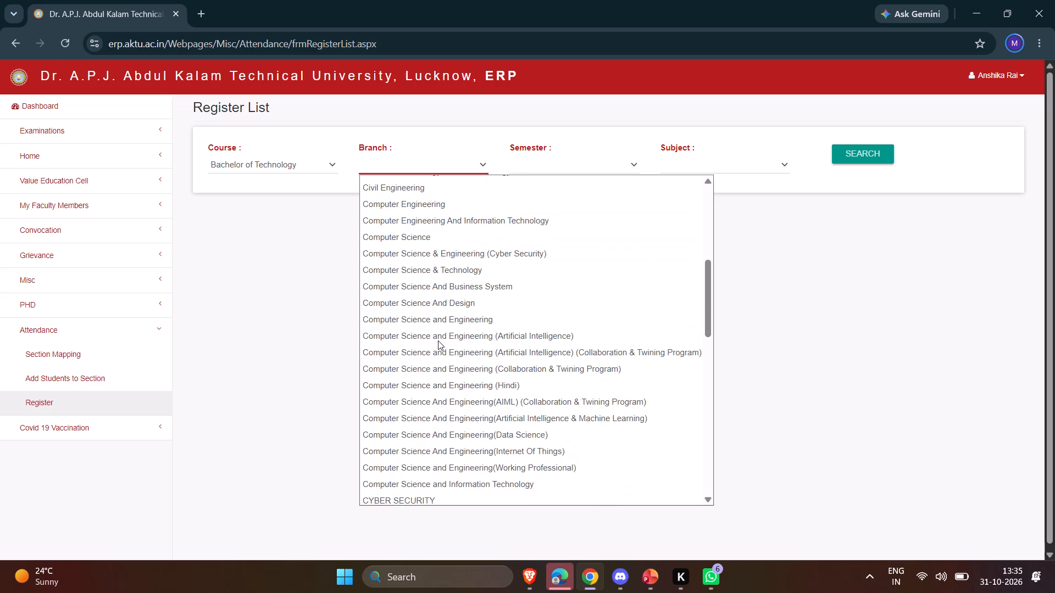
left_click(481, 418)
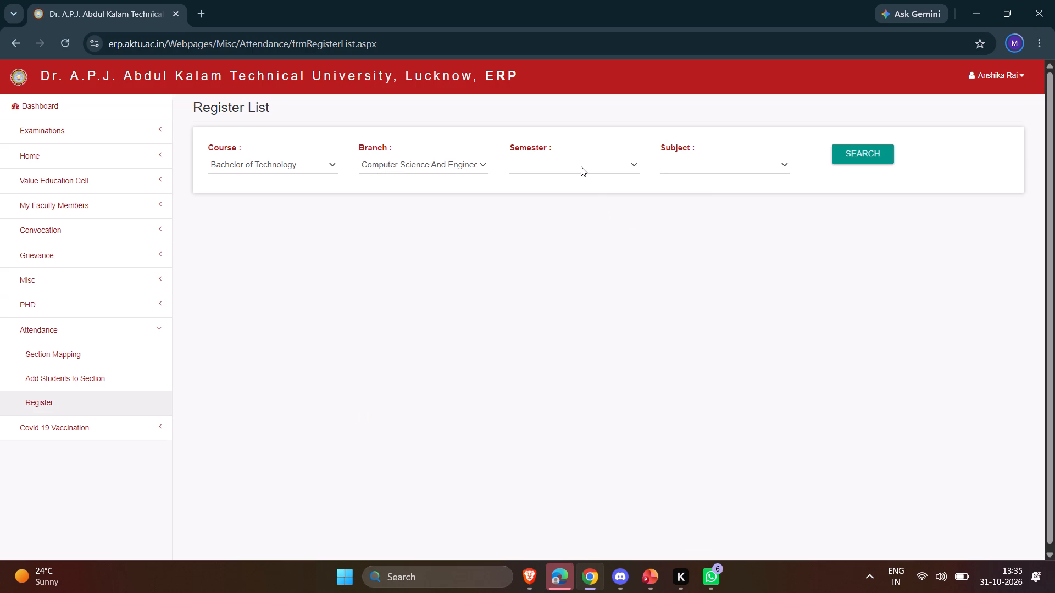
left_click(581, 166)
left_click(514, 295)
left_click(629, 169)
left_click(731, 255)
left_click_drag(719, 143, 755, 183)
left_click(742, 162)
scroll(790, 338, "down", 1)
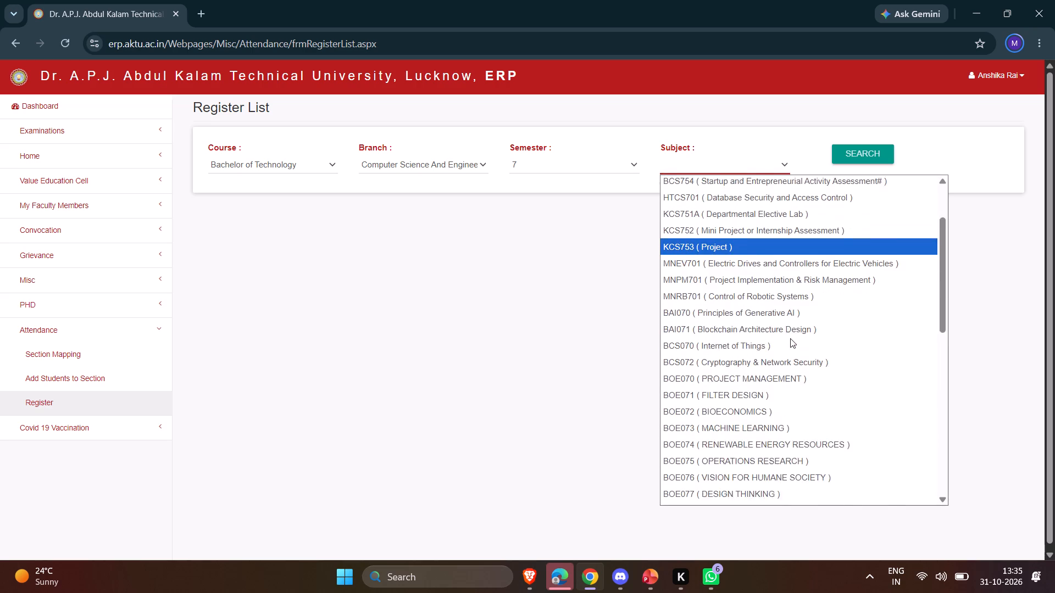
scroll(790, 338, "down", 3)
scroll(790, 338, "up", 1)
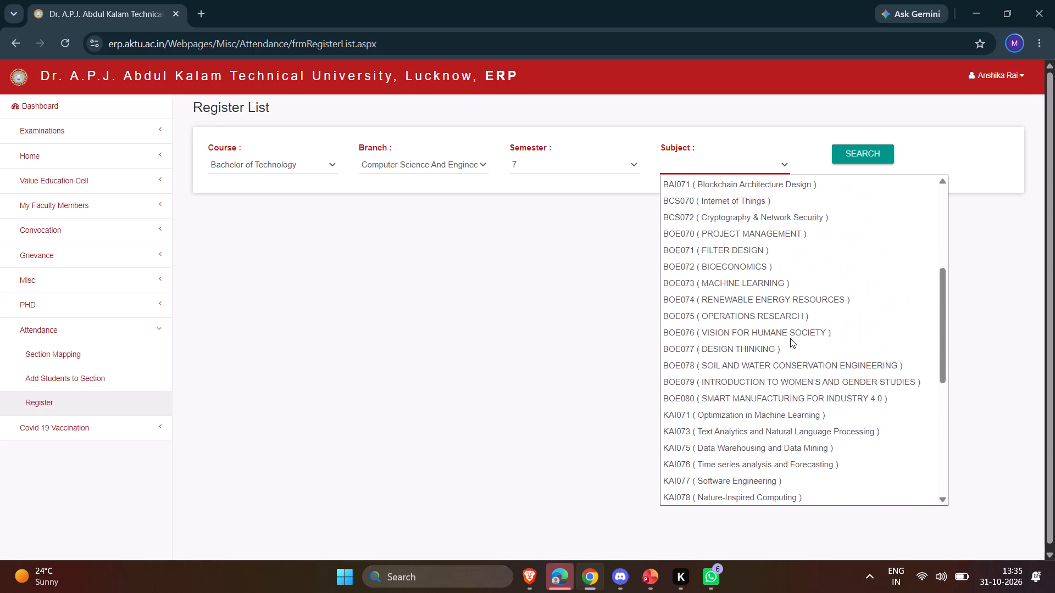
scroll(790, 338, "up", 1)
left_click(695, 367)
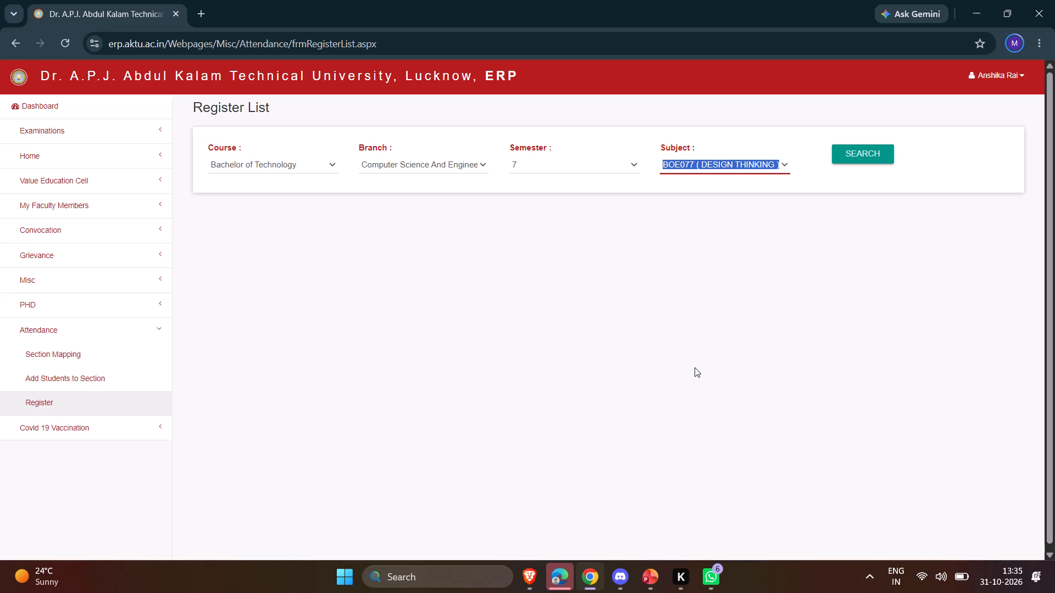
left_click(867, 146)
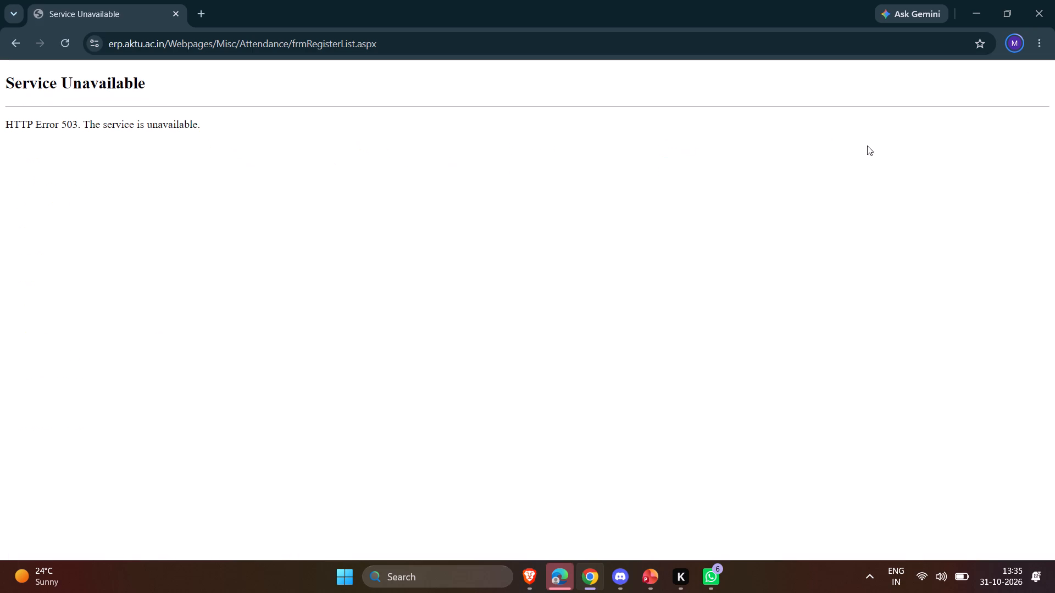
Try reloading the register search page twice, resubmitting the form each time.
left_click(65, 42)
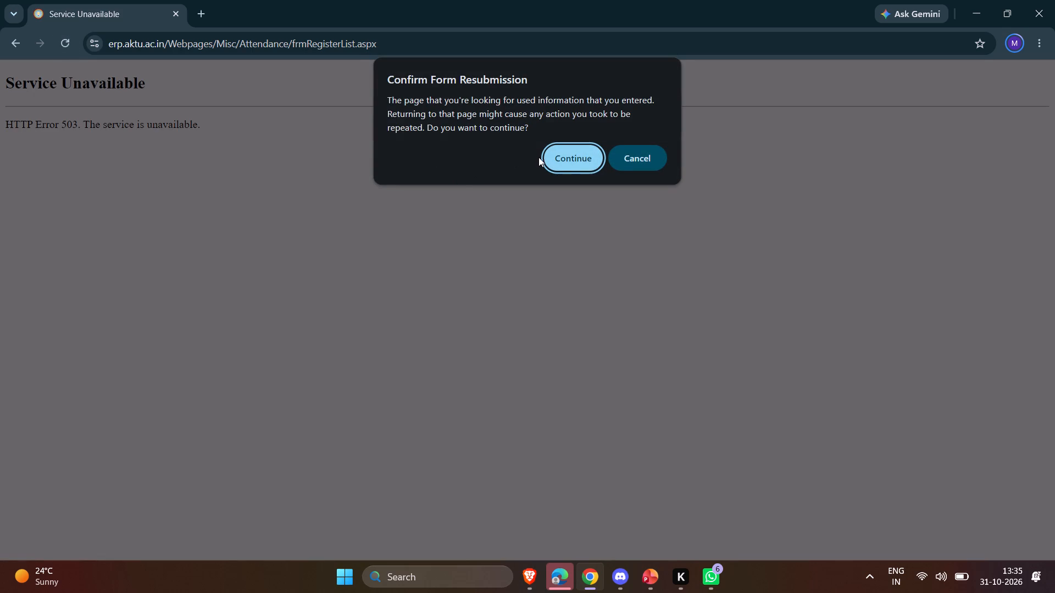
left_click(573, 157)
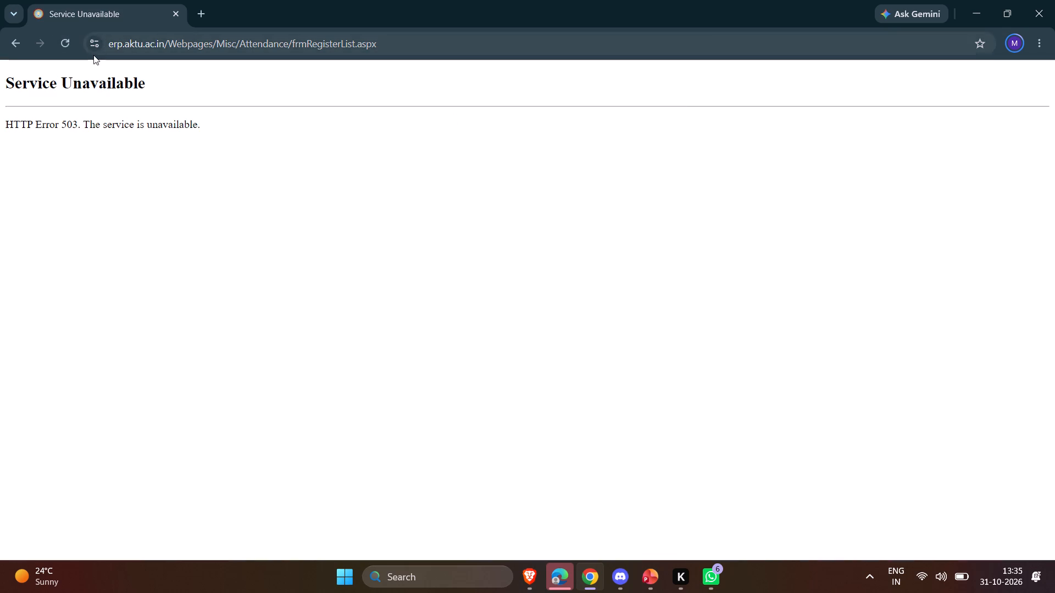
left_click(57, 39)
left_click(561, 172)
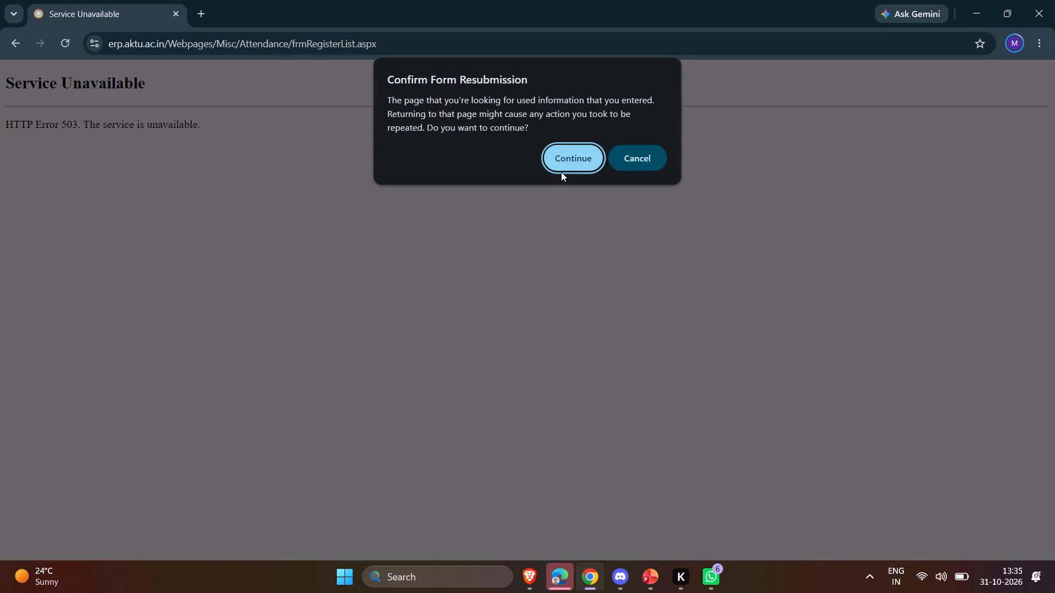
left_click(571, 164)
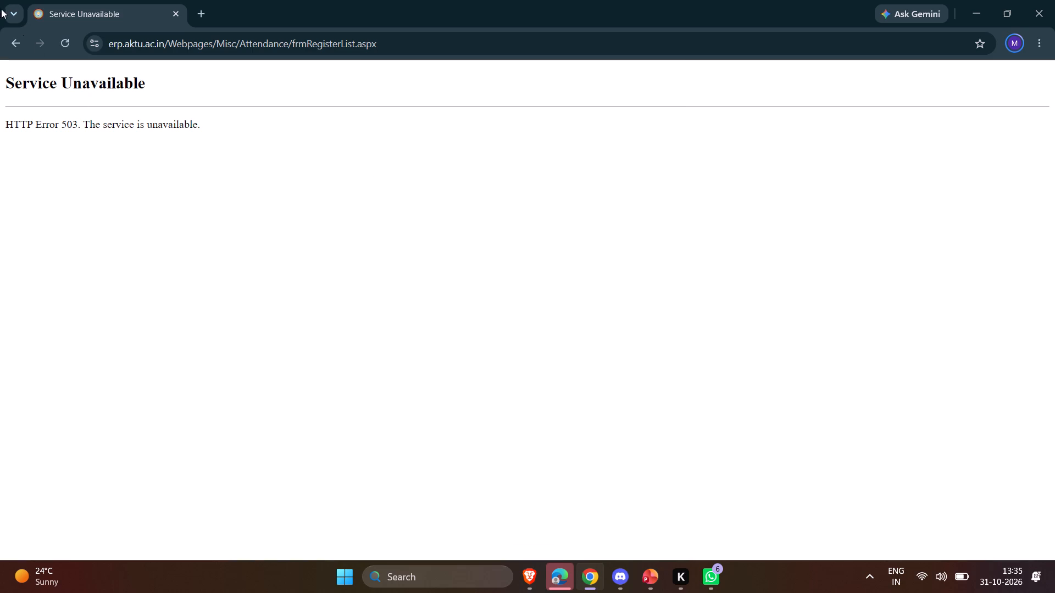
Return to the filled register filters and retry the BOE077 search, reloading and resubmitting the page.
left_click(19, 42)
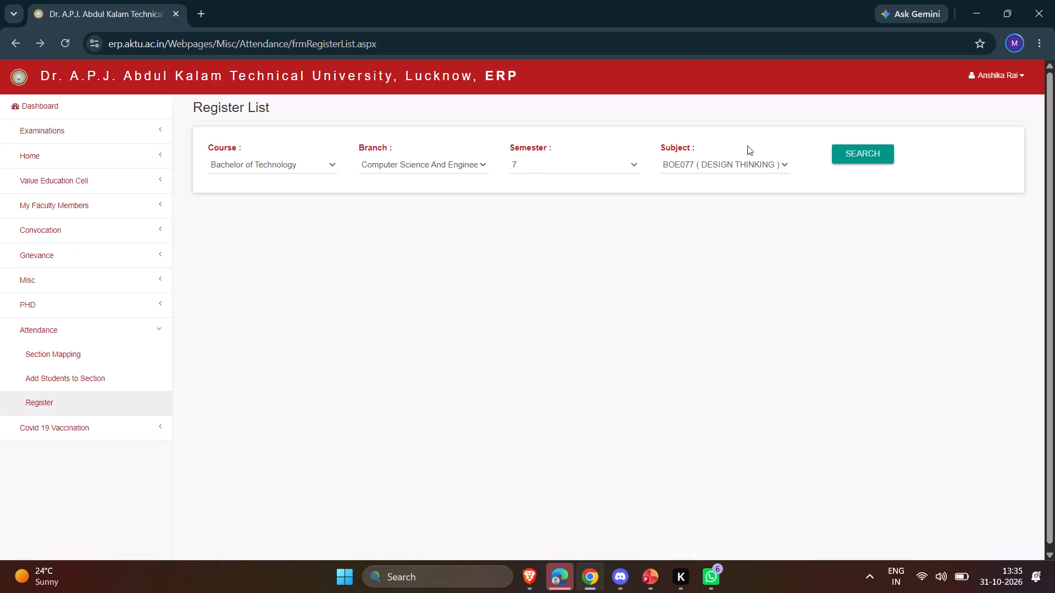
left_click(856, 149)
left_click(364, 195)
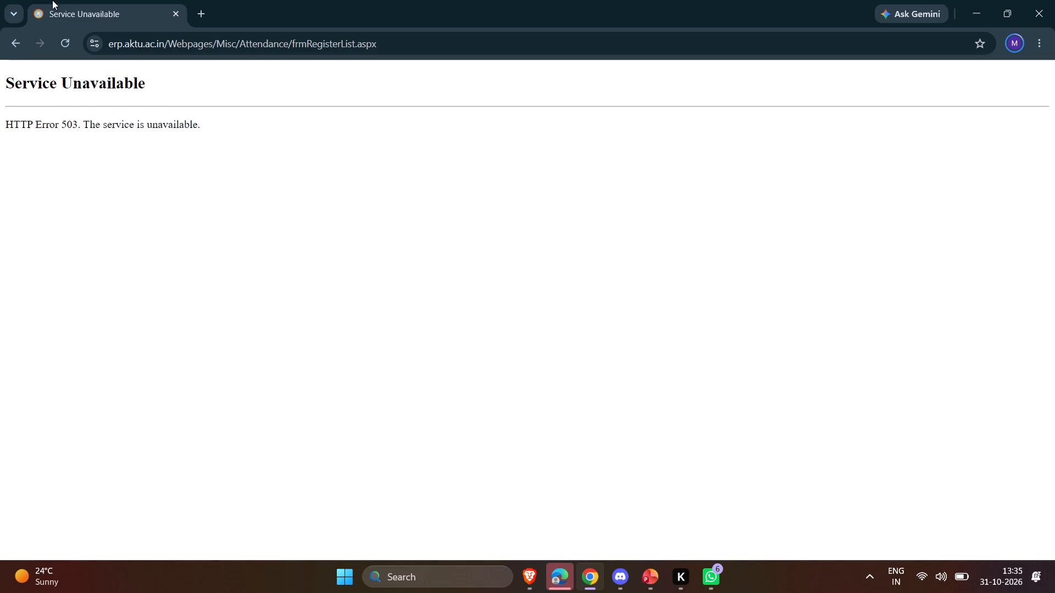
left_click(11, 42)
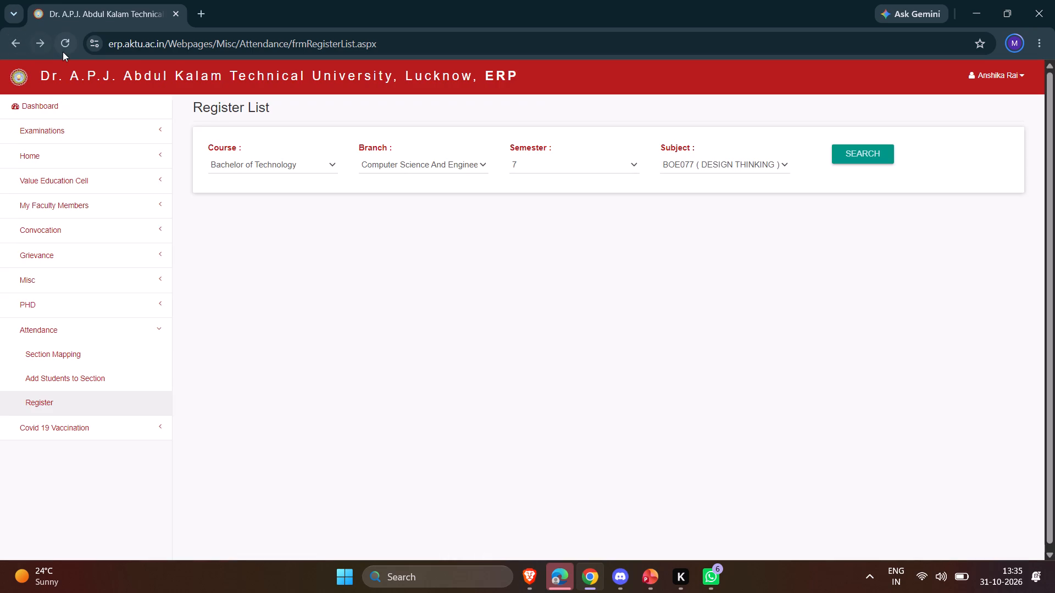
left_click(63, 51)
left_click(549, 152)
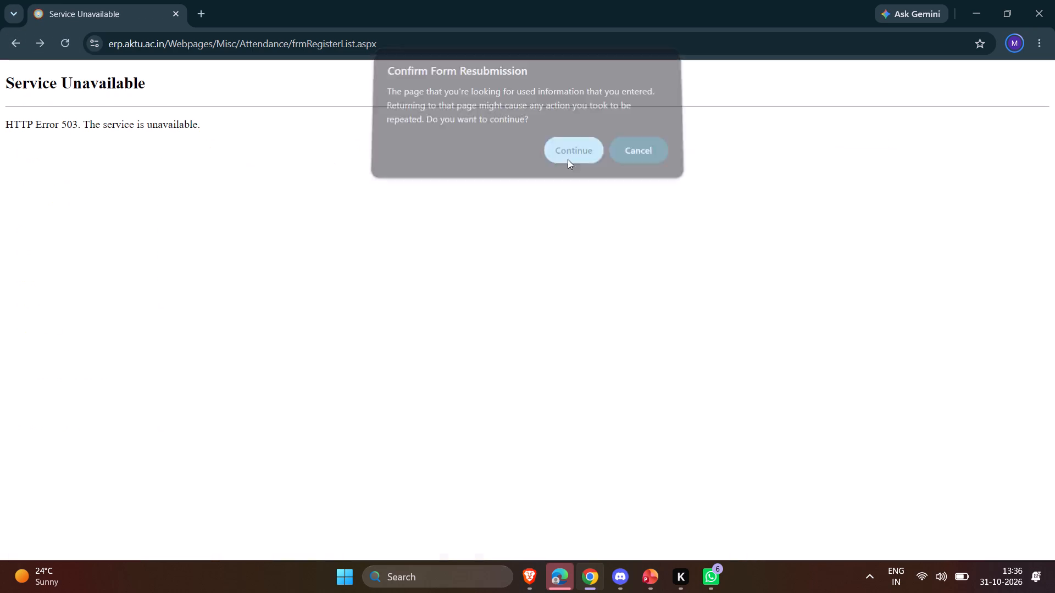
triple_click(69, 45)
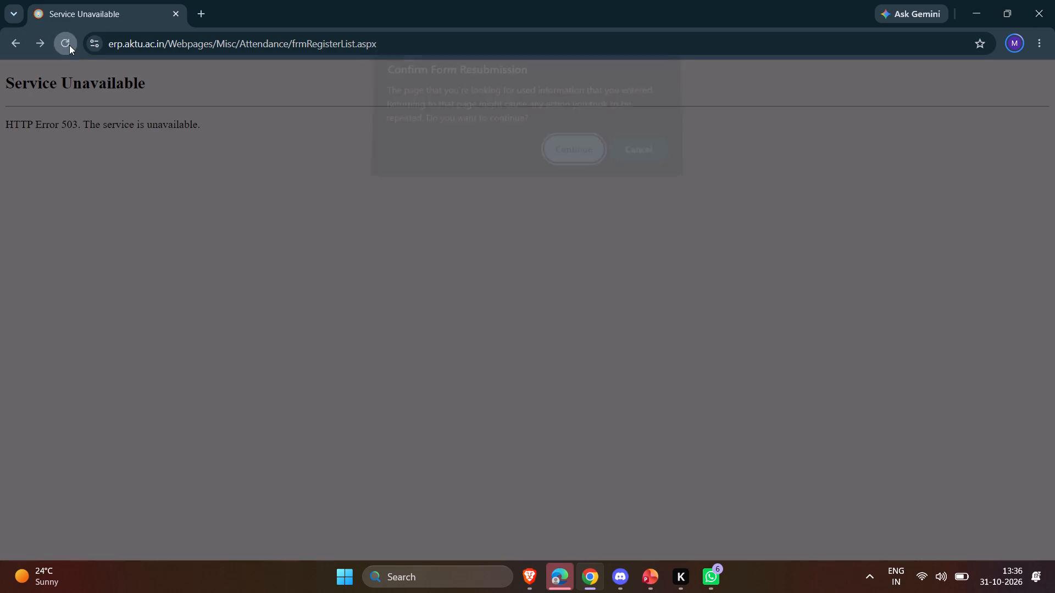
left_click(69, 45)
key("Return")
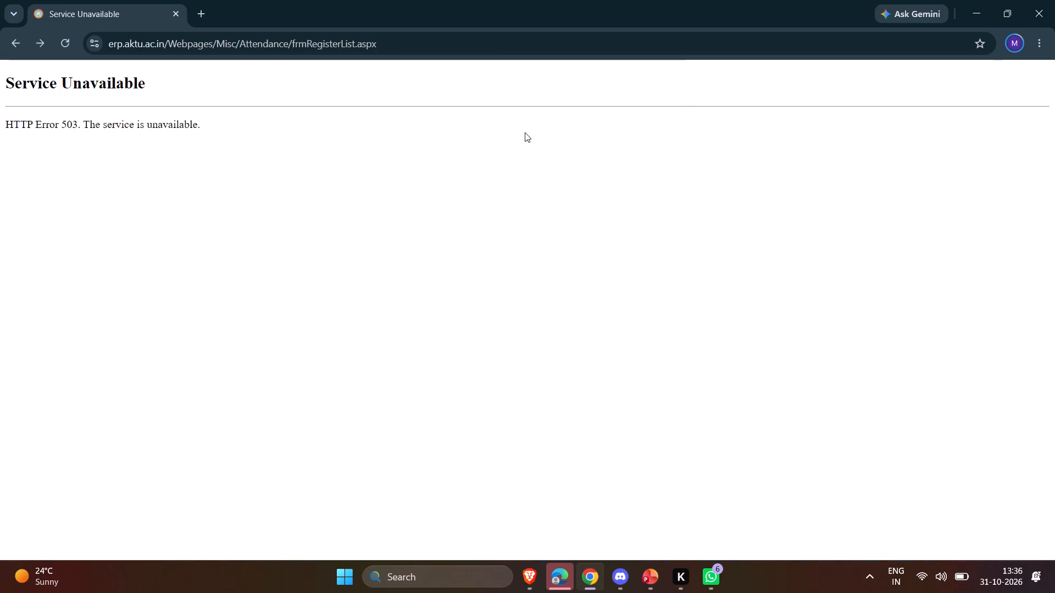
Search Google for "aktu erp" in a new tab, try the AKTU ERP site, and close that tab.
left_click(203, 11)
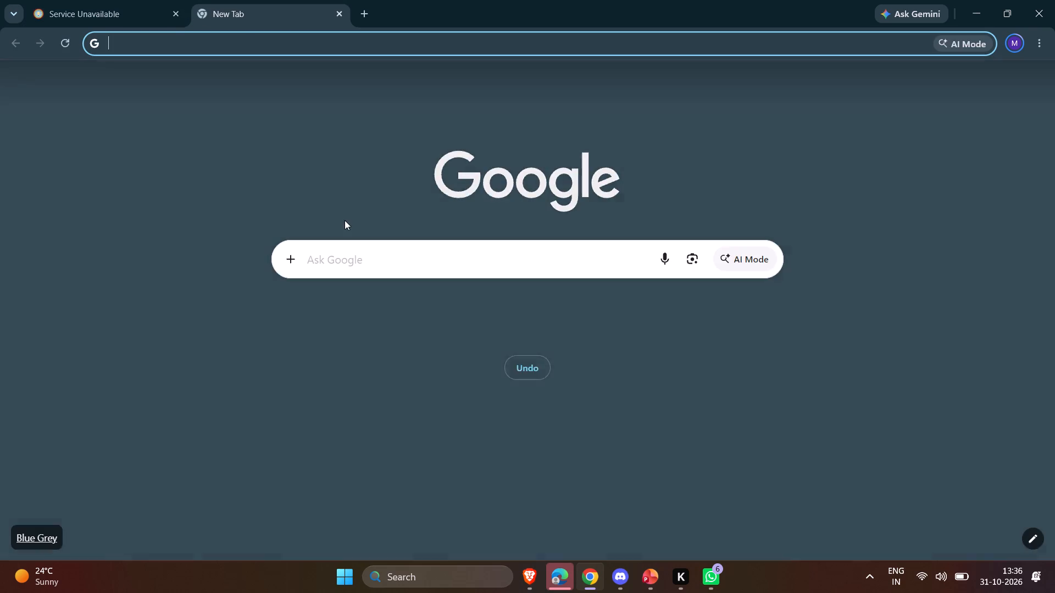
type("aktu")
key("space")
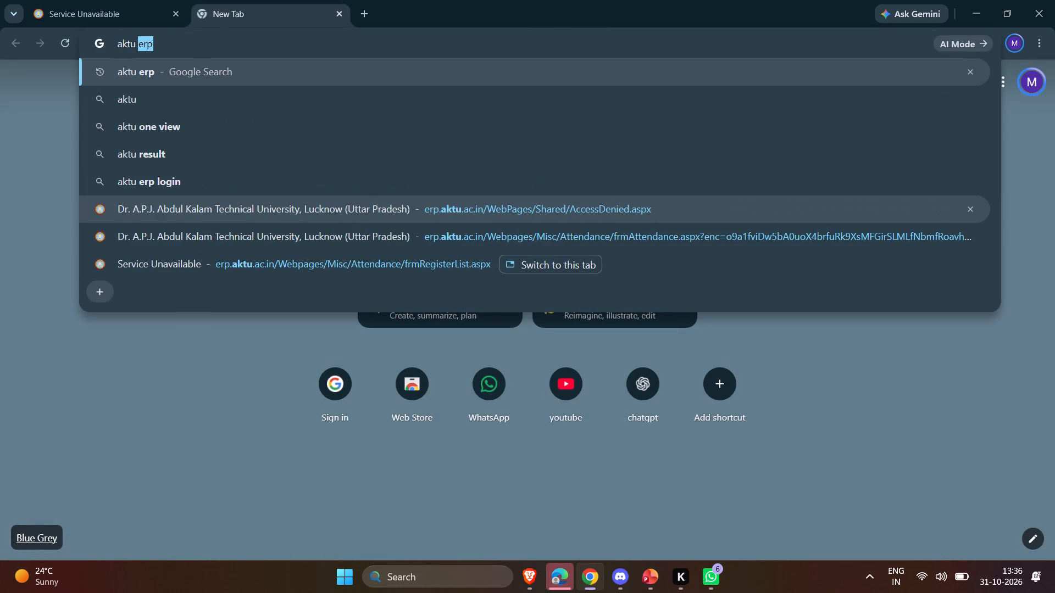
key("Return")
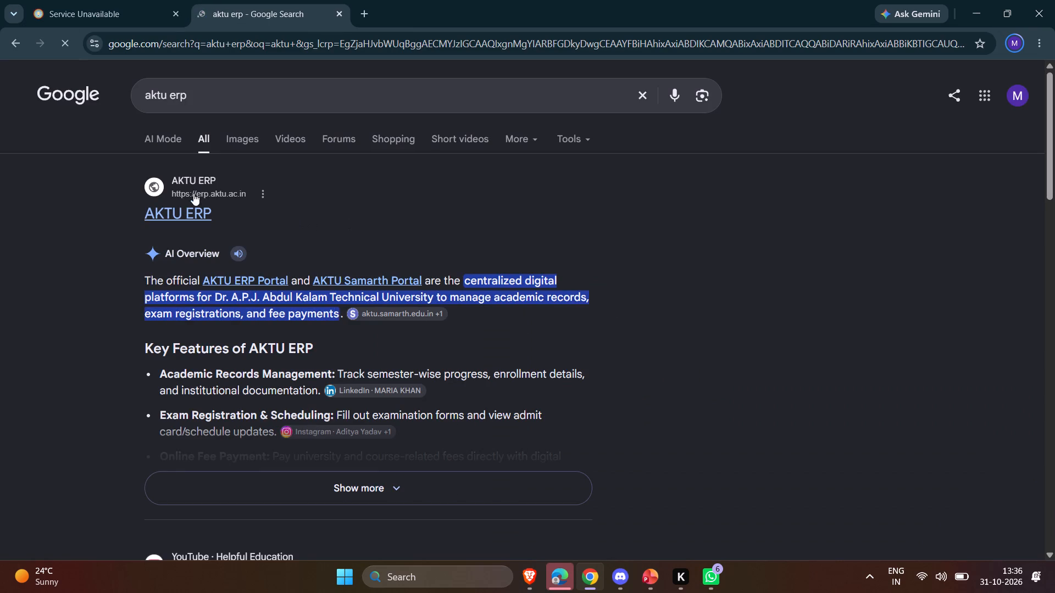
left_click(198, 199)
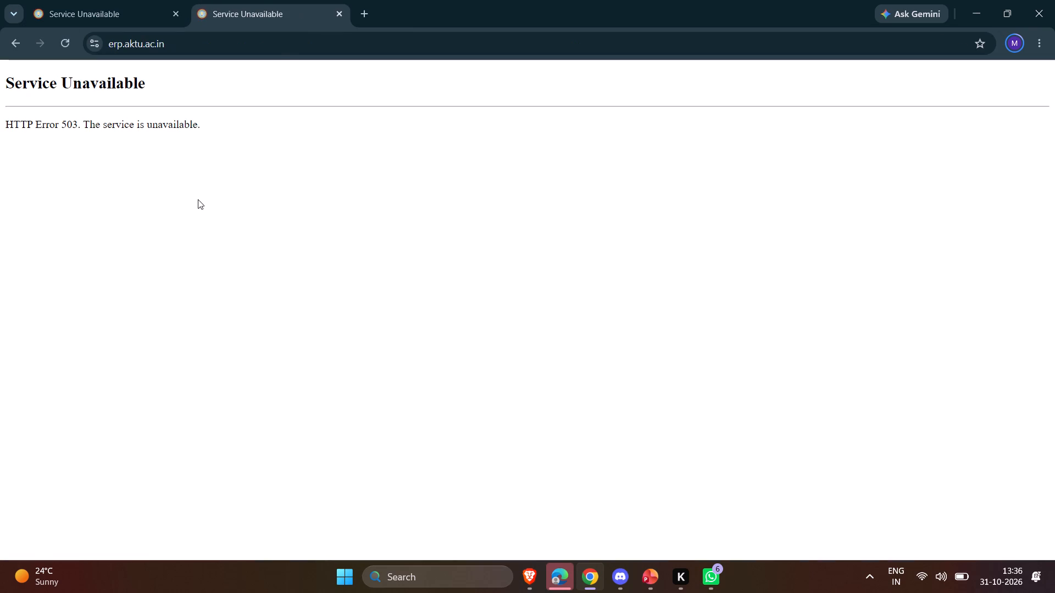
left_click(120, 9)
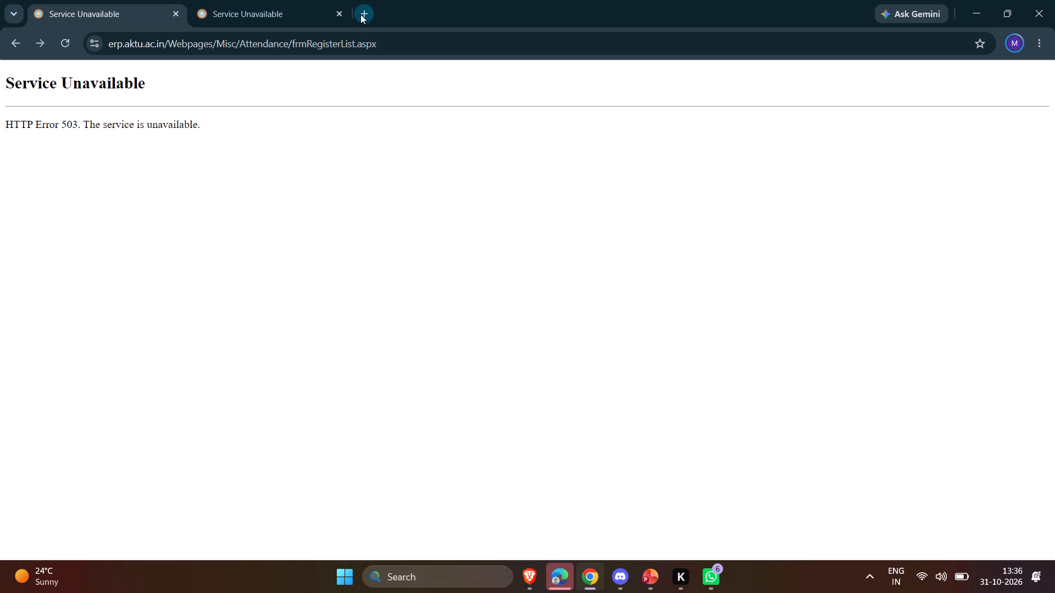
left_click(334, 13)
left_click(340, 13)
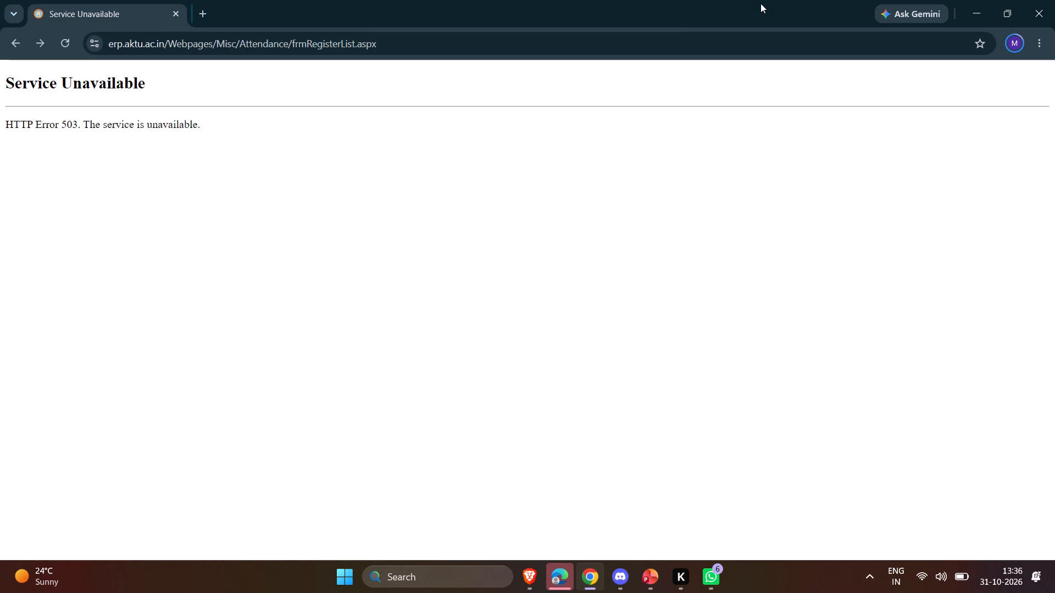
Open an incognito window, search Google for "aktu erp" and try to open the AKTU ERP site.
left_click(1038, 48)
left_click(923, 103)
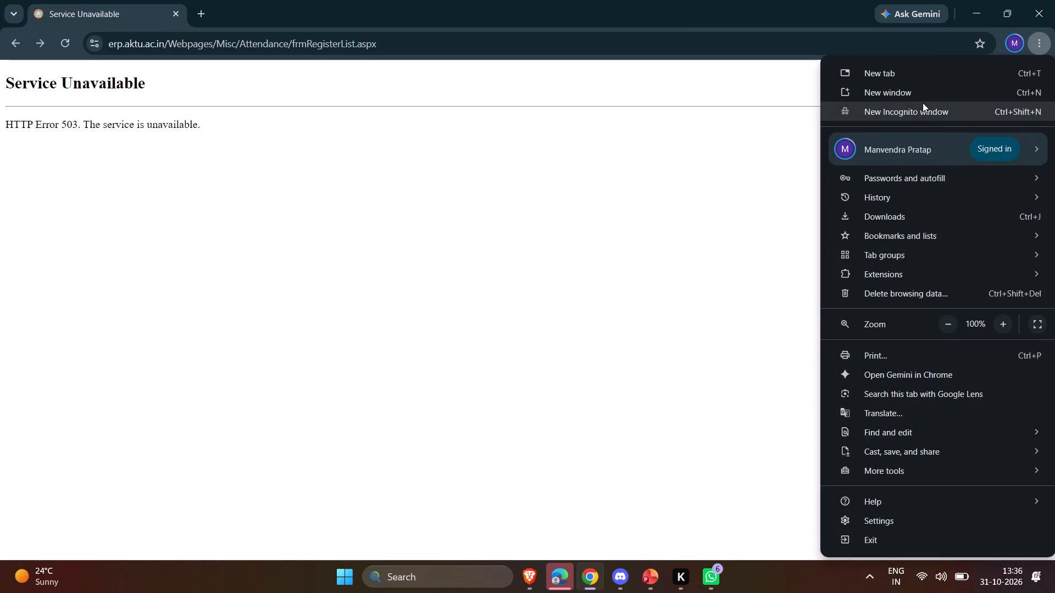
type("aktu erp")
key("Return")
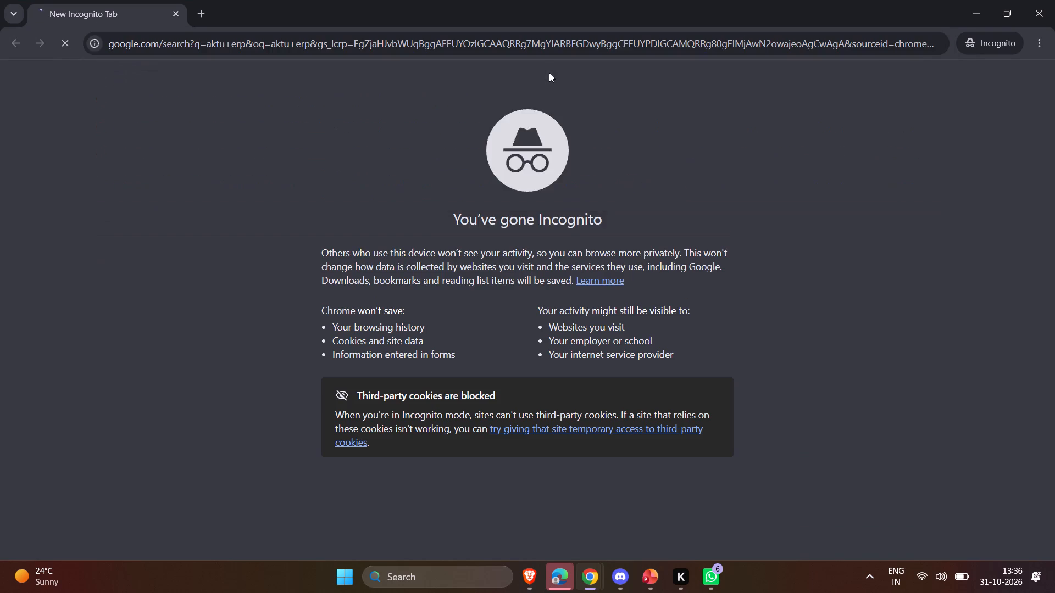
left_click(205, 208)
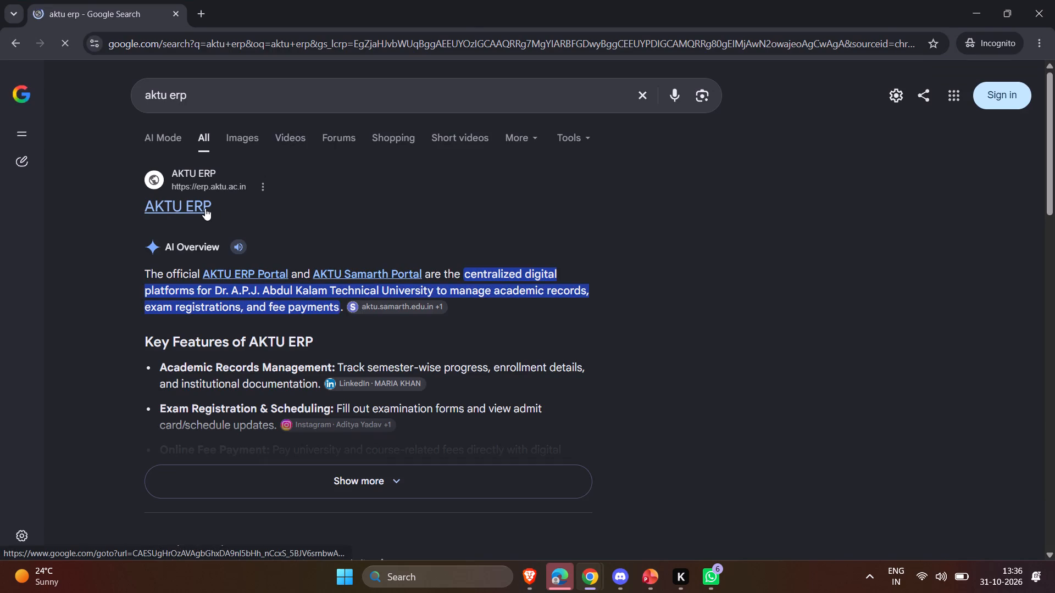
scroll(205, 208, "up", 6)
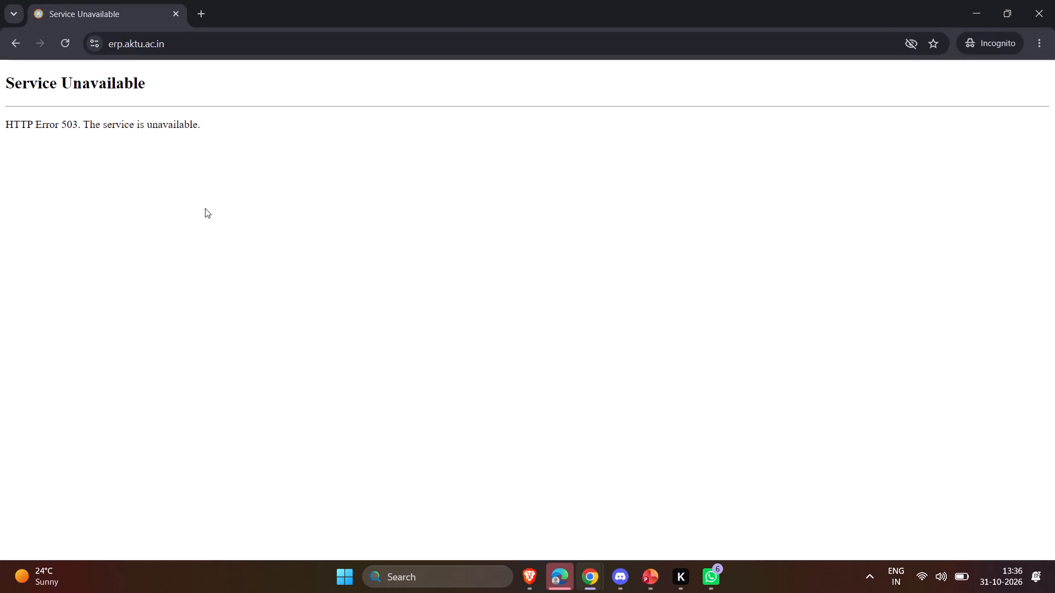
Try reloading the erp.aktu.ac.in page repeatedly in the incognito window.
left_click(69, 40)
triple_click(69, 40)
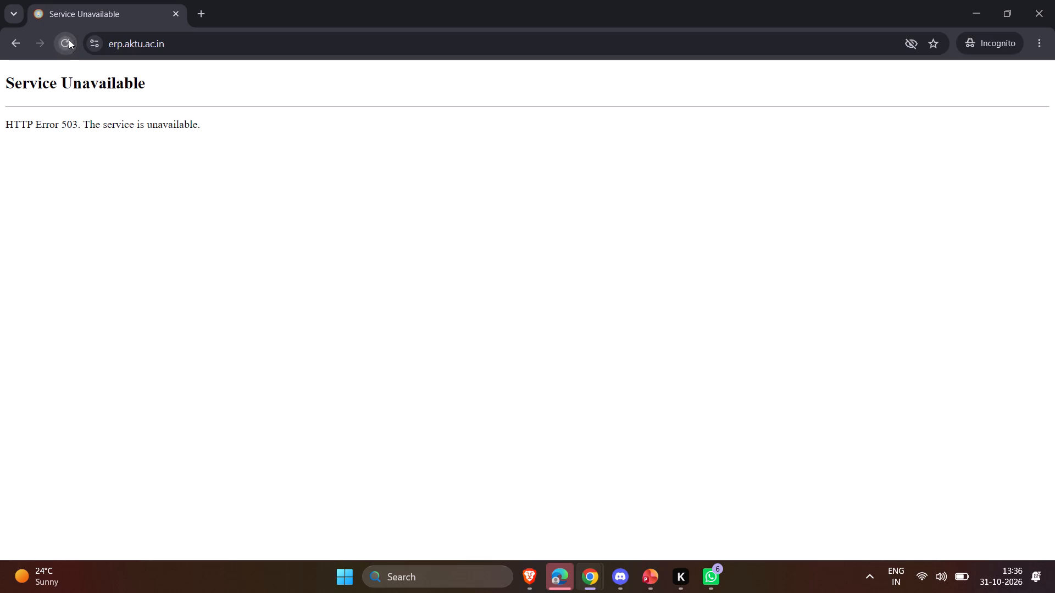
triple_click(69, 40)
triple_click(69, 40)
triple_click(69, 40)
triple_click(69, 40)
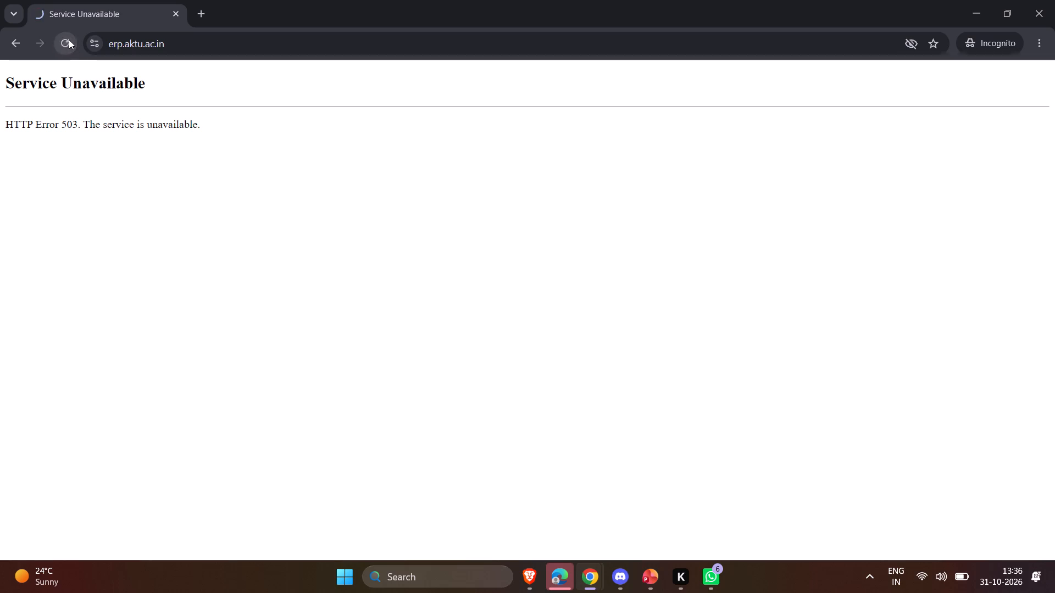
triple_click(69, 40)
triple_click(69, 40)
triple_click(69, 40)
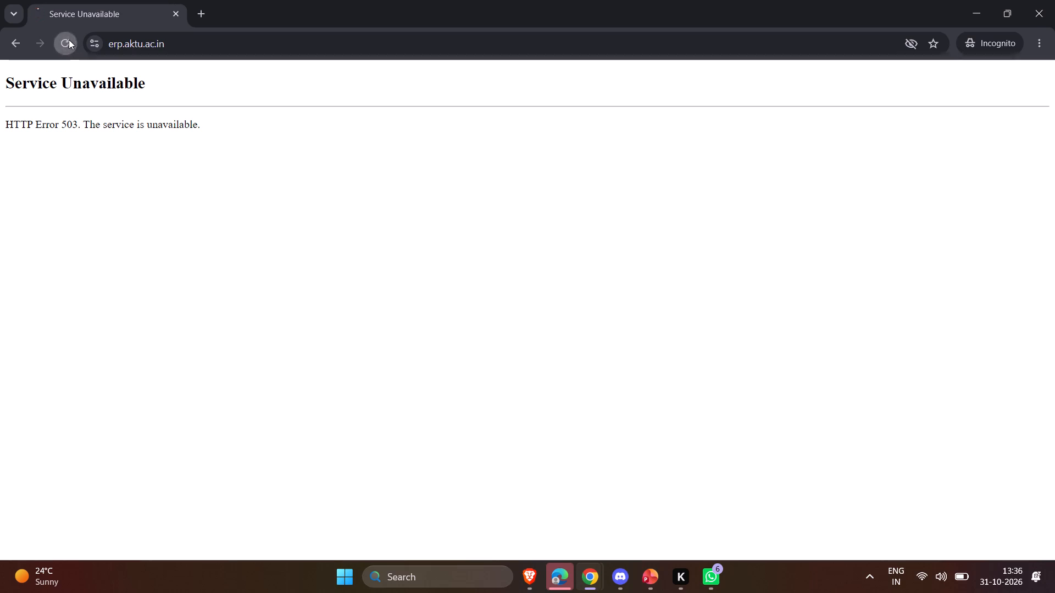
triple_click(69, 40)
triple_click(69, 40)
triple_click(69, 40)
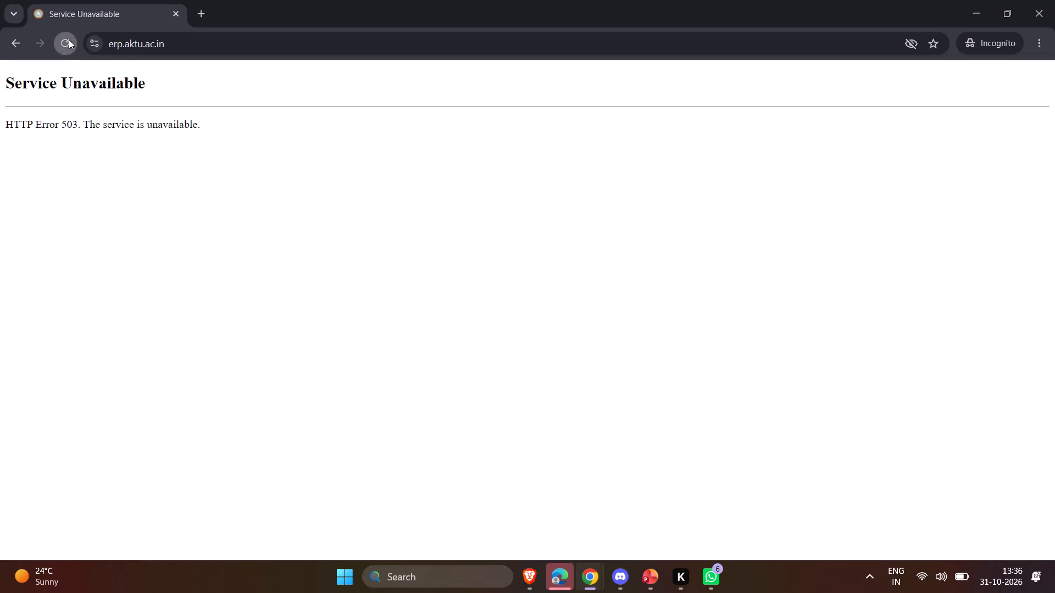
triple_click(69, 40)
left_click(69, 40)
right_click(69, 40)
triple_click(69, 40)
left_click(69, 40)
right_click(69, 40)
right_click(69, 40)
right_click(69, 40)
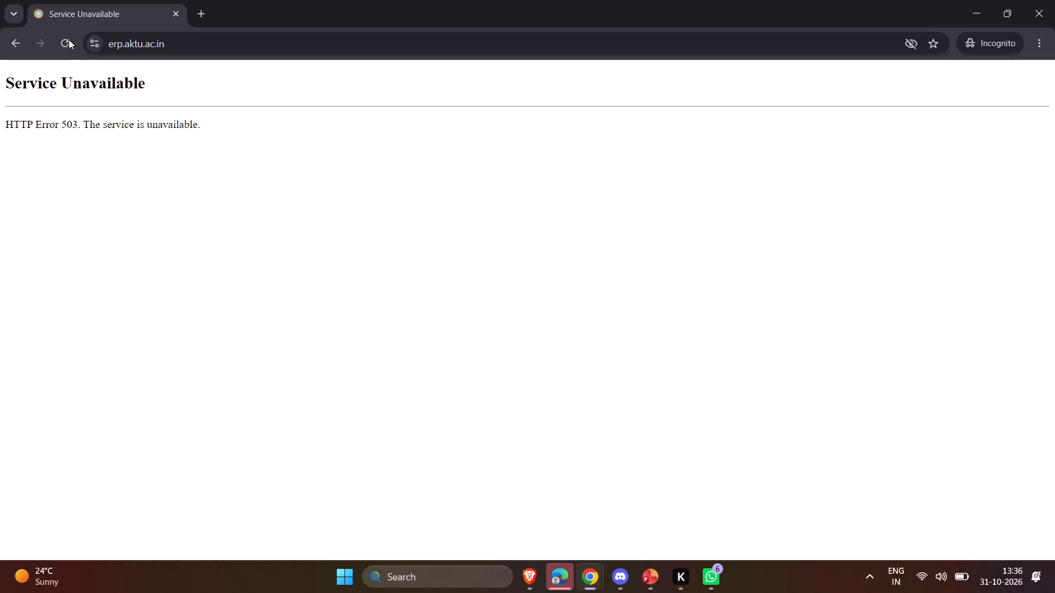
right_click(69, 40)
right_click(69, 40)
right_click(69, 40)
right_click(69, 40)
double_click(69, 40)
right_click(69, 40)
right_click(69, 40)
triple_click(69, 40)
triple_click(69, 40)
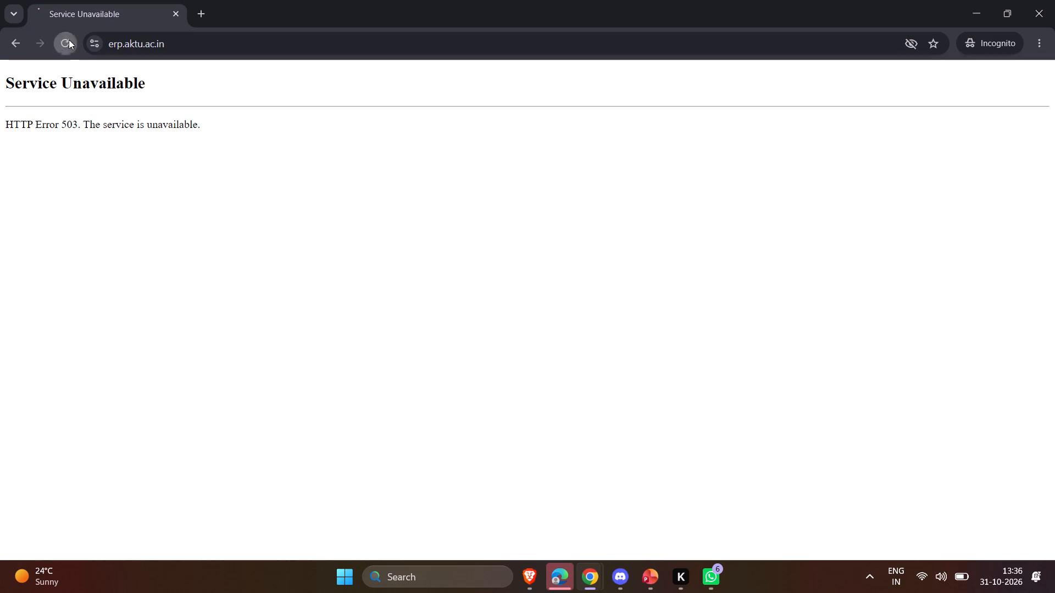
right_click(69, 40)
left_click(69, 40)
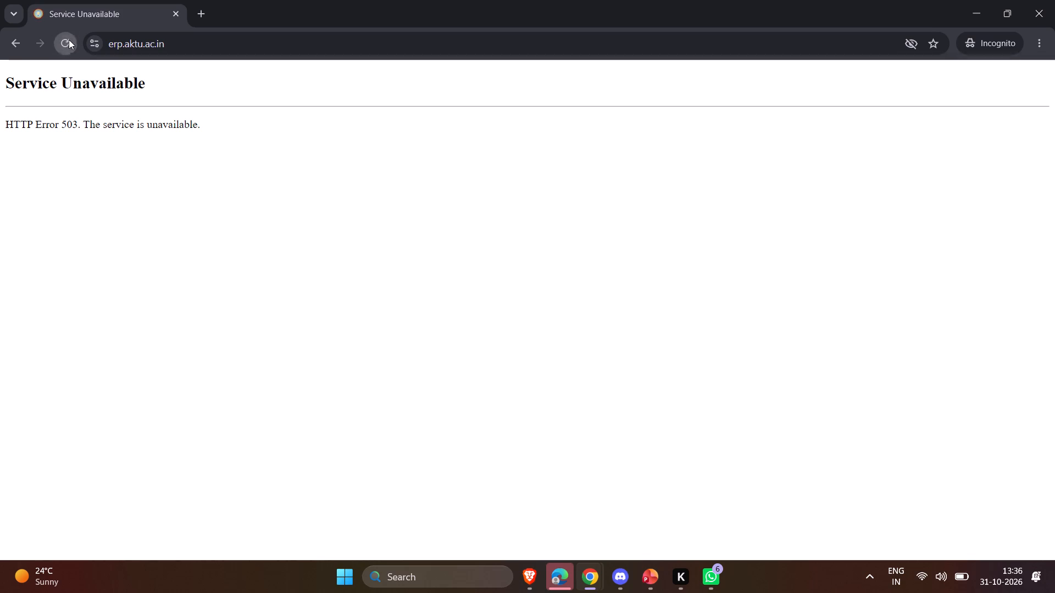
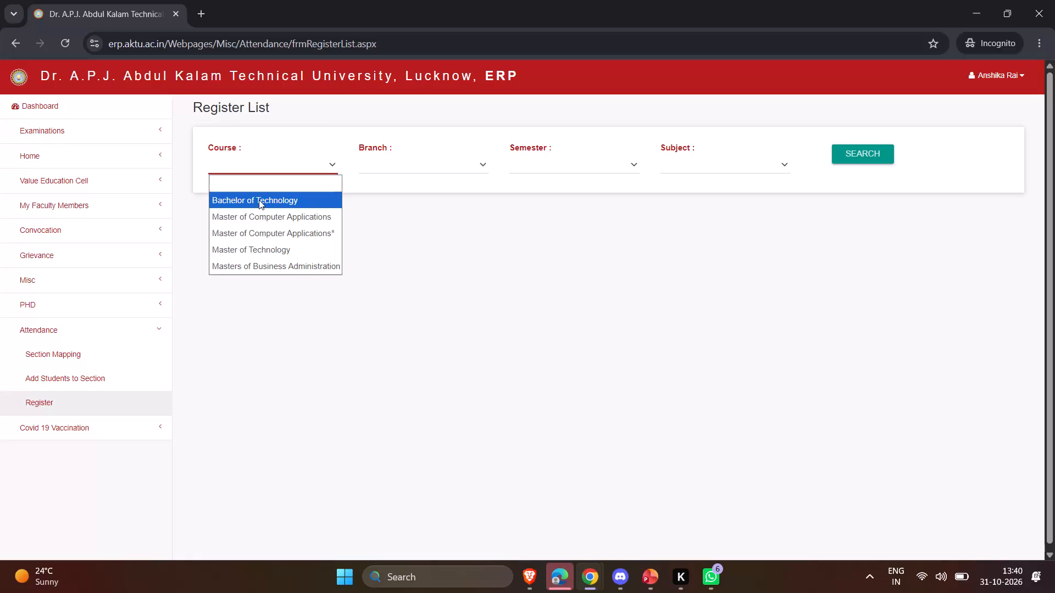
Choose Bachelor of Technology as the course in the Register List filters.
left_click(259, 200)
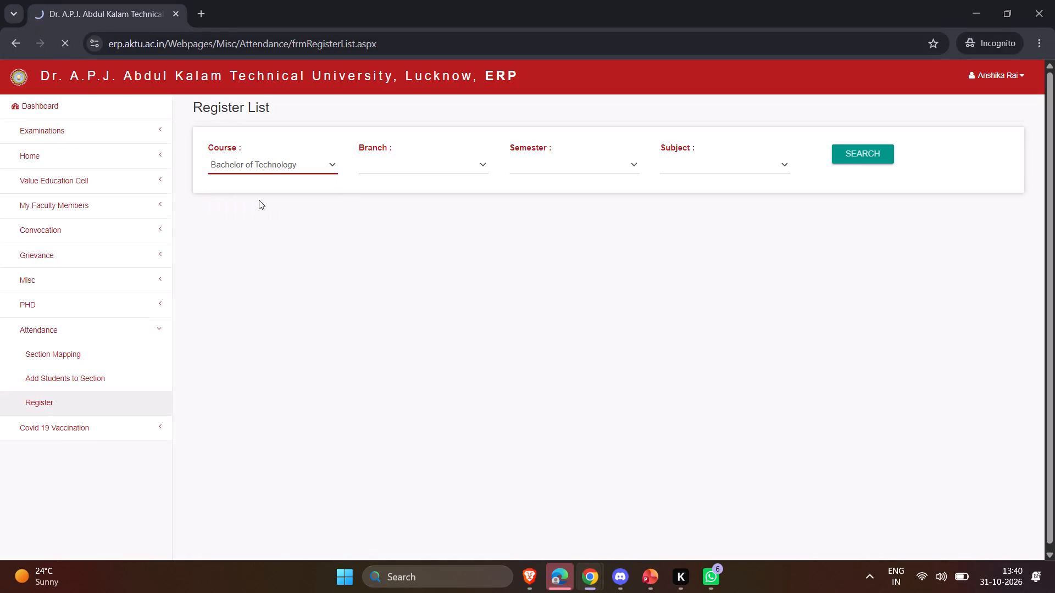
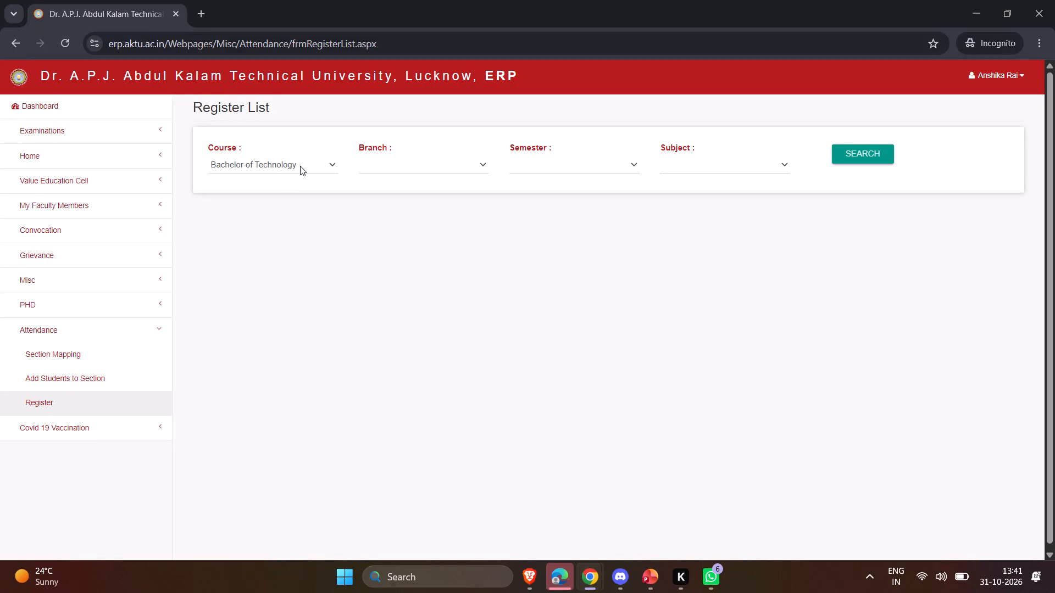
Open the branch choices in the Register List filters and locate the Computer Science and Engineering specialisations.
left_click(482, 165)
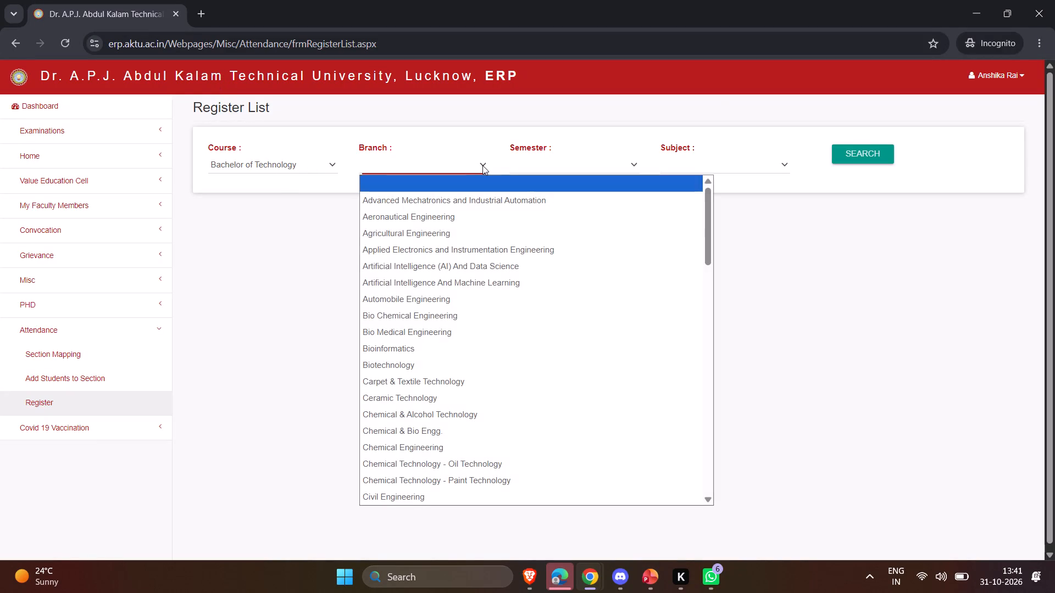
scroll(452, 457, "down", 2)
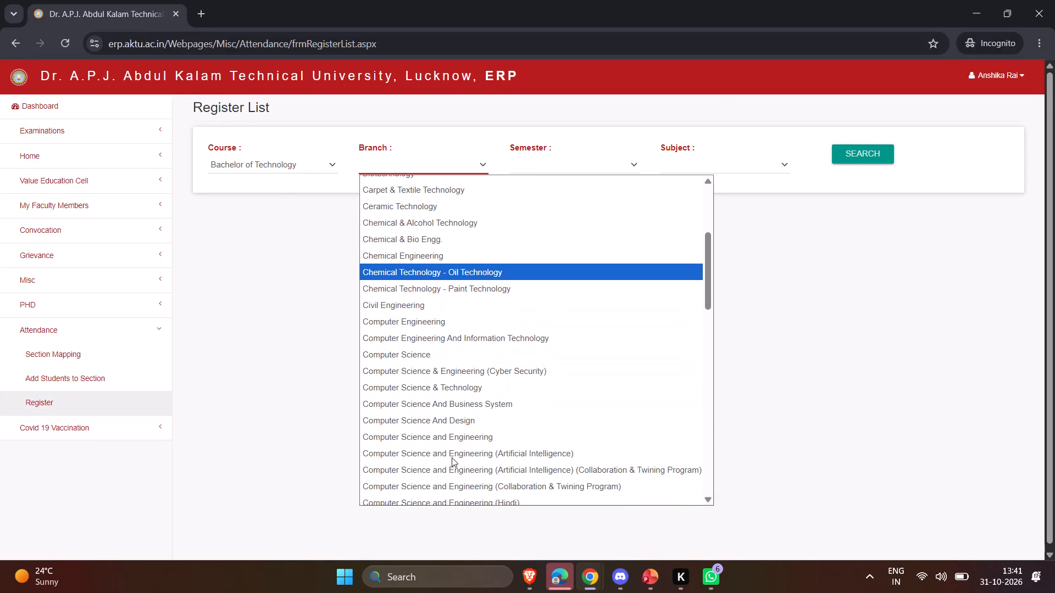
scroll(452, 457, "down", 1)
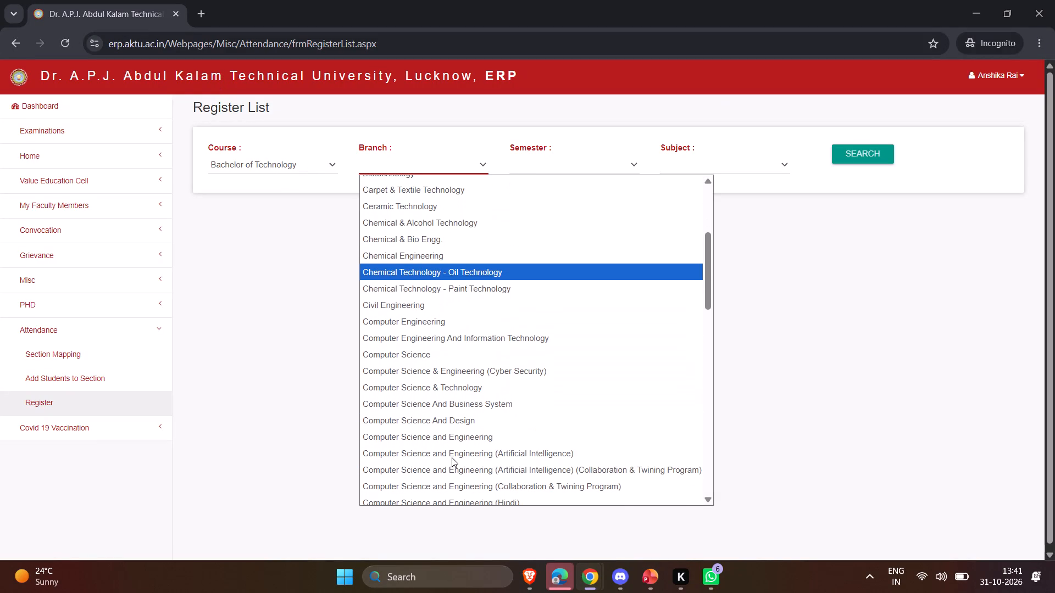
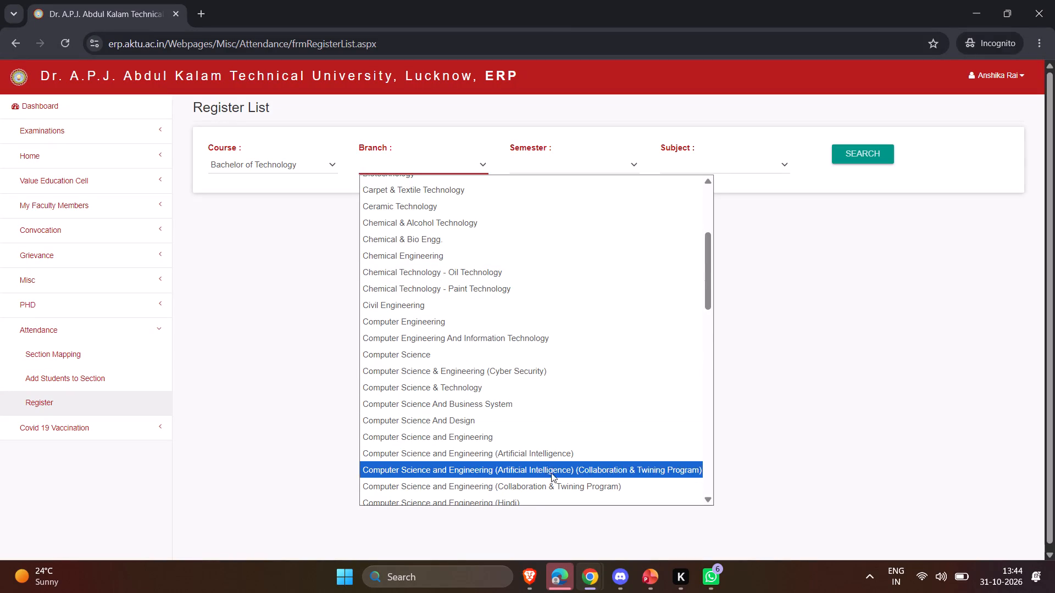
Set the register filters to the Computer Science And Engineering (Artificial Intelligence & Machine Learning) branch and semester 7.
scroll(620, 435, "down", 1)
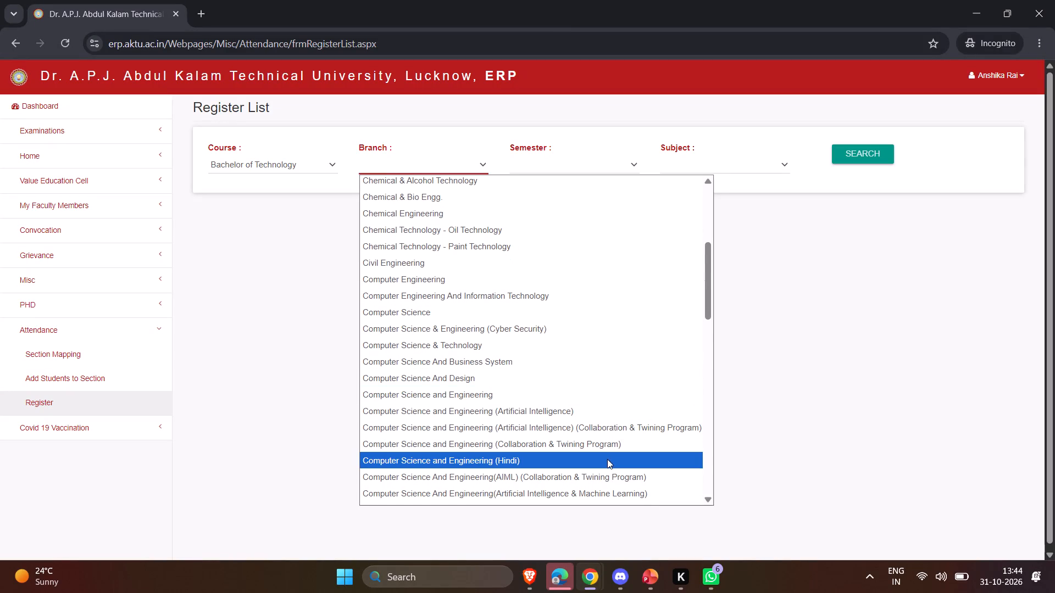
left_click(596, 493)
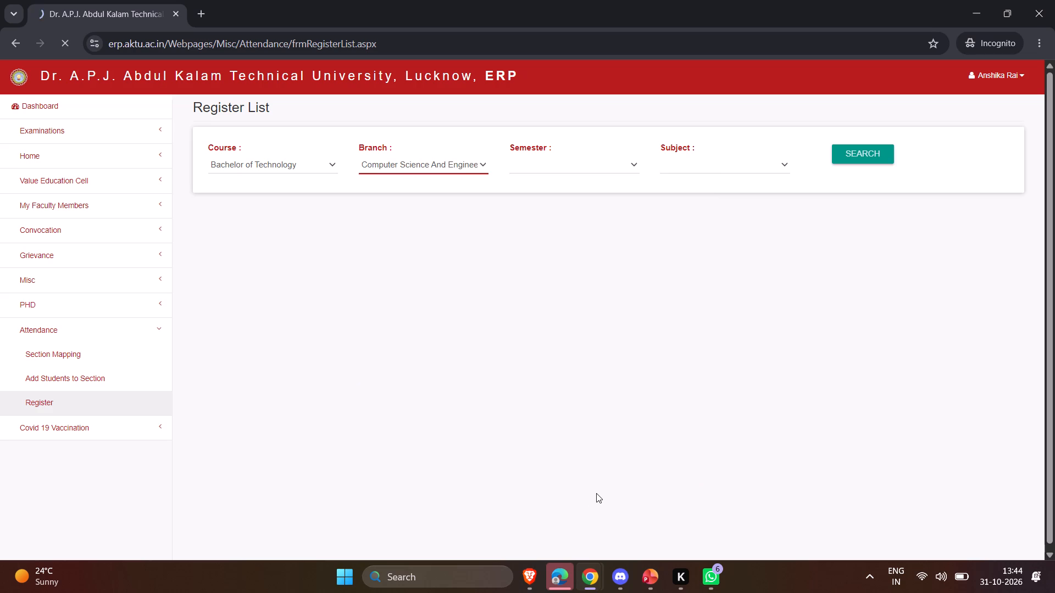
left_click(602, 170)
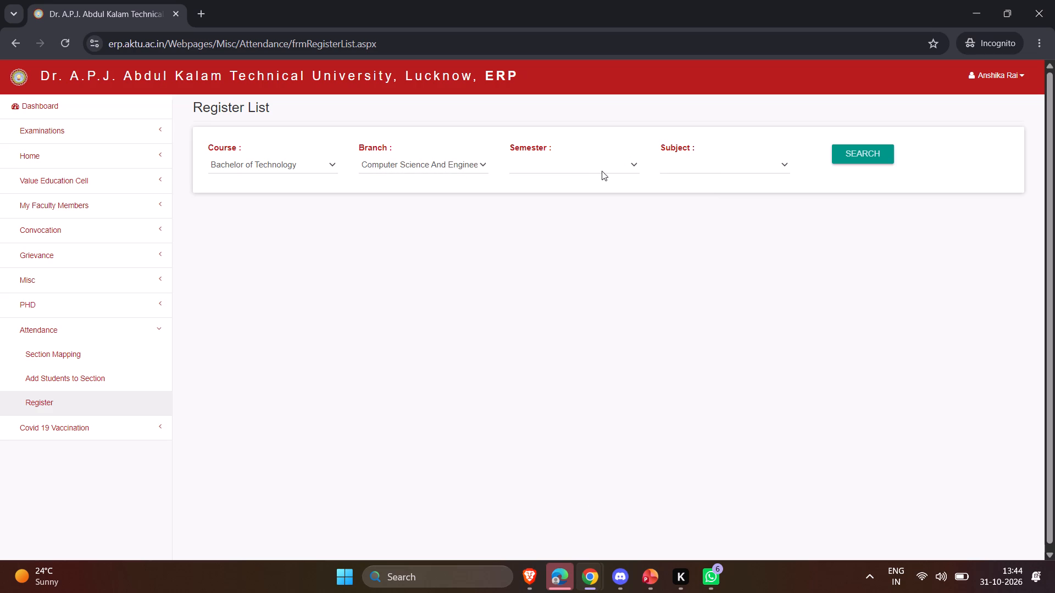
left_click(602, 162)
left_click(573, 289)
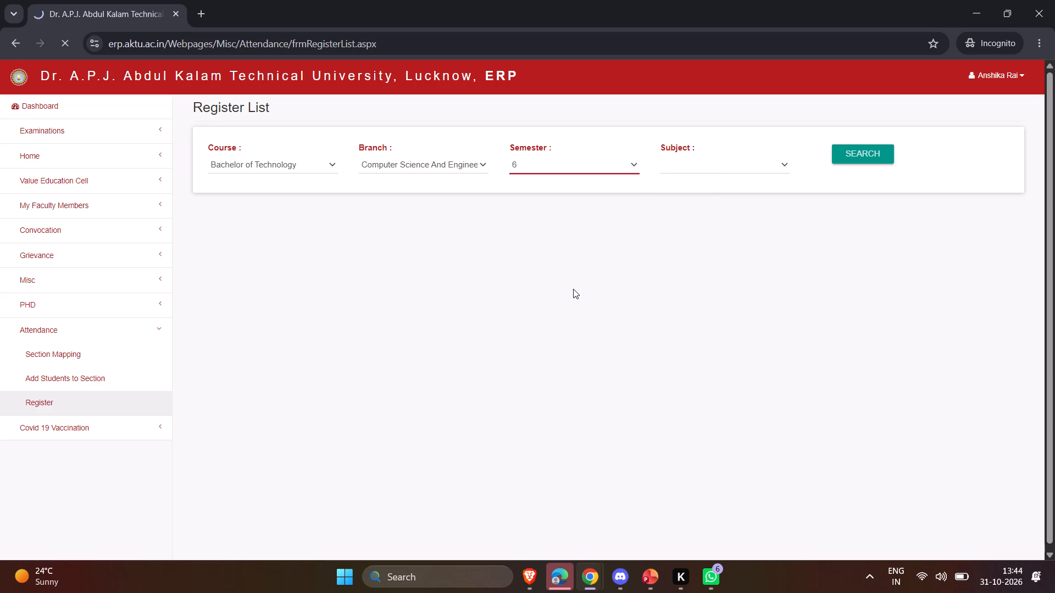
left_click(603, 167)
left_click(542, 302)
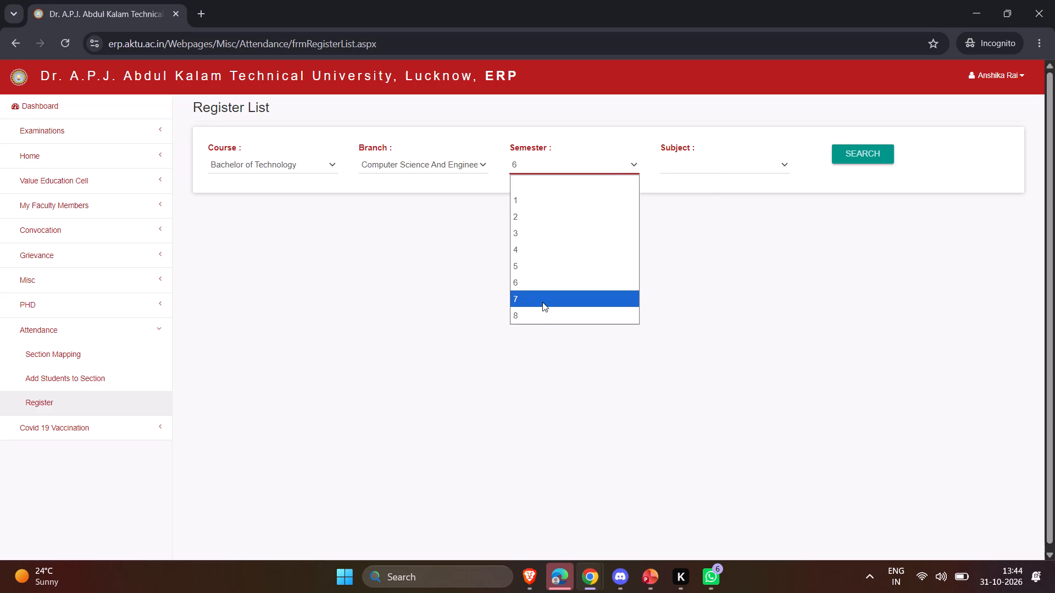
Choose subject BOE077 (DESIGN THINKING) and search for its attendance registers.
left_click(762, 170)
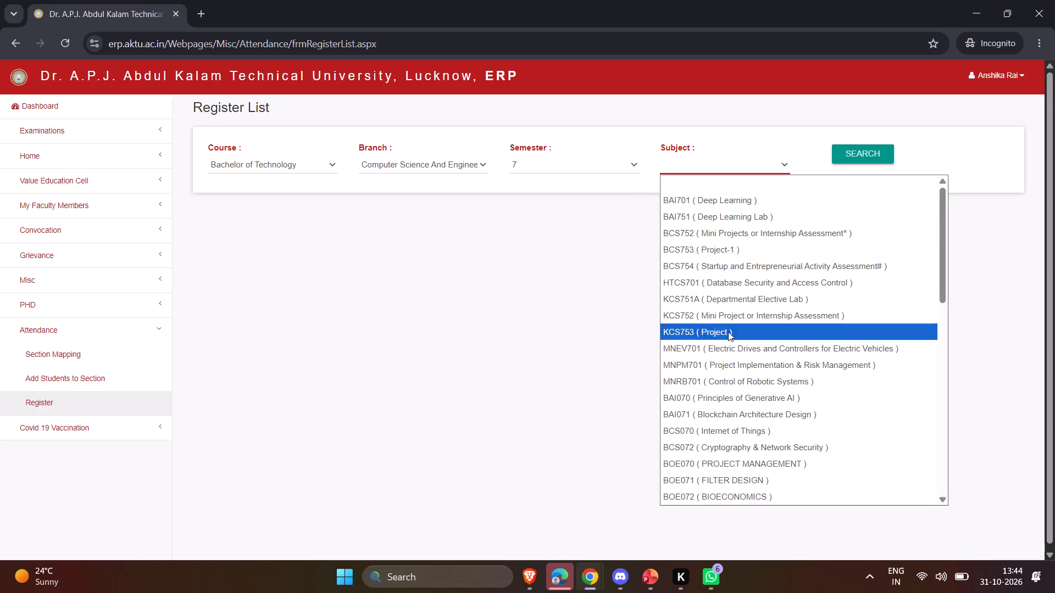
scroll(745, 361, "down", 1)
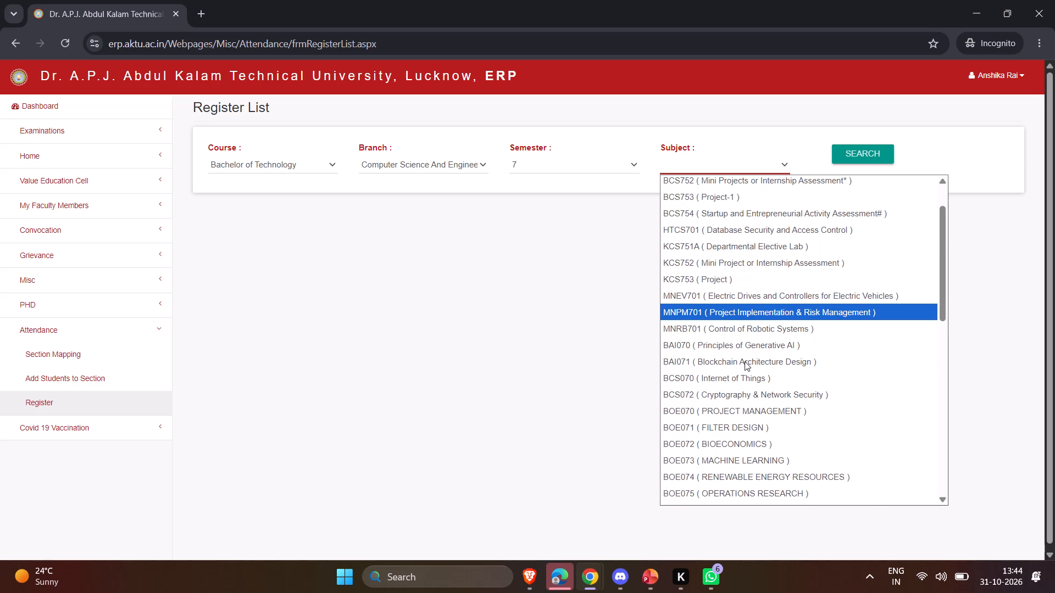
scroll(745, 361, "down", 1)
left_click(706, 417)
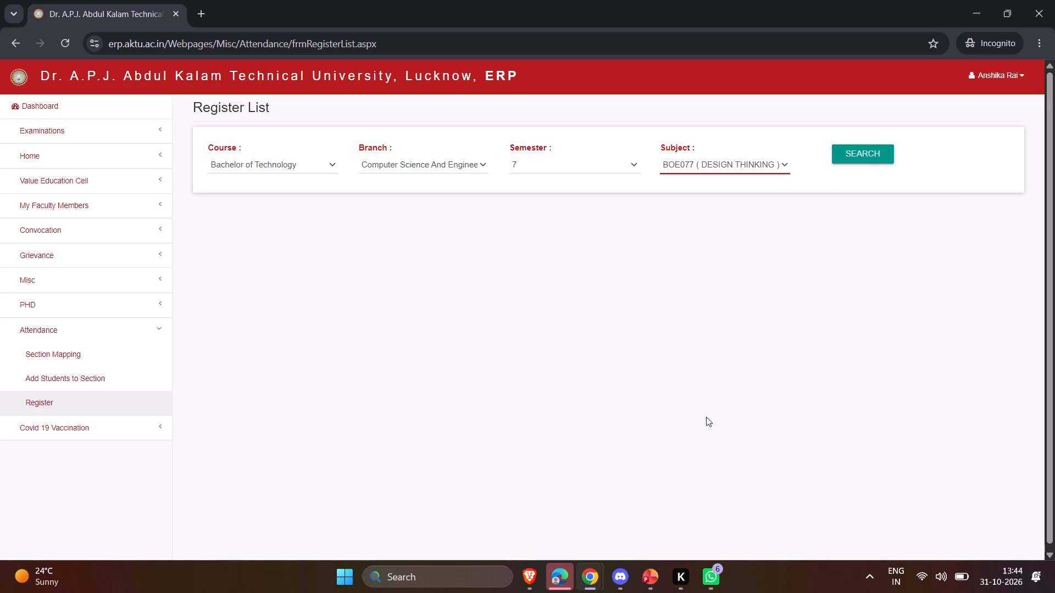
left_click(860, 158)
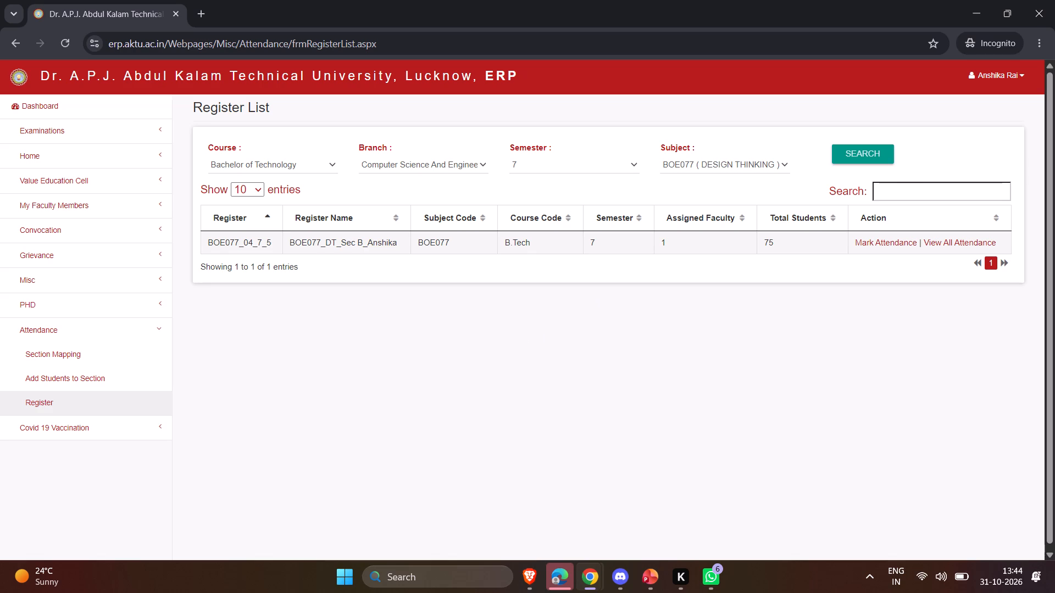
Show All entries in the register list and open the full attendance view of the Design Thinking Sec B register.
left_click(262, 192)
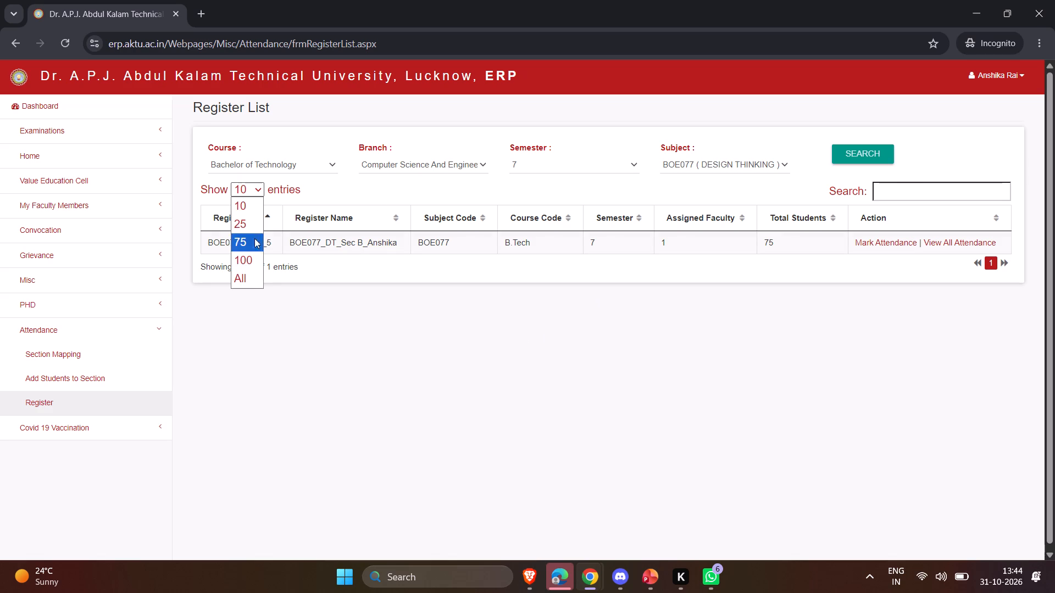
left_click(248, 283)
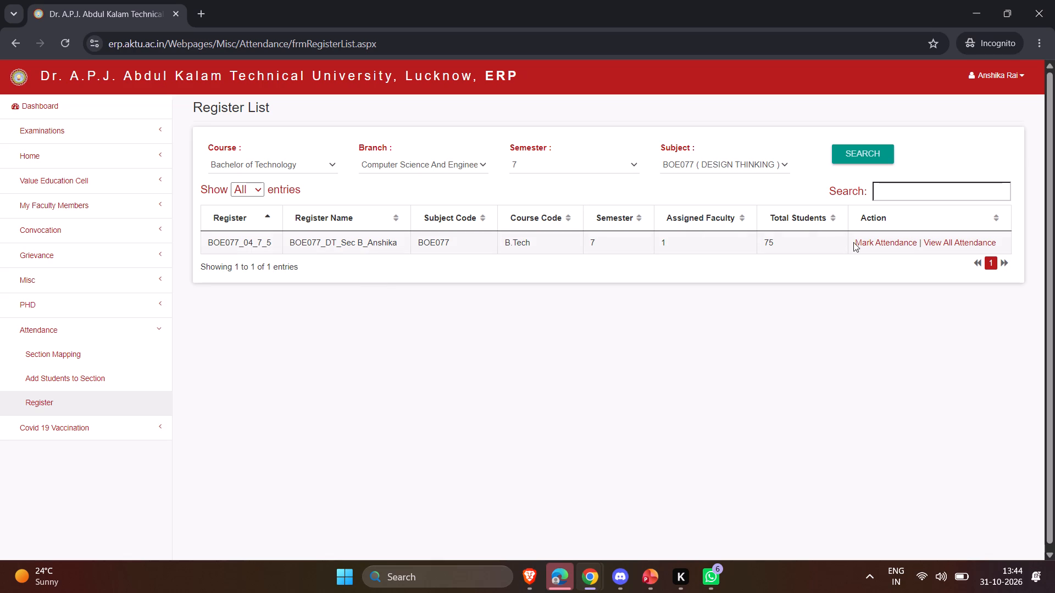
left_click(939, 239)
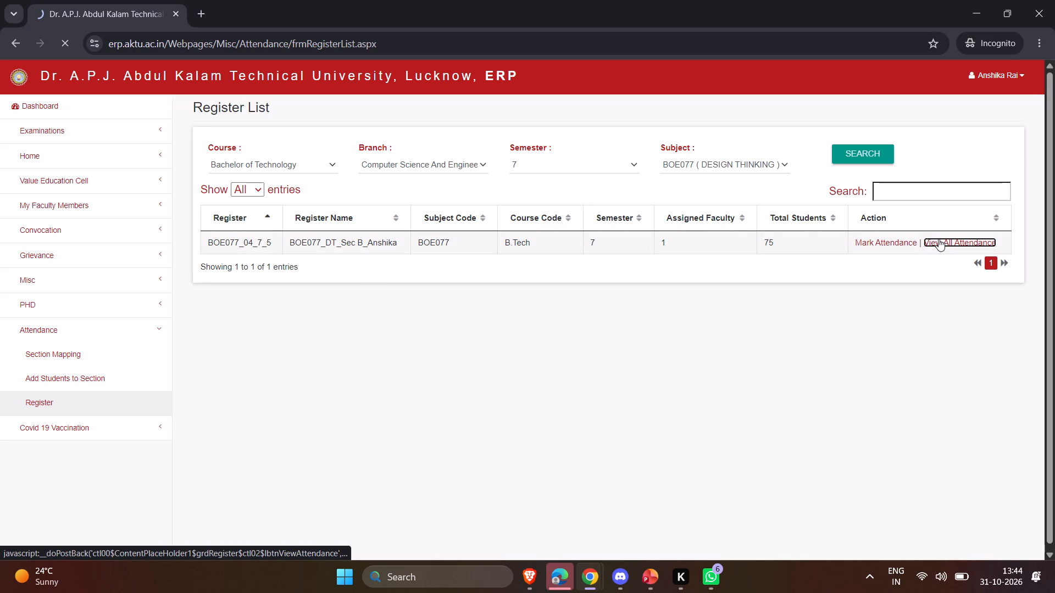
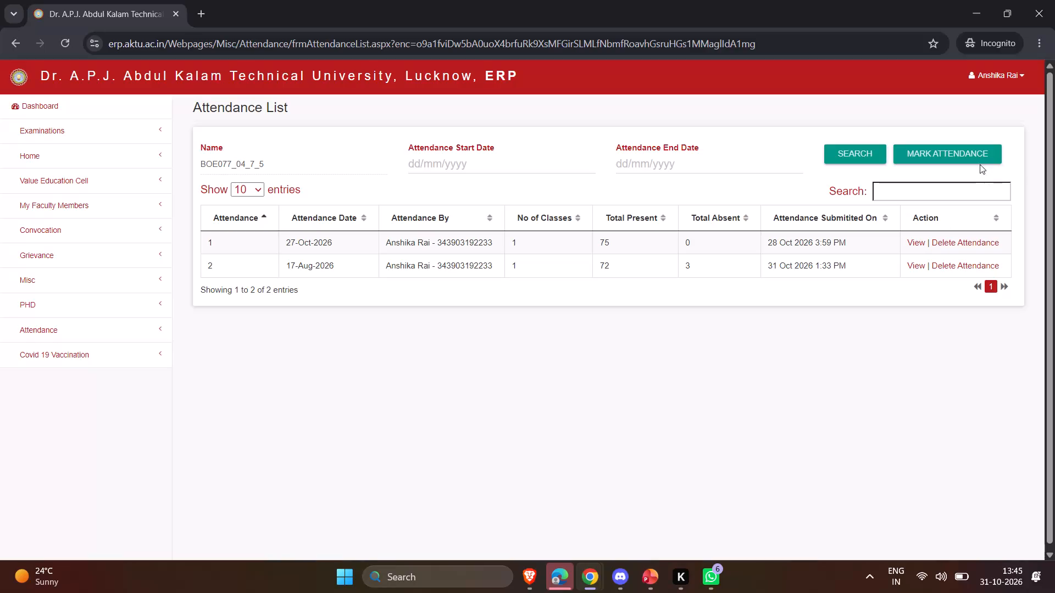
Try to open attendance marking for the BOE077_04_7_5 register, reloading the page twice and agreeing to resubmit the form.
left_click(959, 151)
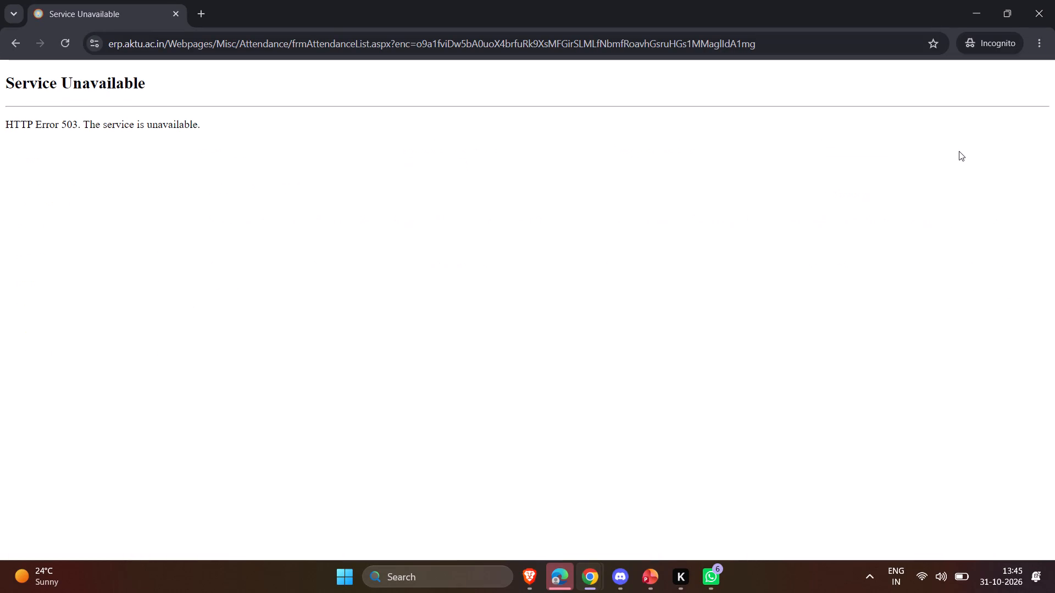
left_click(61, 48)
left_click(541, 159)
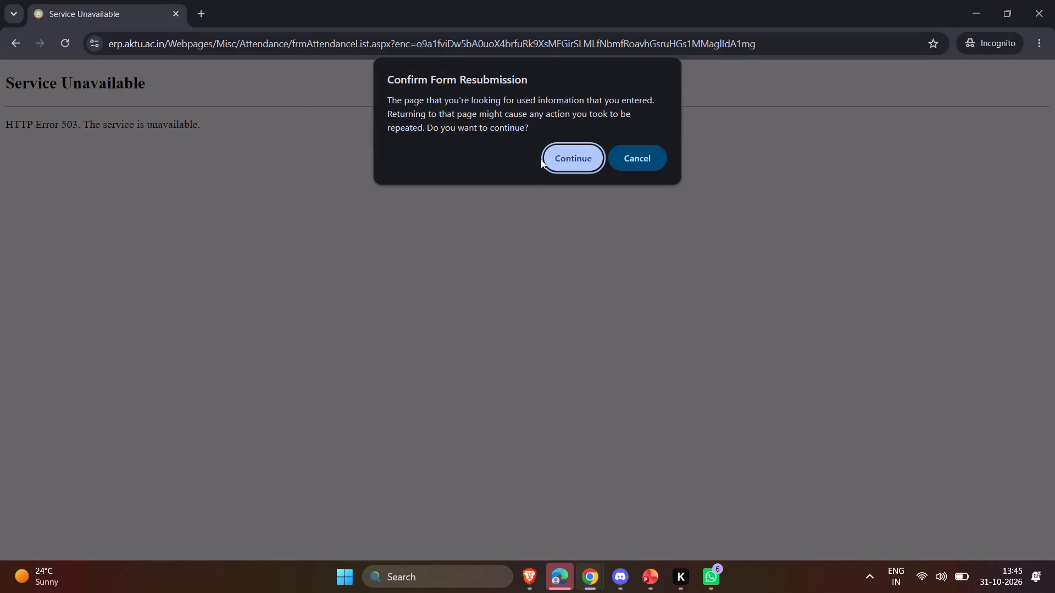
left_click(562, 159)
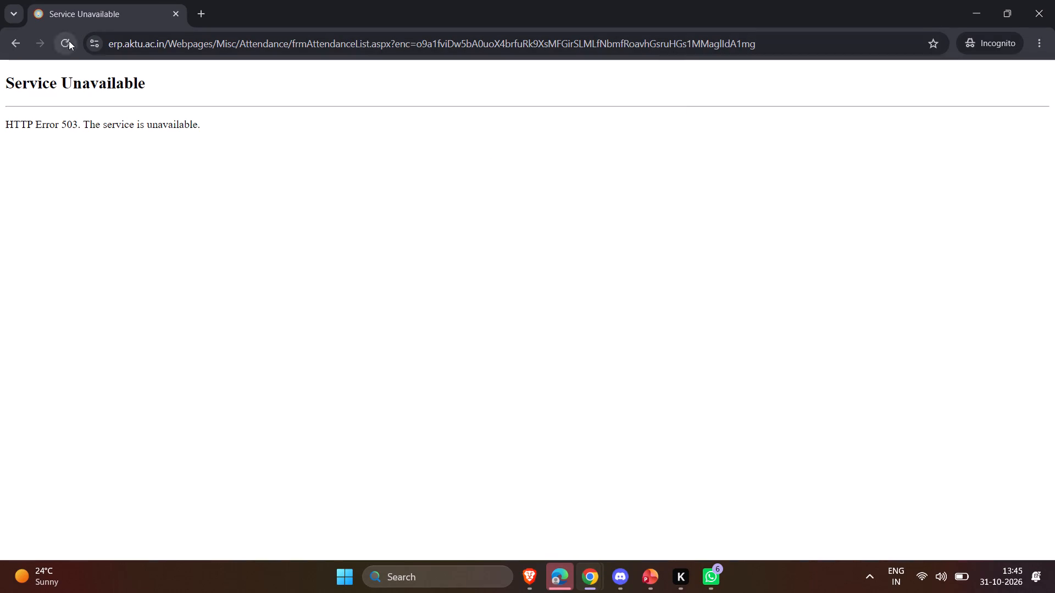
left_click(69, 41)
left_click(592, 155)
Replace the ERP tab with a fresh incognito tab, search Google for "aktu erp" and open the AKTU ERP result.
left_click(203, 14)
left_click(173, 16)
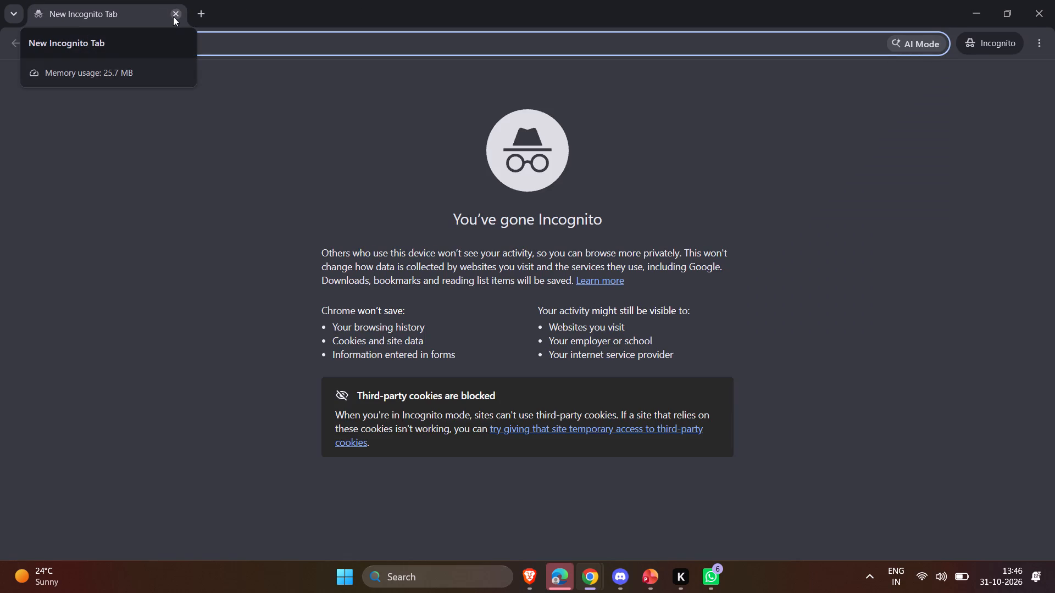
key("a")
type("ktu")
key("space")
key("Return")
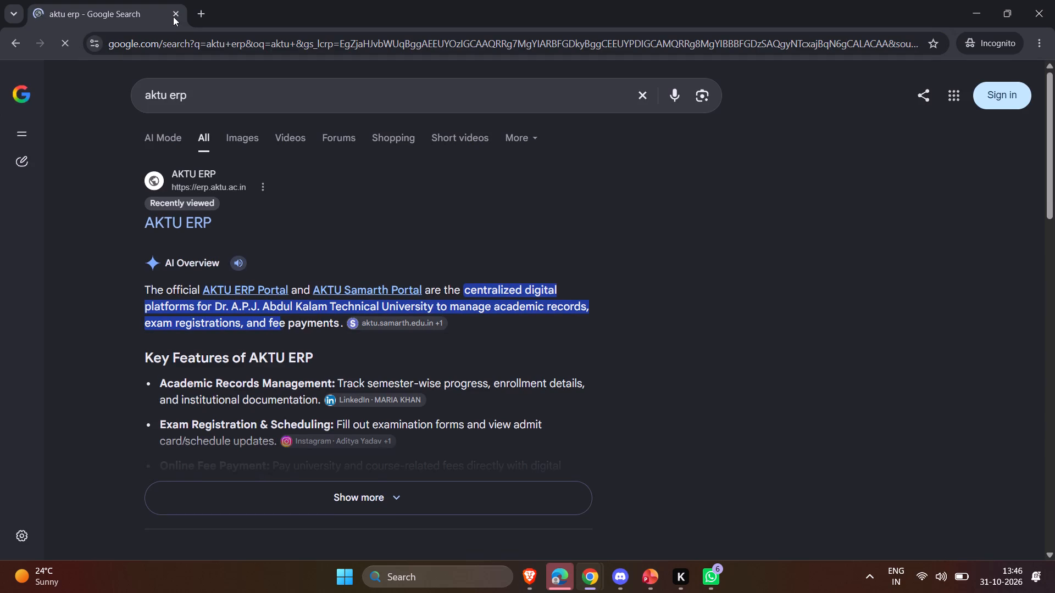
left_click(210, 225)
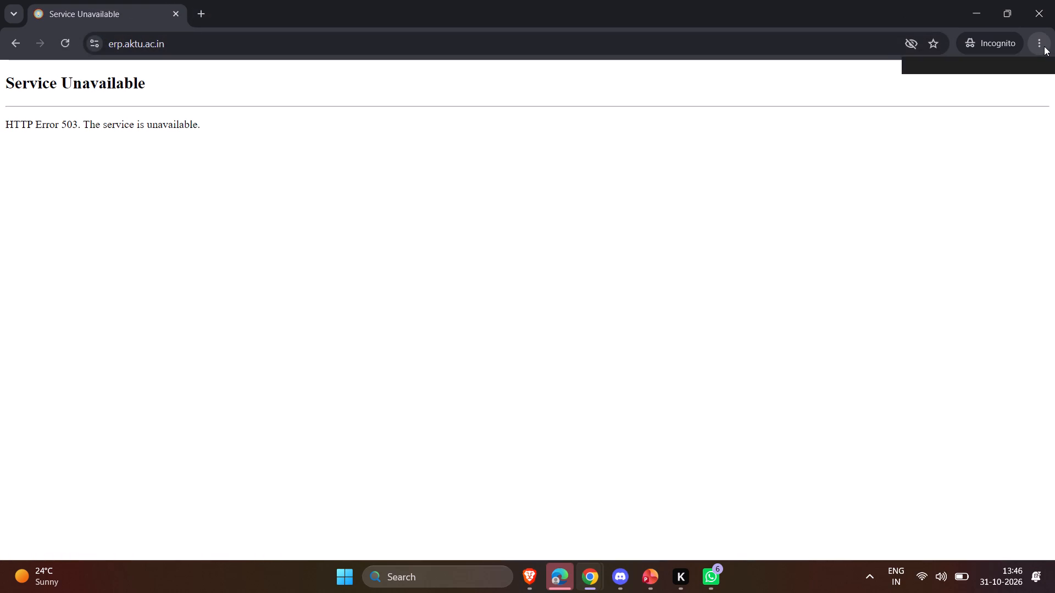
Open another new incognito tab and close the AKTU ERP tab.
left_click(197, 16)
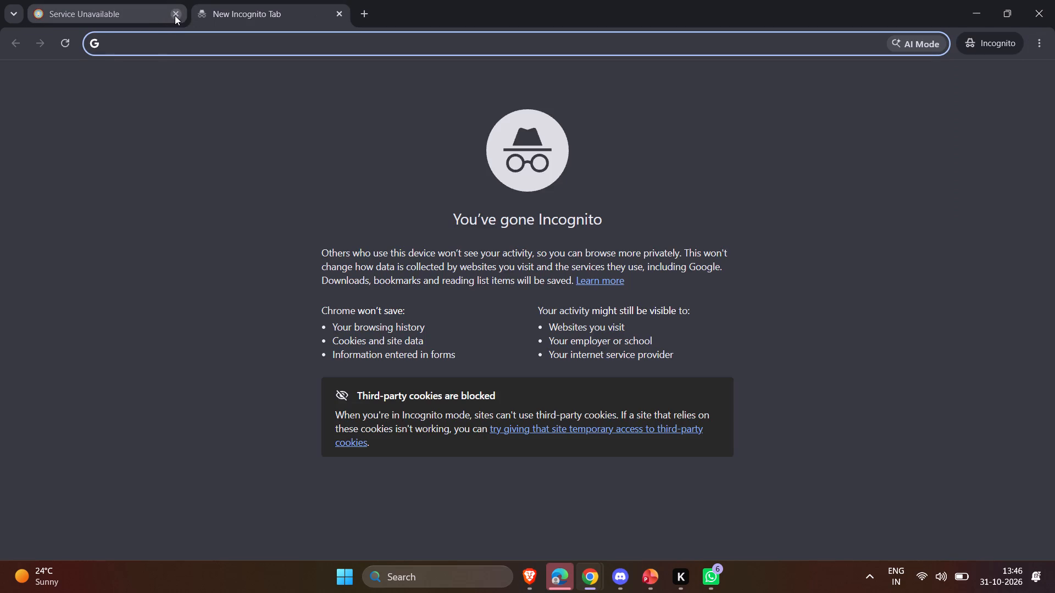
left_click(175, 15)
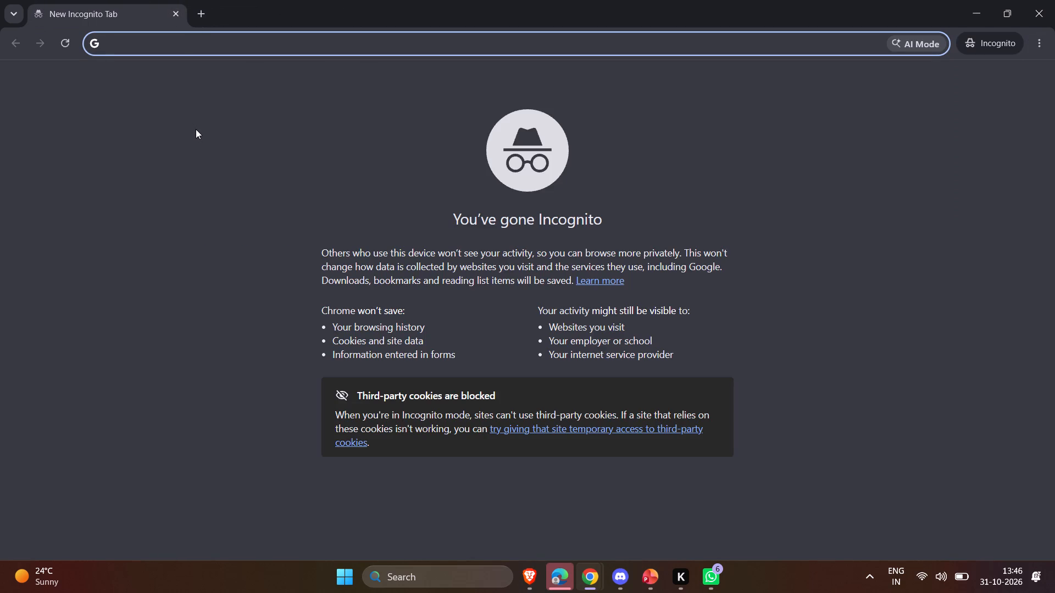
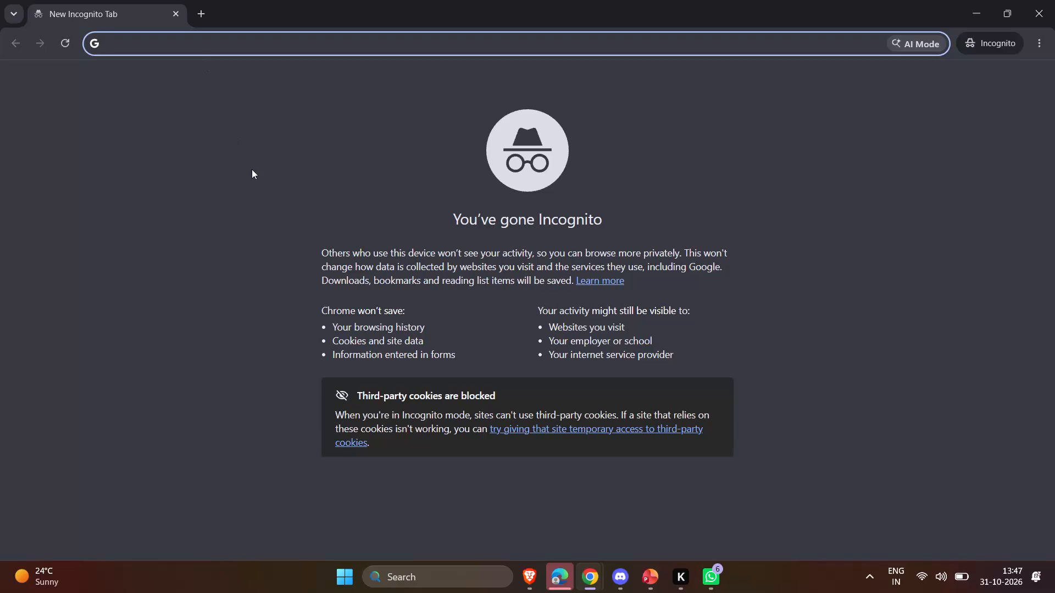
Search Google for "aktu erp" and open the AKTU ERP result at erp.aktu.ac.in.
type("aktu")
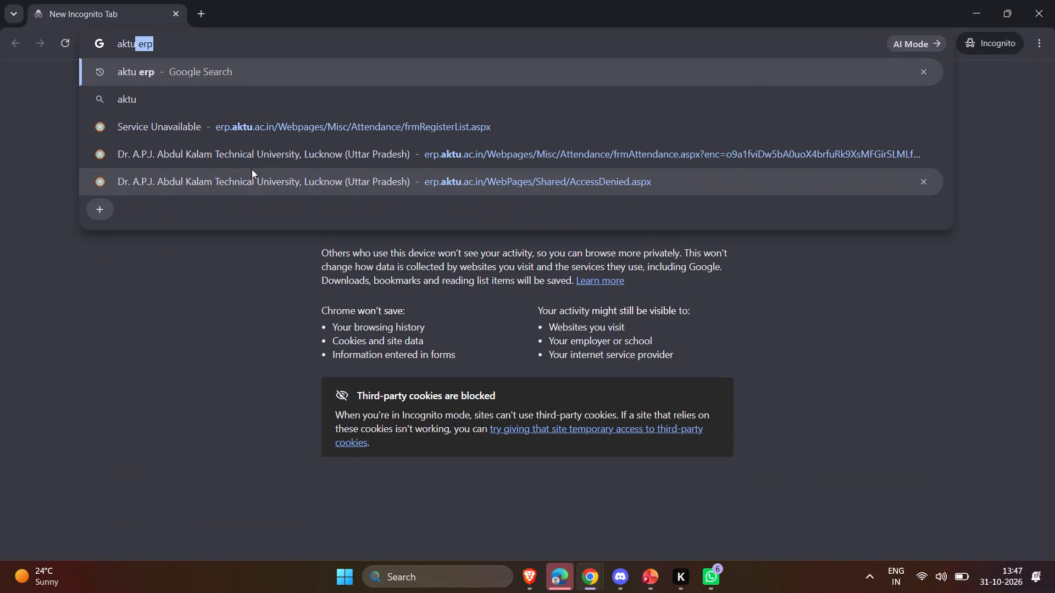
key("Return")
left_click(171, 300)
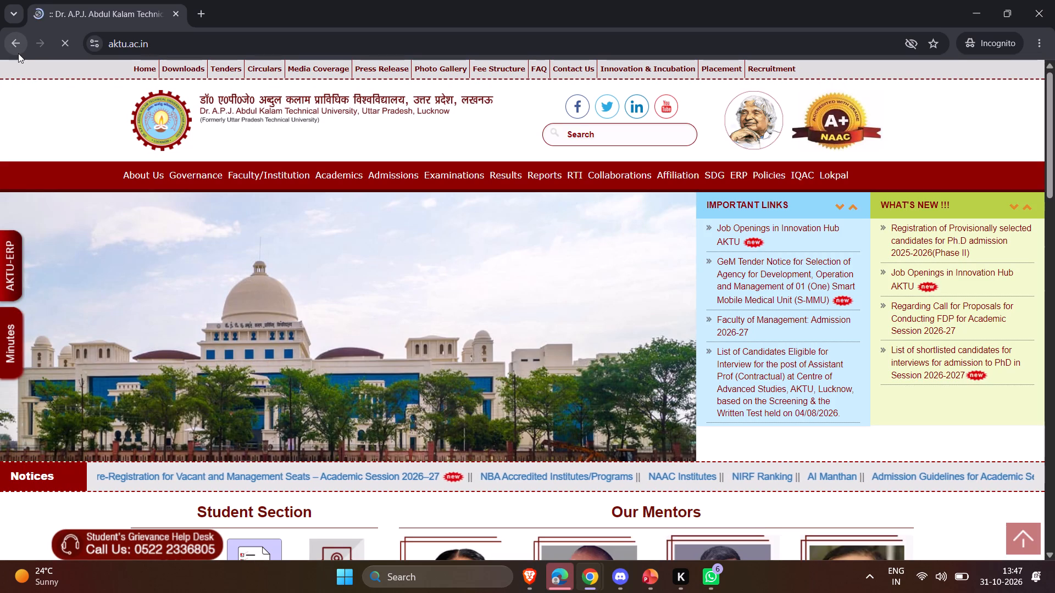
left_click(18, 53)
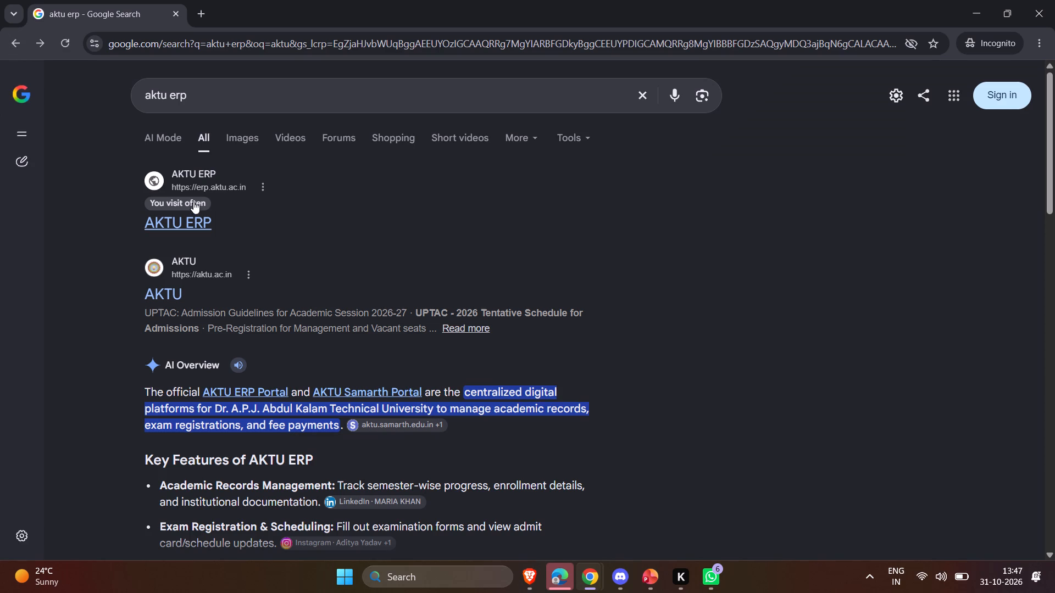
left_click(201, 212)
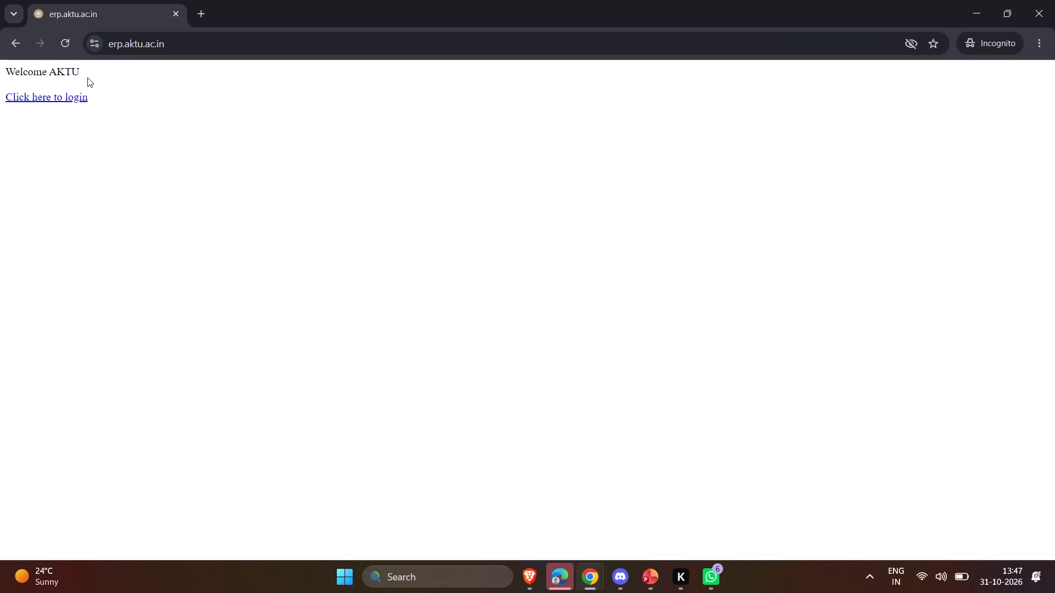
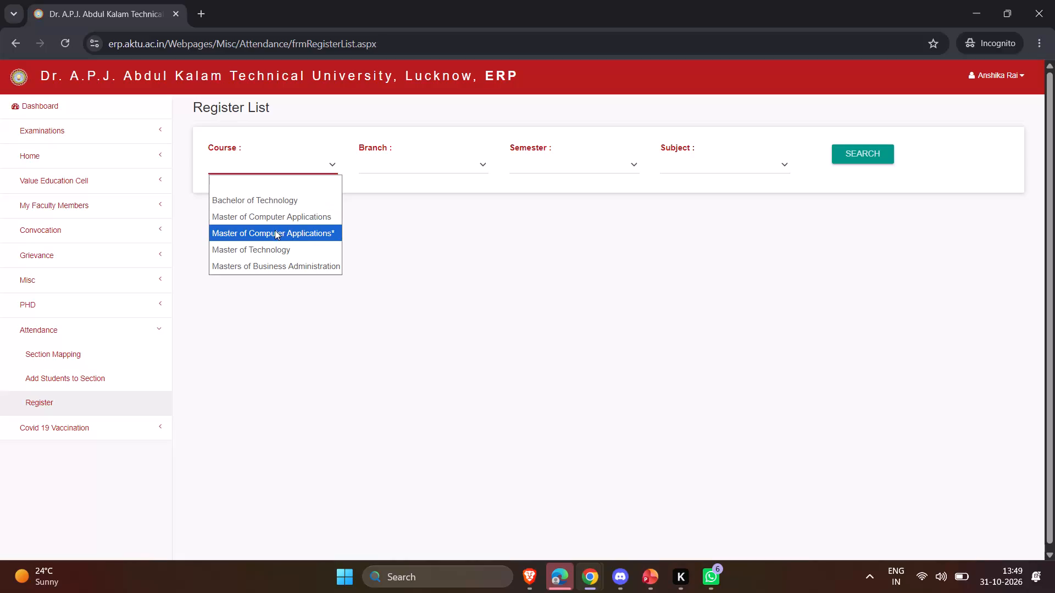
Search the register list for Bachelor of Technology, Computer Science And Engineering(Artificial Intelligence & Machine Learning), semester 7, subject BOE077 (DESIGN THINKING).
left_click(271, 201)
left_click(413, 164)
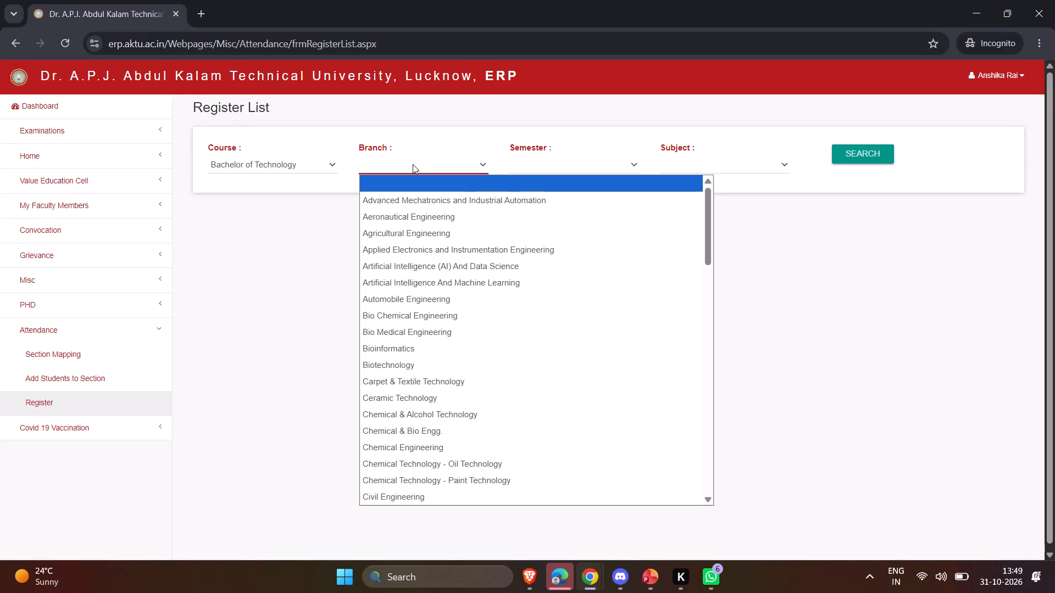
scroll(402, 383, "down", 3)
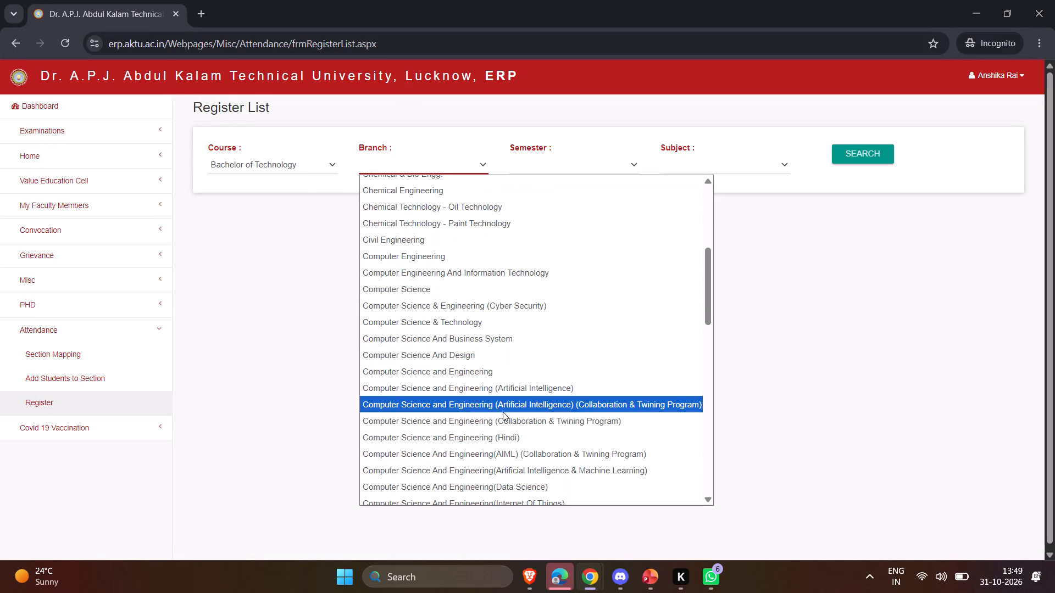
left_click(465, 473)
left_click(634, 170)
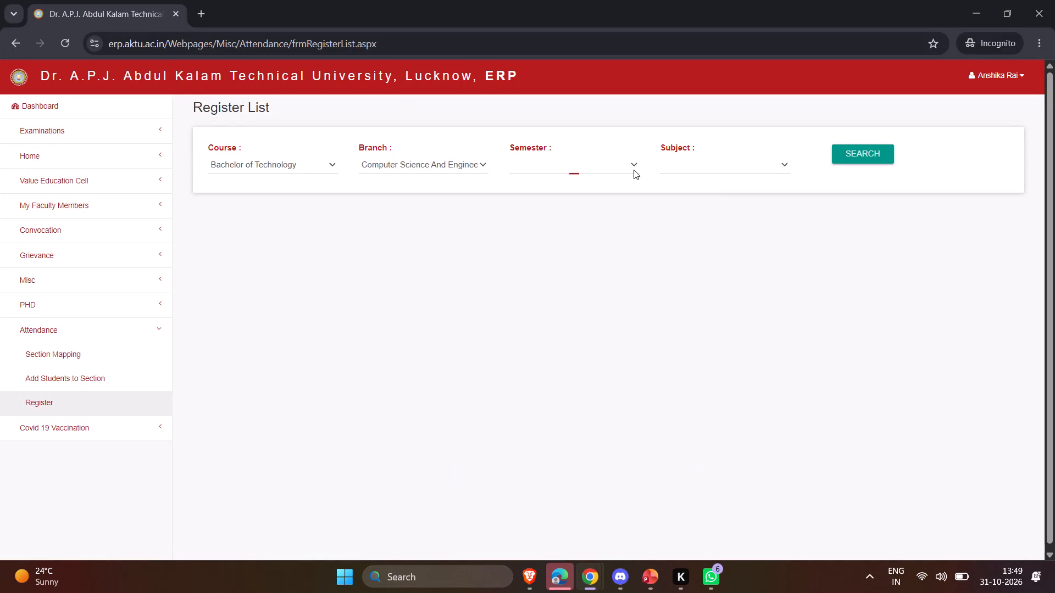
left_click(526, 292)
left_click(684, 163)
scroll(686, 401, "down", 1)
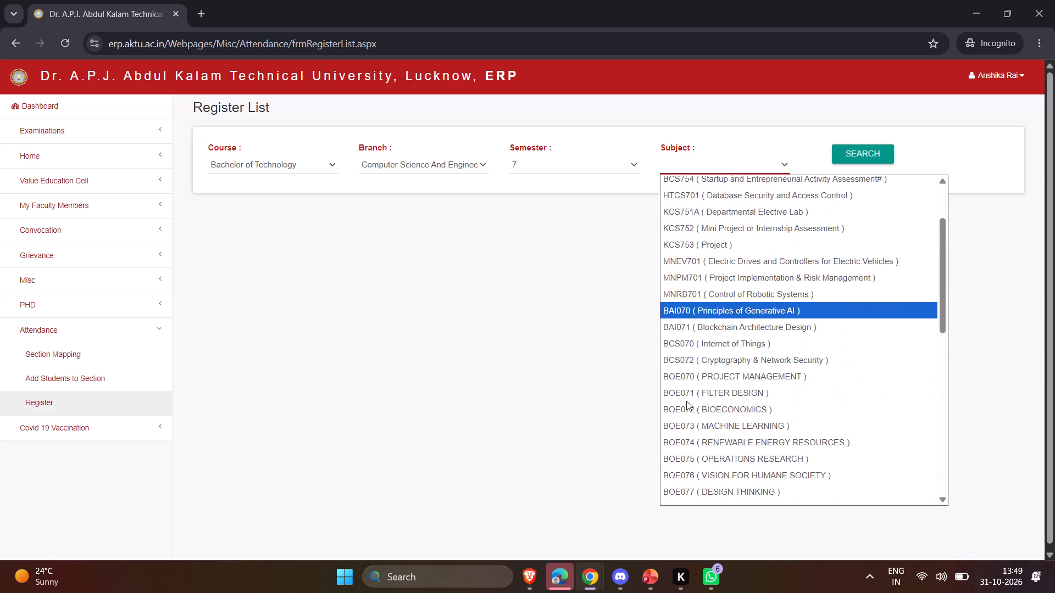
scroll(686, 401, "down", 2)
left_click(712, 447)
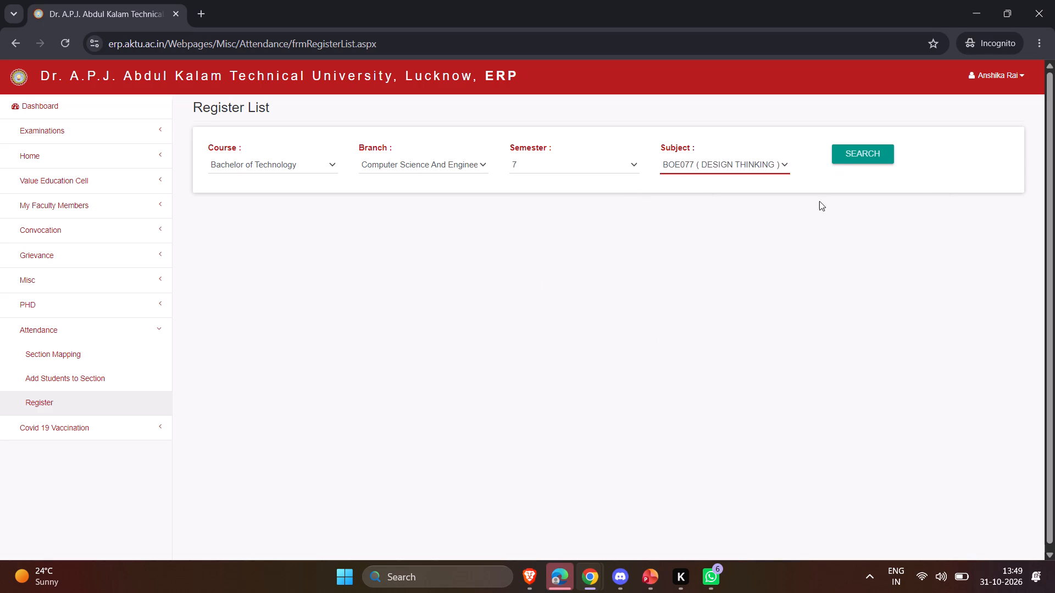
left_click(842, 161)
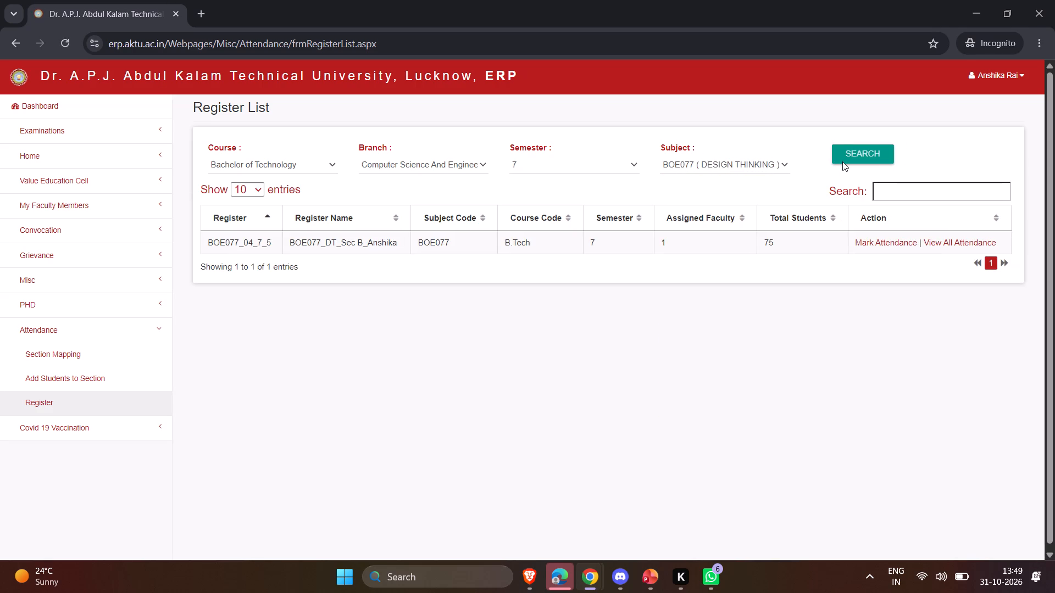
Open attendance marking for the BOE077 Section B register and set the attendance date to 03/Aug/2026.
left_click(879, 240)
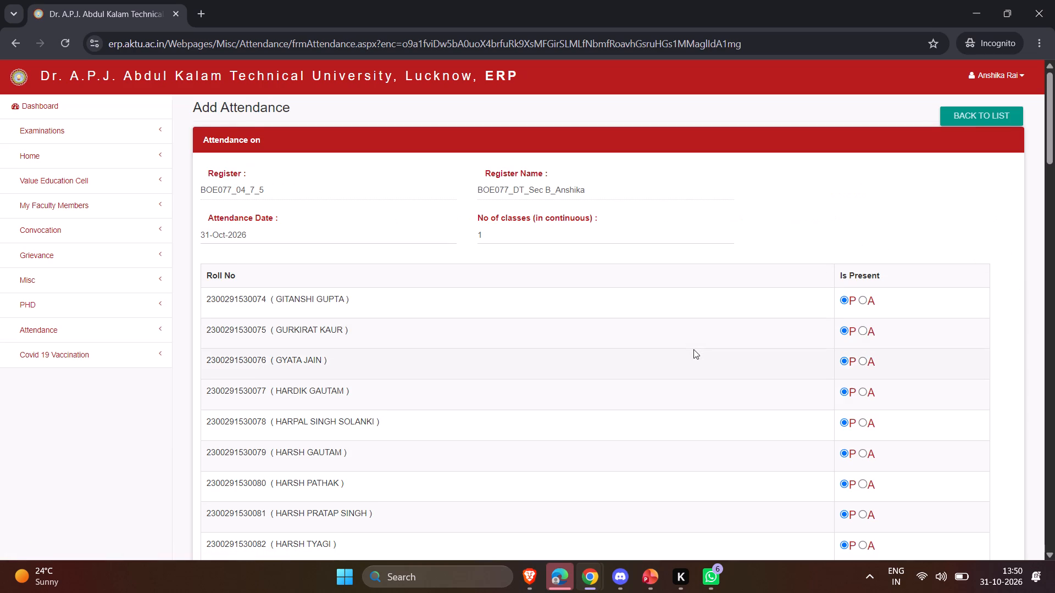
scroll(693, 349, "down", 1)
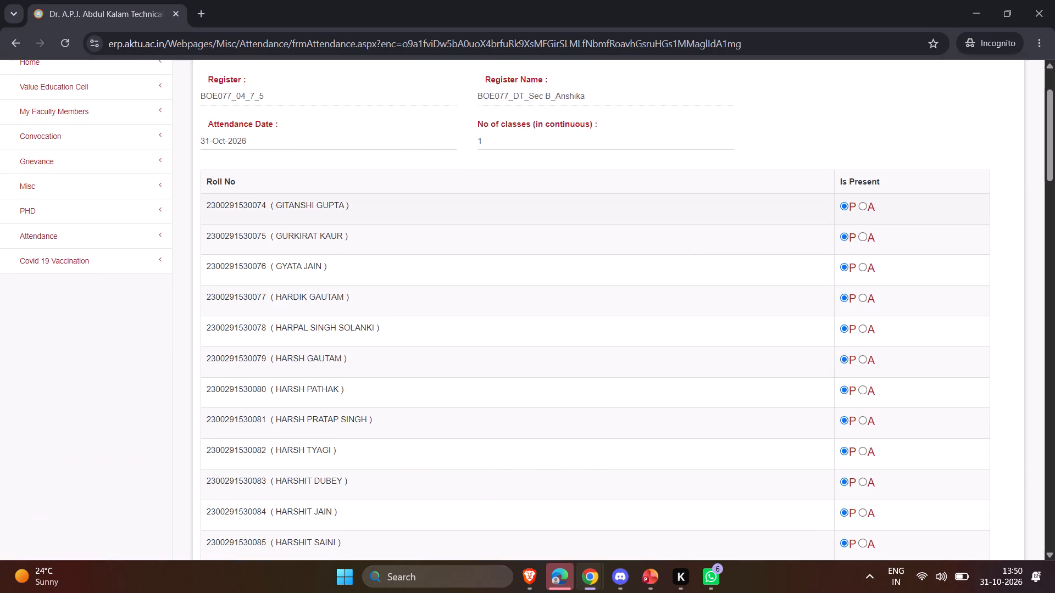
left_click(241, 131)
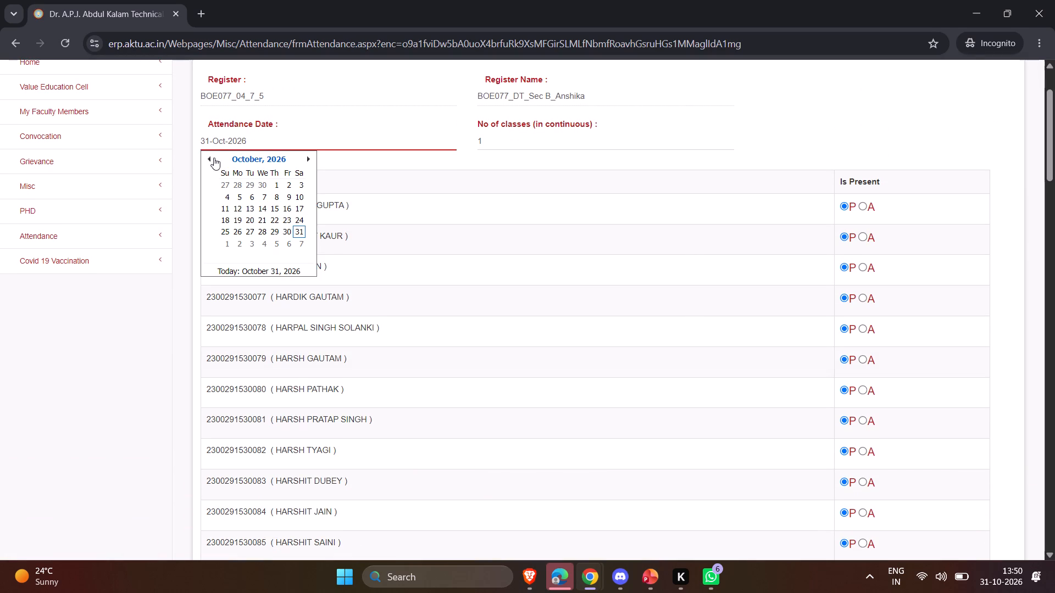
left_click(209, 159)
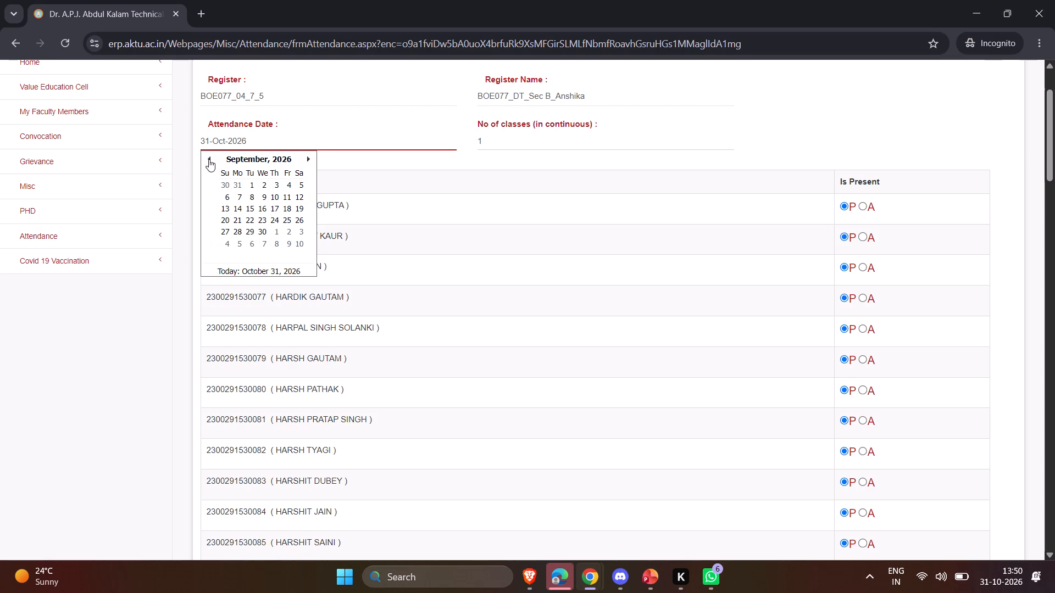
left_click(209, 159)
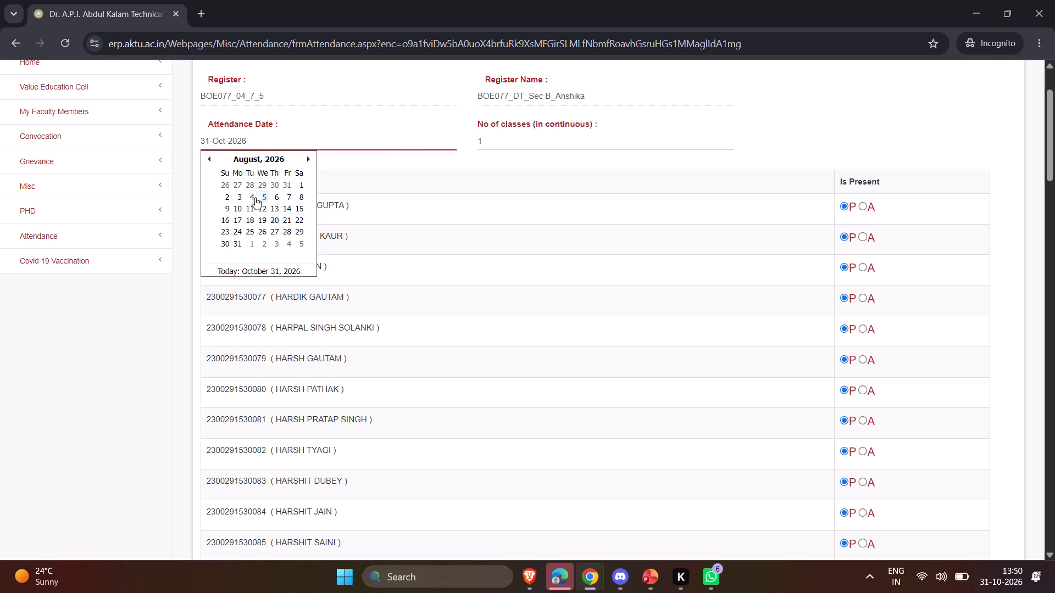
left_click(239, 195)
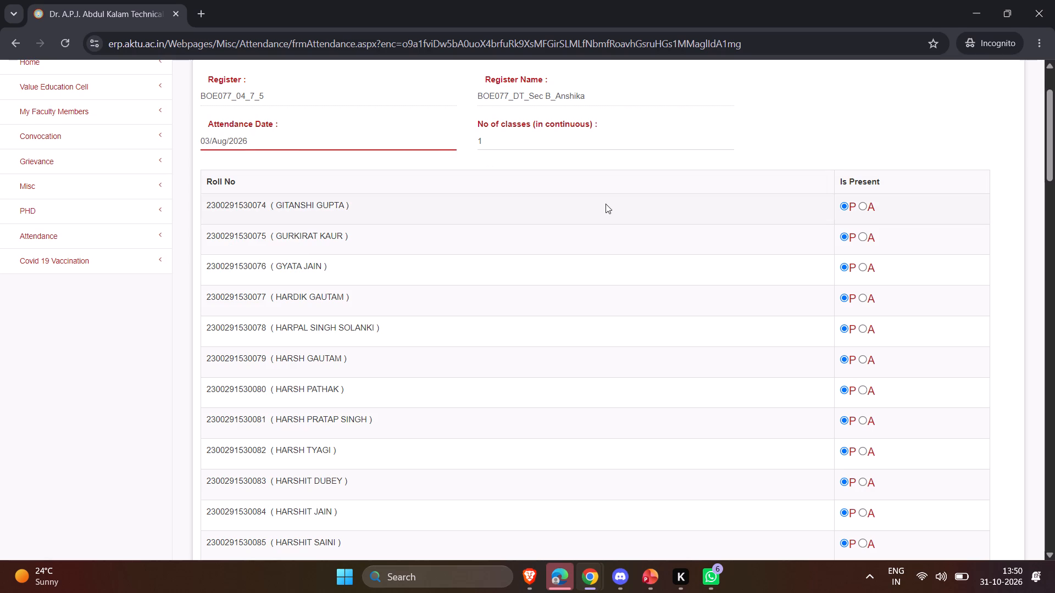
Mark the students whose roll numbers end in 0077, 0099, 0139 and 0142 as absent.
scroll(815, 285, "down", 1)
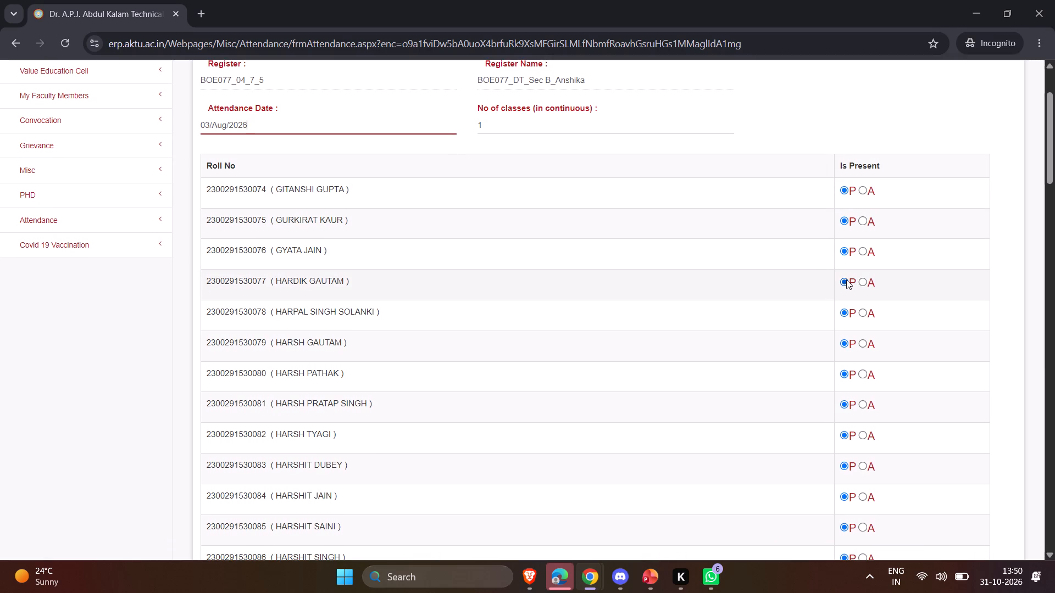
left_click(846, 279)
left_click(866, 284)
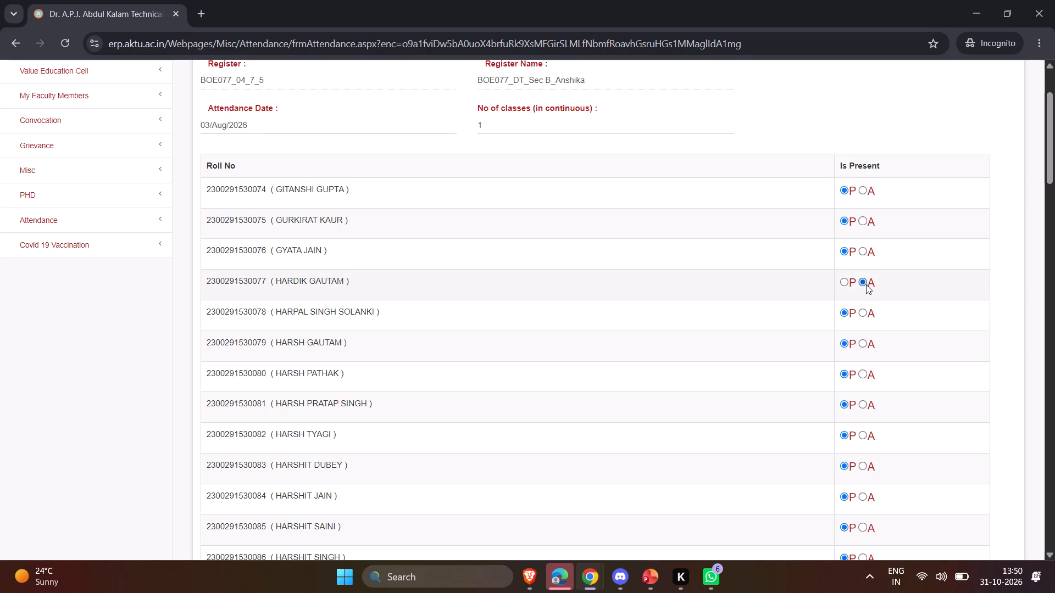
scroll(735, 335, "down", 4)
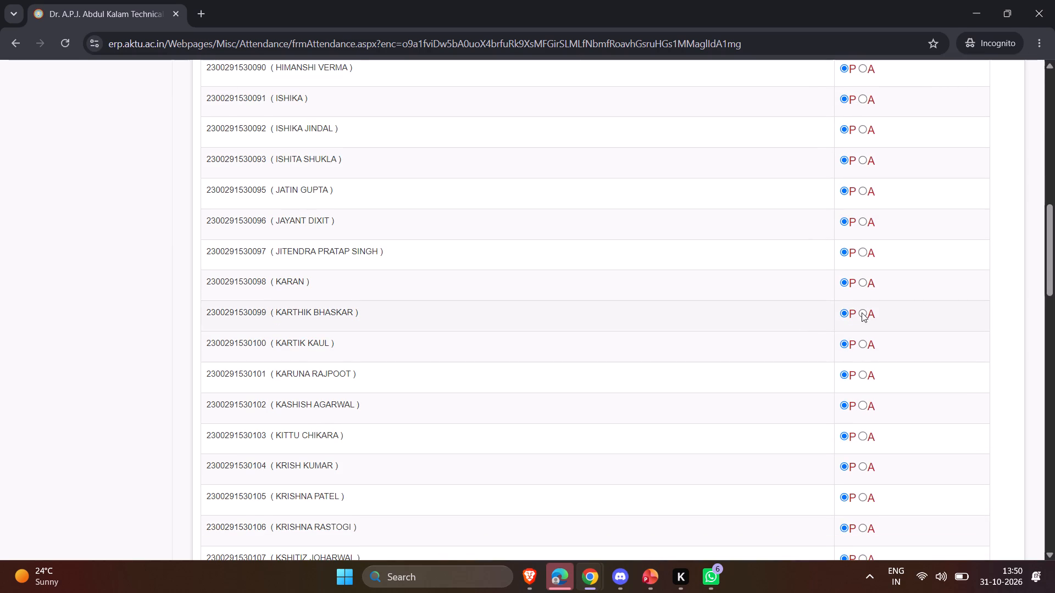
left_click(862, 312)
scroll(773, 337, "down", 6)
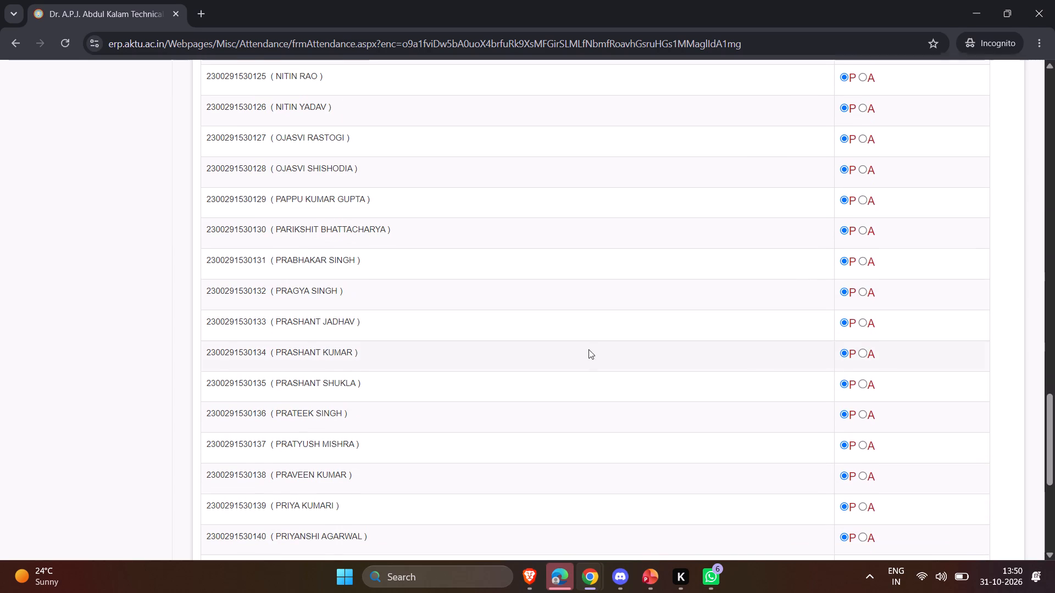
left_click(865, 505)
scroll(727, 439, "down", 2)
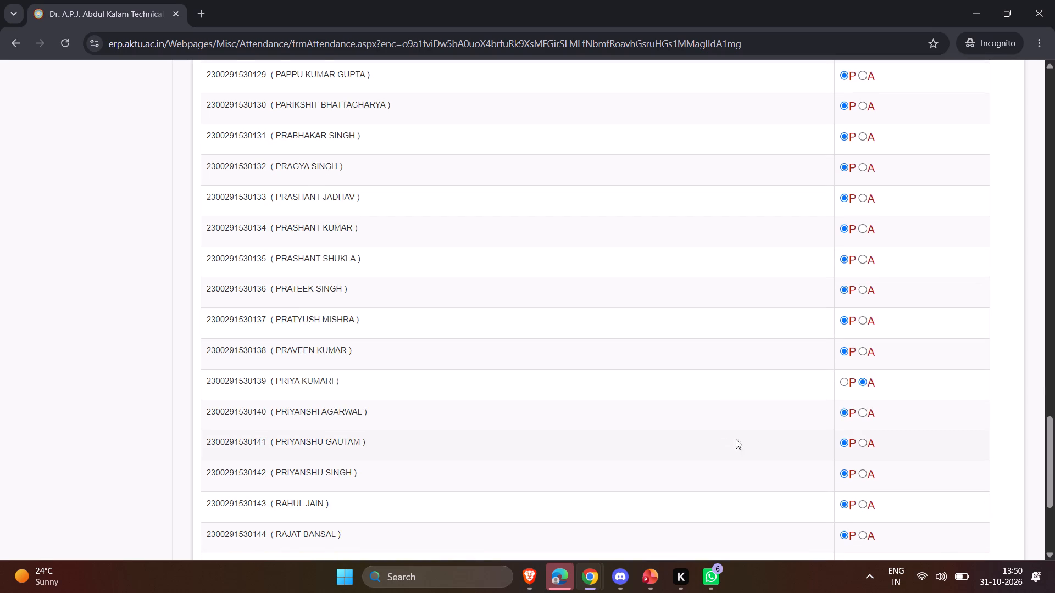
left_click(865, 474)
scroll(679, 434, "down", 2)
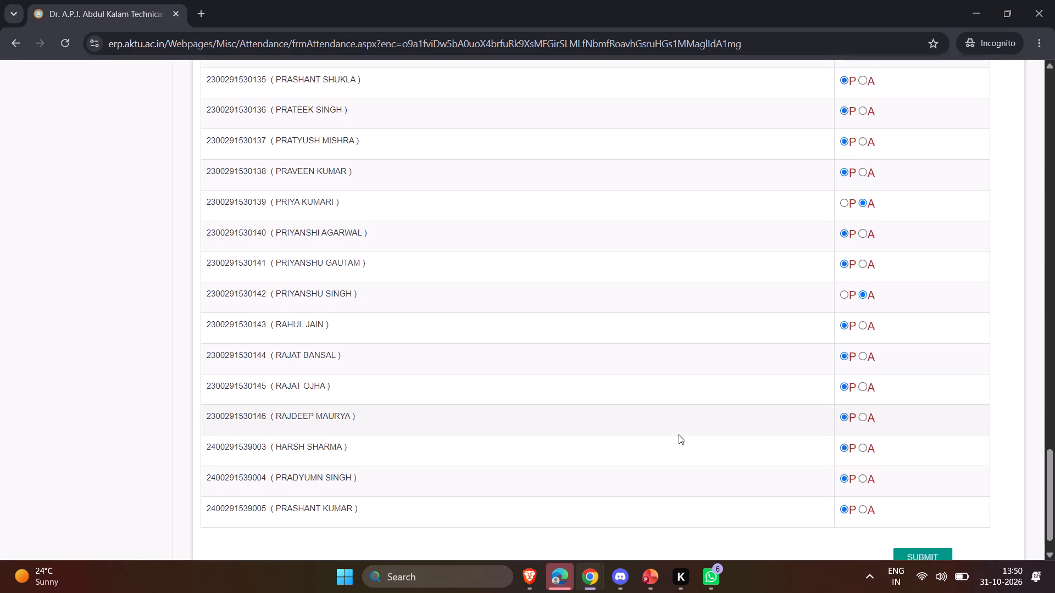
Submit the attendance for 03/Aug/2026 and dismiss the confirmation message.
scroll(679, 434, "down", 1)
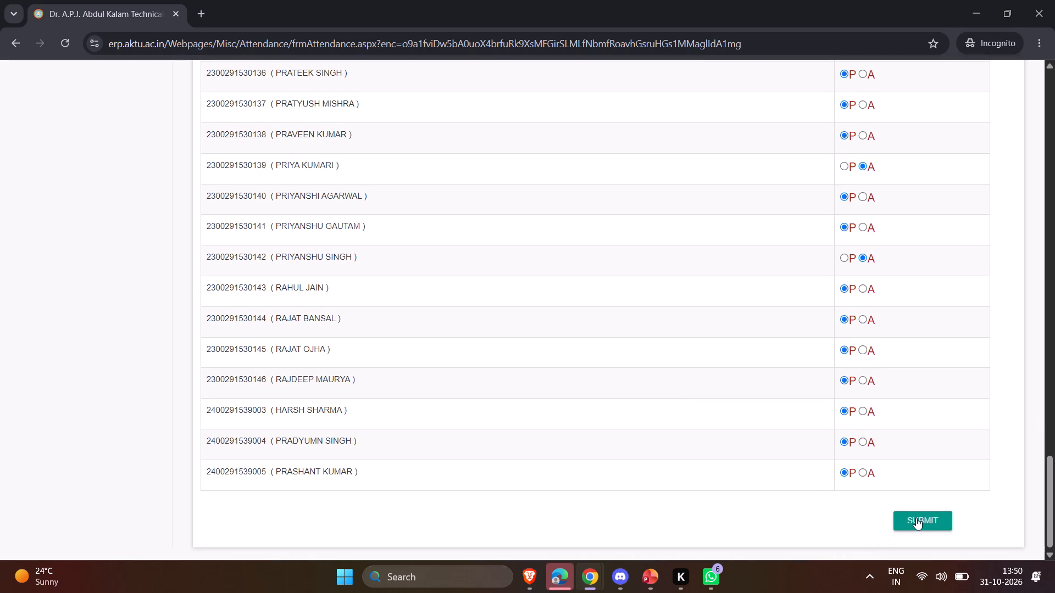
left_click(916, 518)
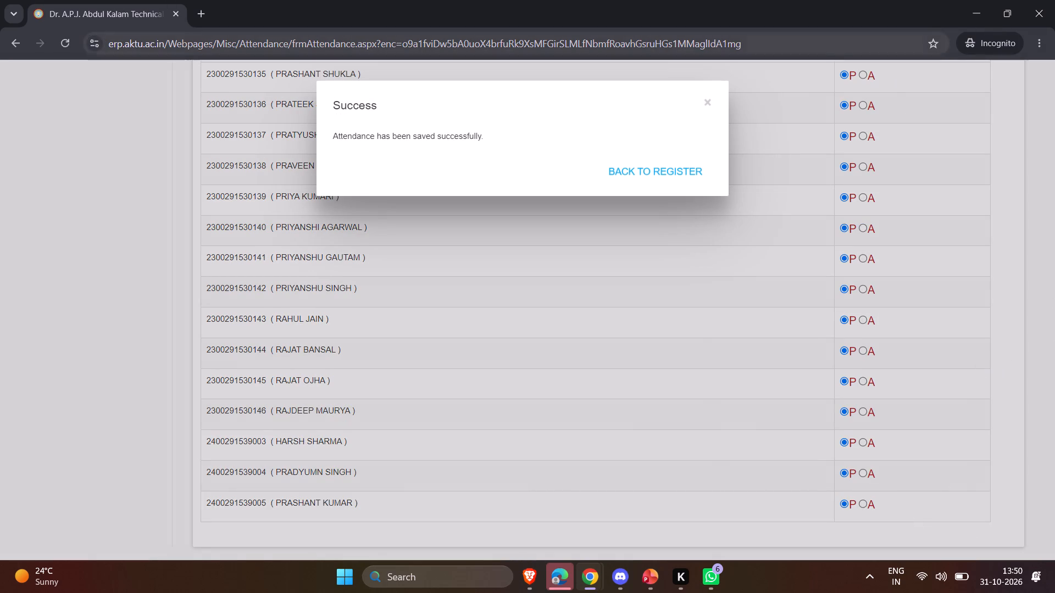
left_click(702, 98)
left_click(706, 100)
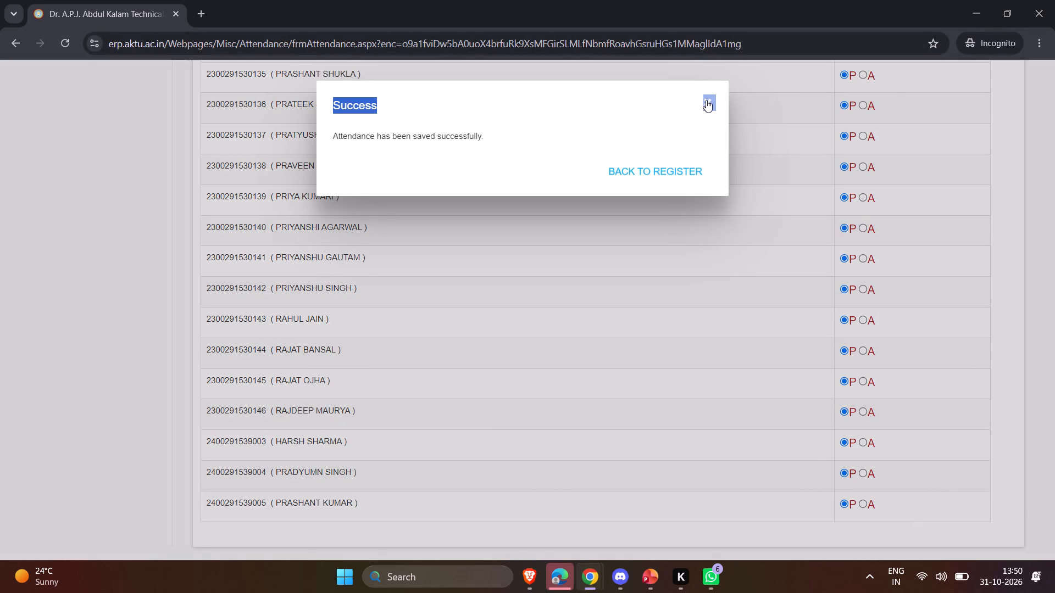
Open the Attendance Date calendar for another attendance entry in the same register.
scroll(594, 199, "up", 20)
left_click(220, 238)
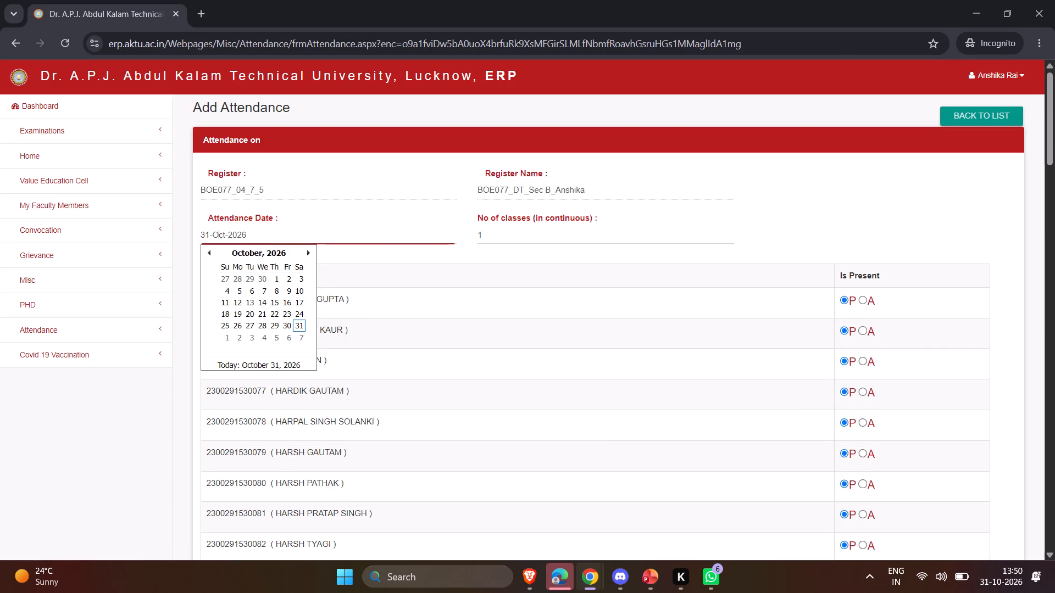
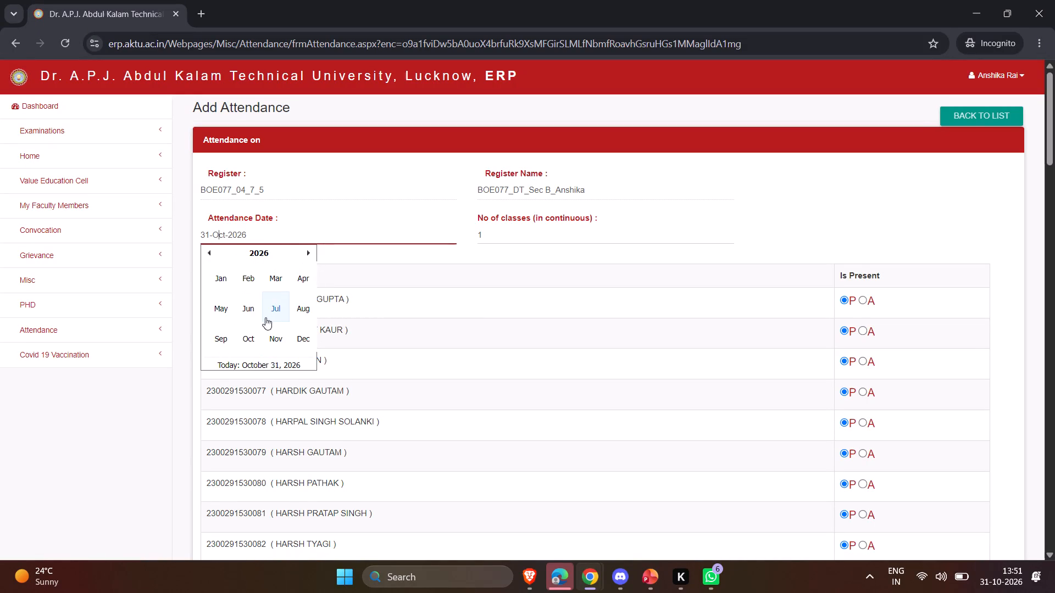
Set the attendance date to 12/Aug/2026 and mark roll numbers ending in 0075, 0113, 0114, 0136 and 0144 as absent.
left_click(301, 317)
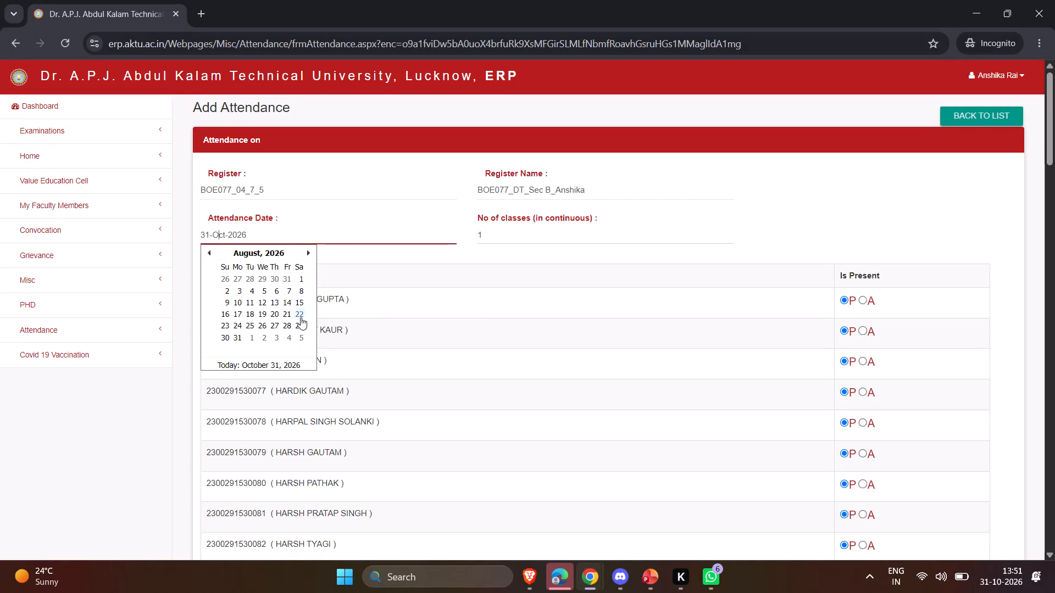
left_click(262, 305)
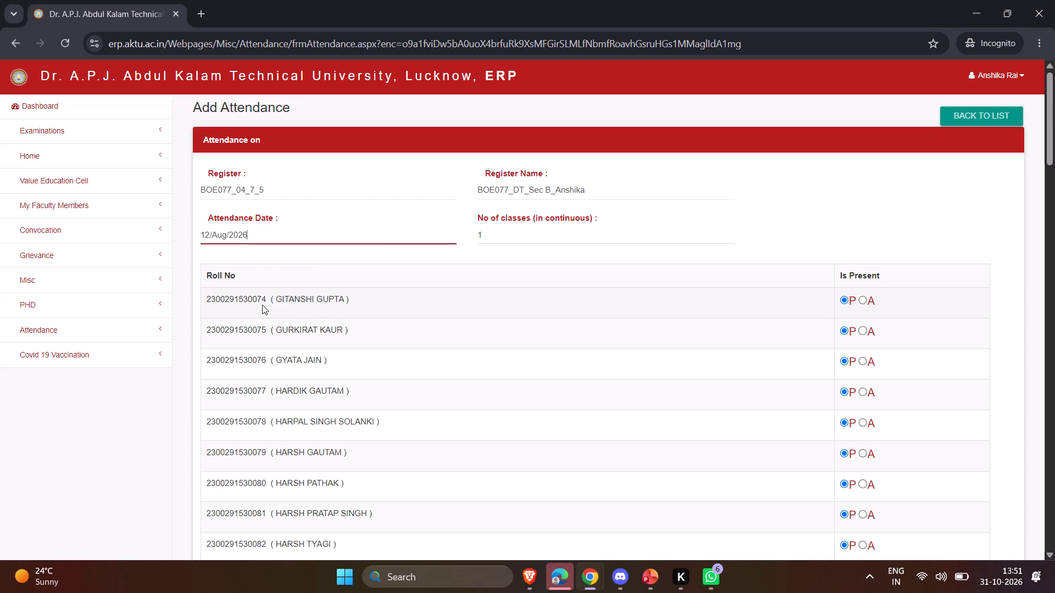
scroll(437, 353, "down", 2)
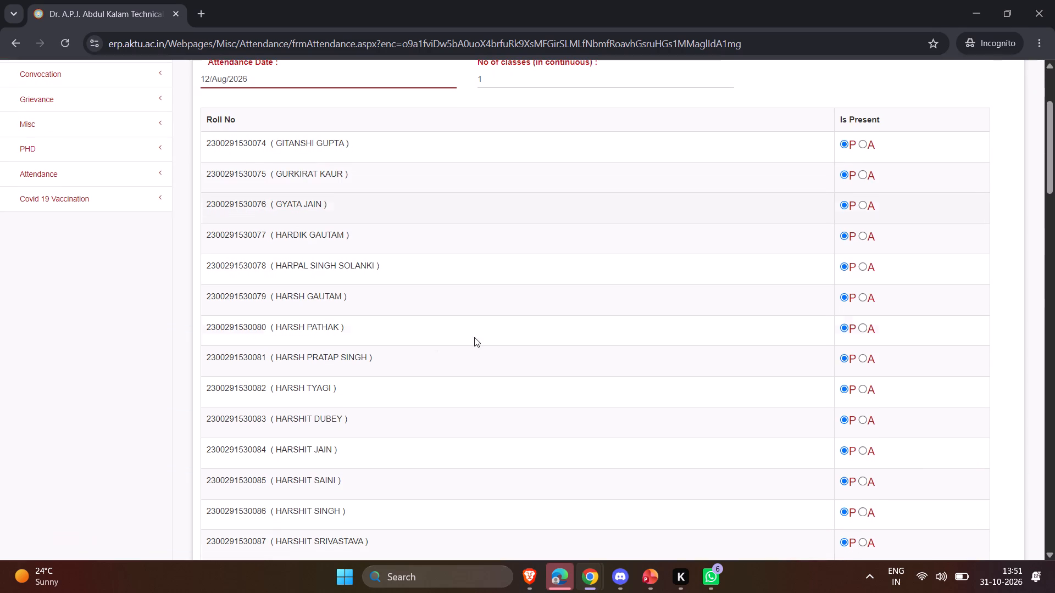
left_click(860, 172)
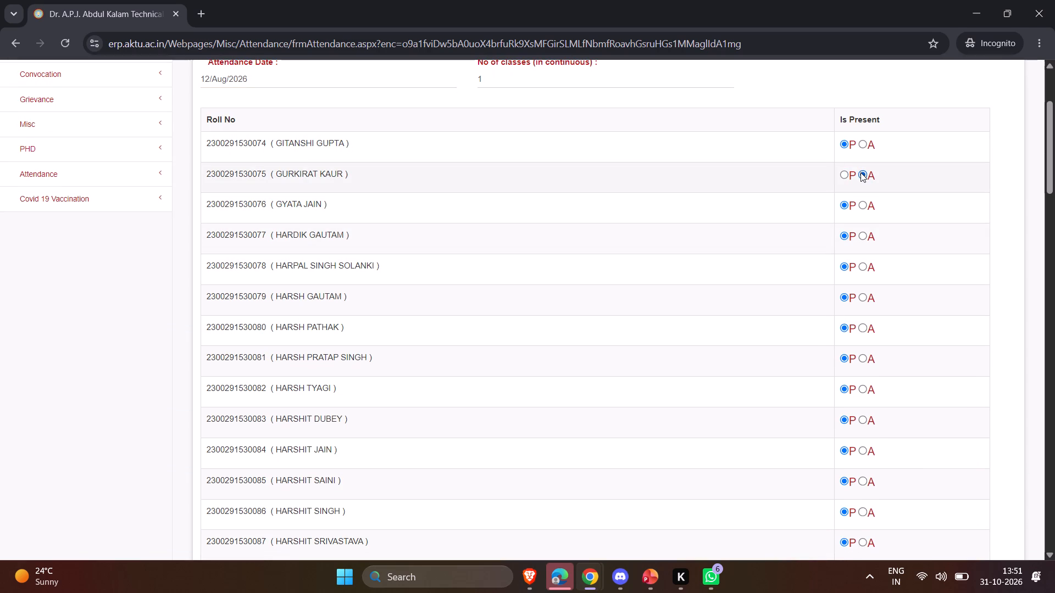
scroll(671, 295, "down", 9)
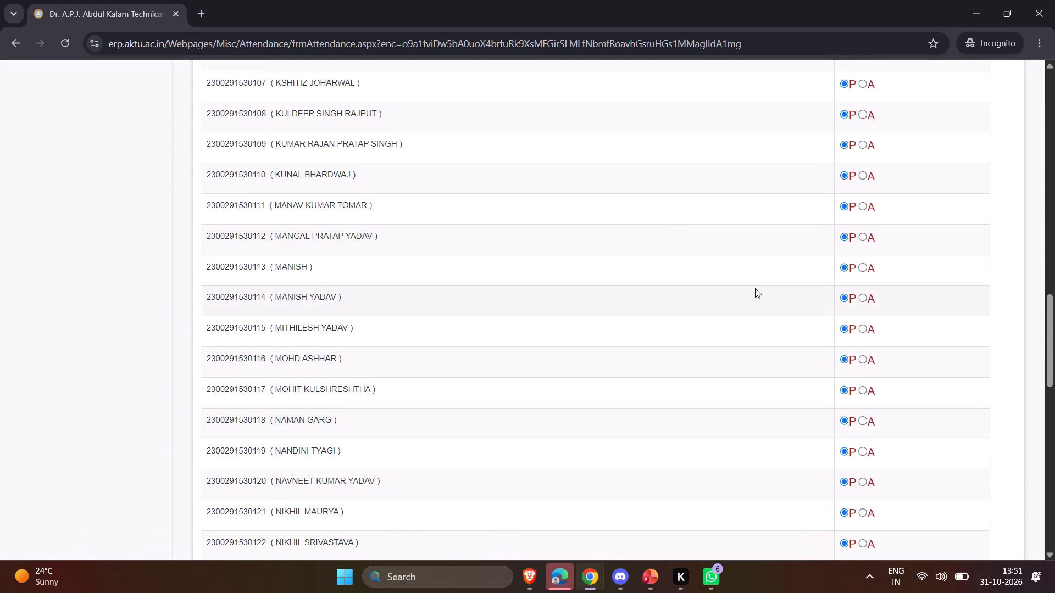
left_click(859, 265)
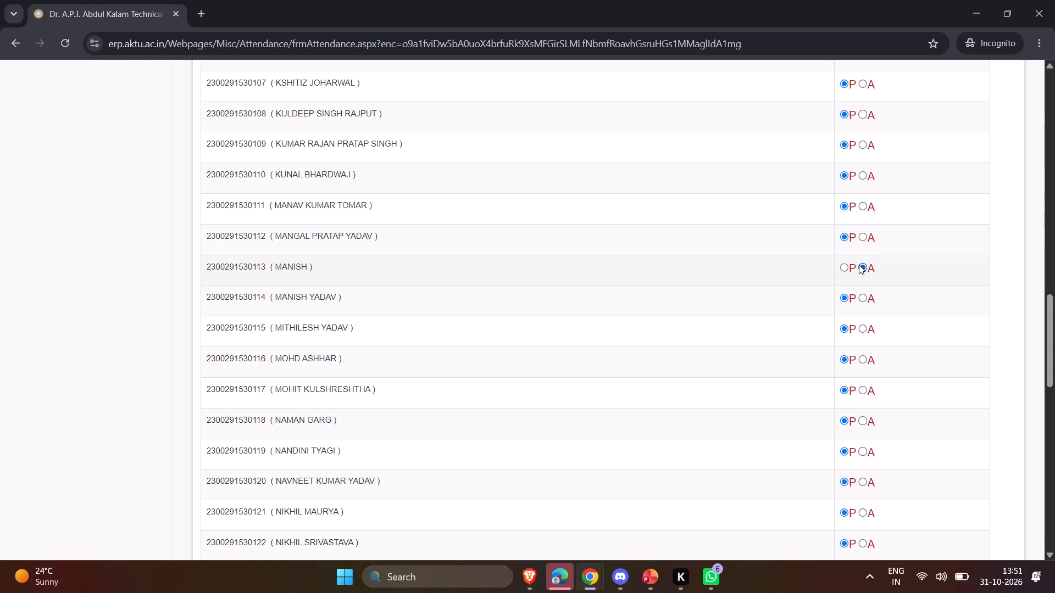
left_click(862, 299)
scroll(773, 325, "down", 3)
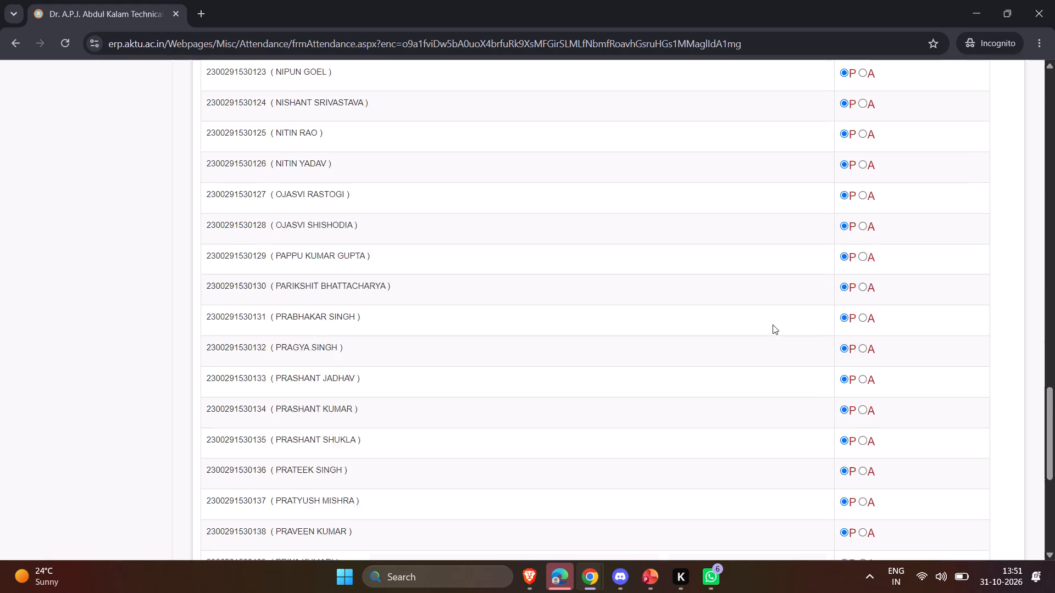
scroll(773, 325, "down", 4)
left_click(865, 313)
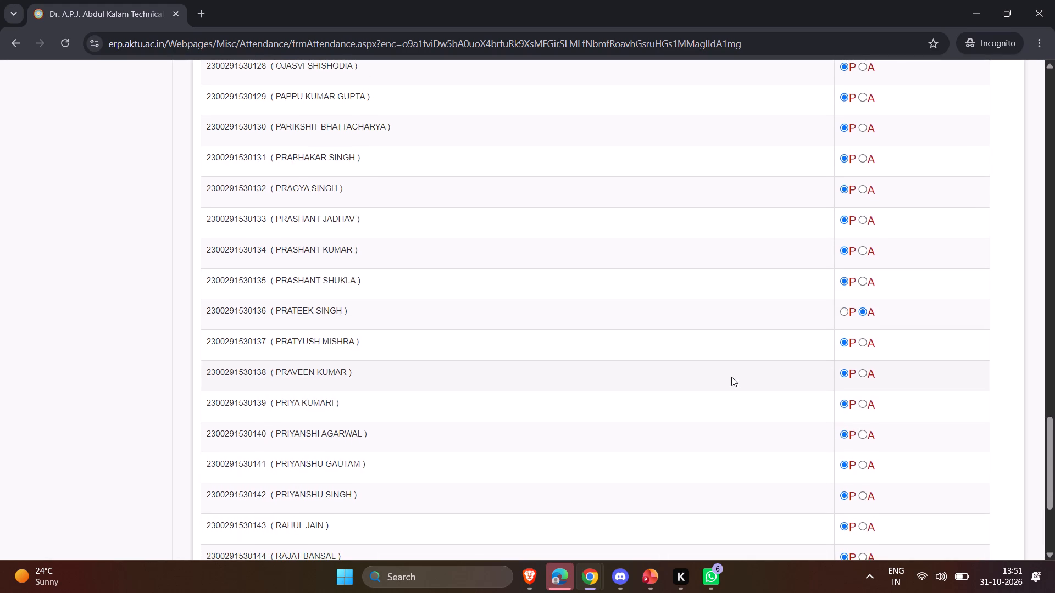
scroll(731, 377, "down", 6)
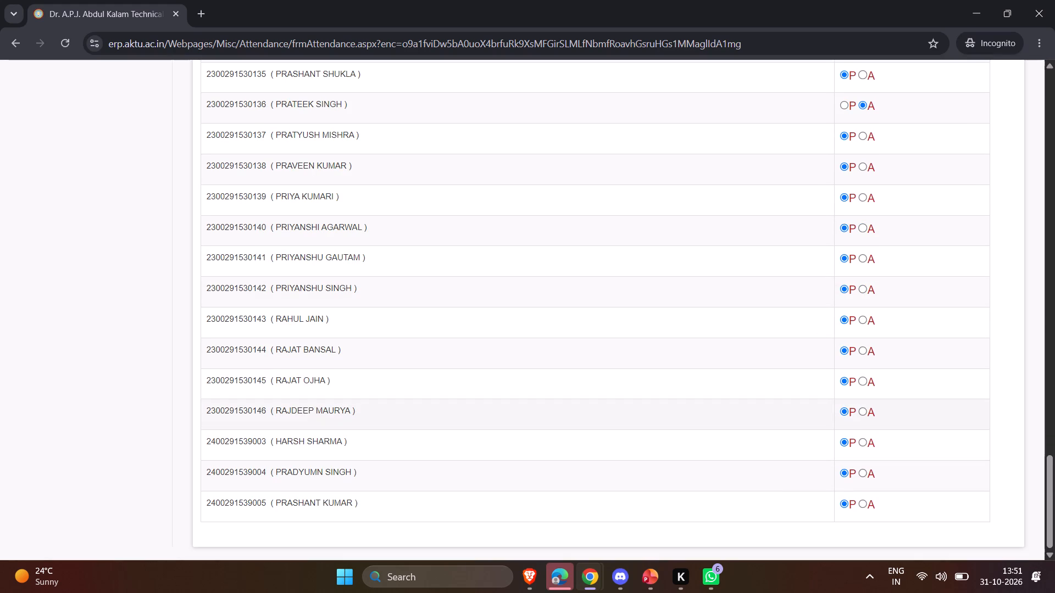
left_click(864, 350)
Look through the whole attendance page, from the date fields to the last student row, for a way to submit the entry.
scroll(864, 350, "up", 10)
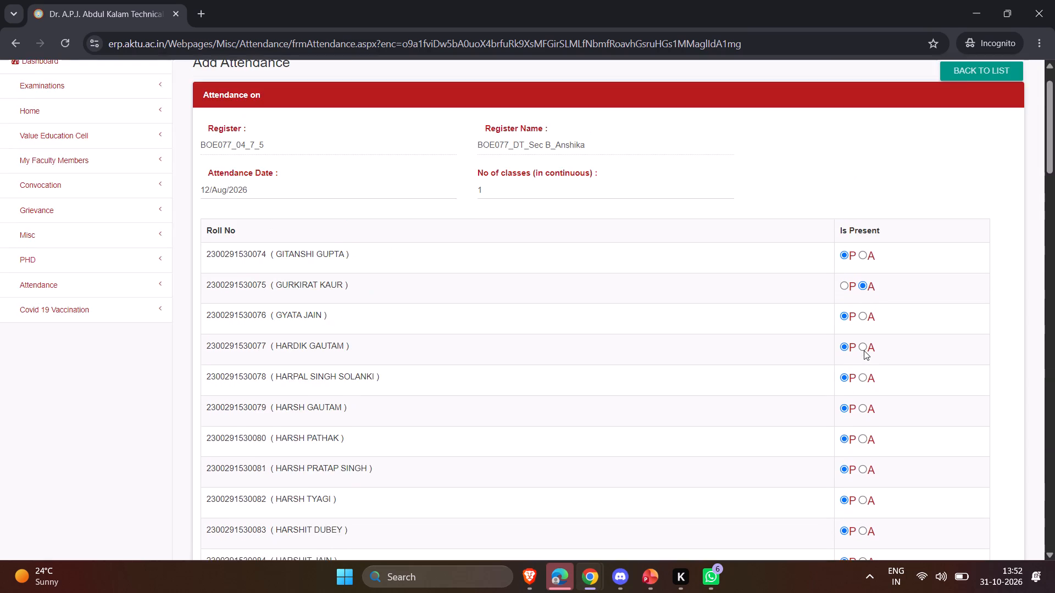
scroll(864, 350, "down", 12)
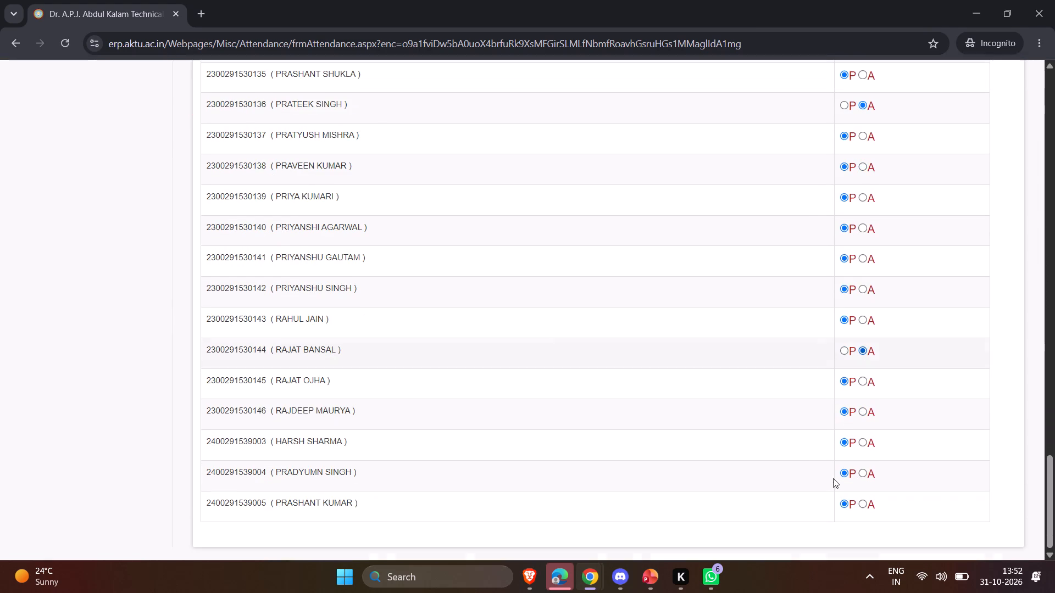
scroll(929, 527, "down", 4)
scroll(853, 519, "down", 5)
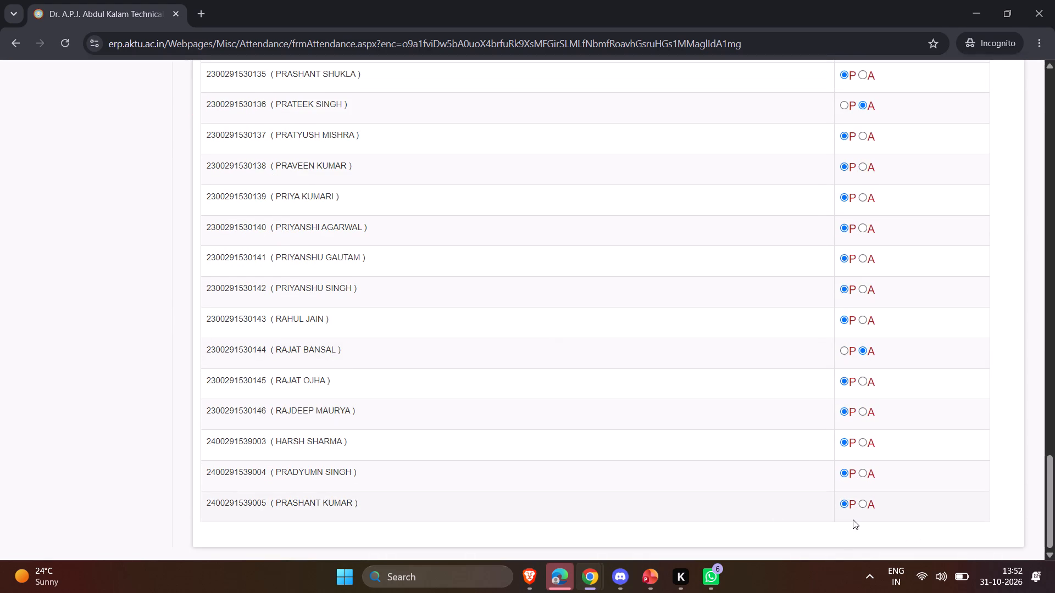
scroll(745, 514, "down", 8)
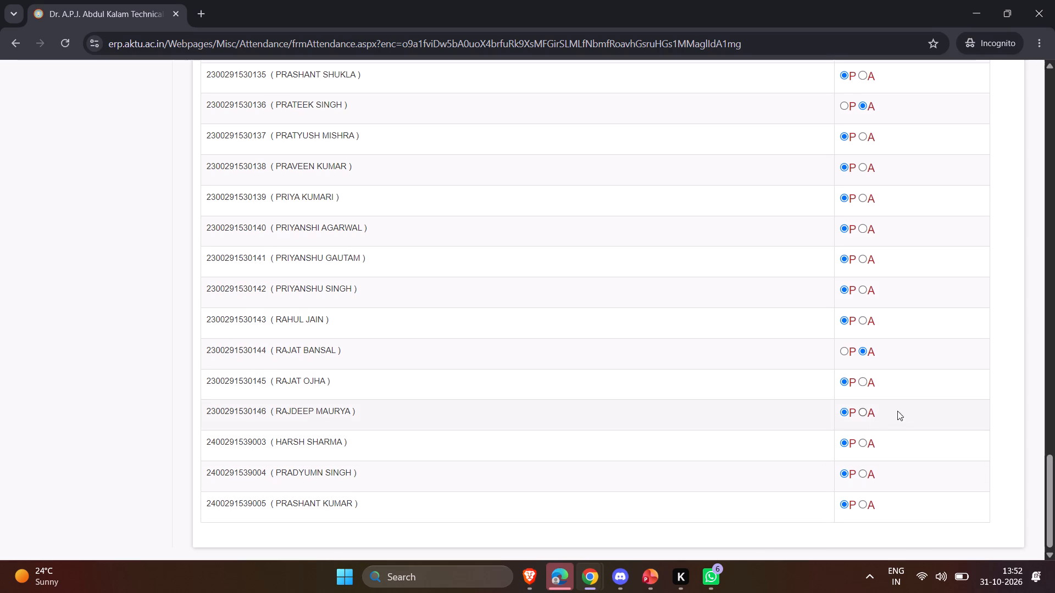
scroll(1023, 400, "down", 6)
scroll(1023, 400, "up", 12)
scroll(1023, 400, "up", 10)
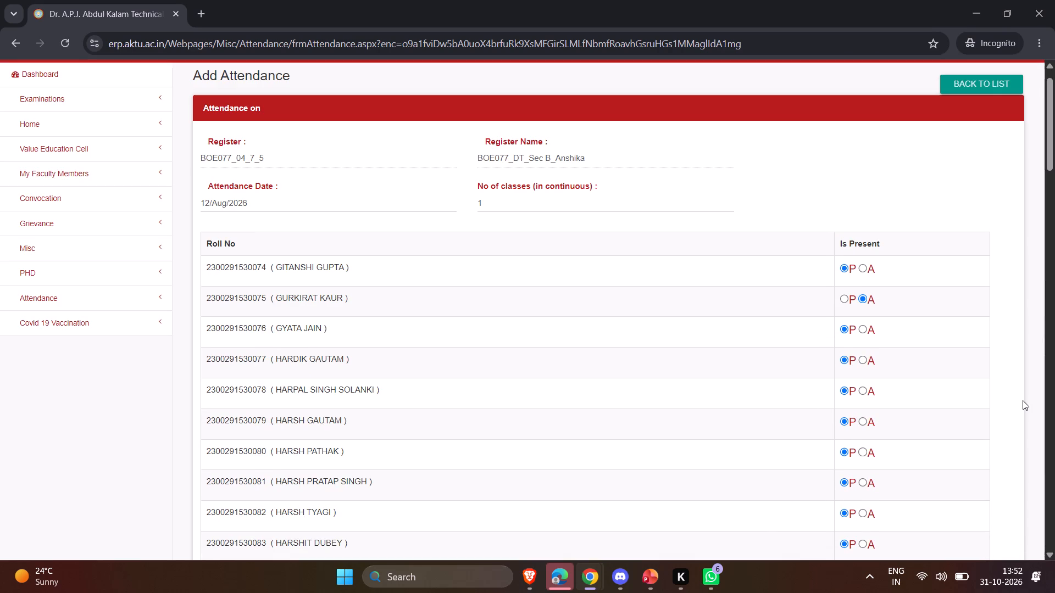
scroll(1023, 400, "down", 16)
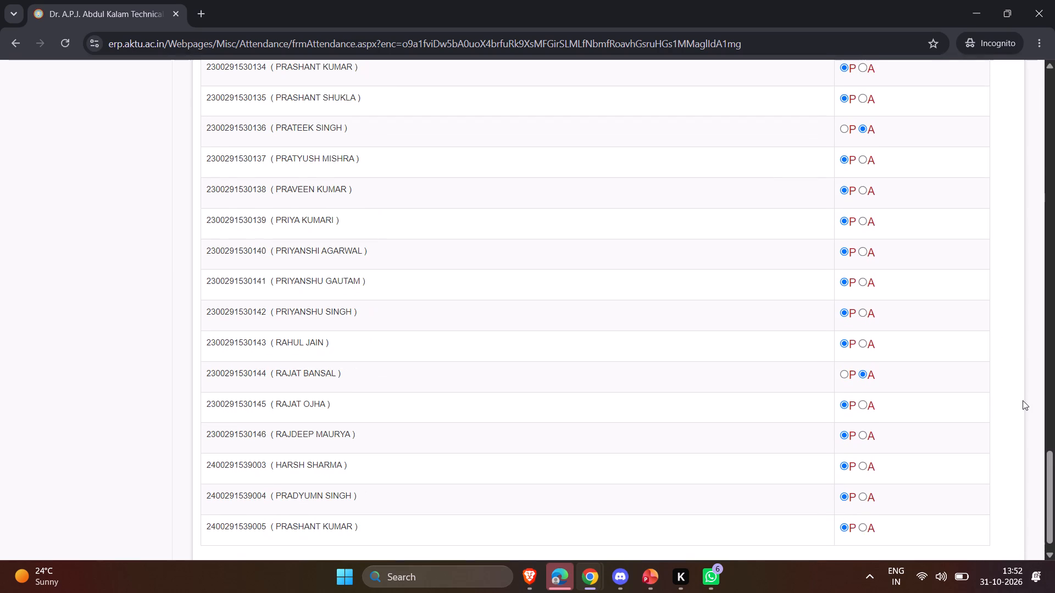
scroll(1023, 400, "up", 9)
scroll(1023, 400, "down", 5)
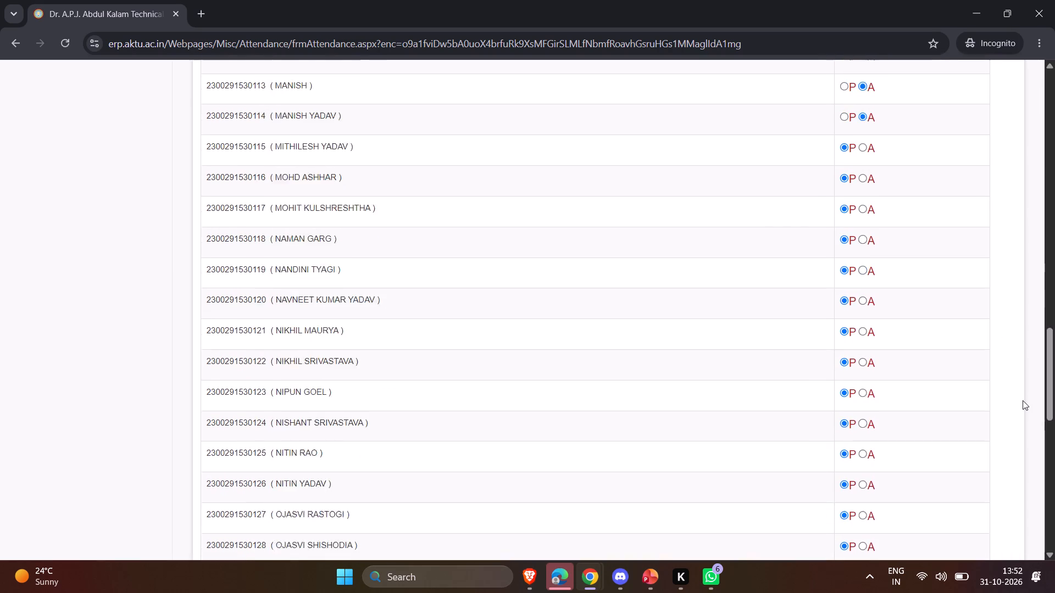
scroll(1023, 400, "down", 7)
scroll(1023, 400, "up", 20)
scroll(1023, 400, "up", 2)
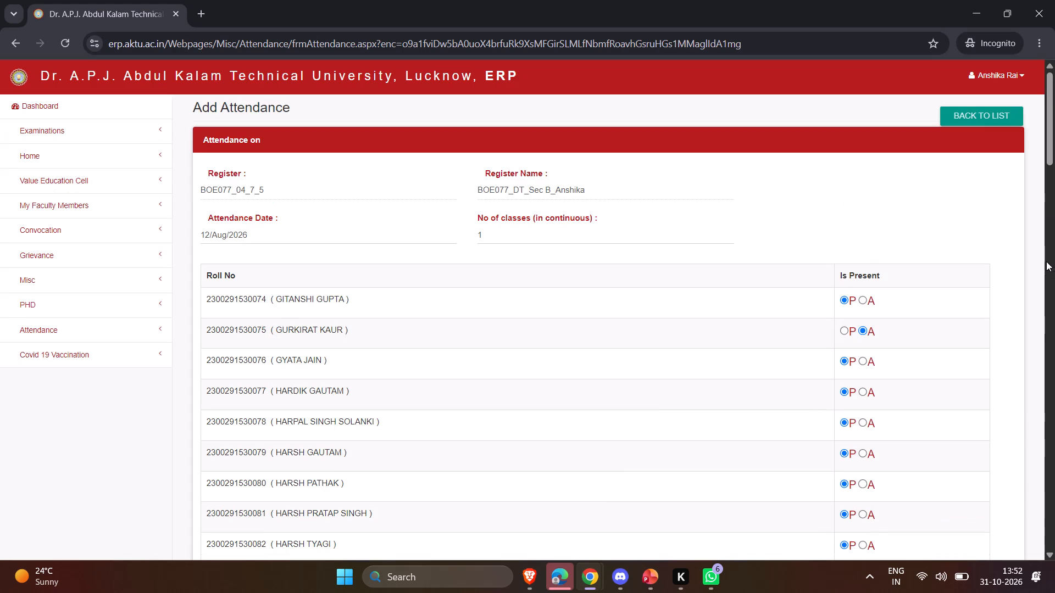
Return to the register list and search for Bachelor of Technology, Computer Science And Engineering(Artificial Intelligence & Machine Learning), semester 7, BOE077 (Design Thinking).
left_click(992, 120)
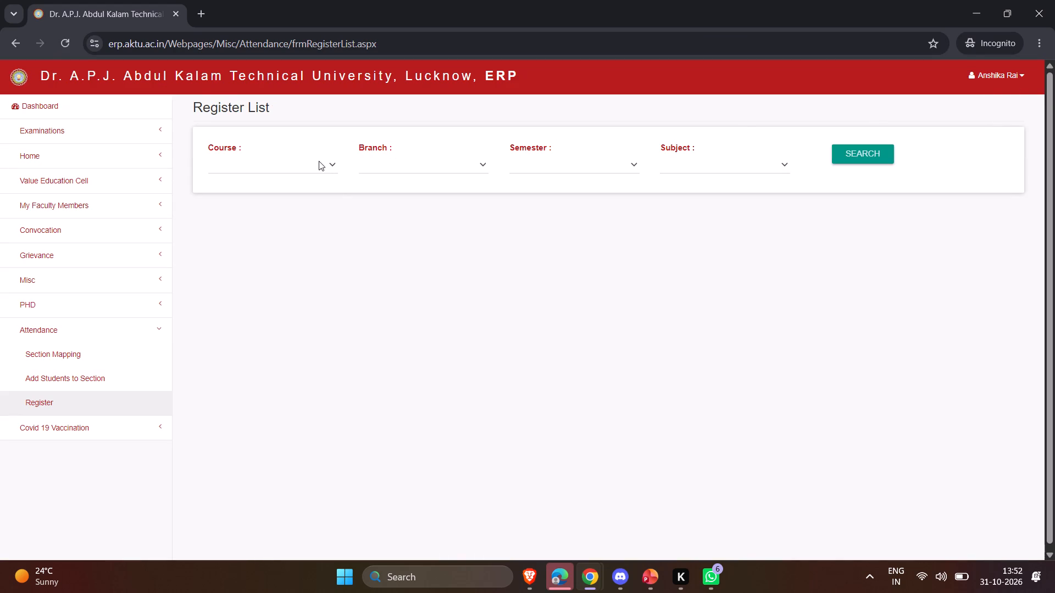
left_click(317, 161)
left_click(290, 199)
left_click(415, 173)
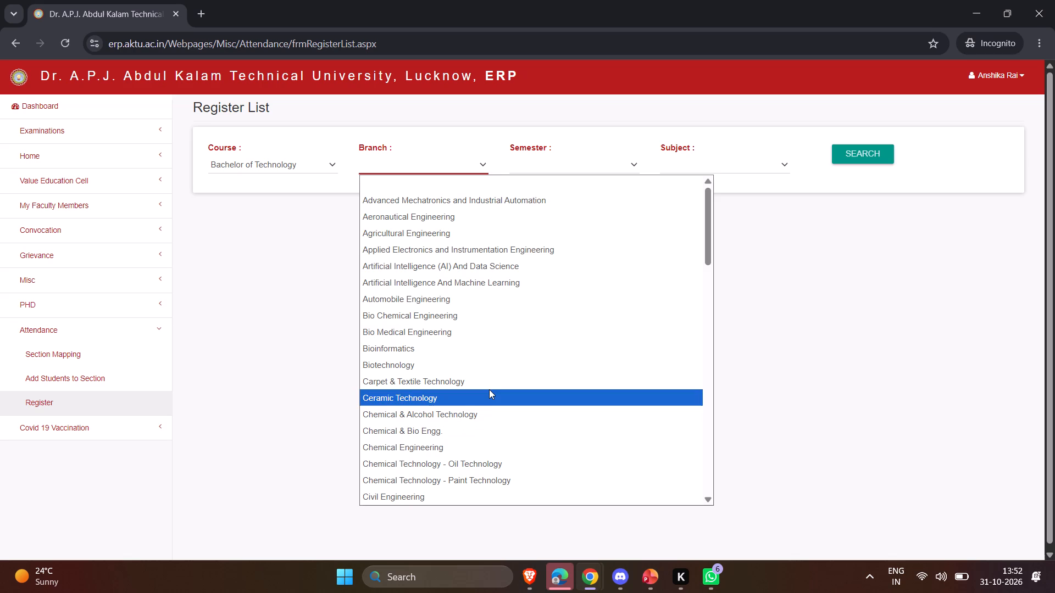
scroll(466, 405, "down", 2)
scroll(516, 447, "down", 1)
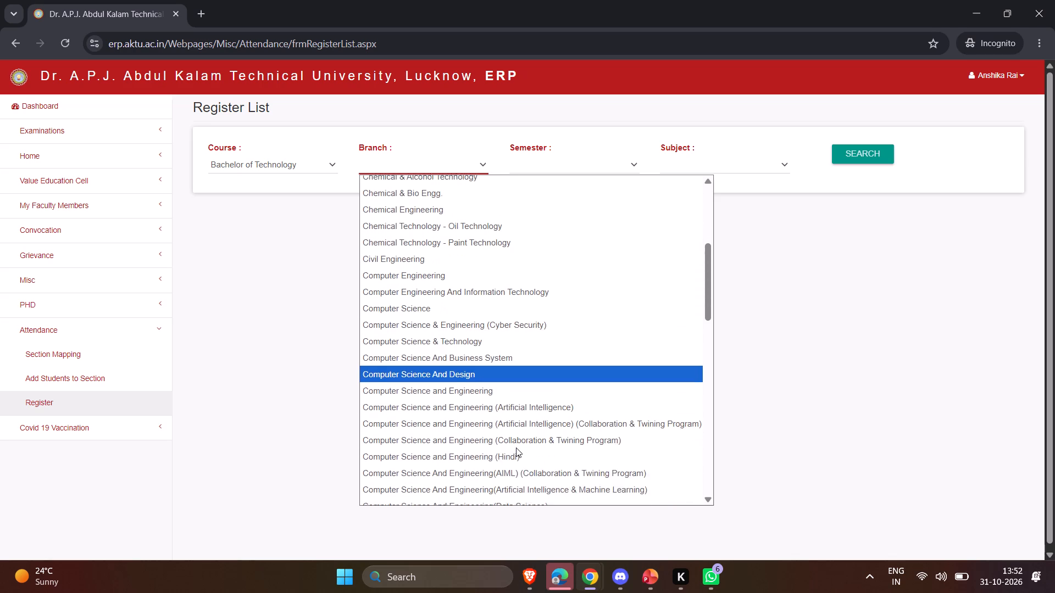
scroll(516, 447, "down", 1)
left_click(545, 483)
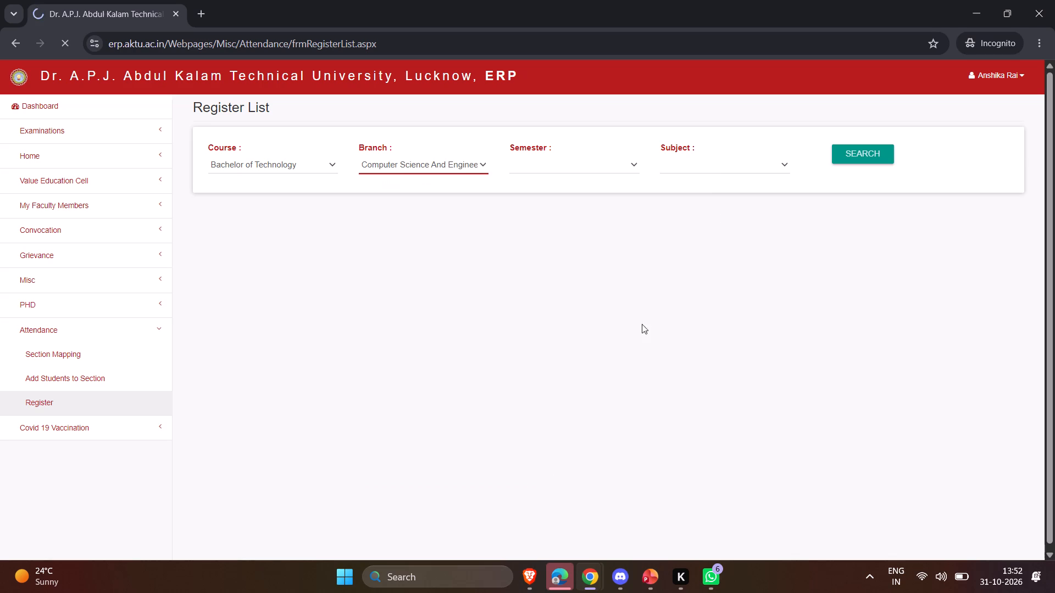
left_click(623, 164)
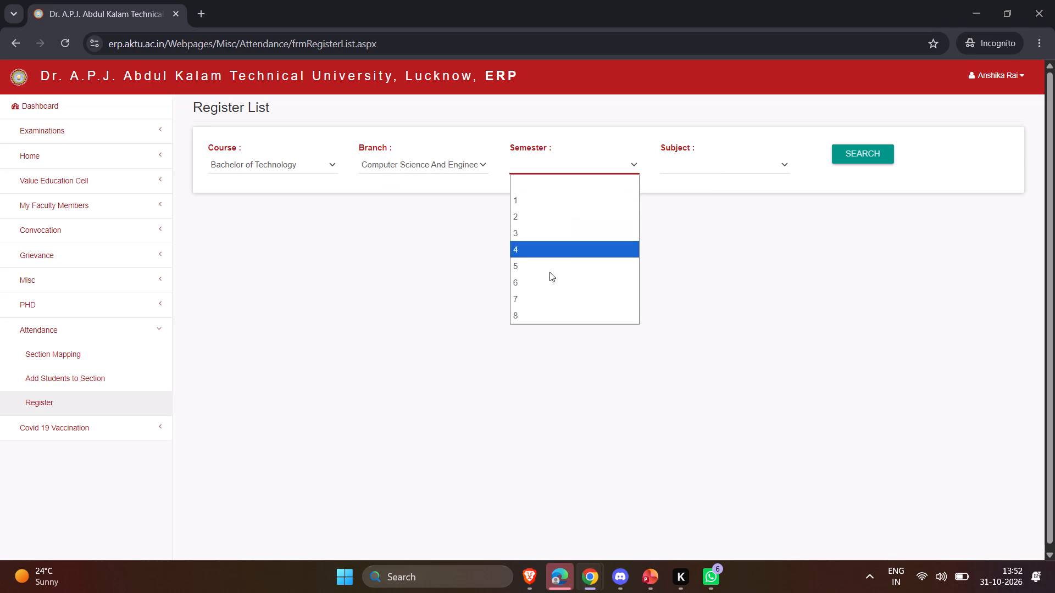
left_click(542, 295)
left_click(710, 169)
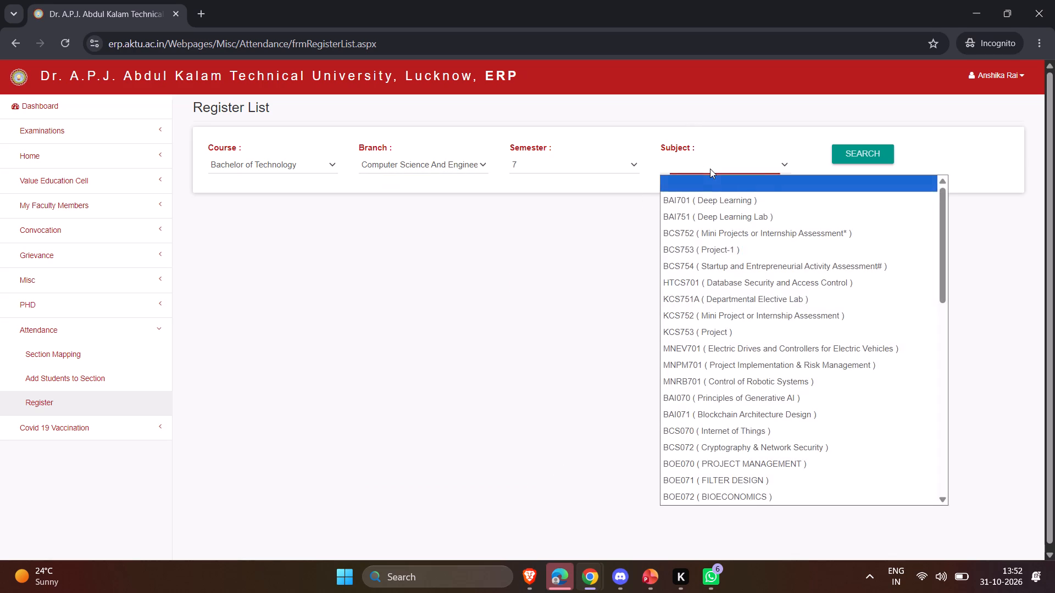
scroll(728, 314, "down", 1)
scroll(760, 445, "down", 1)
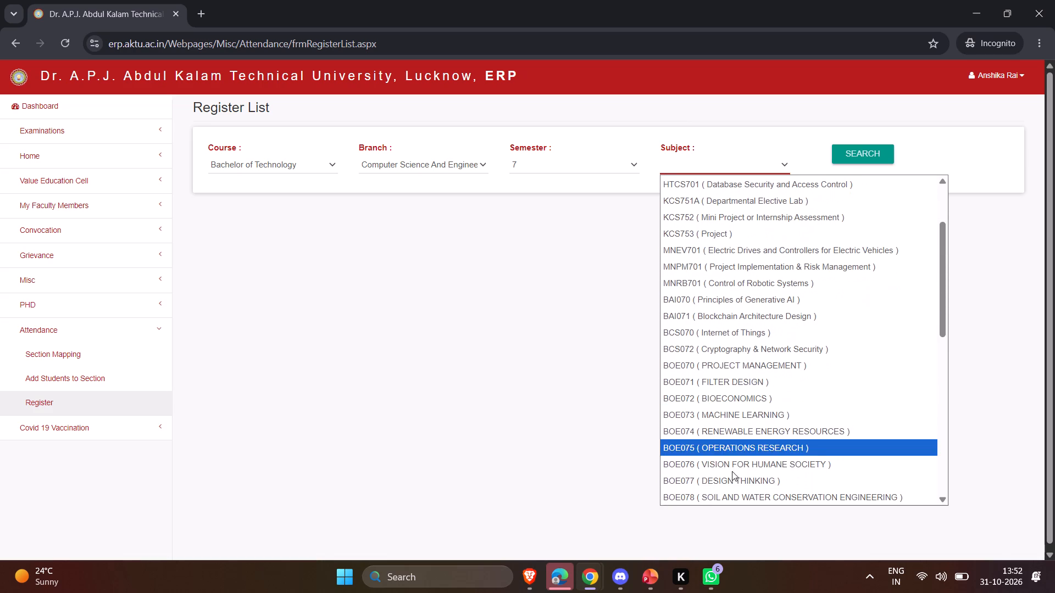
left_click(731, 474)
left_click(874, 150)
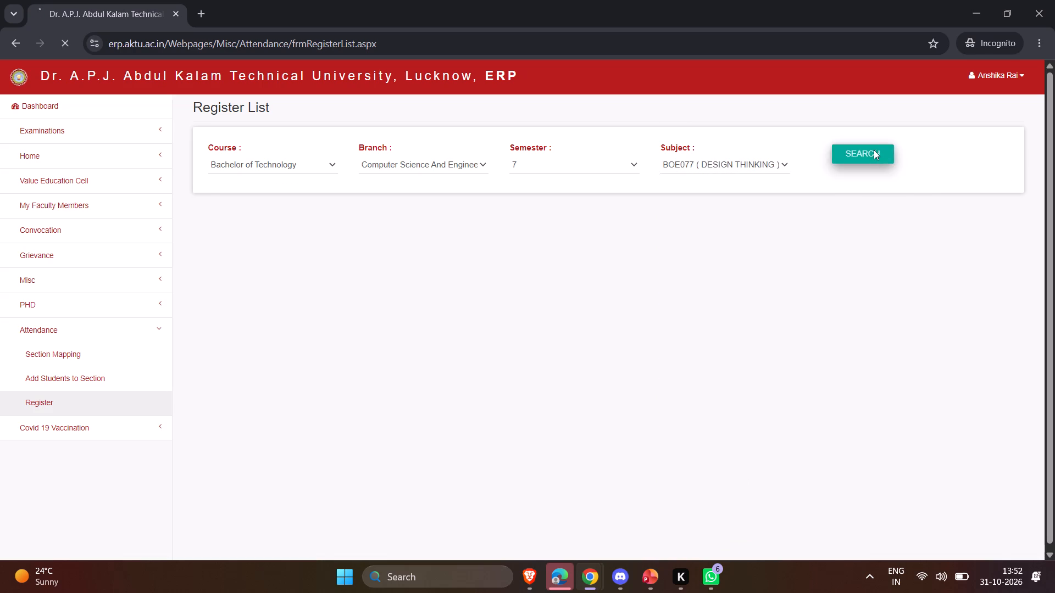
Open attendance marking for the BOE077 Section B register and set the attendance date to 12/Aug/2026.
left_click(872, 241)
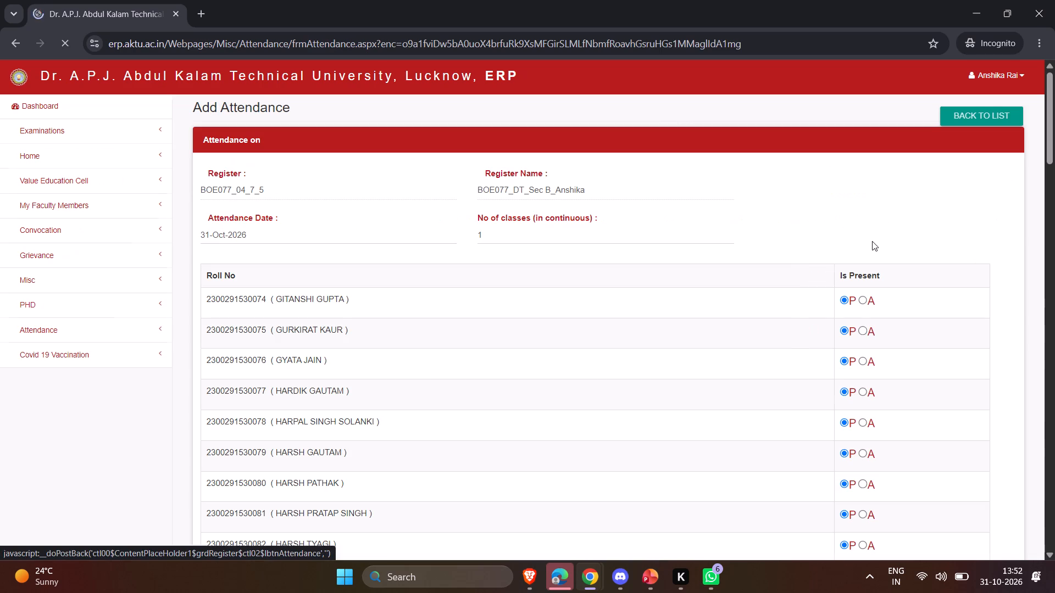
left_click(293, 221)
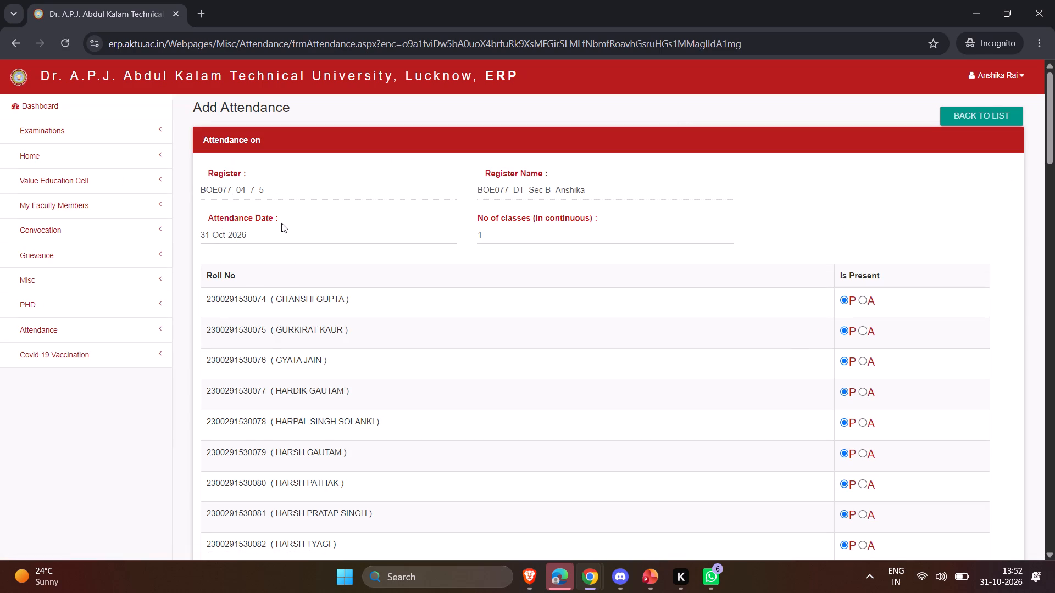
left_click(237, 232)
left_click(206, 254)
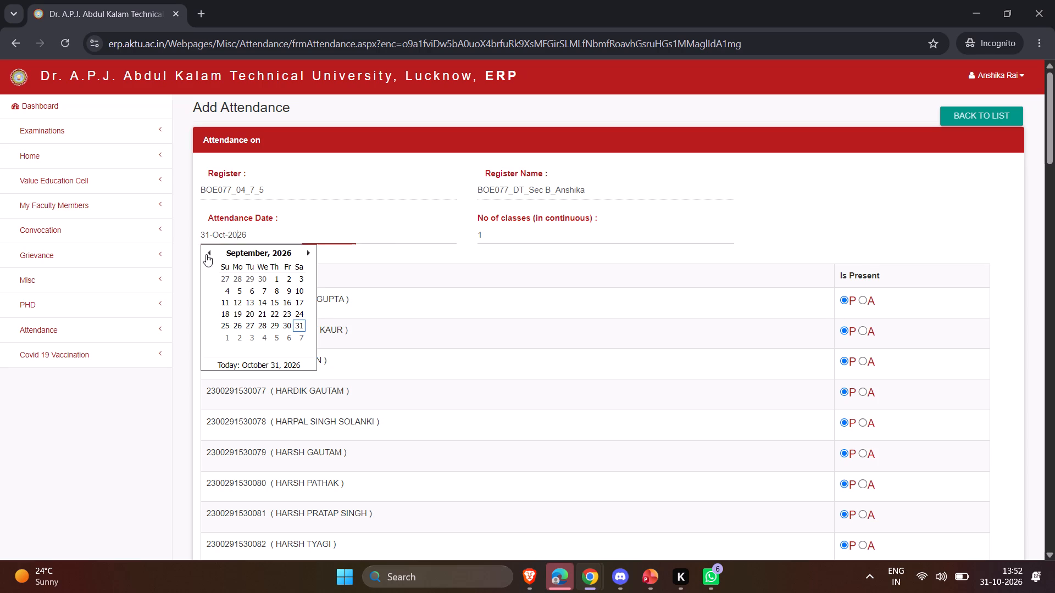
left_click(206, 254)
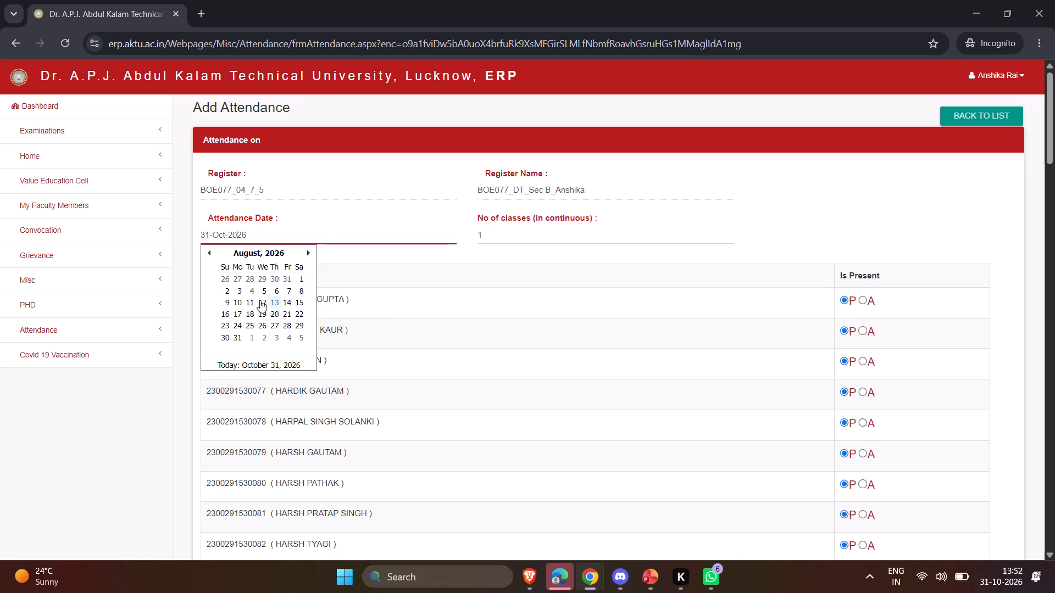
left_click(266, 299)
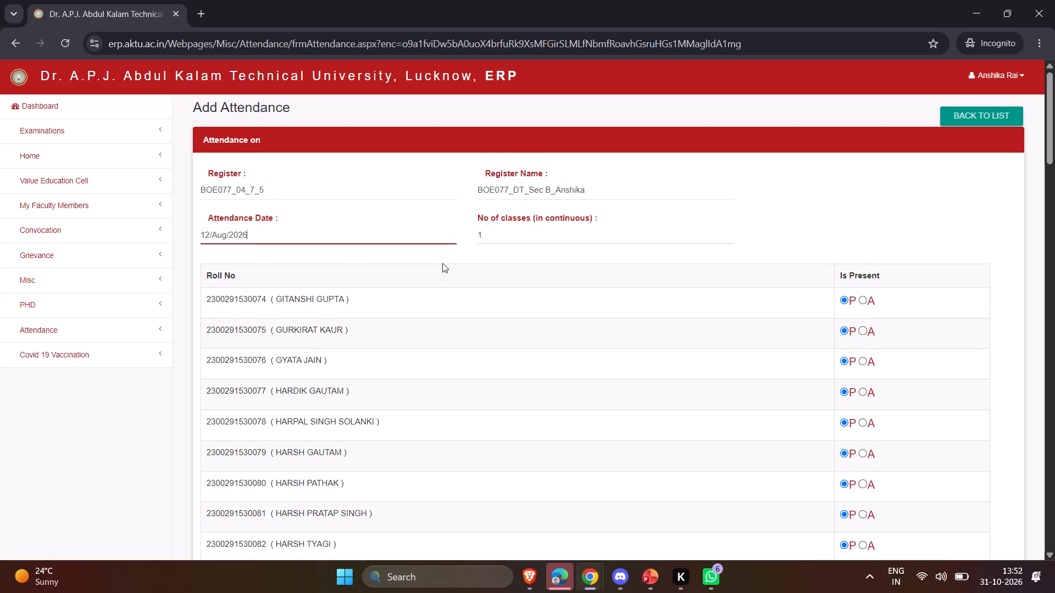
Mark the students whose roll numbers end in 0076 and 0089 as absent.
scroll(799, 235, "right", 3)
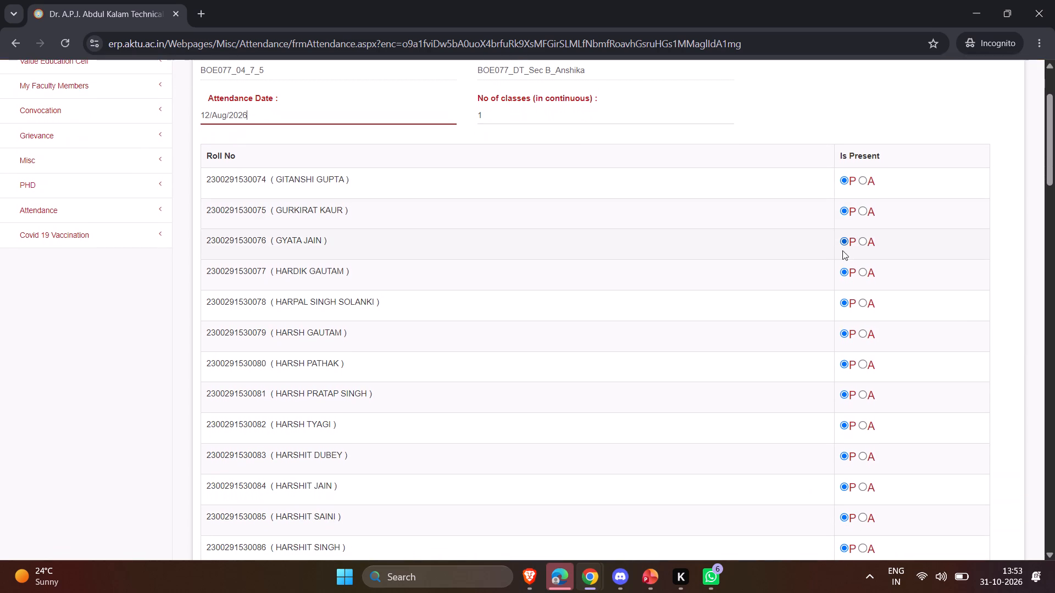
left_click(864, 243)
scroll(714, 342, "down", 3)
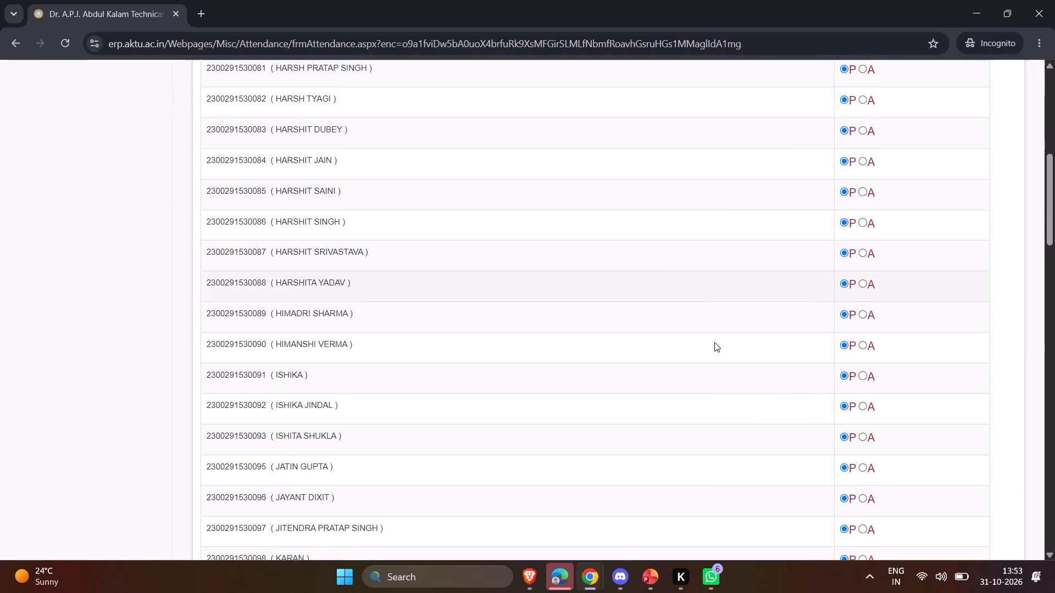
left_click(864, 316)
Submit the attendance for 12/Aug/2026.
scroll(700, 414, "down", 3)
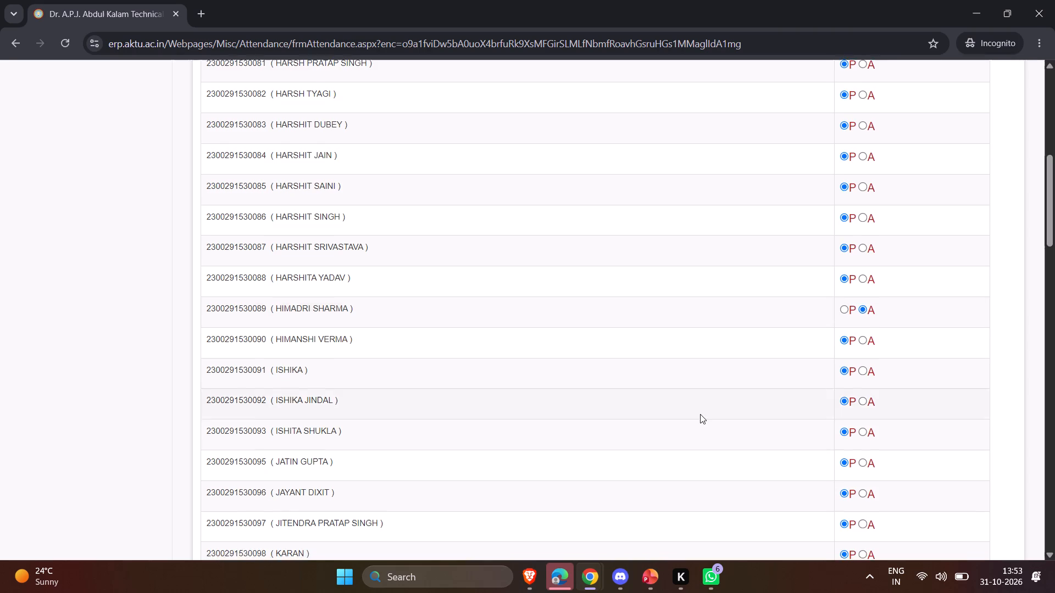
scroll(700, 414, "down", 11)
left_click(918, 529)
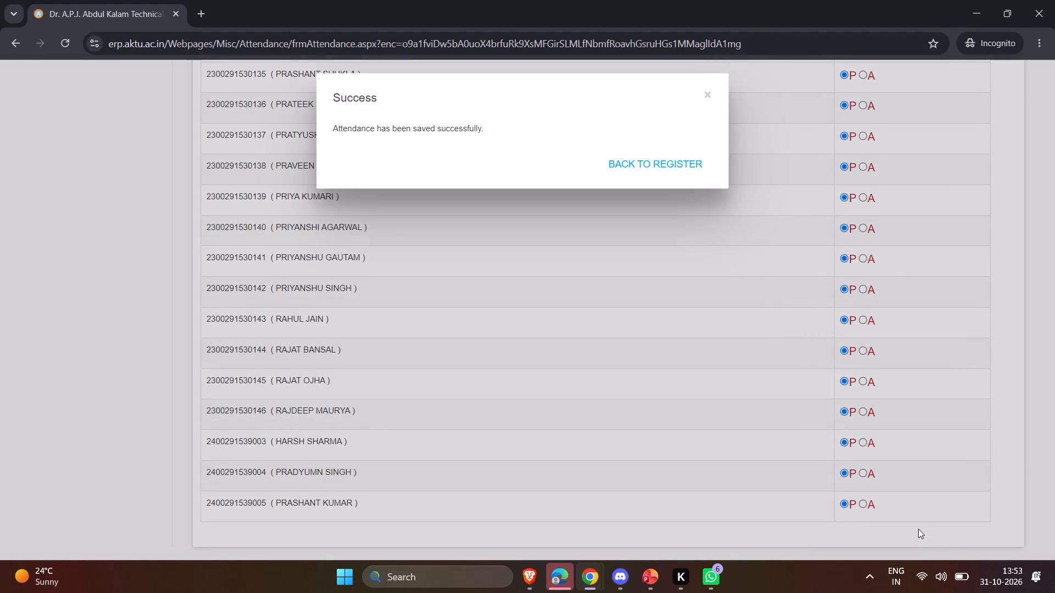
Return to the register list and search for Bachelor of Technology, Computer Science And Engineering(Artificial Intelligence & Machine Learning), semester 7, BOE077 (Design Thinking).
left_click(681, 163)
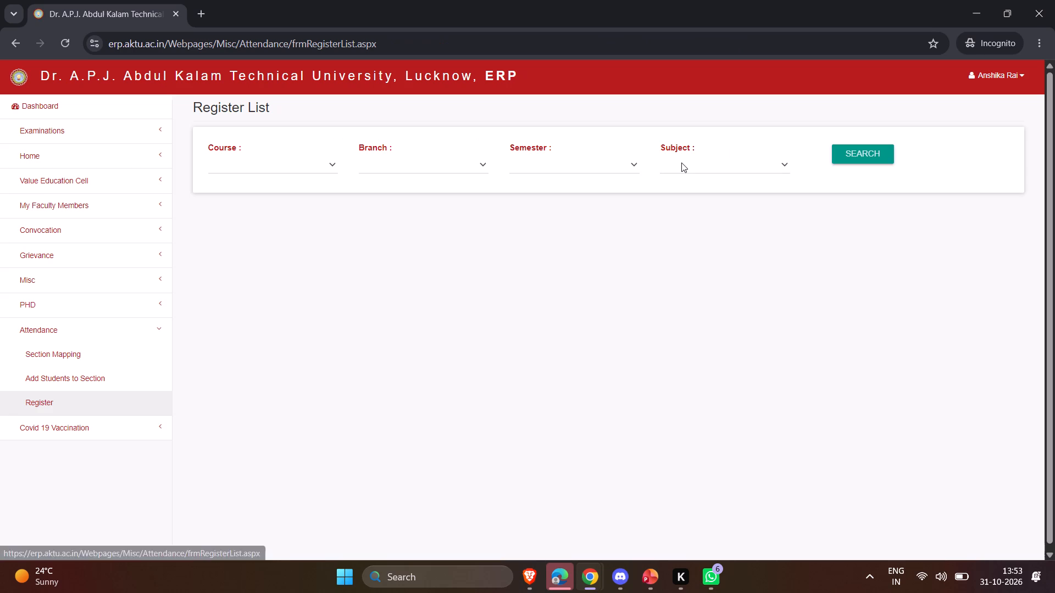
left_click(306, 166)
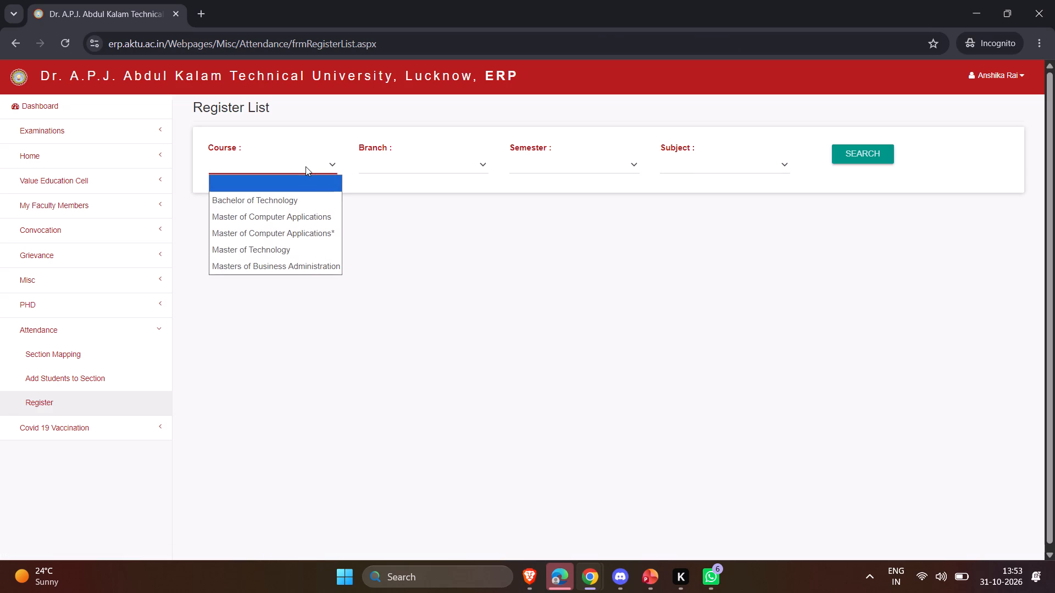
left_click(294, 197)
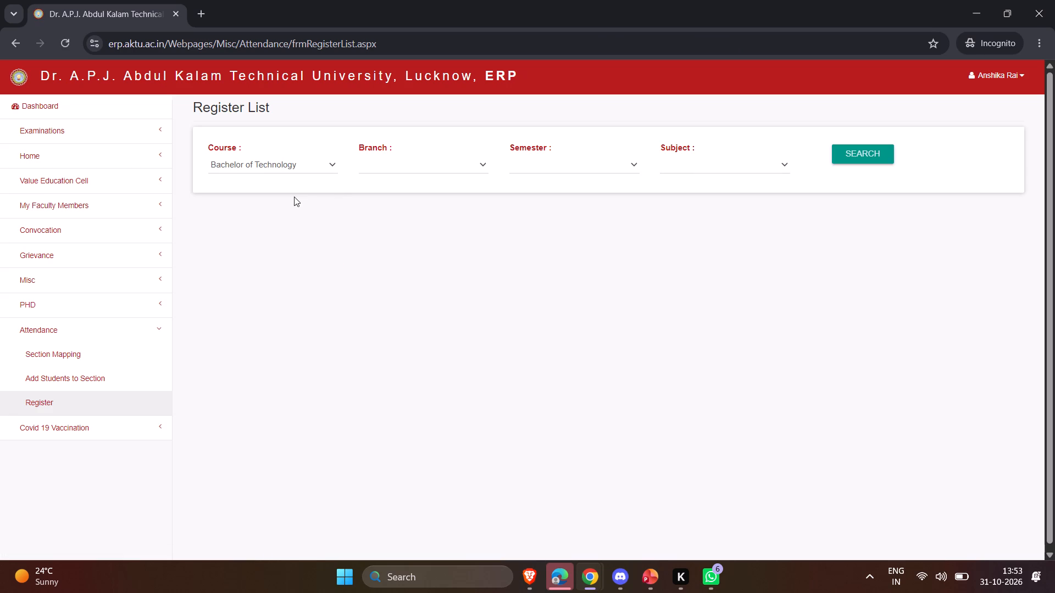
left_click(421, 165)
scroll(391, 388, "down", 2)
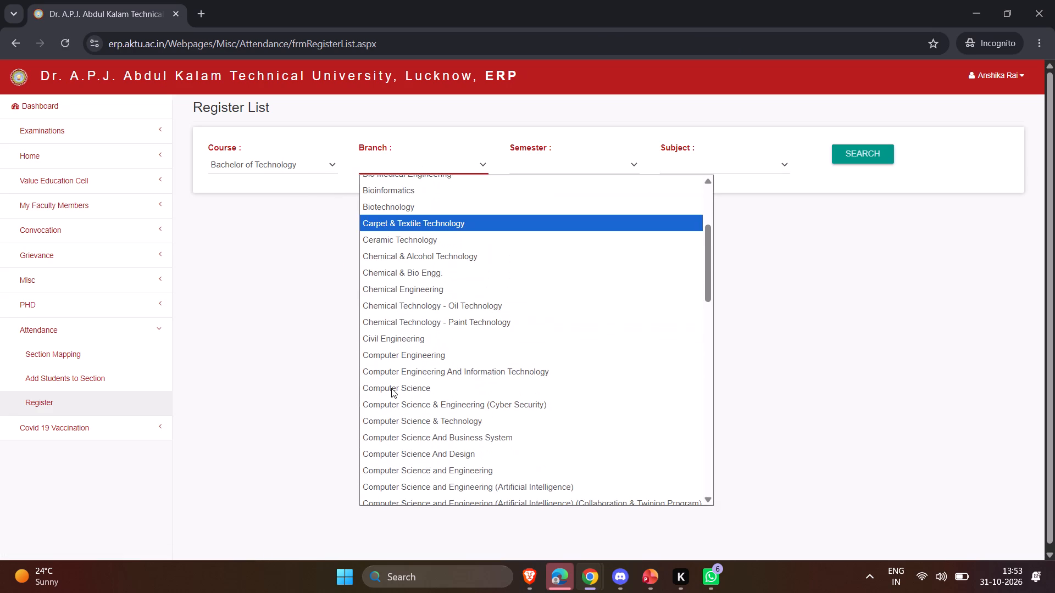
scroll(391, 388, "down", 2)
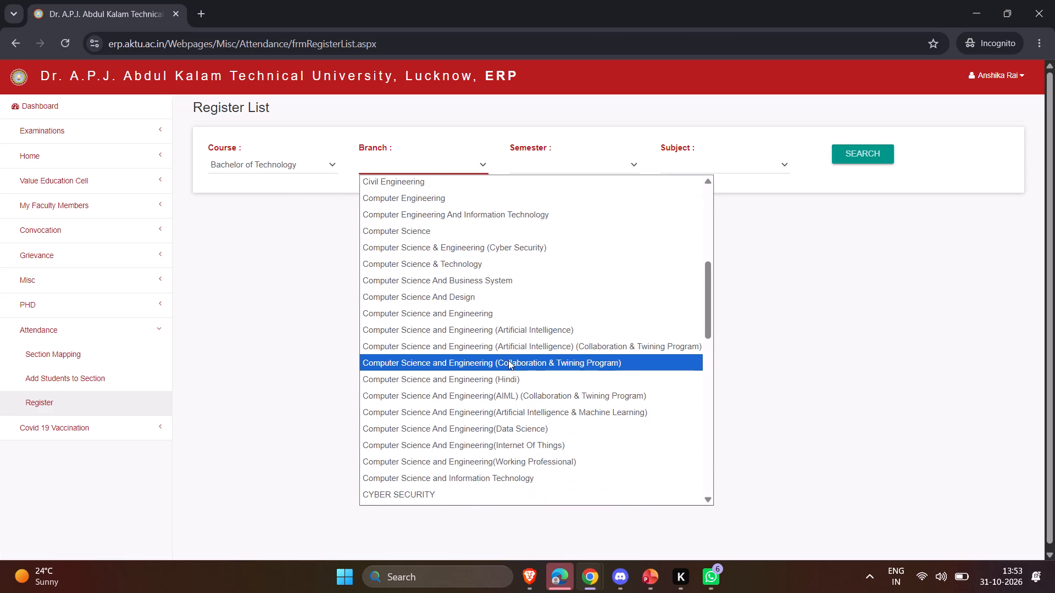
left_click(538, 415)
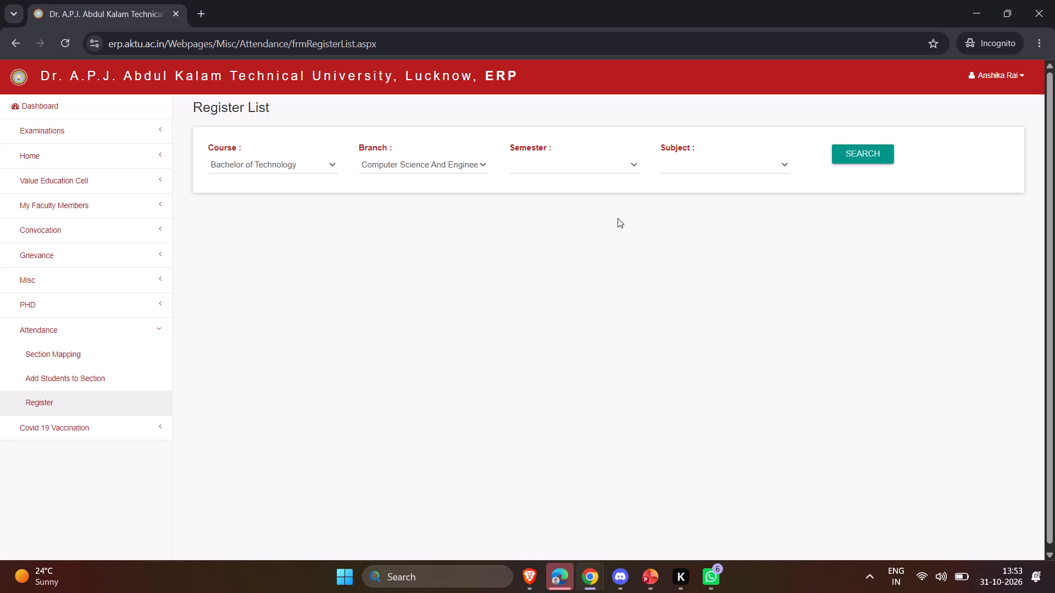
left_click(602, 166)
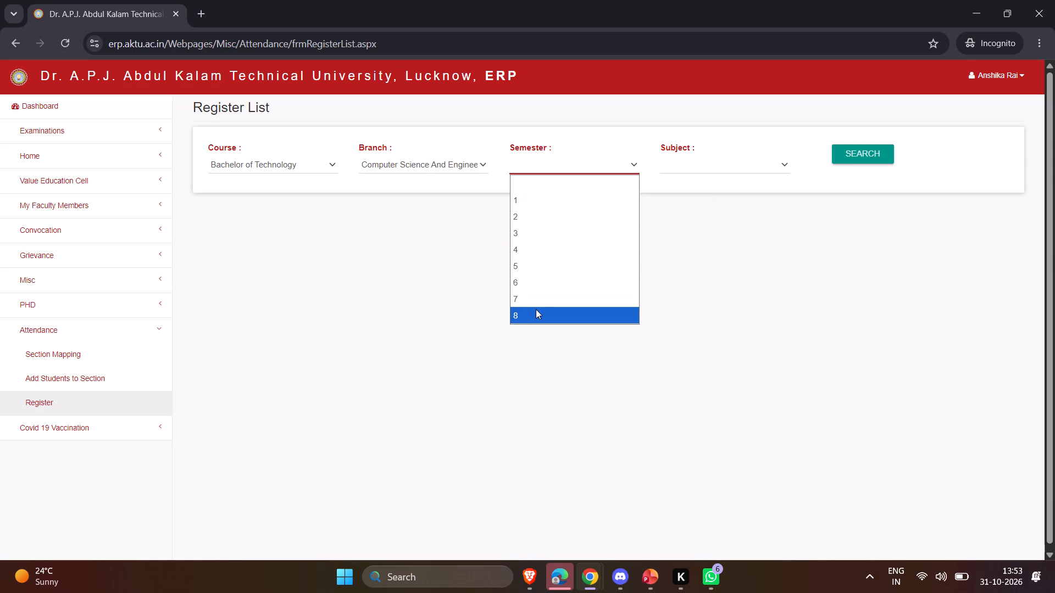
left_click(542, 306)
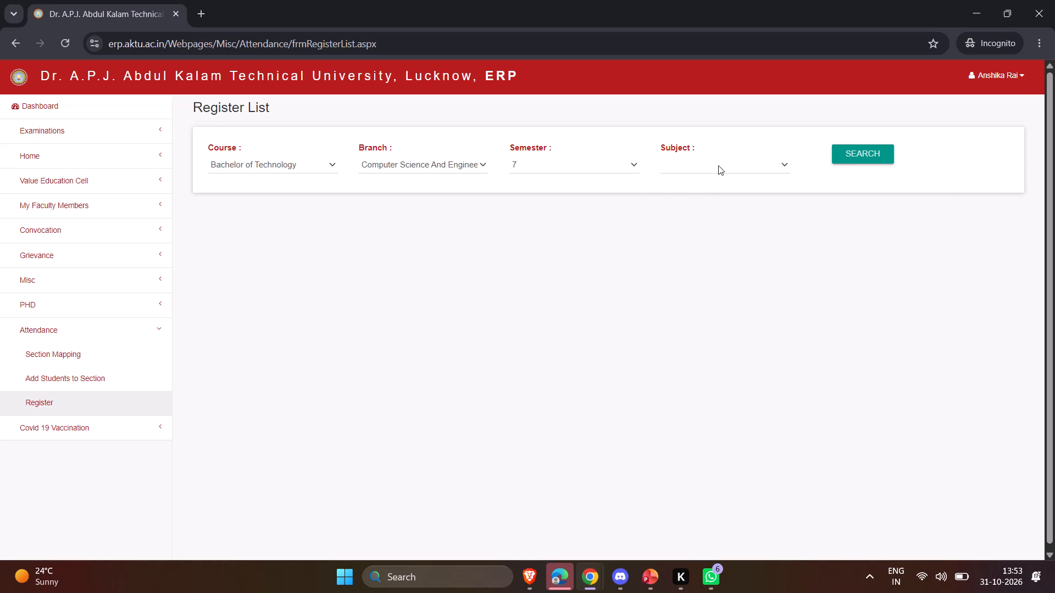
left_click(718, 165)
scroll(732, 354, "down", 4)
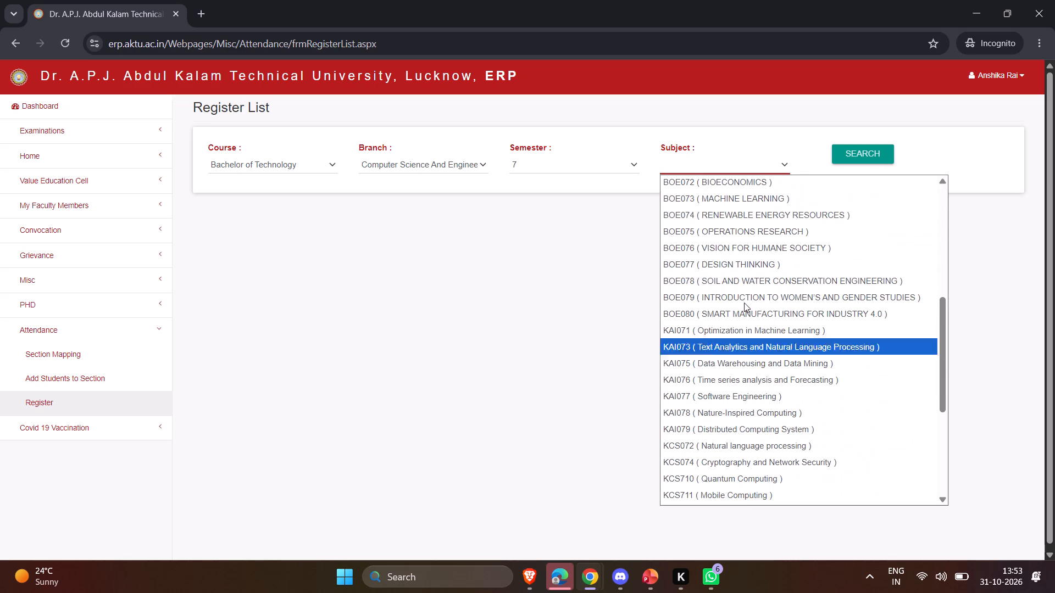
left_click(732, 268)
left_click(849, 154)
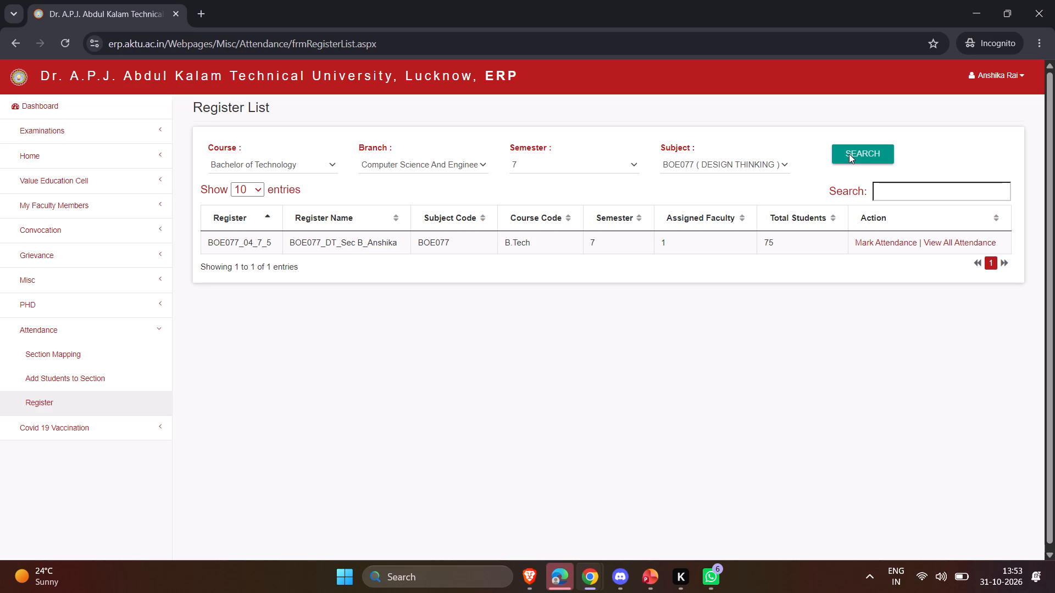
Open attendance marking for the BOE077 Section B register and set the attendance date to 18/Aug/2026.
left_click(880, 244)
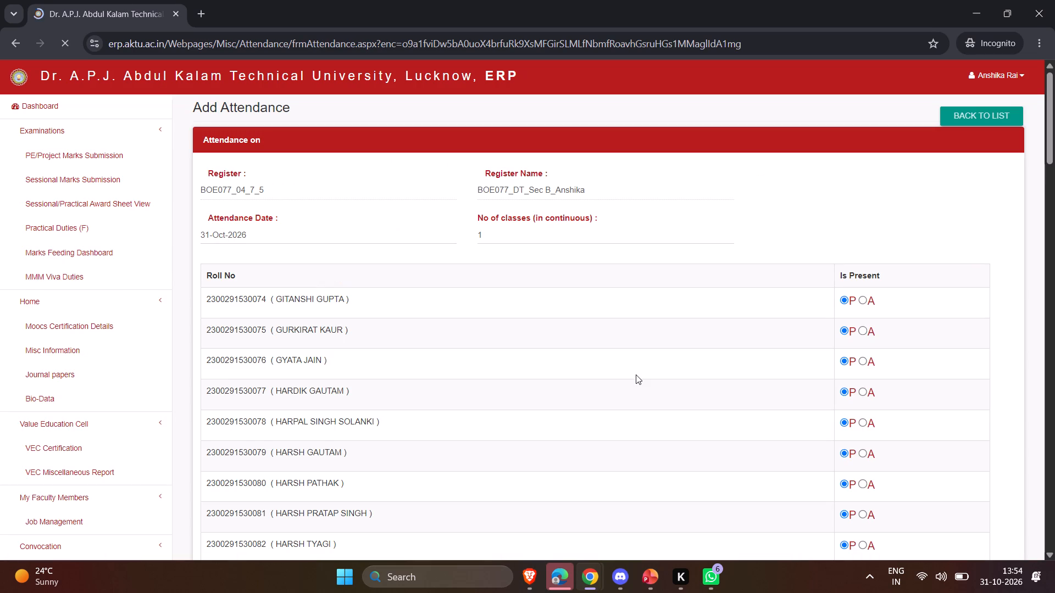
left_click(241, 223)
left_click(238, 231)
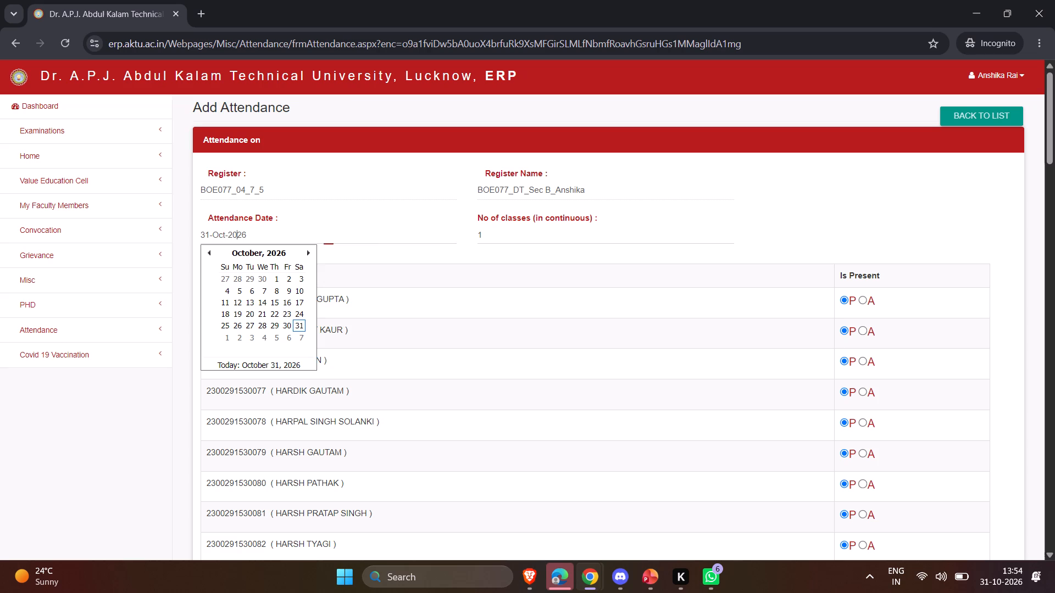
left_click(215, 254)
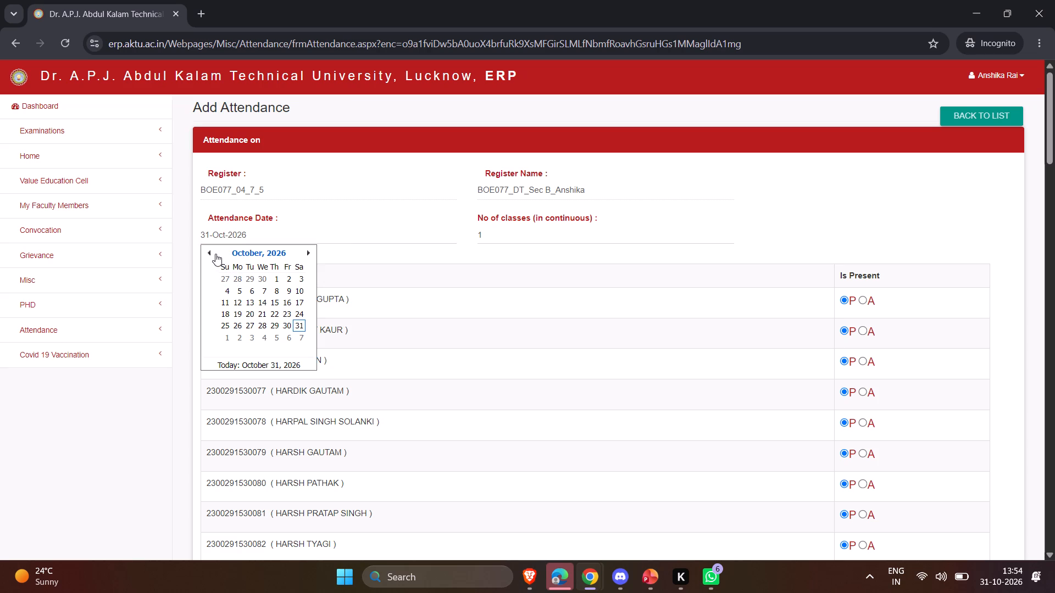
left_click(215, 254)
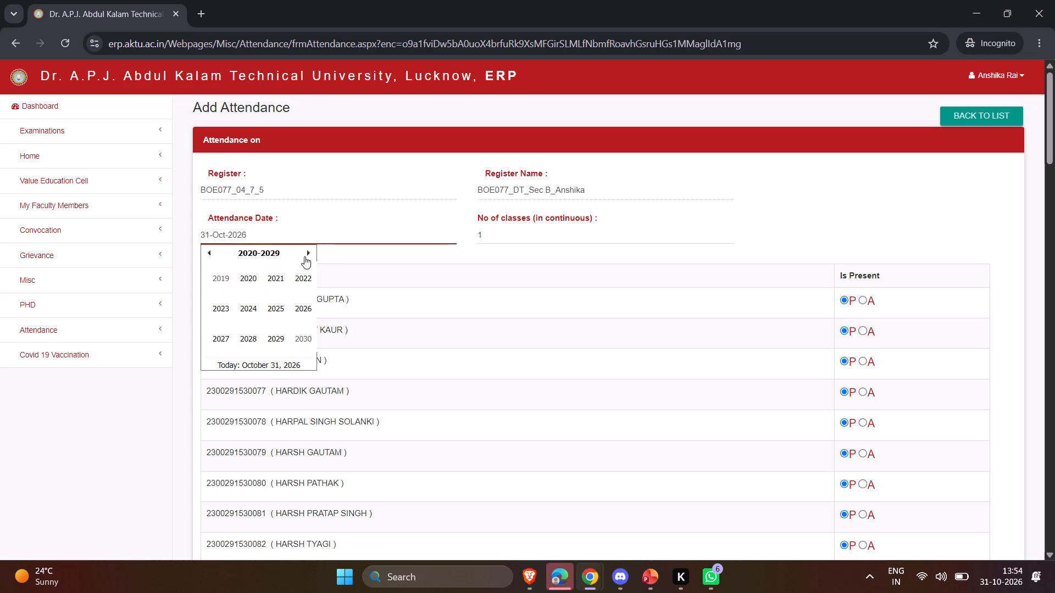
left_click(306, 254)
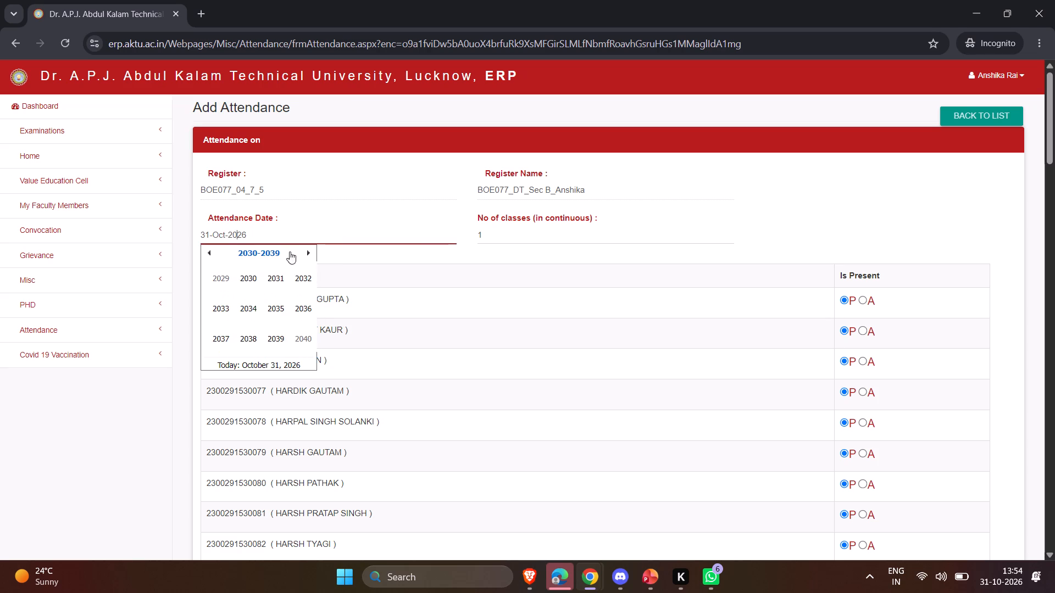
left_click(212, 250)
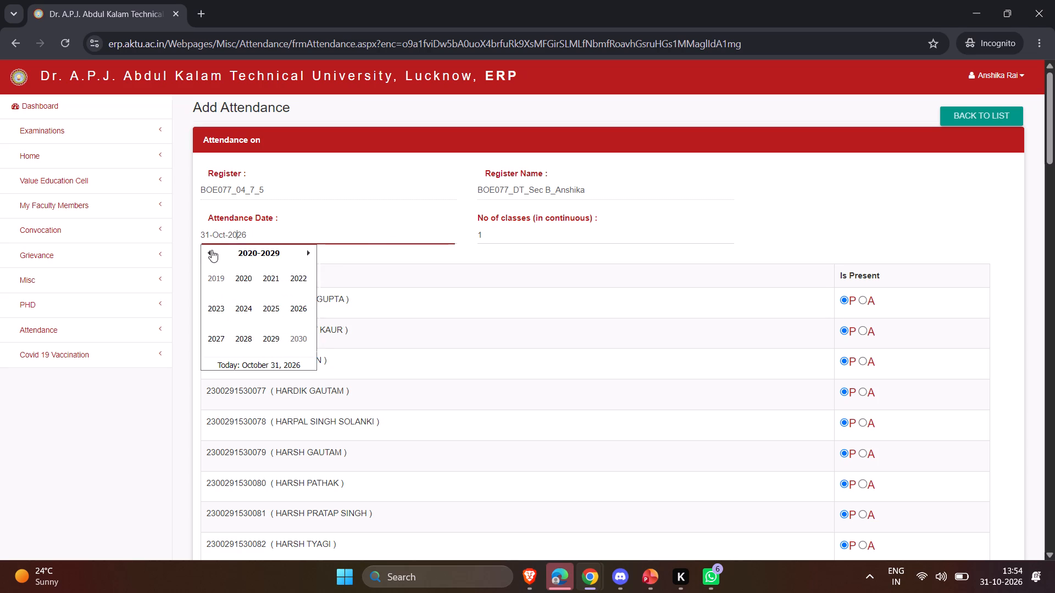
left_click(306, 316)
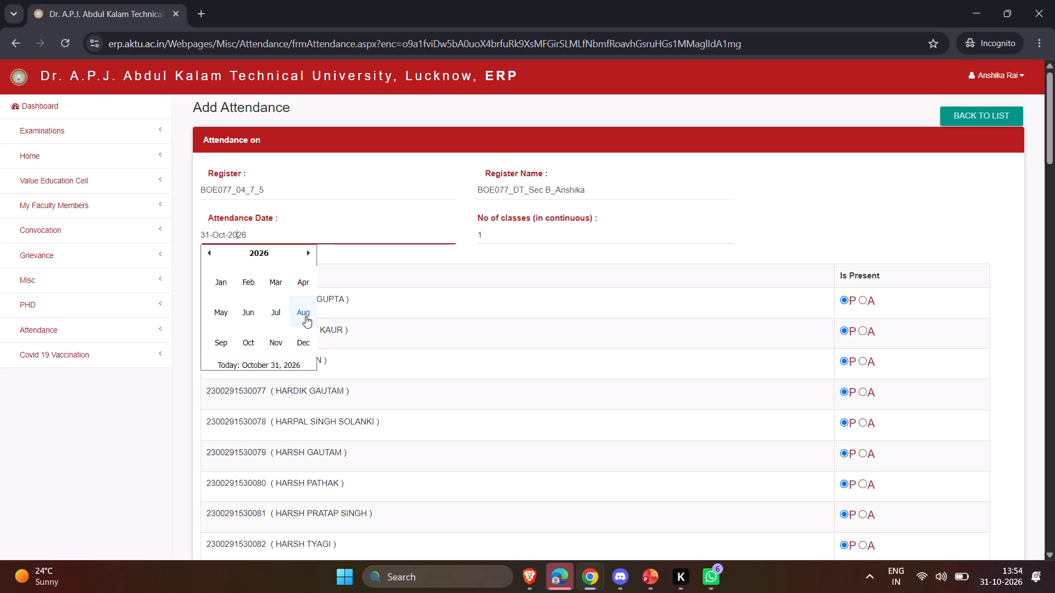
left_click(304, 309)
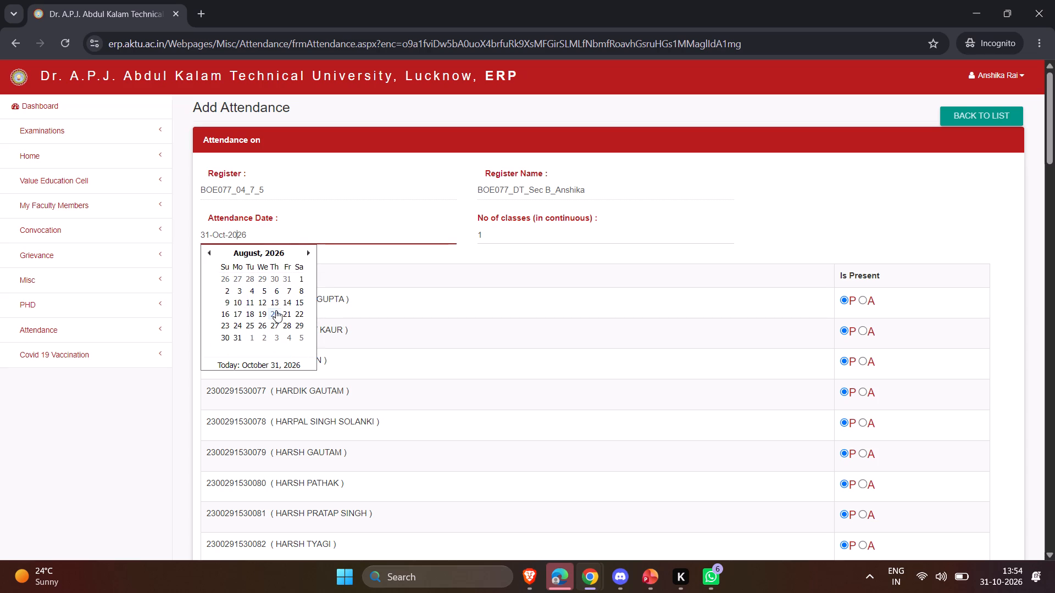
left_click(247, 315)
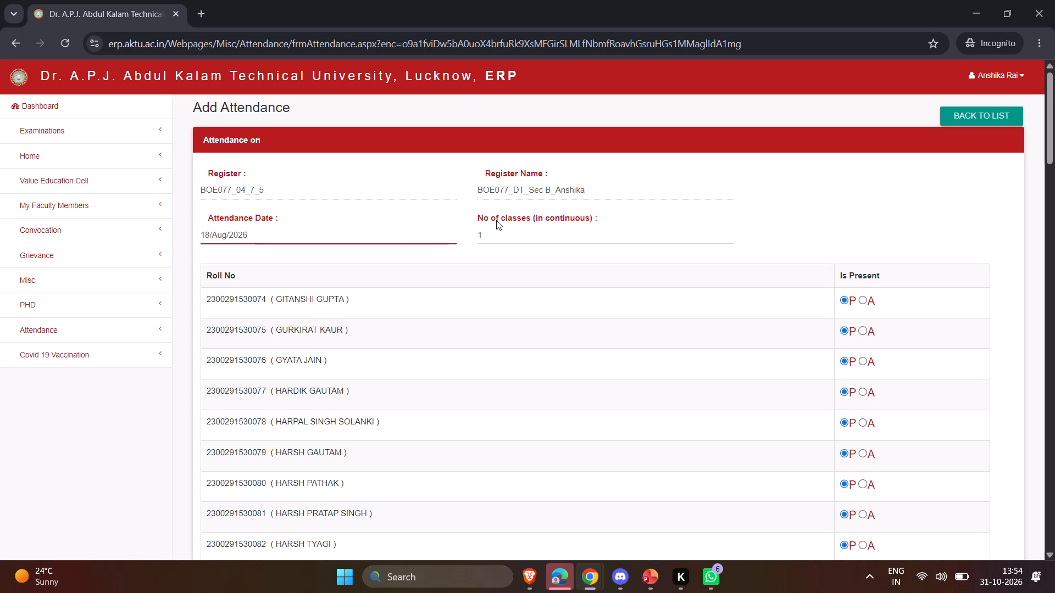
Mark the students whose roll numbers end in 0074, 0108, 0112 and 0143 as absent.
scroll(642, 261, "down", 1)
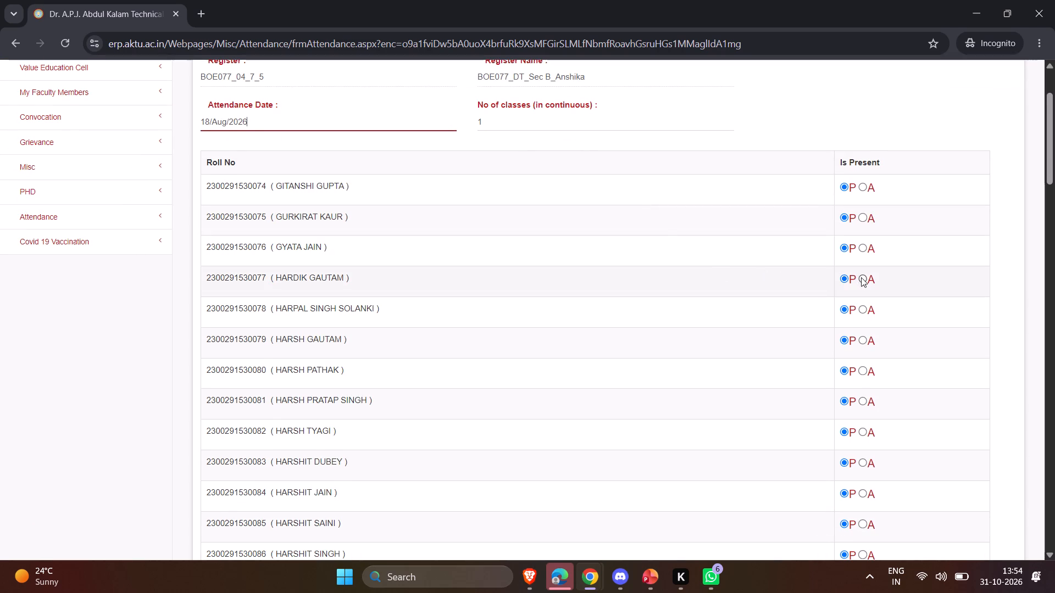
scroll(660, 228, "right", 1)
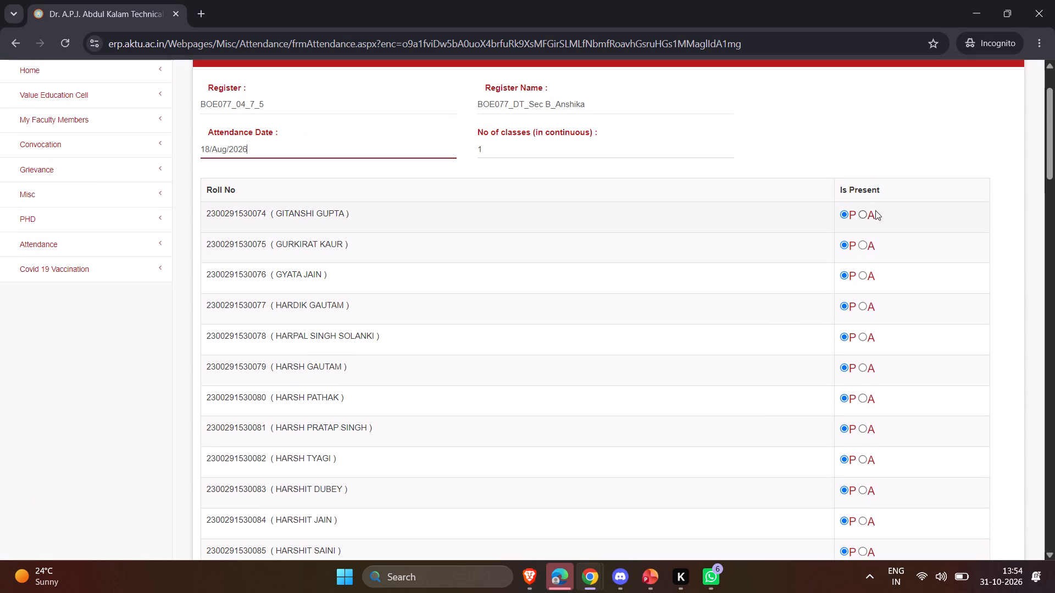
left_click(862, 214)
scroll(622, 393, "down", 5)
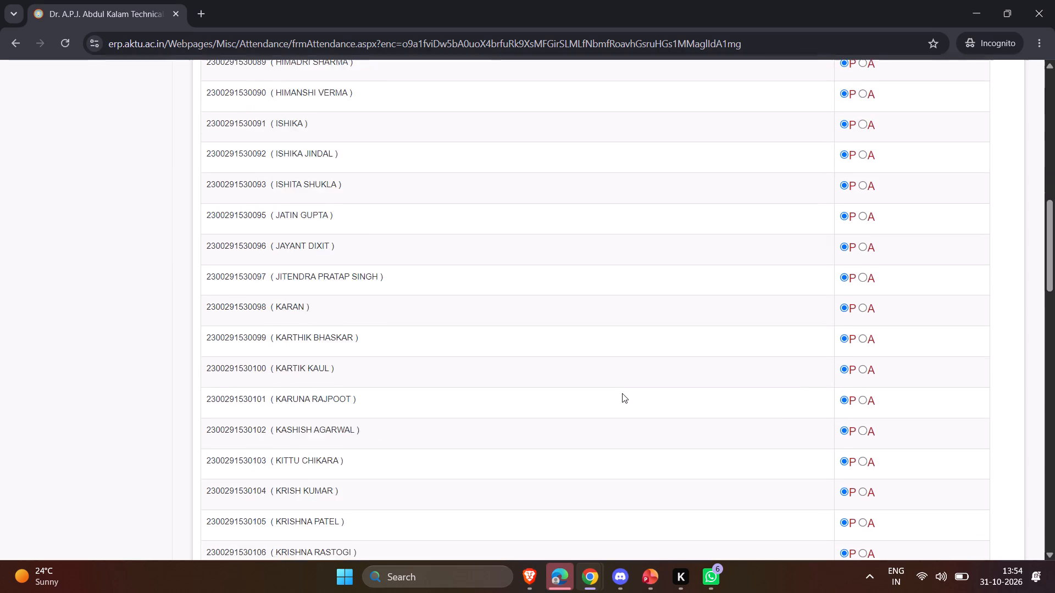
scroll(622, 393, "right", 1)
left_click(862, 325)
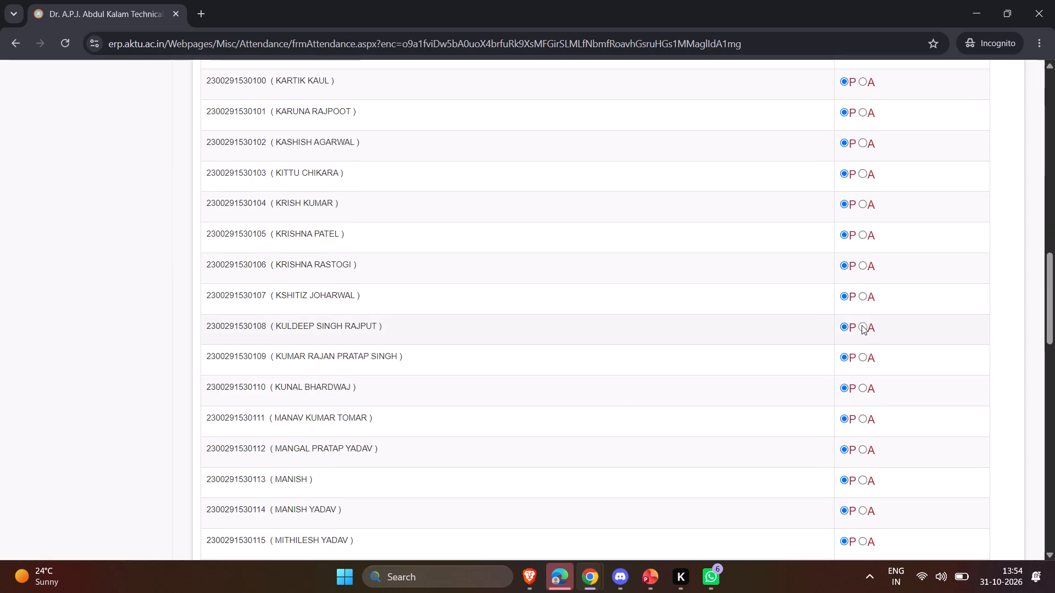
scroll(697, 339, "down", 1)
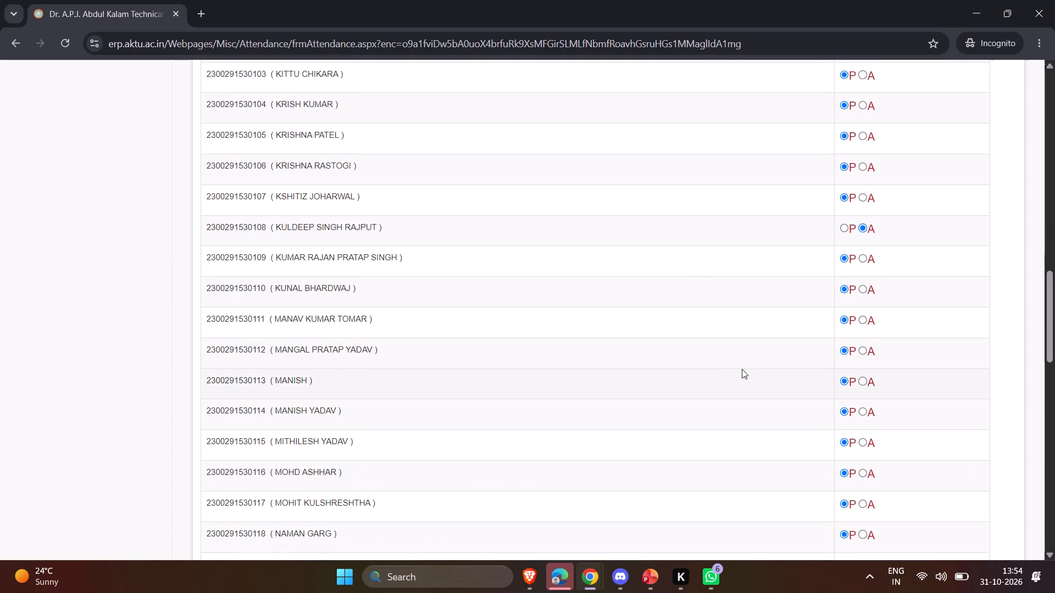
left_click(865, 347)
scroll(631, 361, "down", 7)
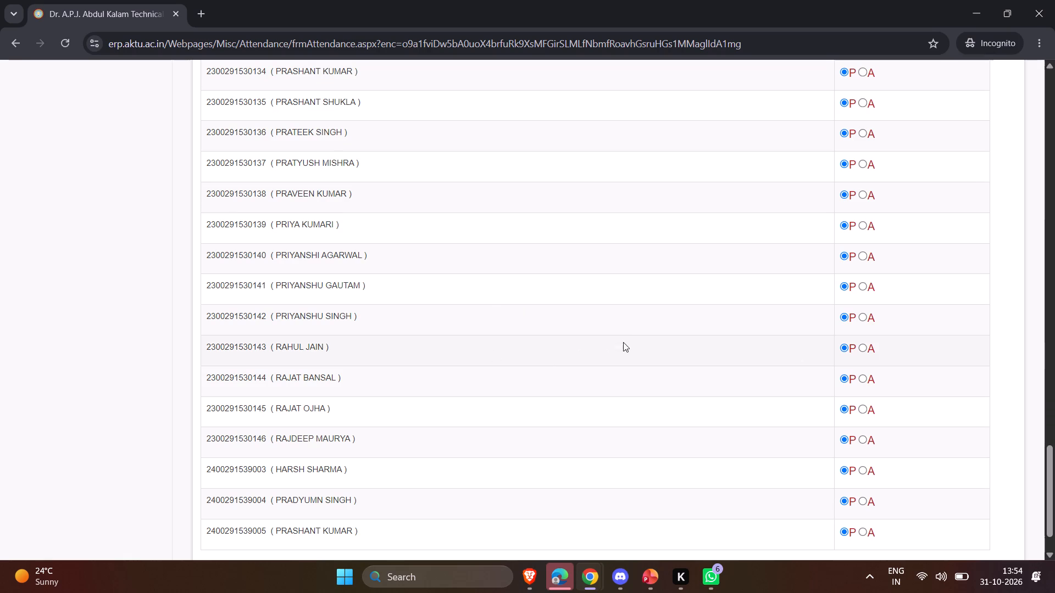
left_click(867, 345)
Submit the attendance for 18/Aug/2026.
scroll(732, 382, "down", 7)
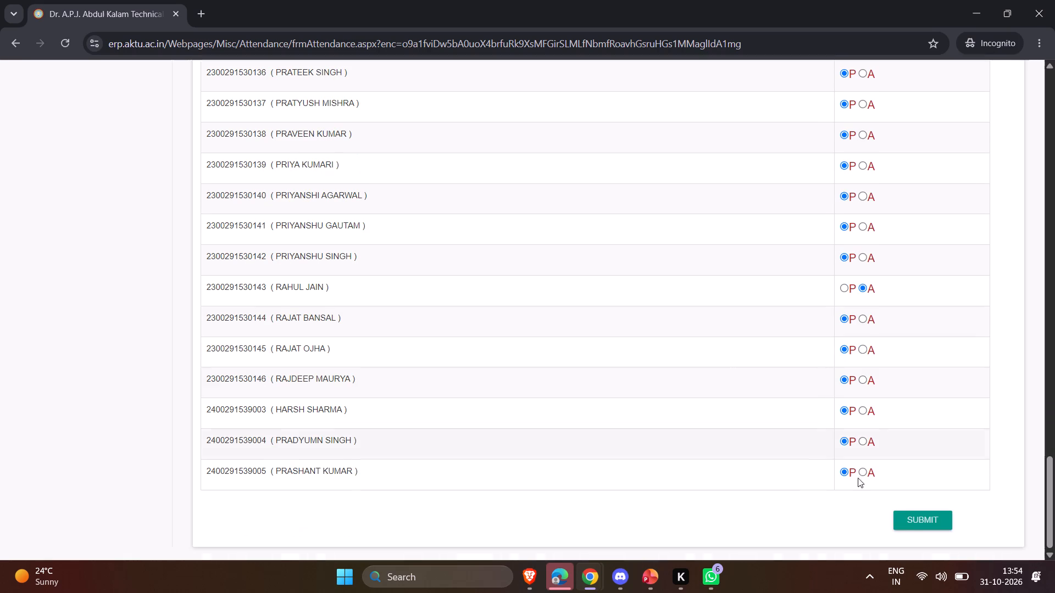
left_click(908, 519)
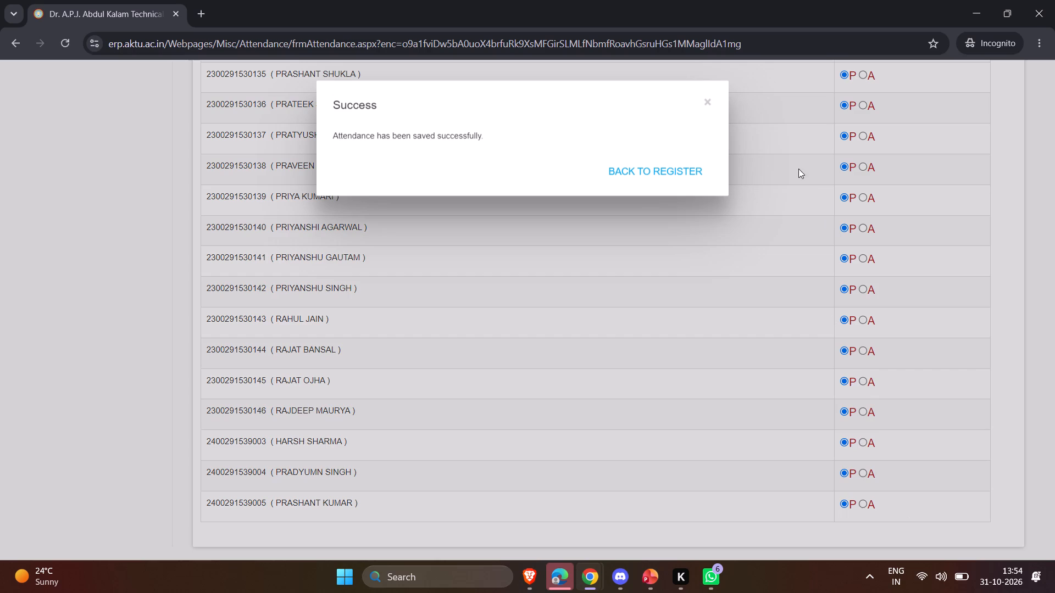
Return to the register list and search for Bachelor of Technology, Computer Science And Engineering(Artificial Intelligence & Machine Learning), semester 7, BOE077 (Design Thinking).
left_click(638, 174)
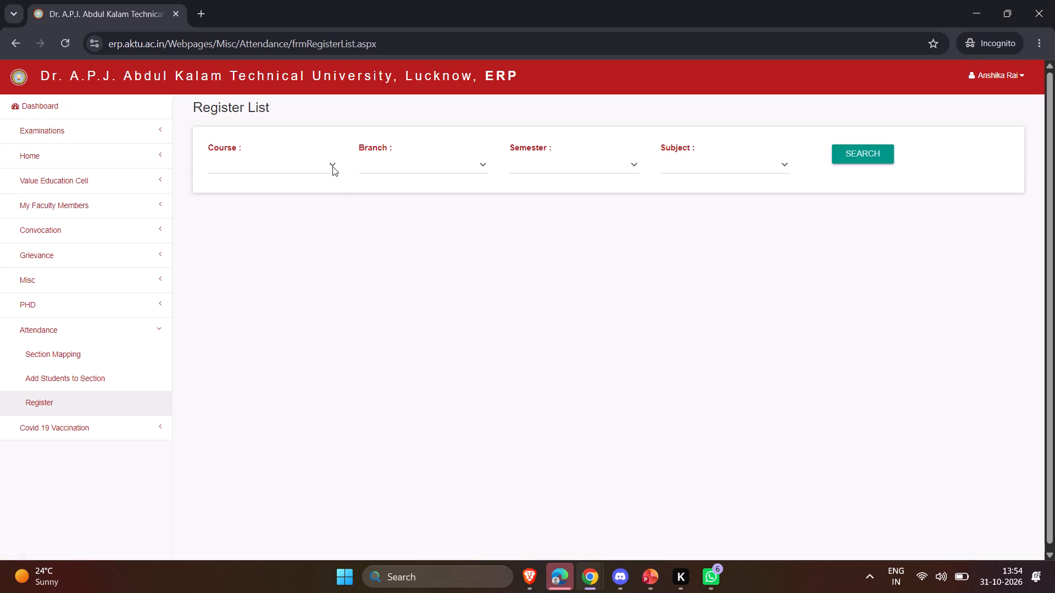
left_click(330, 166)
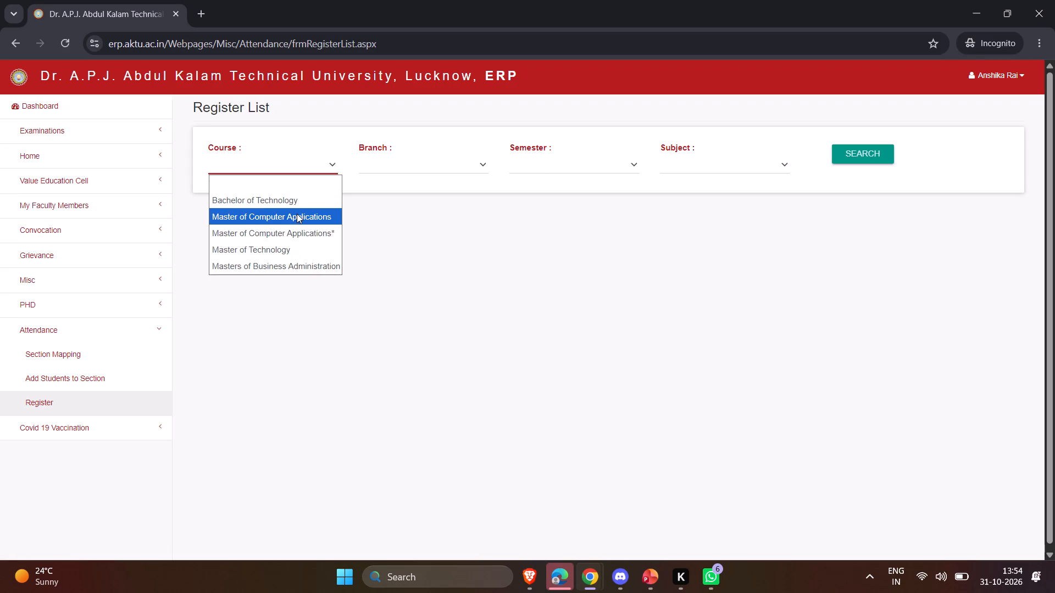
left_click(301, 201)
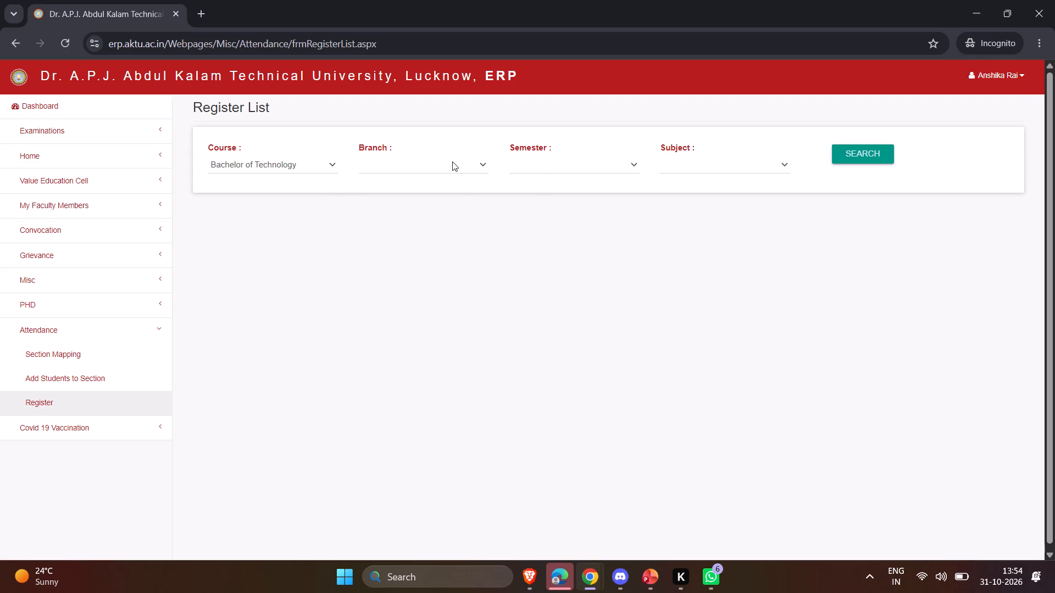
left_click(468, 167)
scroll(417, 331, "right", 5)
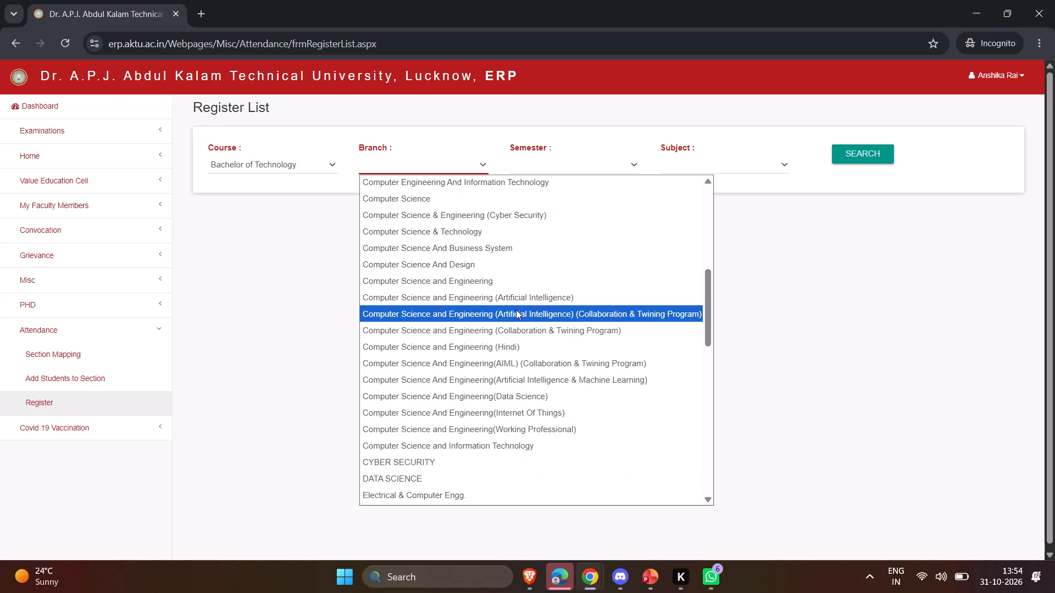
left_click(462, 387)
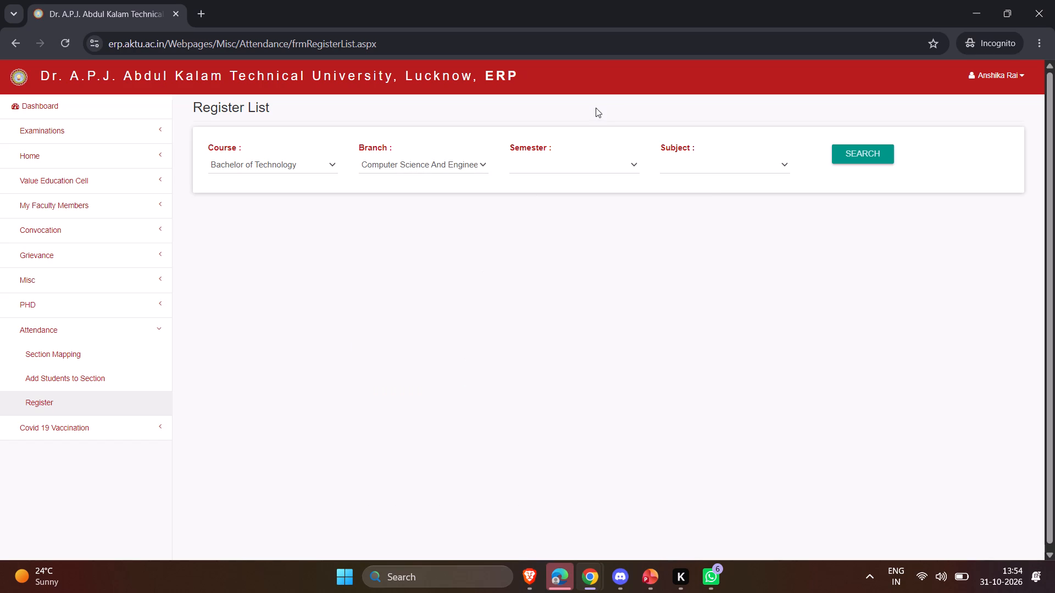
left_click(623, 163)
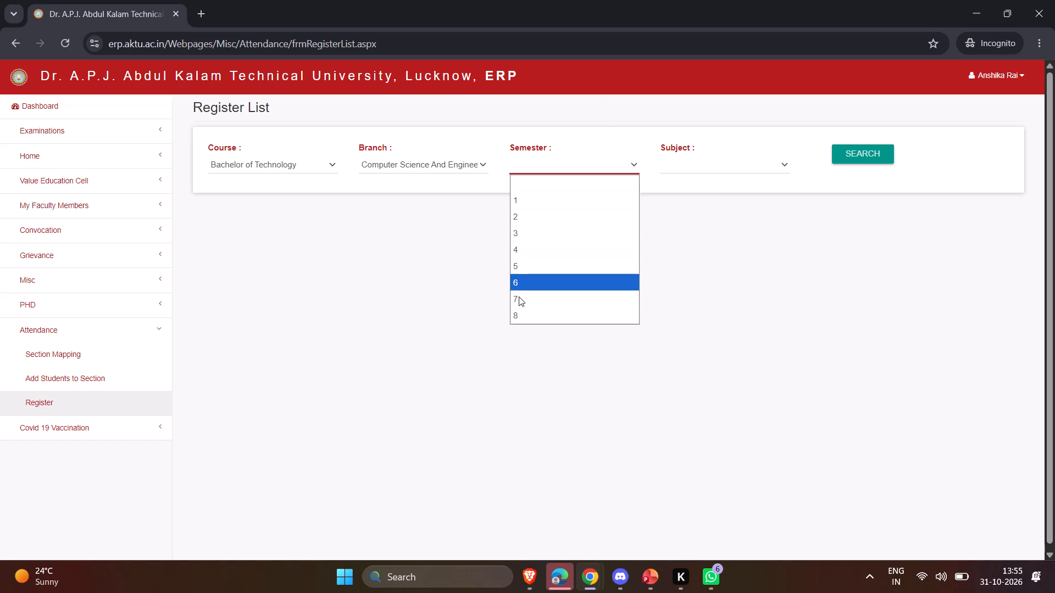
left_click(519, 298)
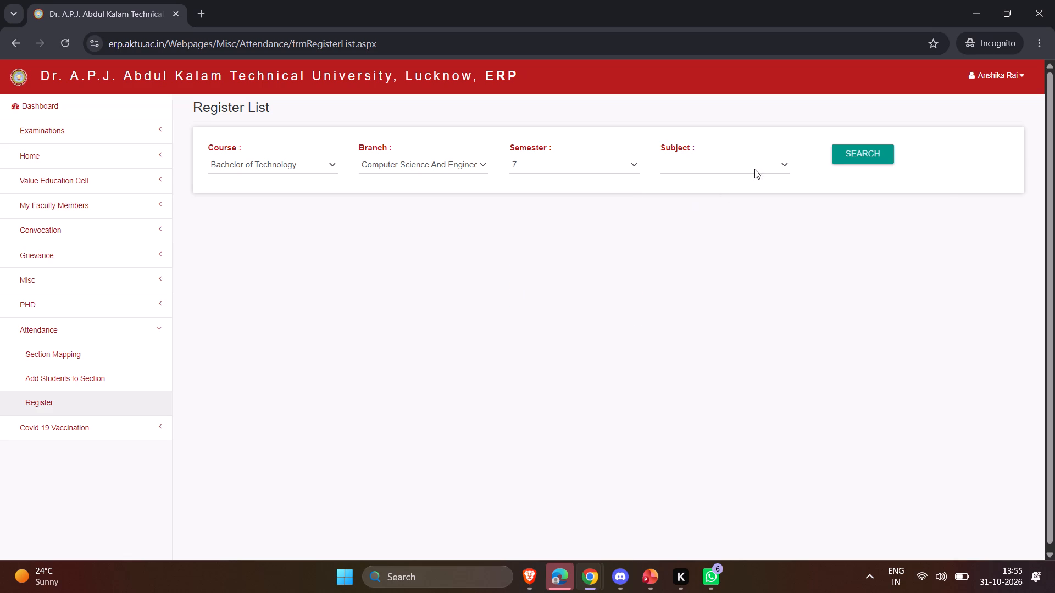
left_click(761, 166)
scroll(731, 448, "down", 1)
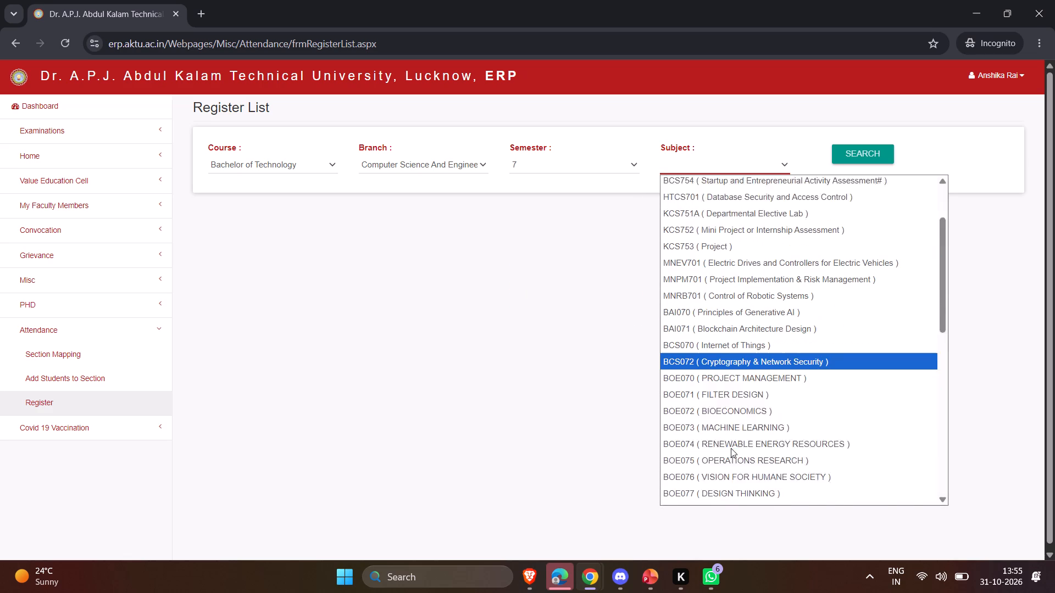
scroll(731, 448, "down", 1)
left_click(717, 445)
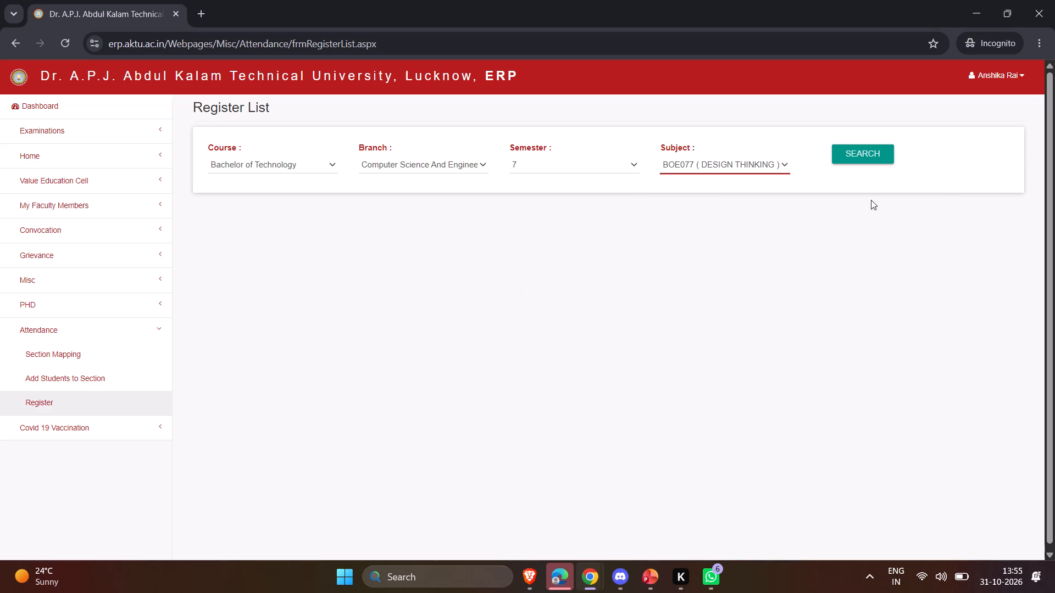
left_click(853, 147)
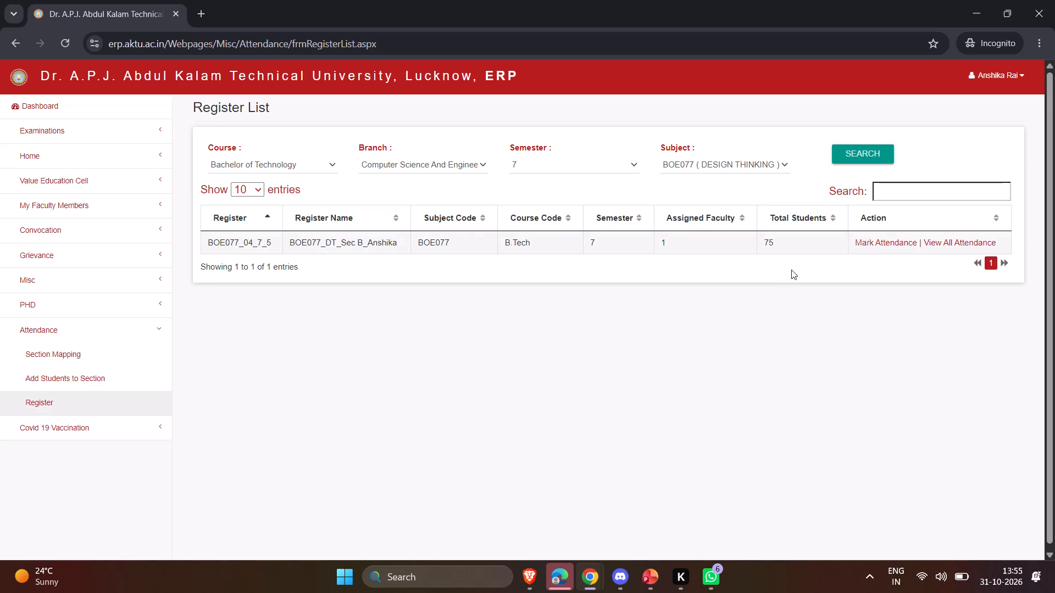
Open attendance marking for the BOE077 Section B register and set the attendance date to 19/Aug/2026.
left_click(878, 245)
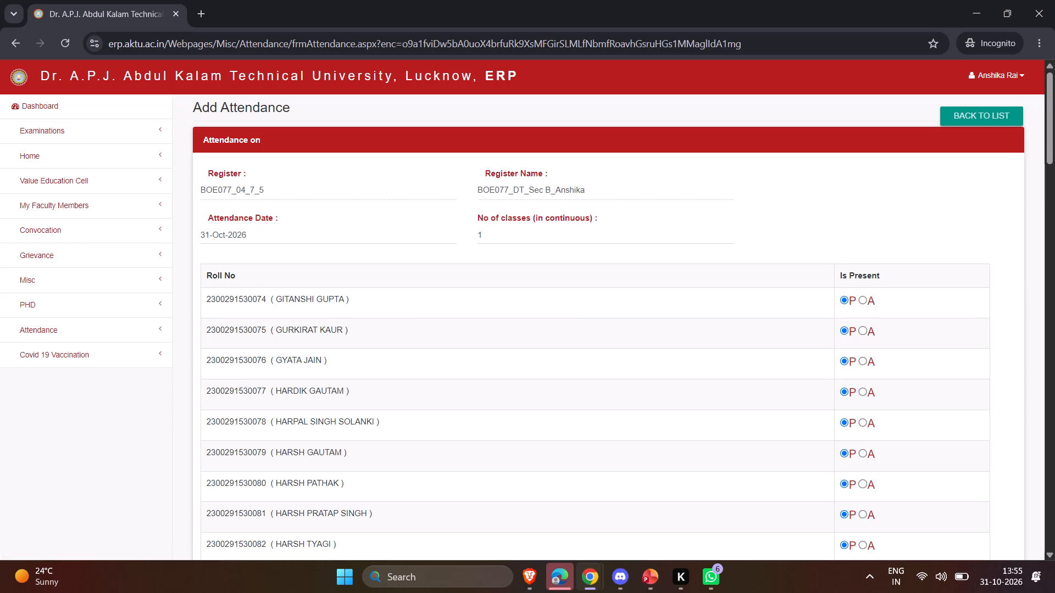
left_click(235, 230)
left_click(208, 249)
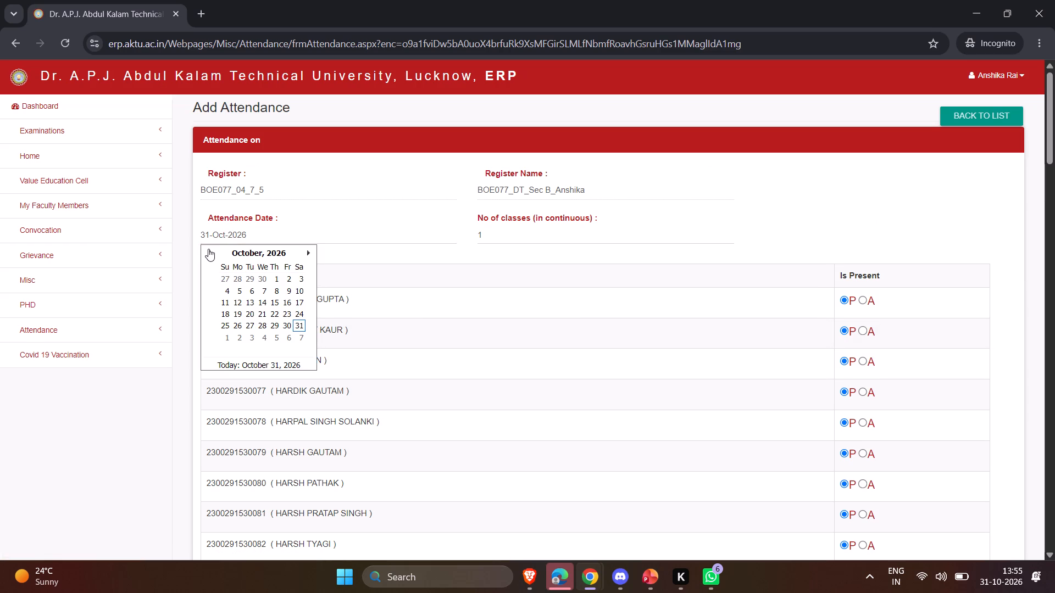
left_click(208, 249)
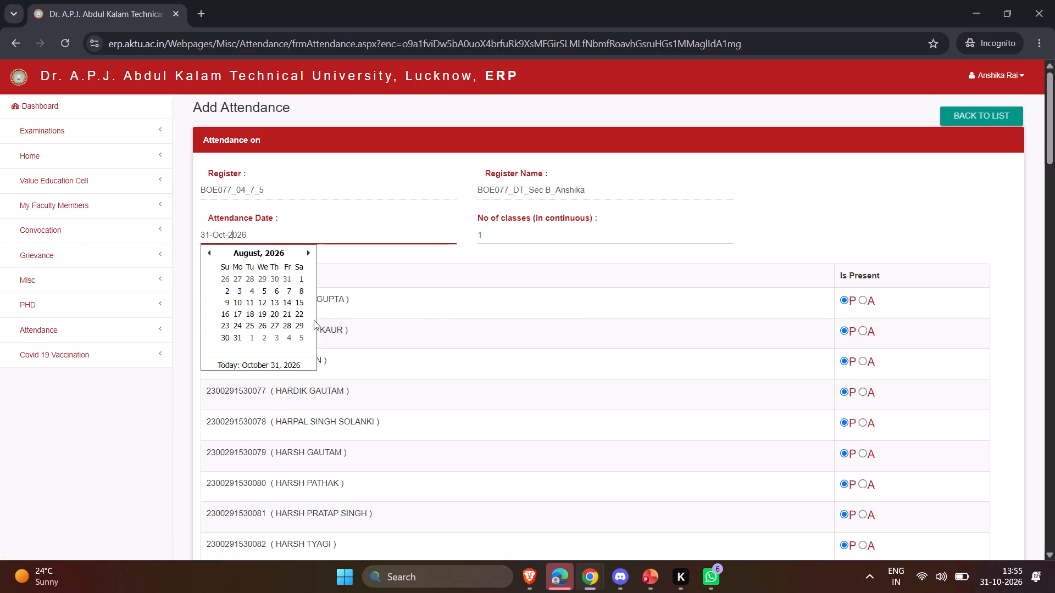
left_click(264, 314)
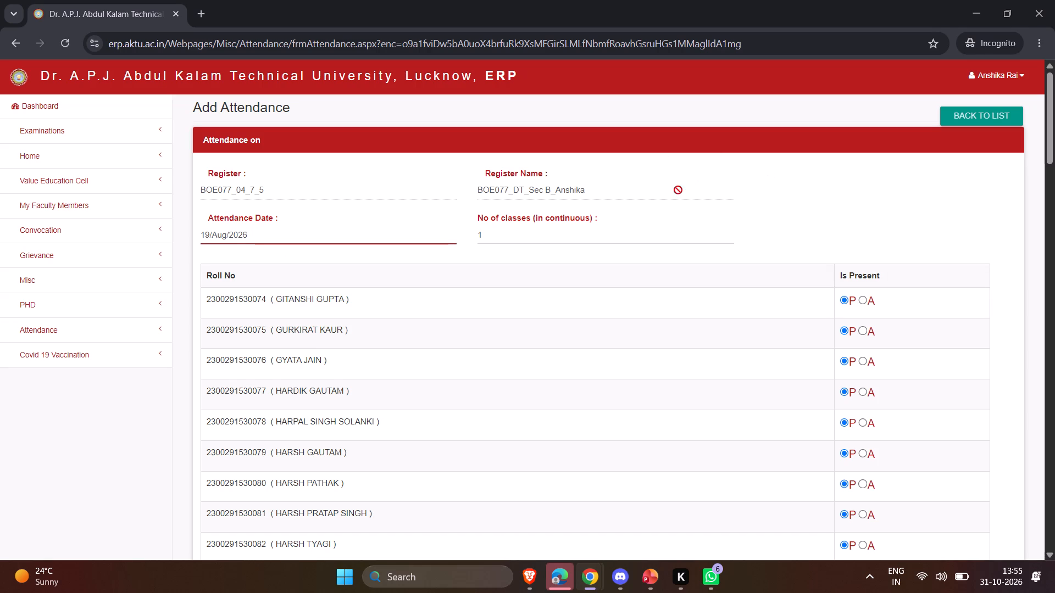
Mark the students whose roll numbers end in 0082 and 0091 as absent.
scroll(646, 301, "down", 2)
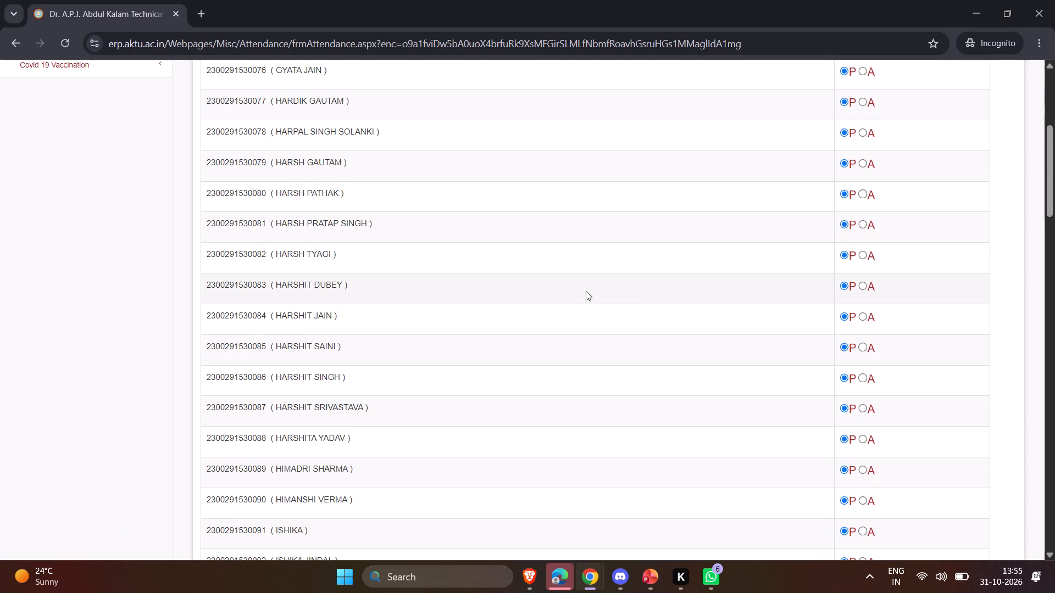
left_click(859, 250)
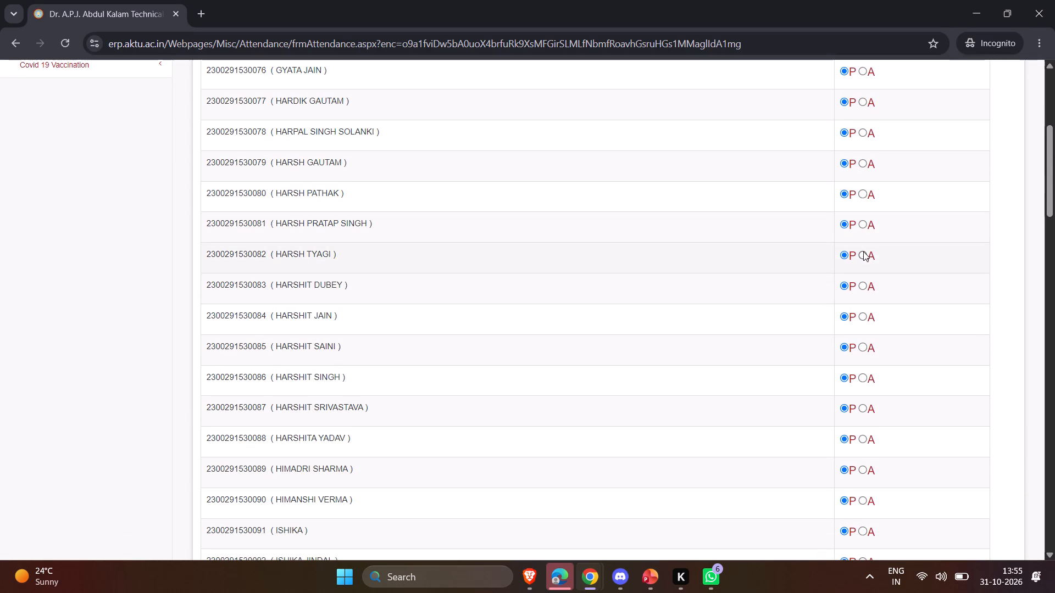
left_click(864, 253)
scroll(618, 357, "down", 4)
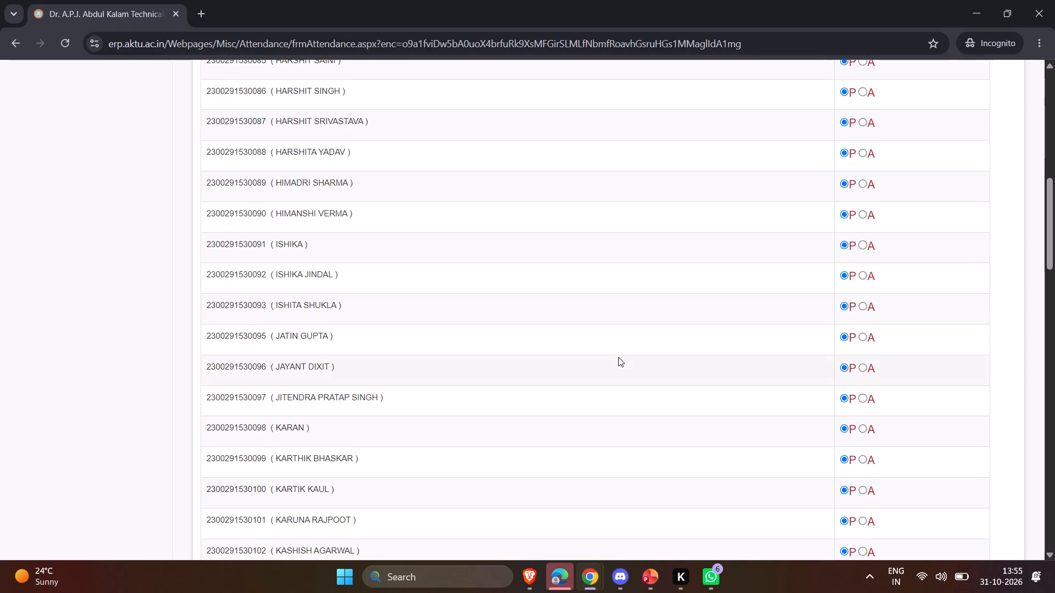
left_click(859, 244)
Submit the attendance for 19/Aug/2026.
scroll(657, 339, "down", 7)
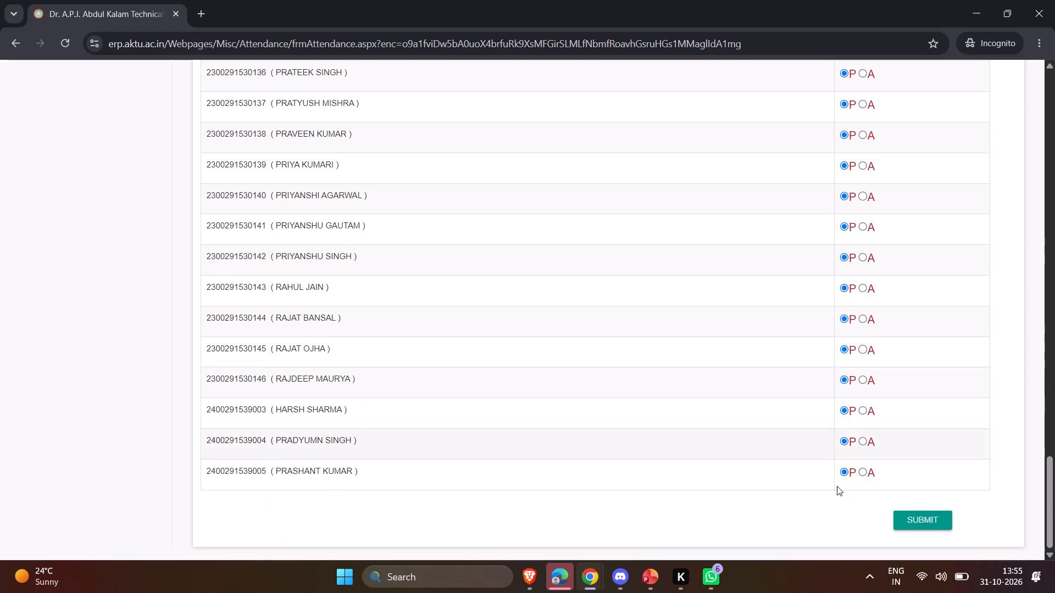
left_click(917, 516)
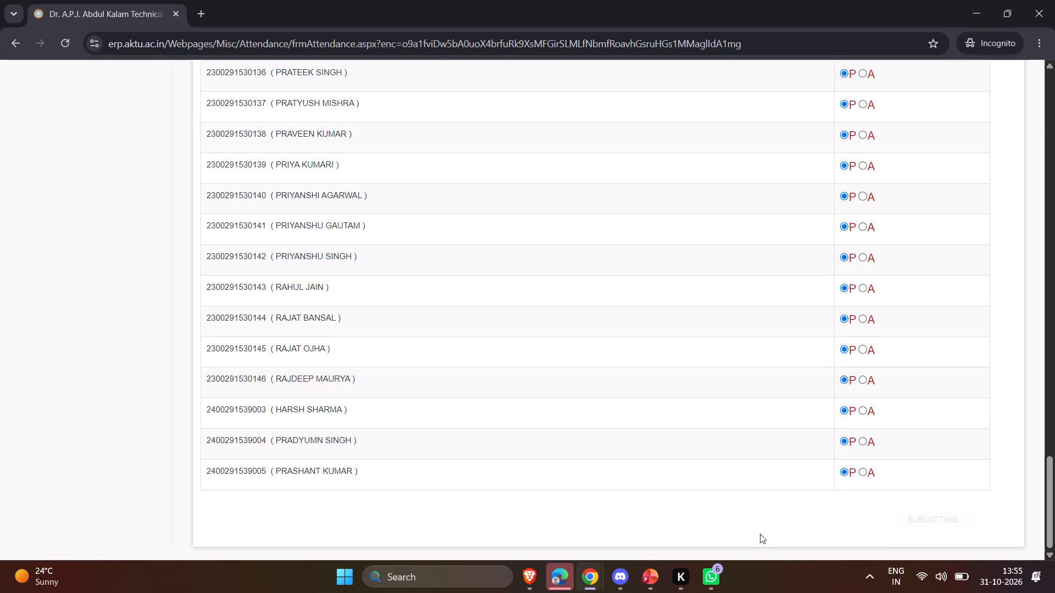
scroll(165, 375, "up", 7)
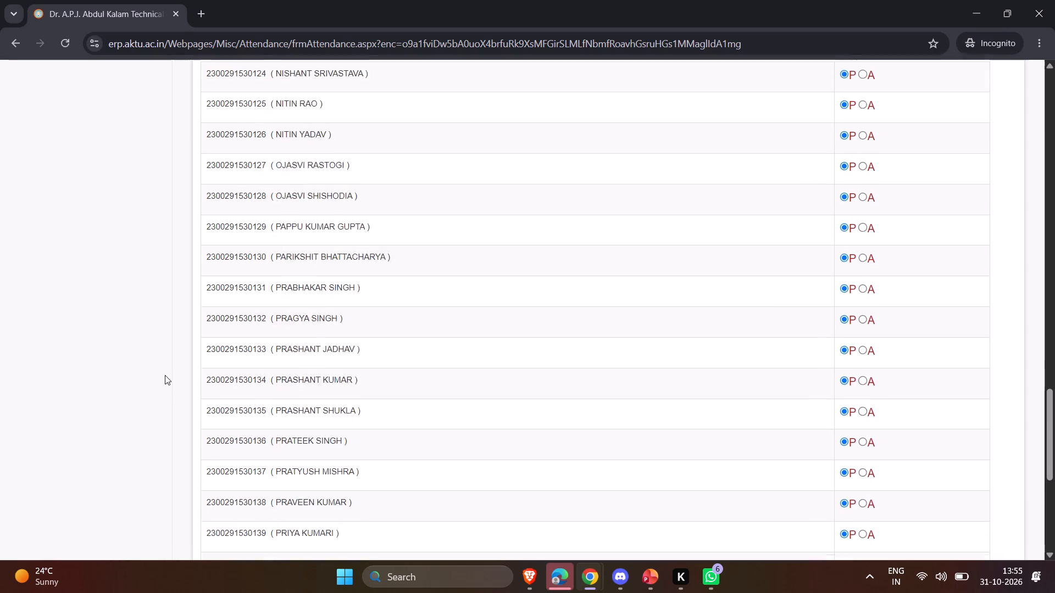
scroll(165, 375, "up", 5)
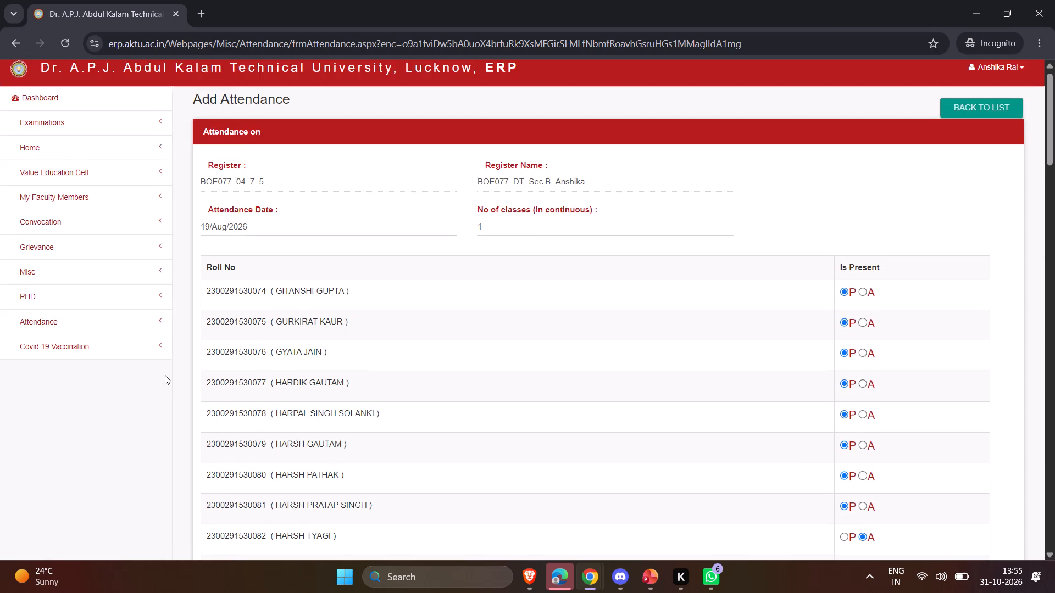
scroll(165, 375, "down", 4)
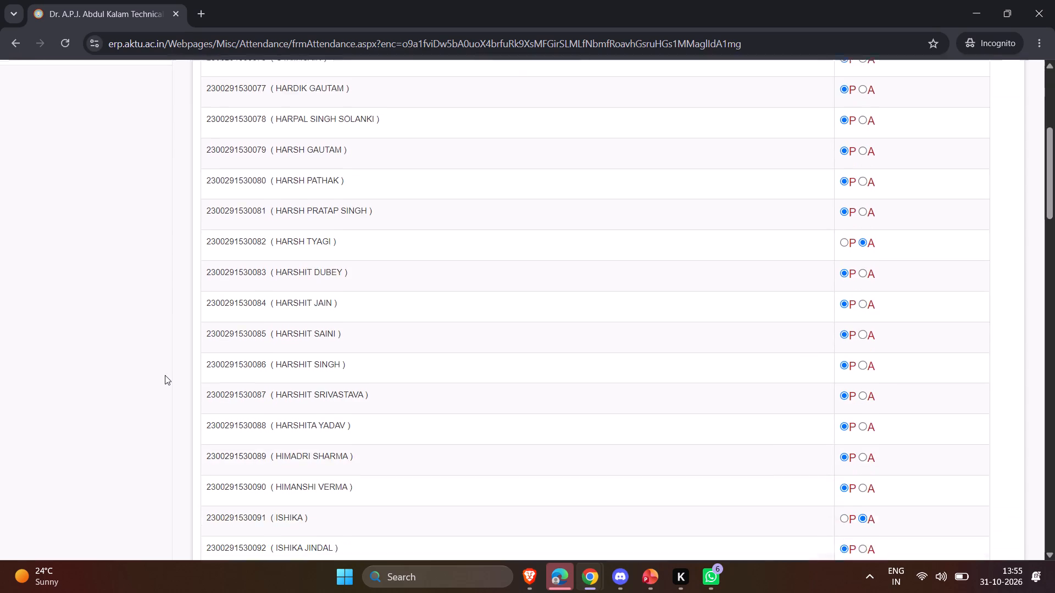
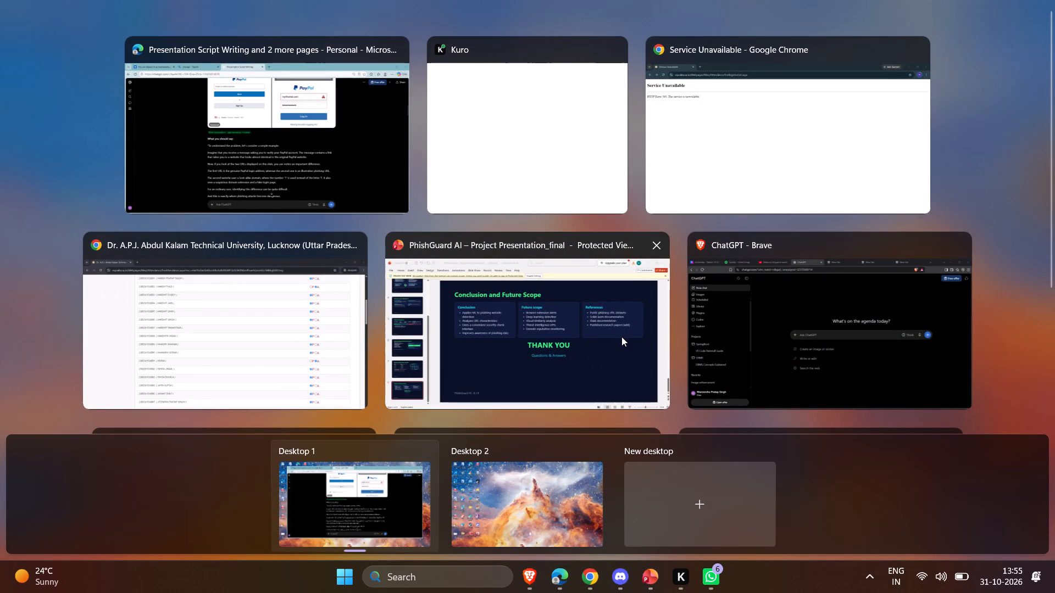
Switch to the incognito Chrome window holding the BOE077 Section B attendance form and try to submit the 19/Aug/2026 attendance again.
left_click(805, 127)
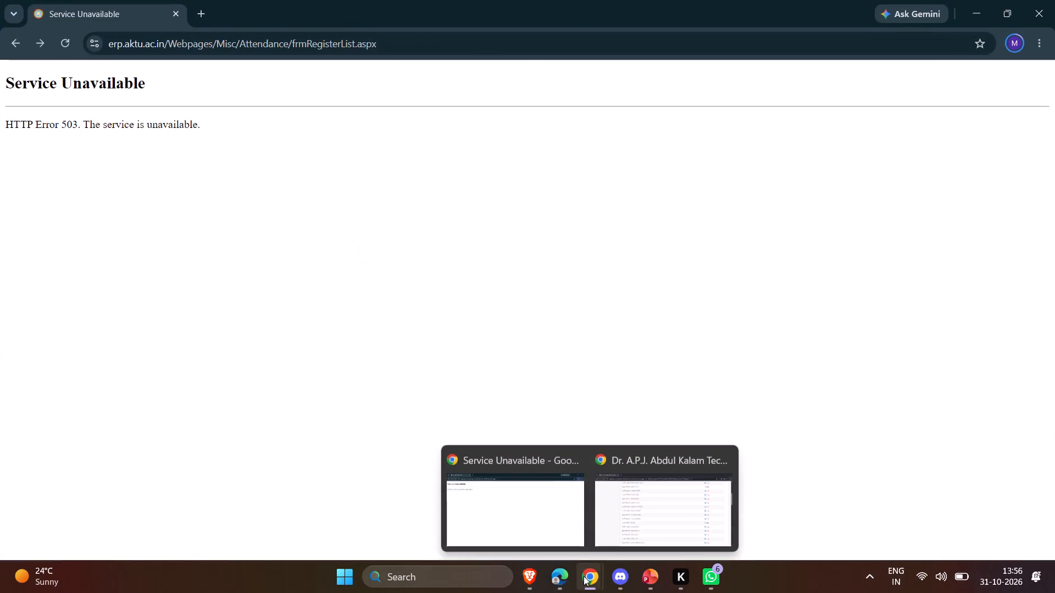
left_click(635, 524)
scroll(709, 348, "down", 6)
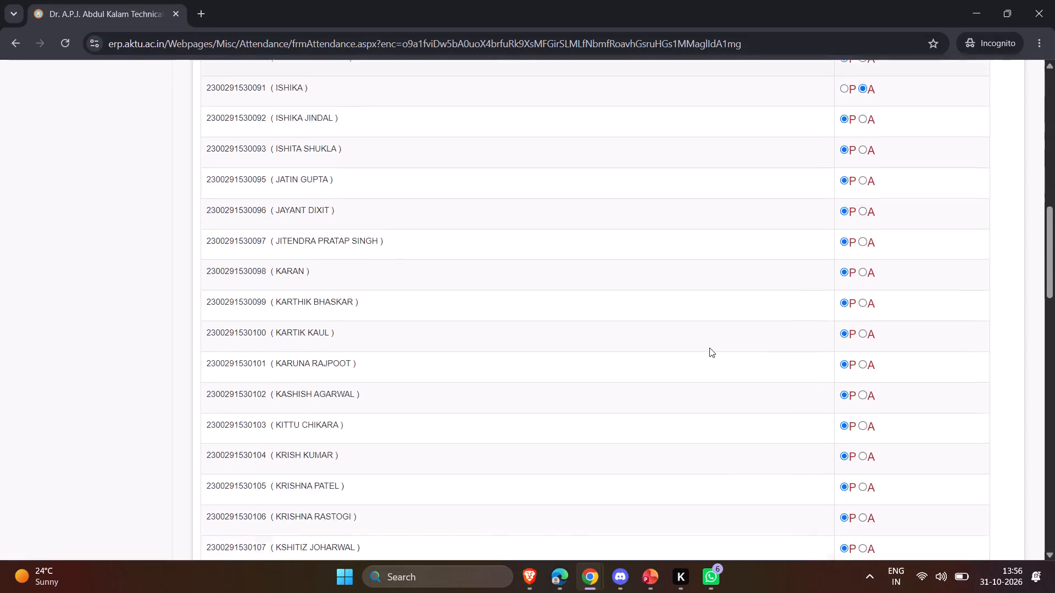
scroll(709, 348, "down", 7)
triple_click(921, 510)
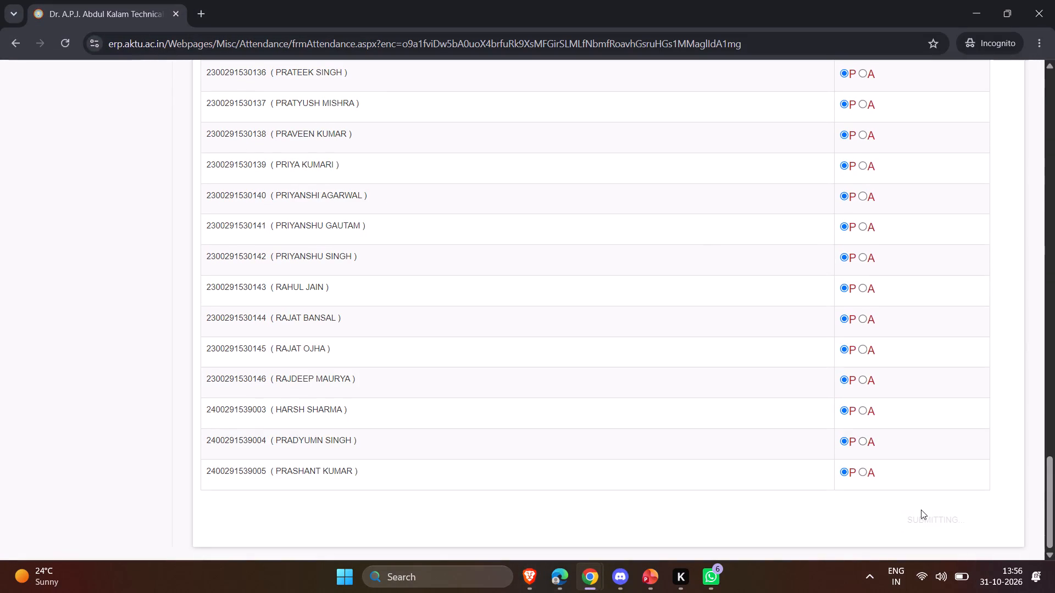
triple_click(921, 510)
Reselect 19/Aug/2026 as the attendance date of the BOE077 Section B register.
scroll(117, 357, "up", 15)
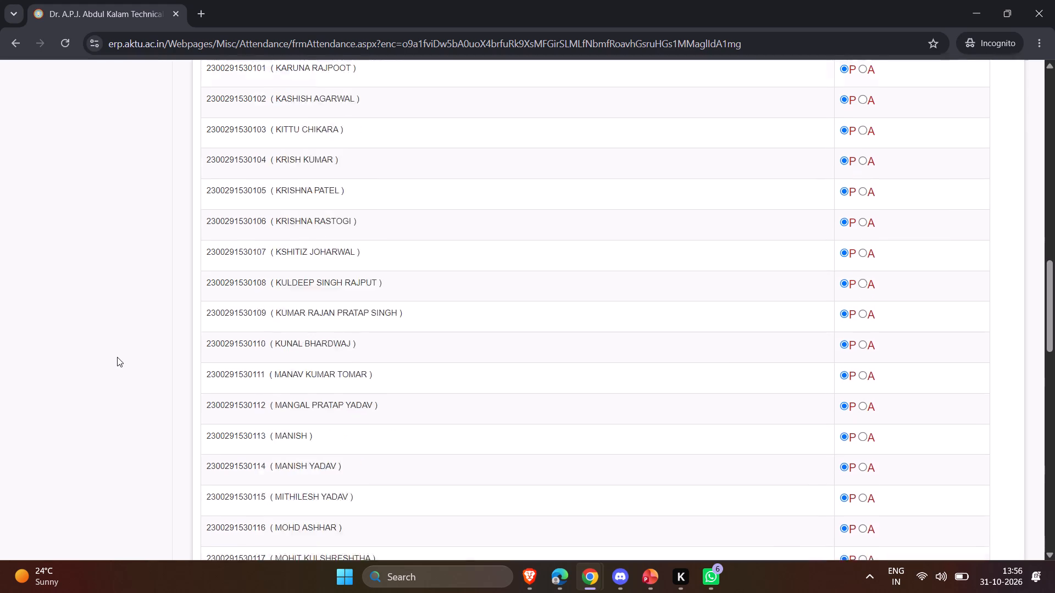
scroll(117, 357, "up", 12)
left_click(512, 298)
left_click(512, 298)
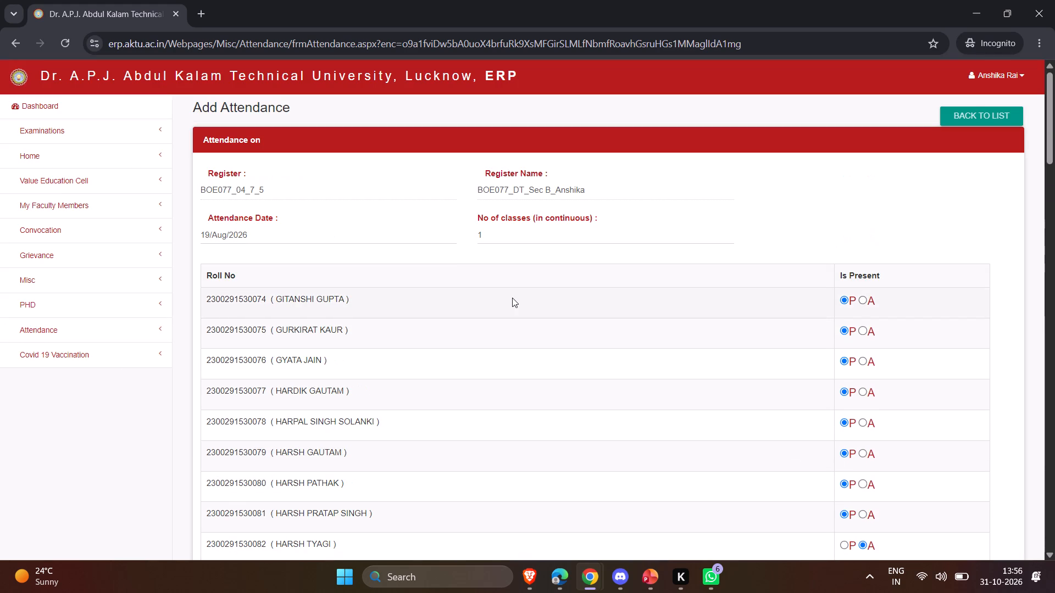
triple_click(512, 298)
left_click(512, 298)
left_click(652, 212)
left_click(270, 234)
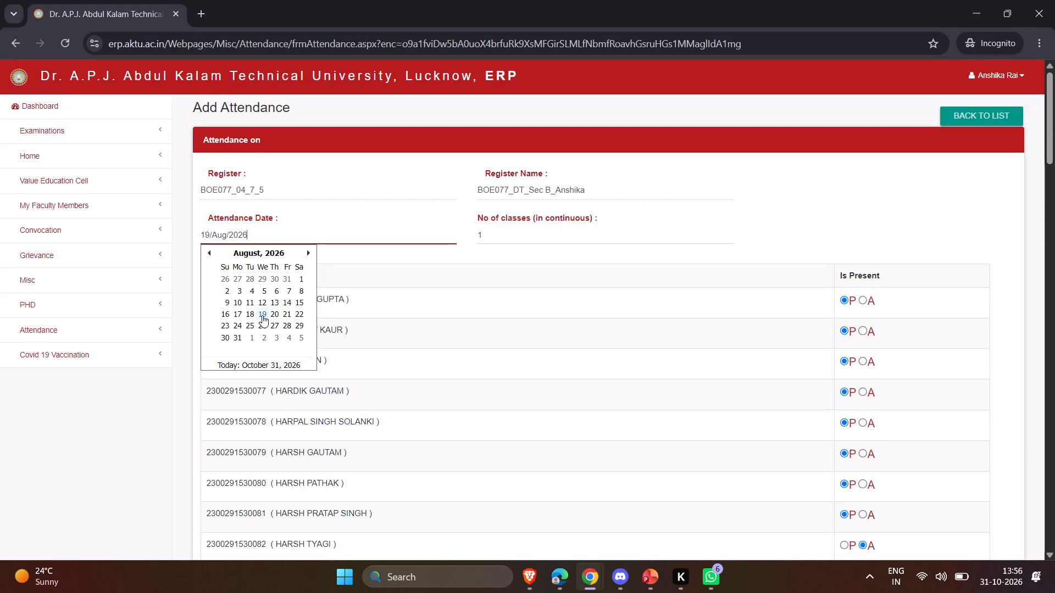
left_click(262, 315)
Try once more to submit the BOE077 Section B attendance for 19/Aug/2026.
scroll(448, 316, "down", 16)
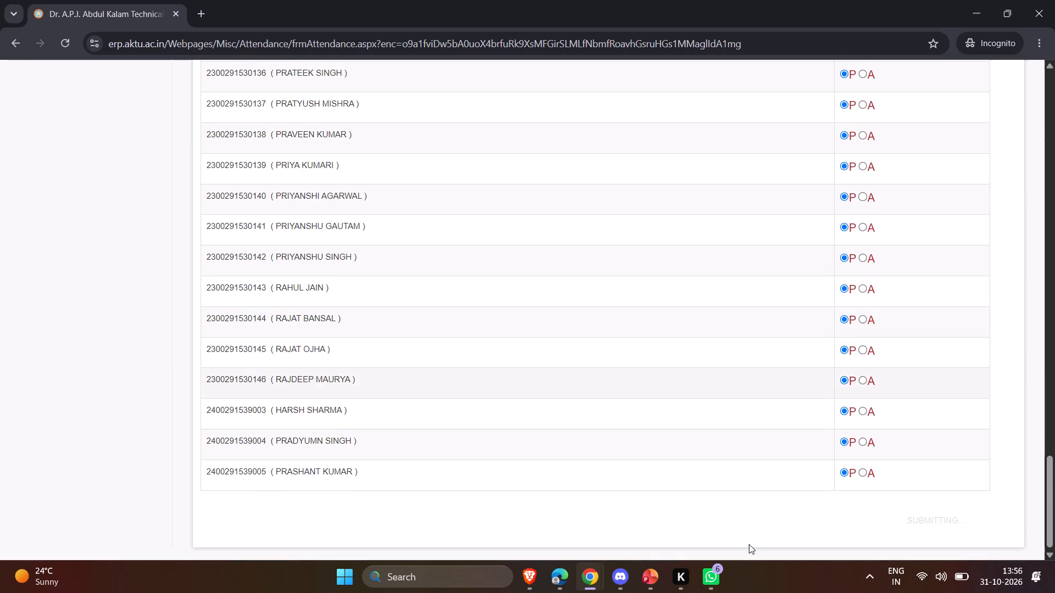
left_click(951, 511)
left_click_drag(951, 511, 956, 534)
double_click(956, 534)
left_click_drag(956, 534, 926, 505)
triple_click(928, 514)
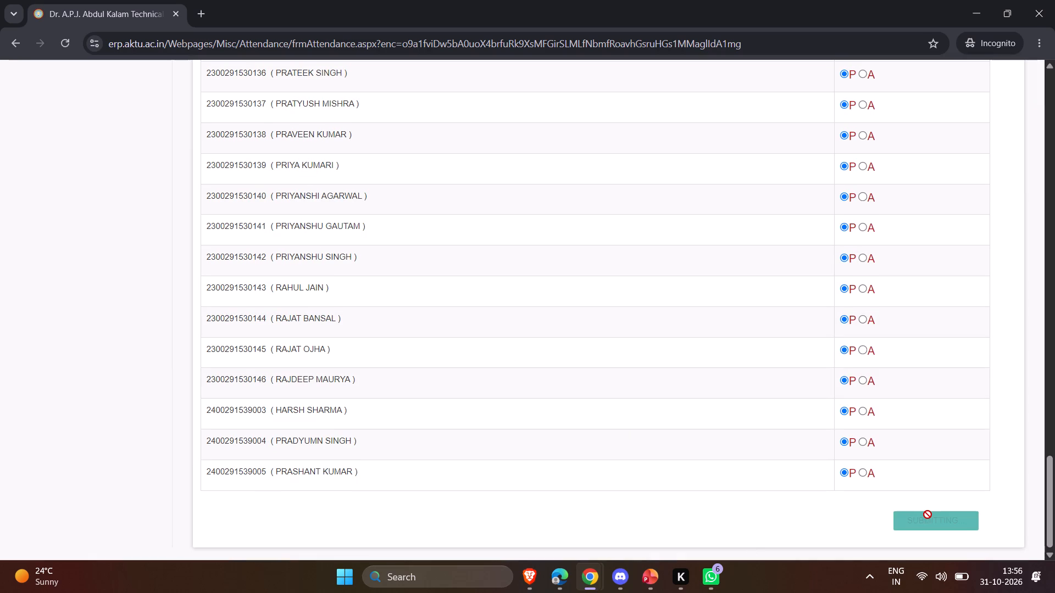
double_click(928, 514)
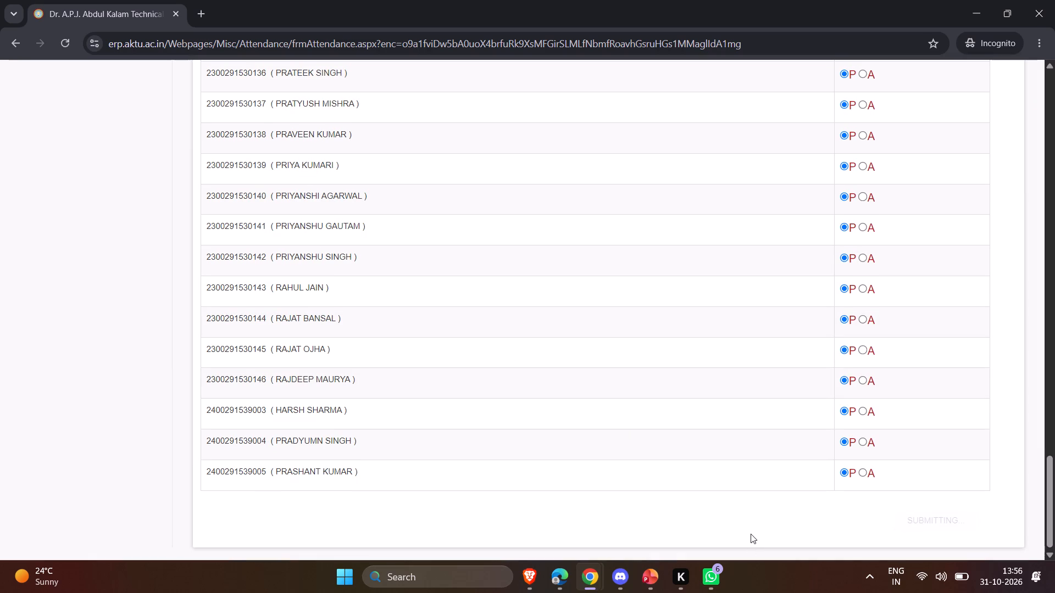
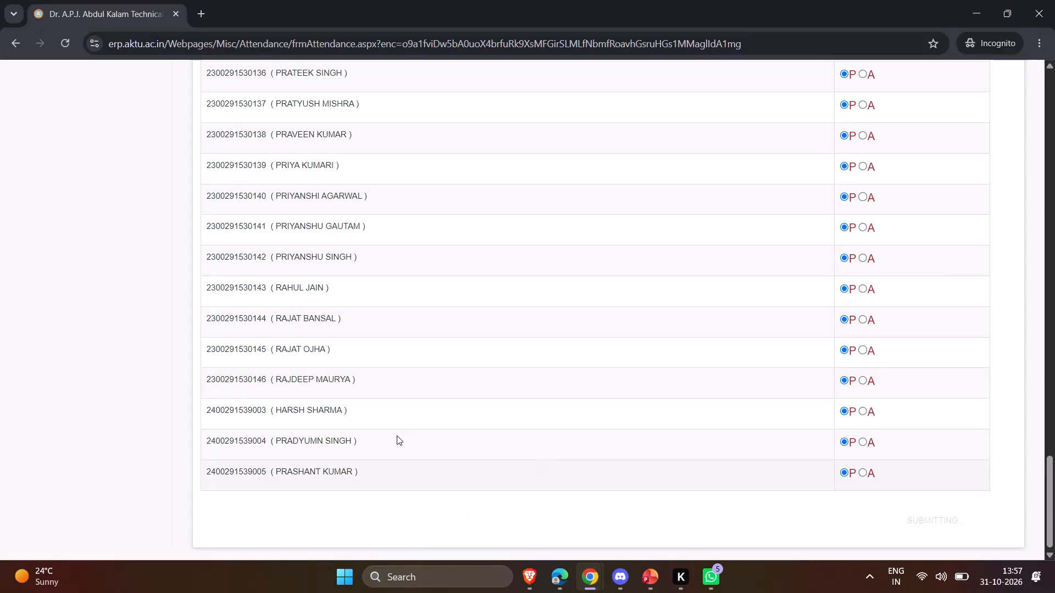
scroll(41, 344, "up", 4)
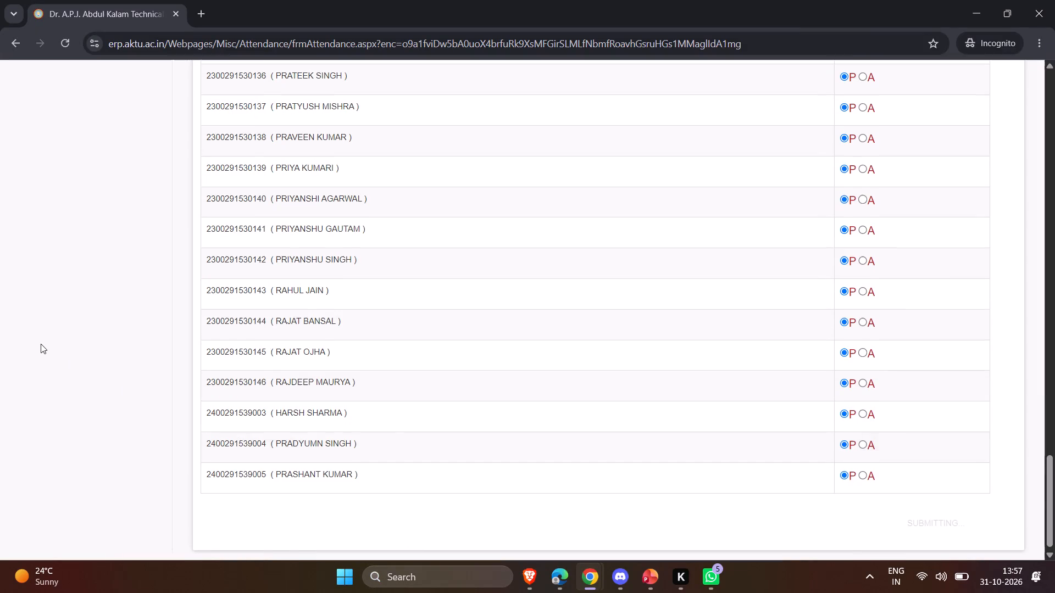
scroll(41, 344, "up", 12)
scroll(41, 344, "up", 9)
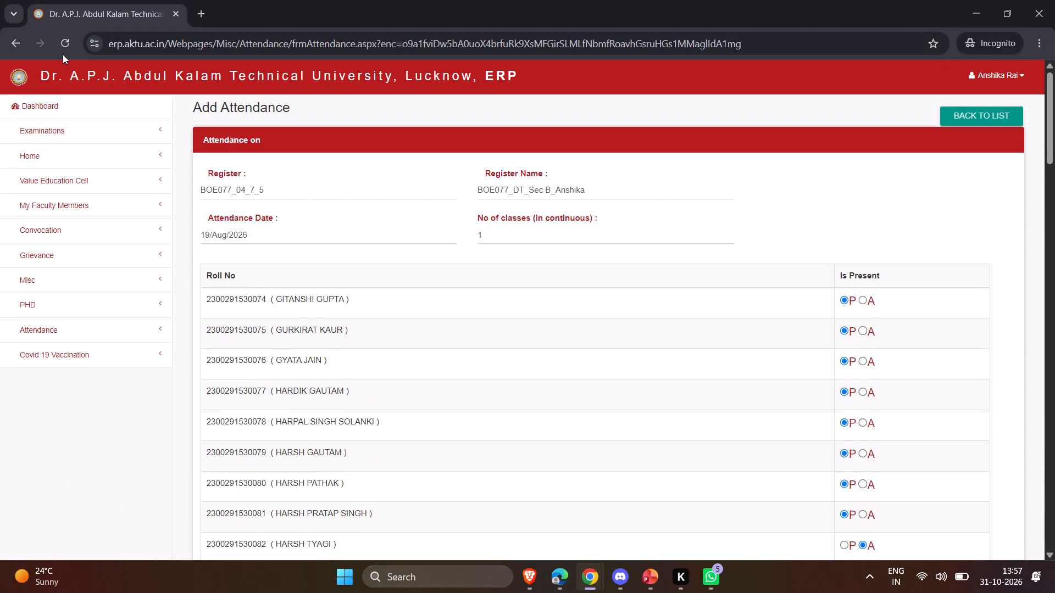
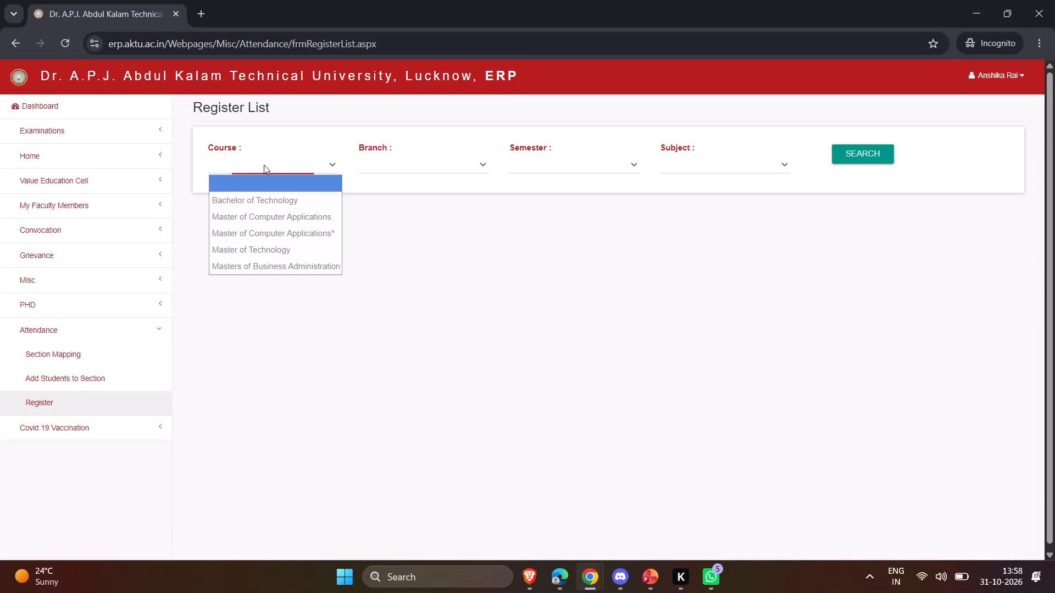
Find the Bachelor of Technology, CSE (Artificial Intelligence & Machine Learning), semester 7, BOE077 (Design Thinking) register and open it for marking attendance.
left_click(317, 196)
left_click(393, 172)
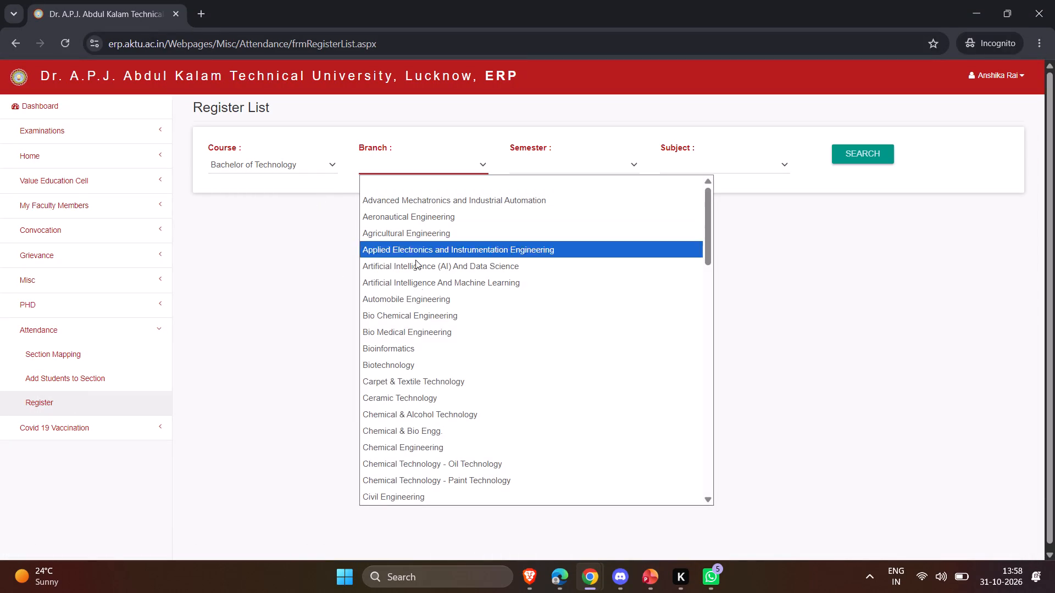
scroll(520, 391, "down", 2)
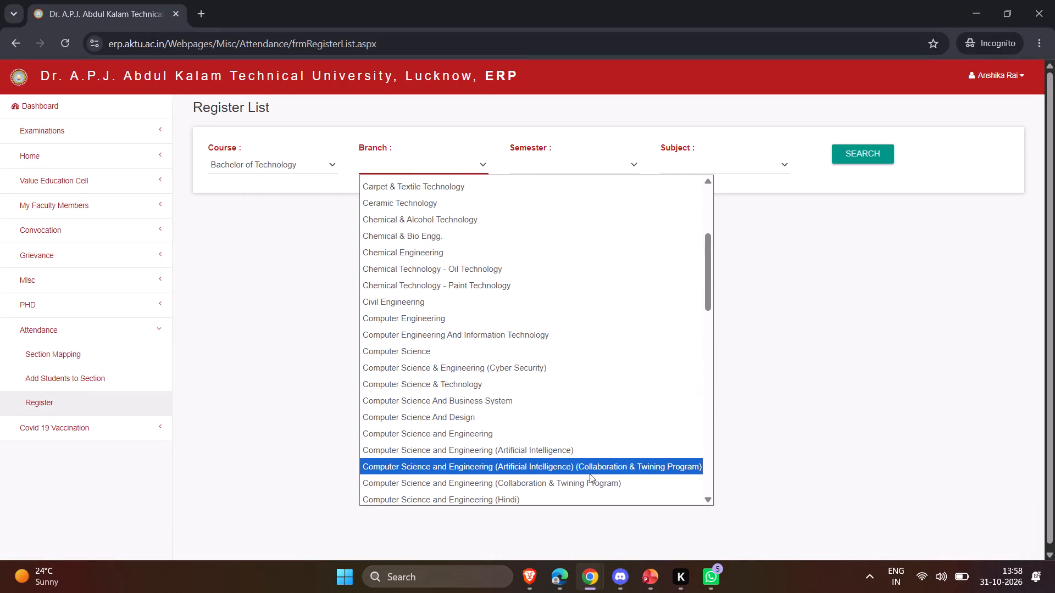
scroll(562, 457, "down", 1)
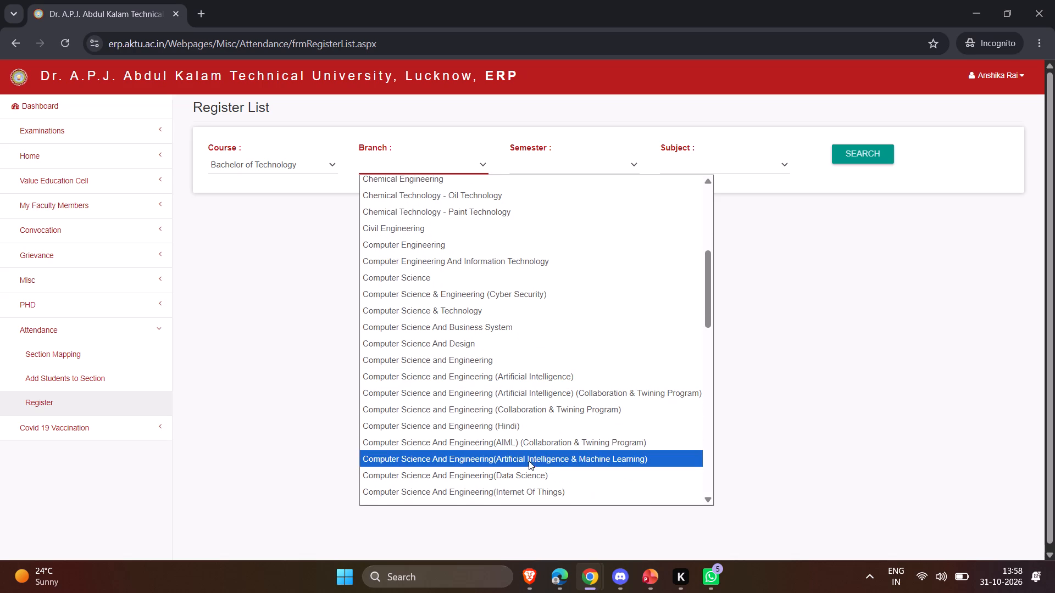
left_click(526, 461)
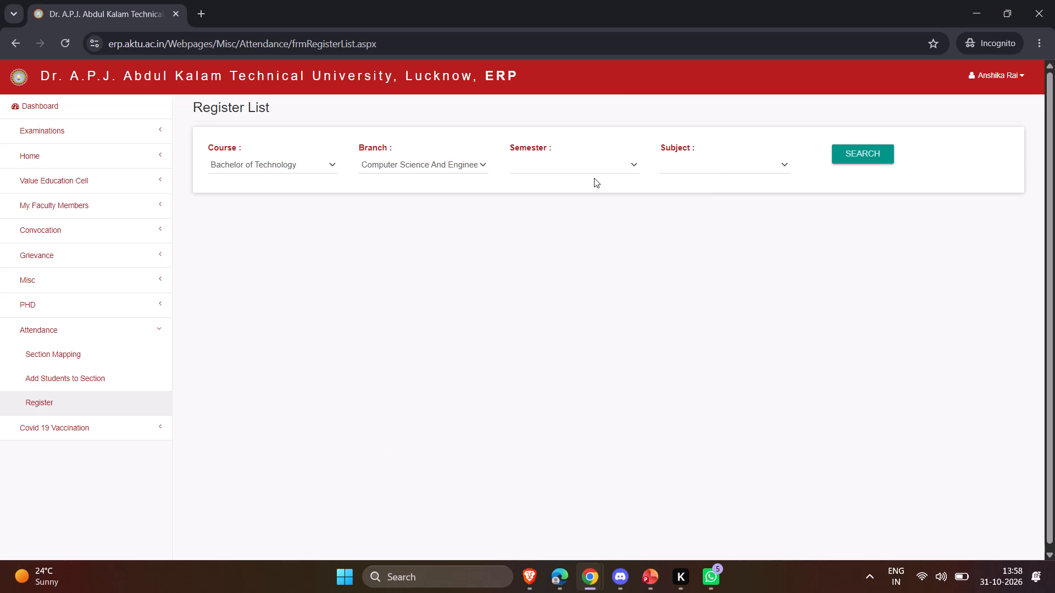
left_click(614, 154)
left_click(599, 163)
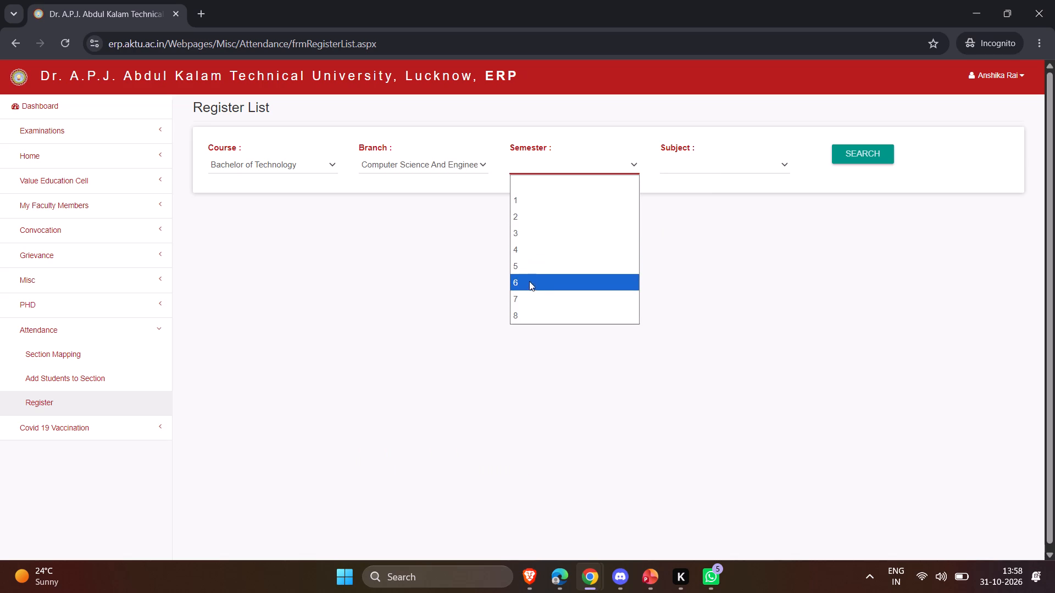
left_click(529, 297)
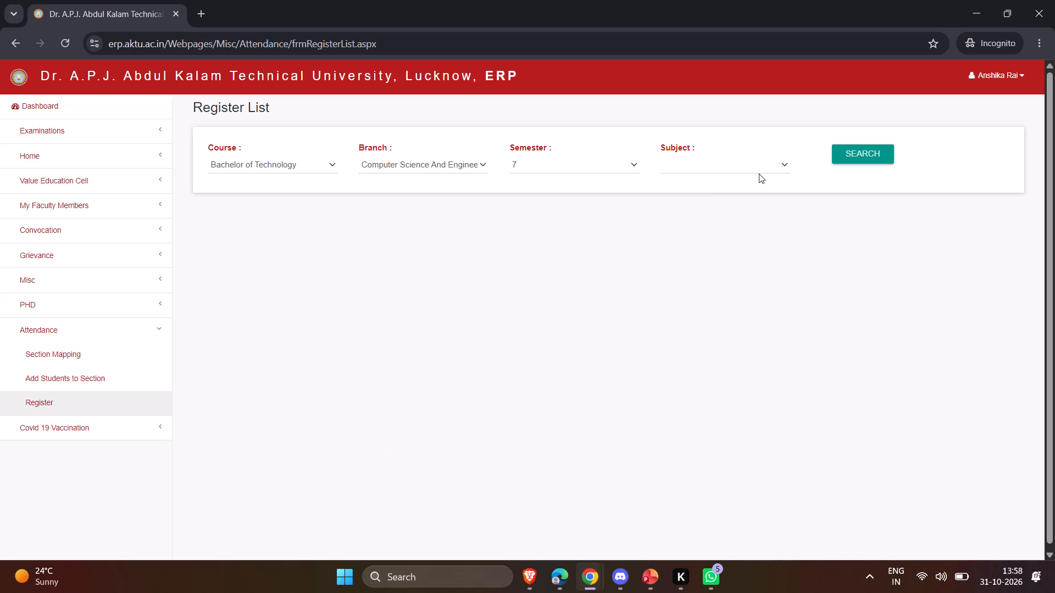
left_click(759, 174)
scroll(720, 416, "down", 3)
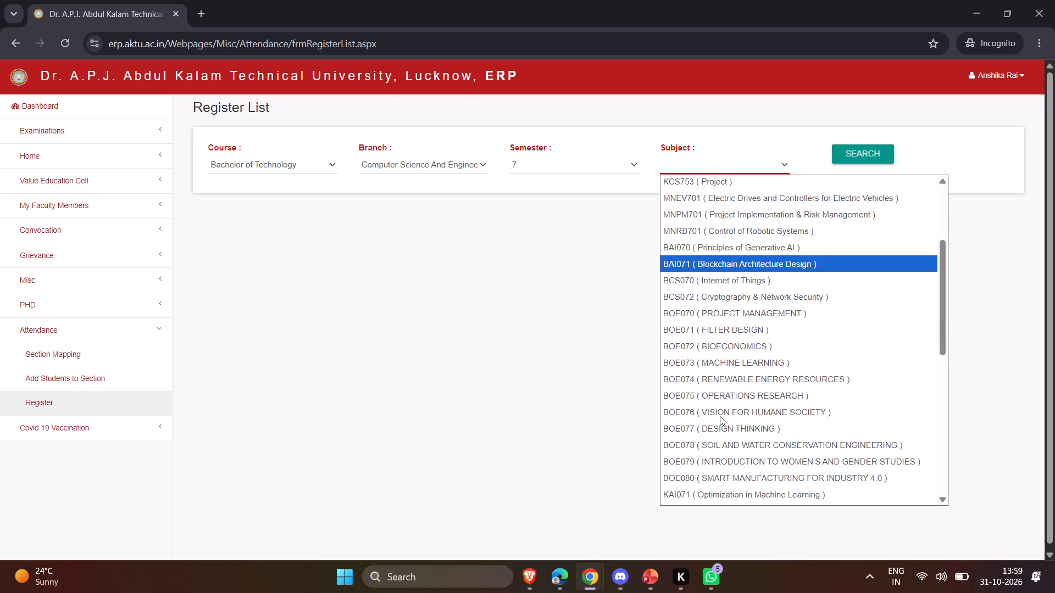
left_click(706, 427)
left_click(868, 144)
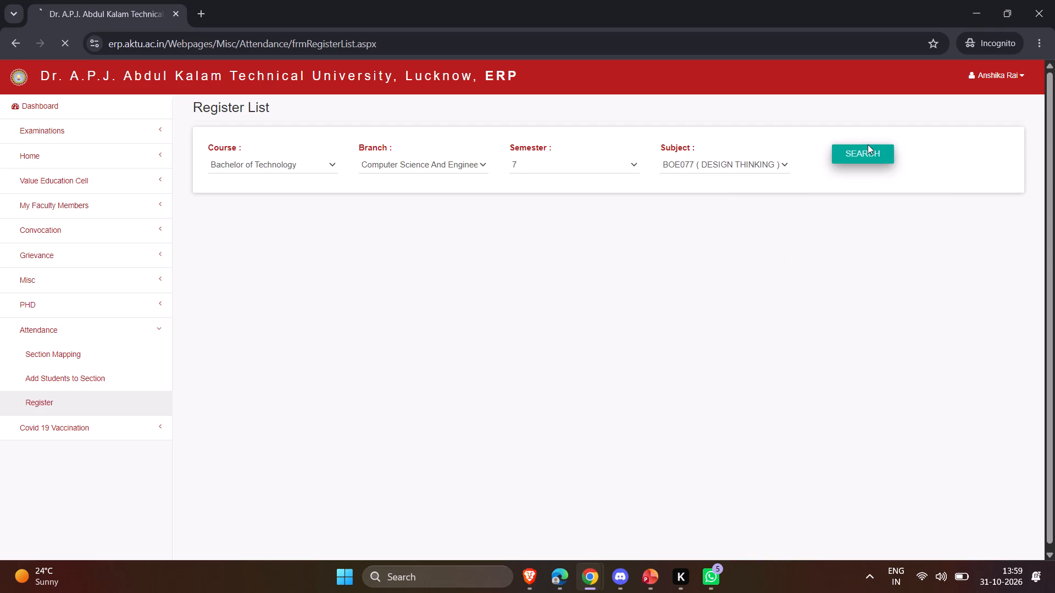
left_click(892, 246)
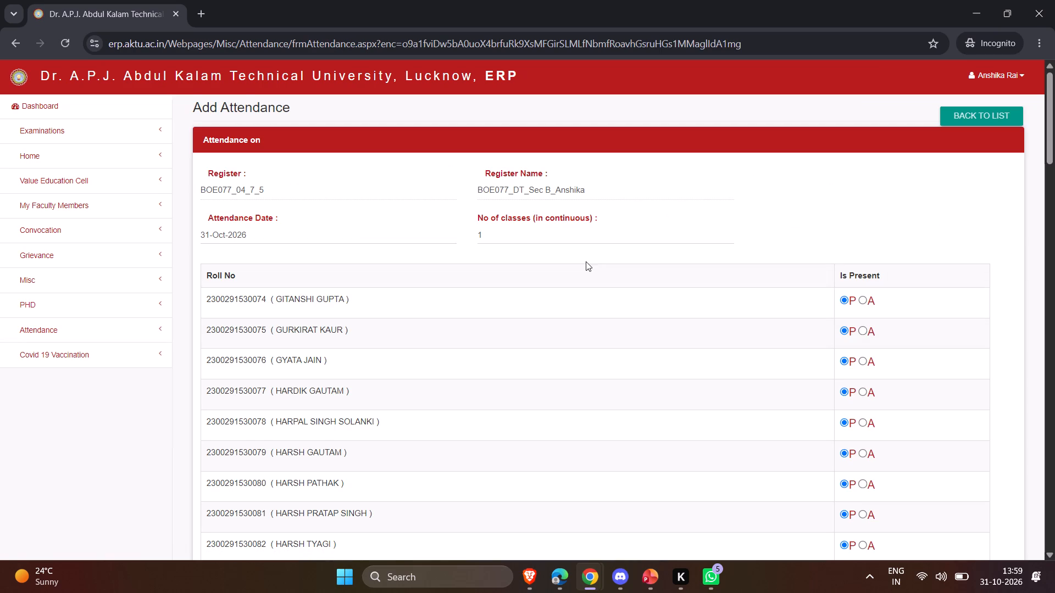
Set the attendance date to 19/Aug/2026.
left_click(231, 228)
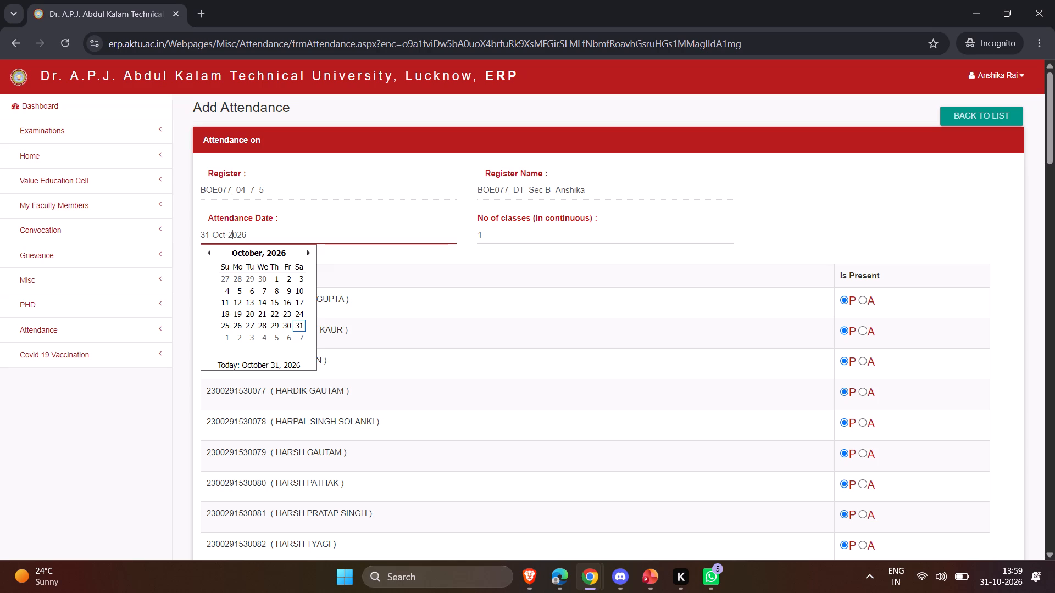
left_click(212, 255)
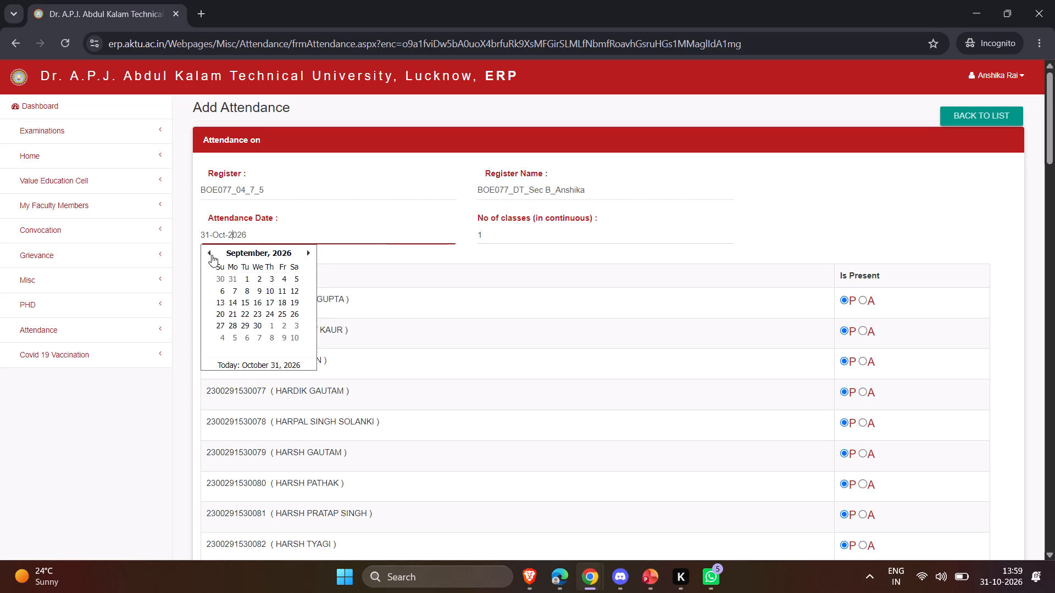
left_click(212, 255)
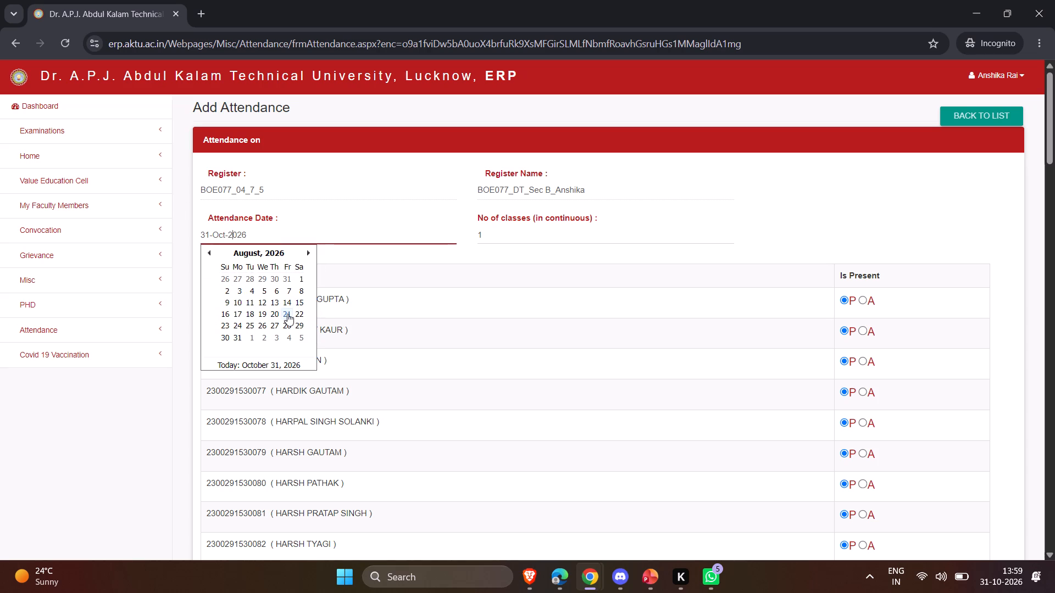
left_click(267, 316)
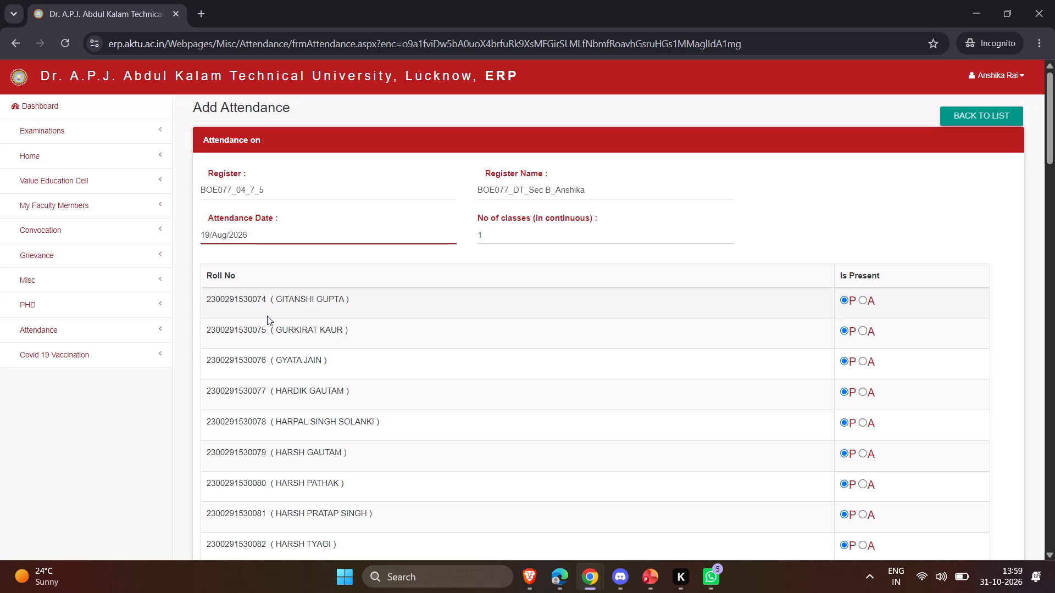
Mark the students with roll numbers ending in 093, 099, 100 and 125 absent, leaving the others present.
scroll(658, 297, "down", 6)
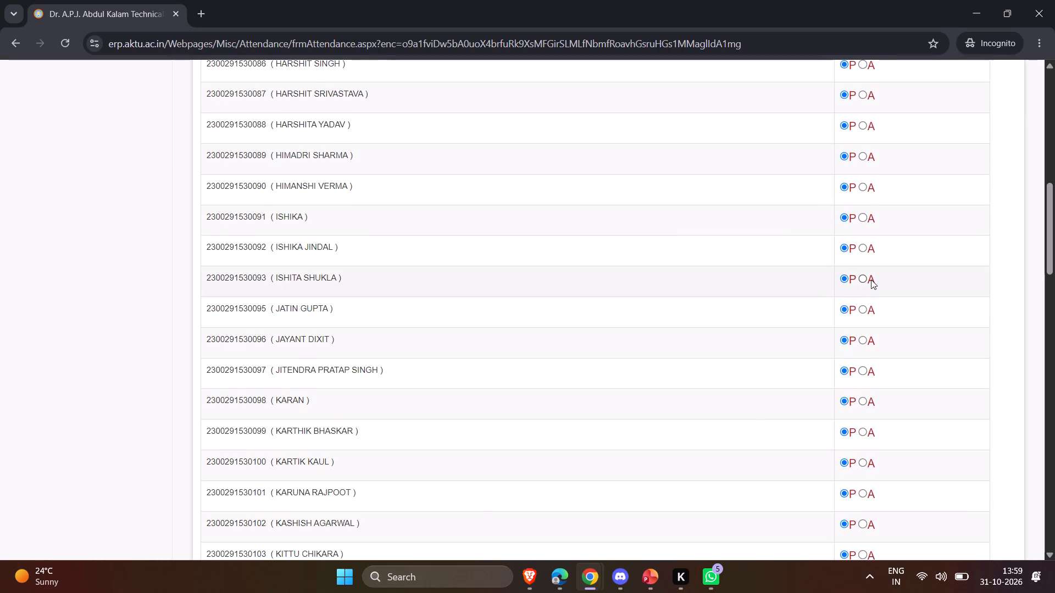
left_click(862, 279)
scroll(641, 385, "down", 1)
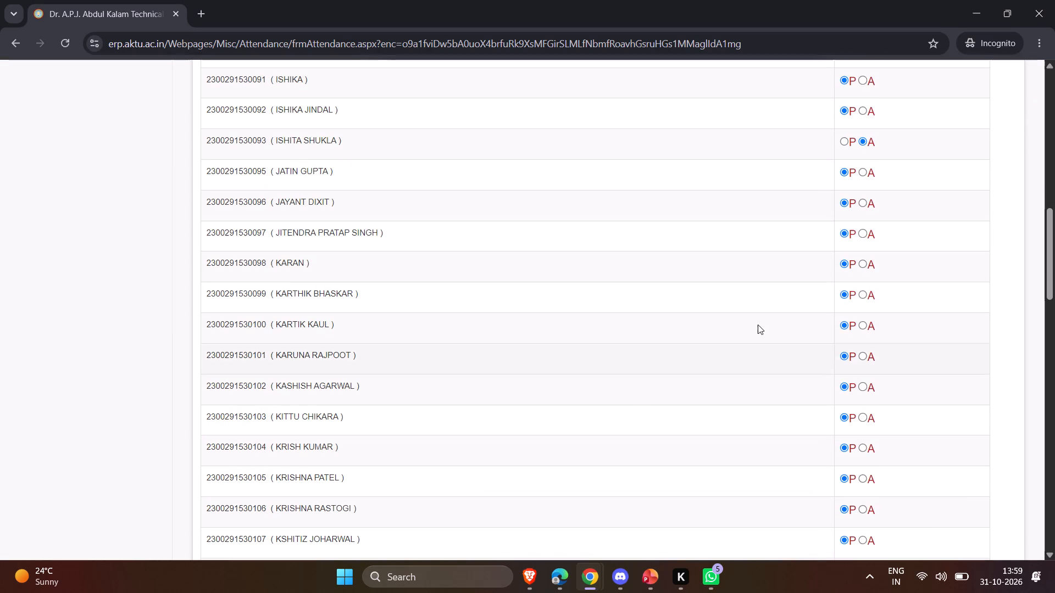
left_click(868, 292)
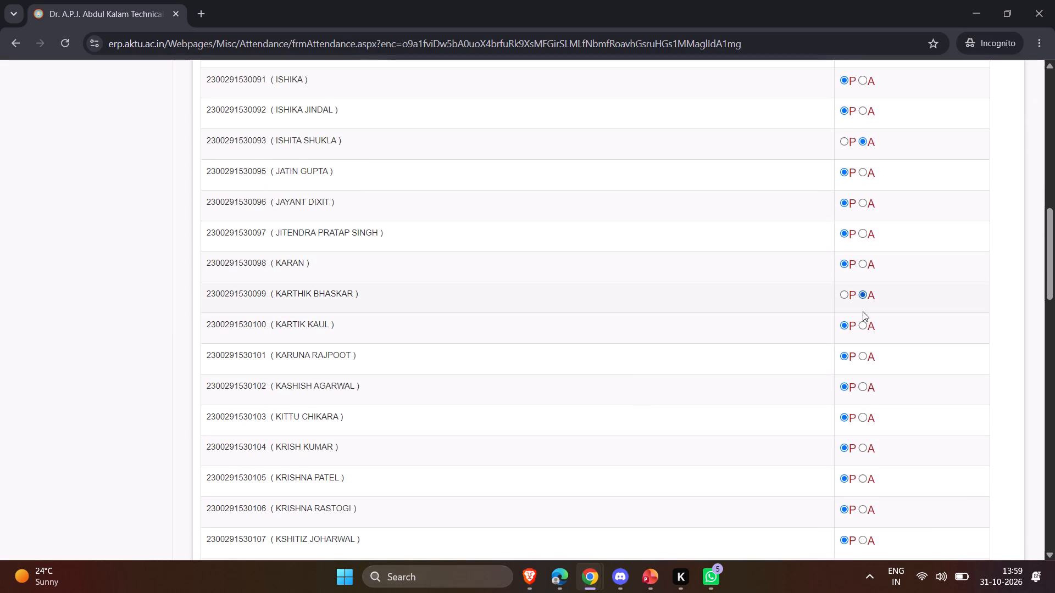
left_click(864, 323)
scroll(784, 363, "down", 2)
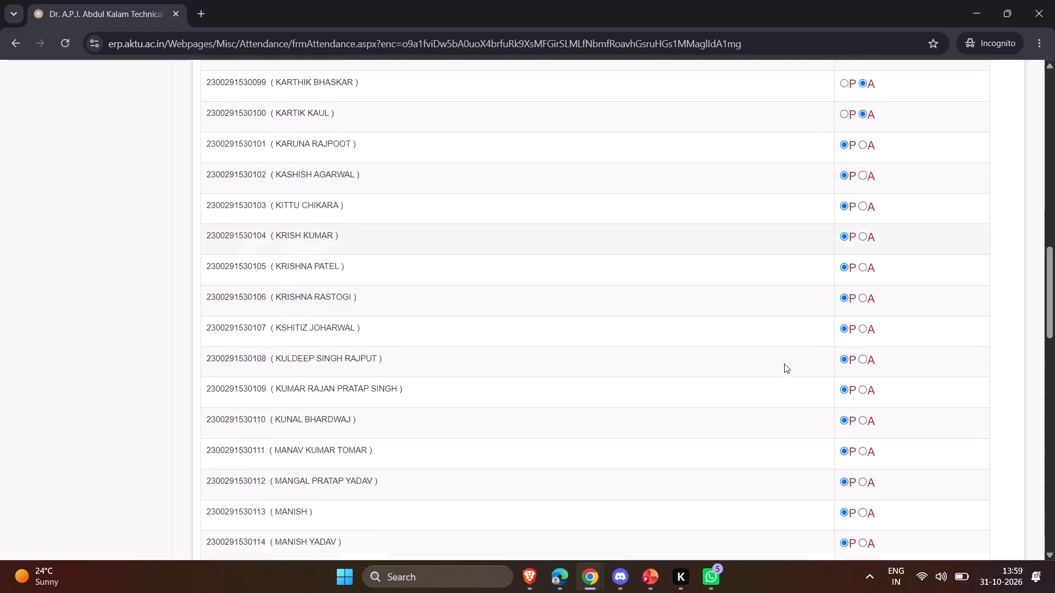
scroll(784, 363, "down", 5)
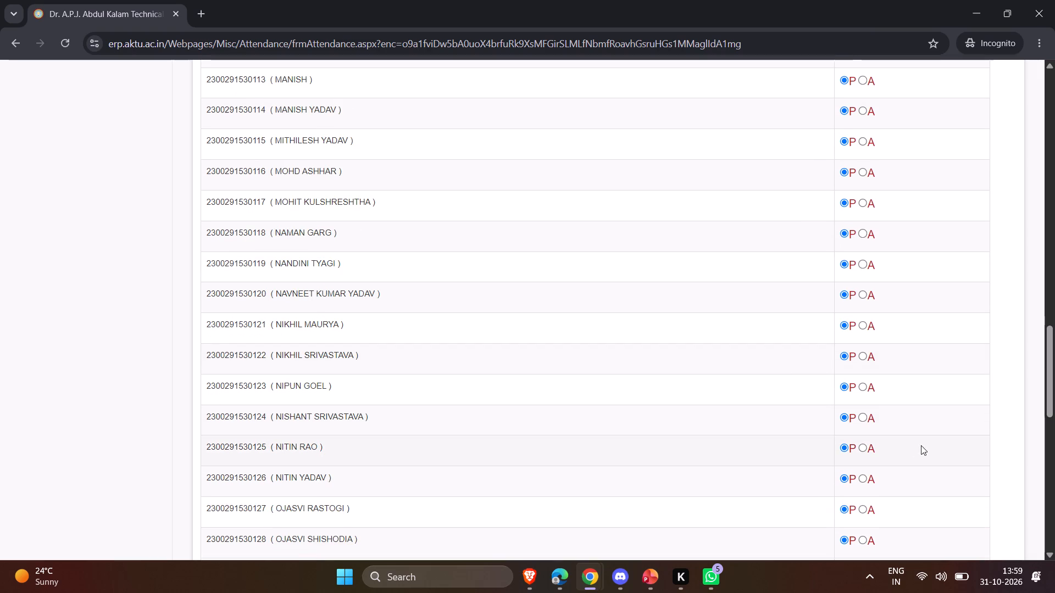
left_click(859, 449)
scroll(859, 449, "down", 6)
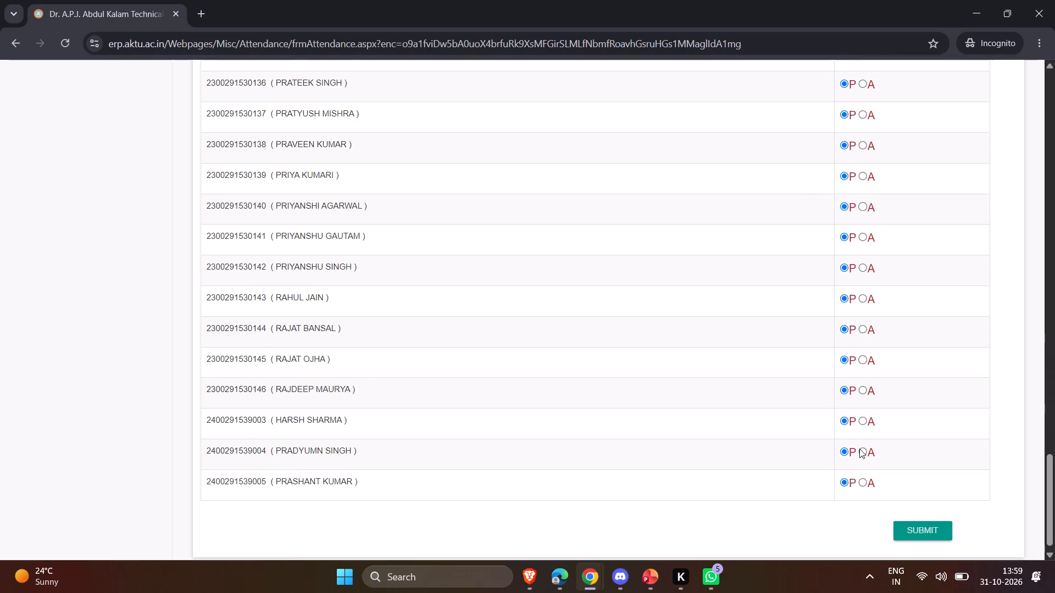
Submit the 19/Aug/2026 attendance and return to the register list.
left_click(924, 525)
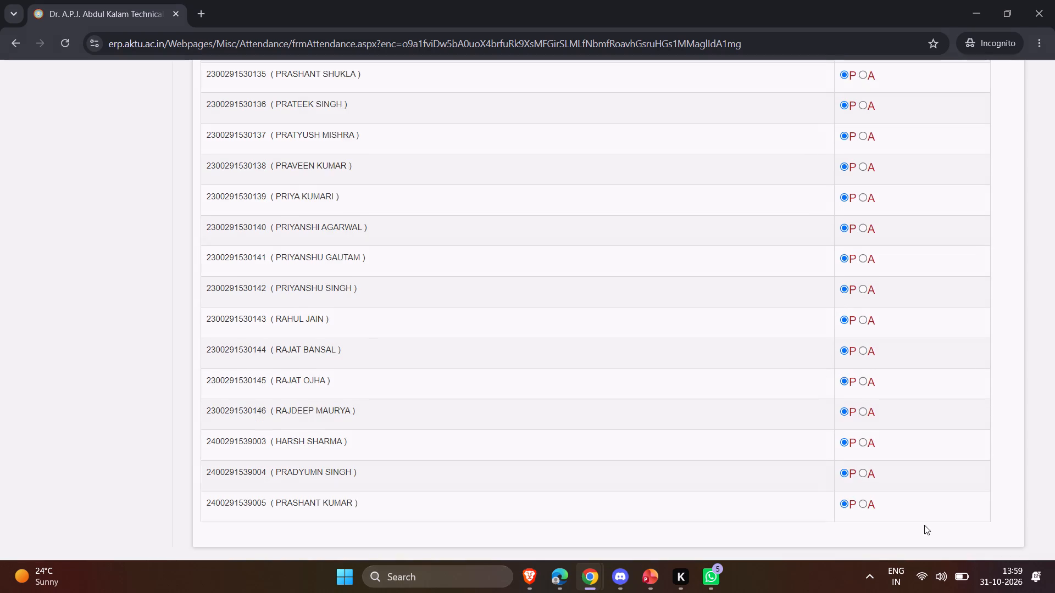
left_click(681, 171)
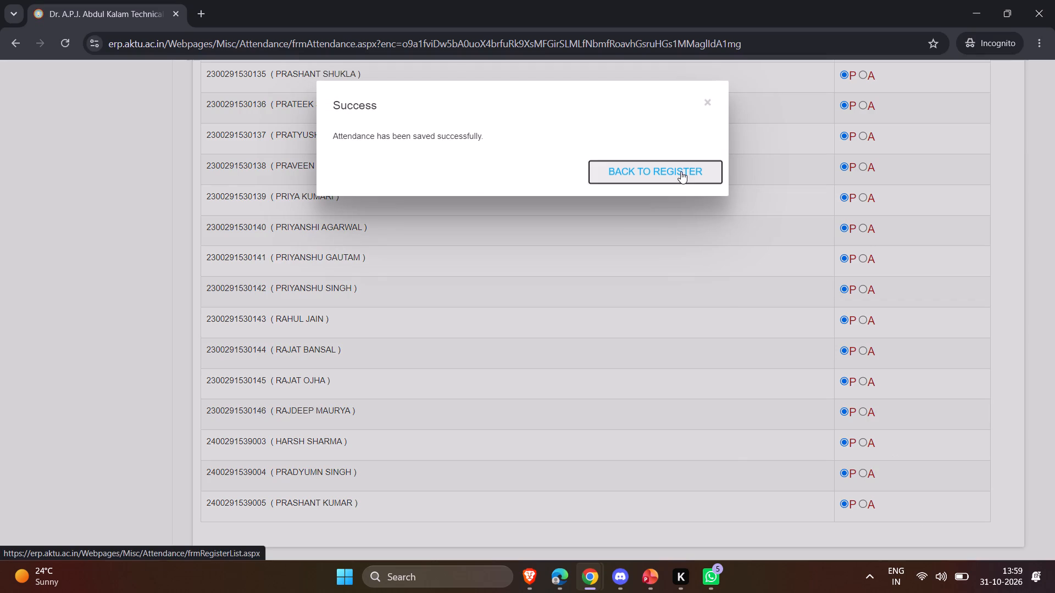
Search again for the B.Tech CSE (Artificial Intelligence & Machine Learning) semester 7 BOE077 (Design Thinking) register and open its attendance marking form.
left_click(330, 159)
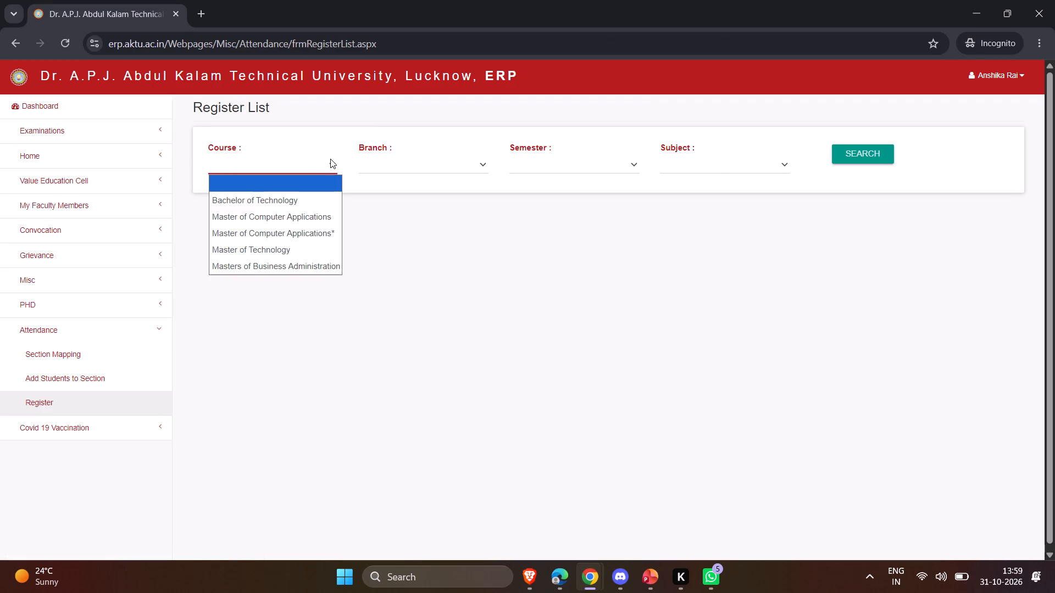
left_click(301, 192)
left_click(410, 163)
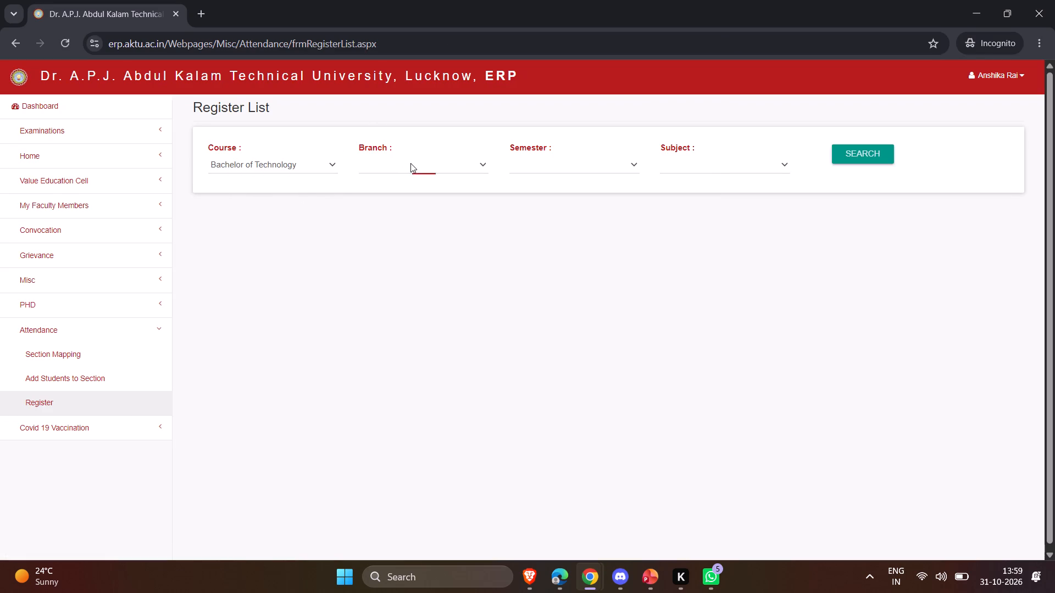
scroll(408, 380, "down", 3)
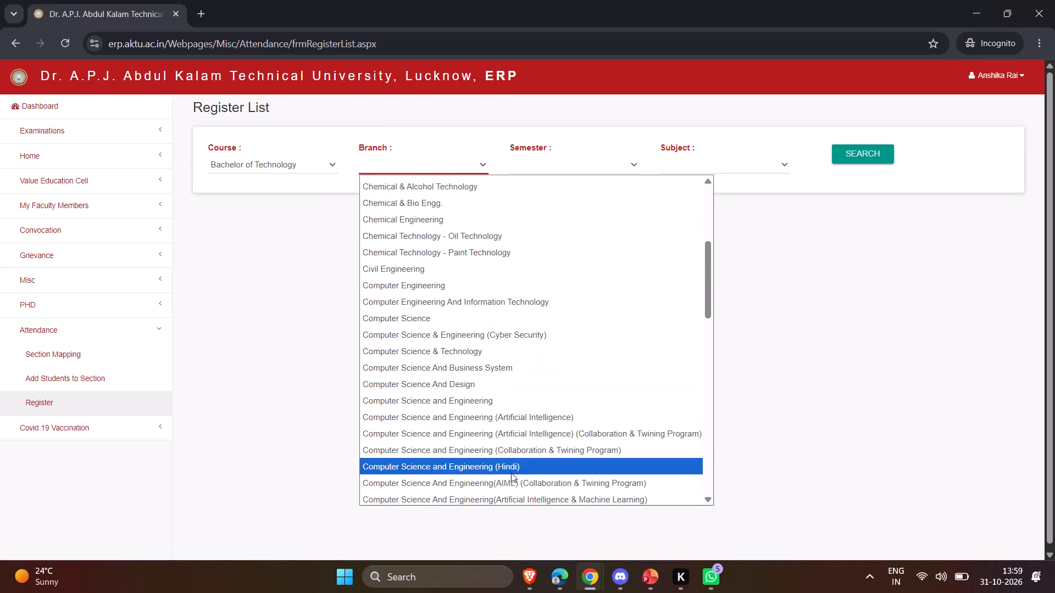
scroll(584, 435, "right", 2)
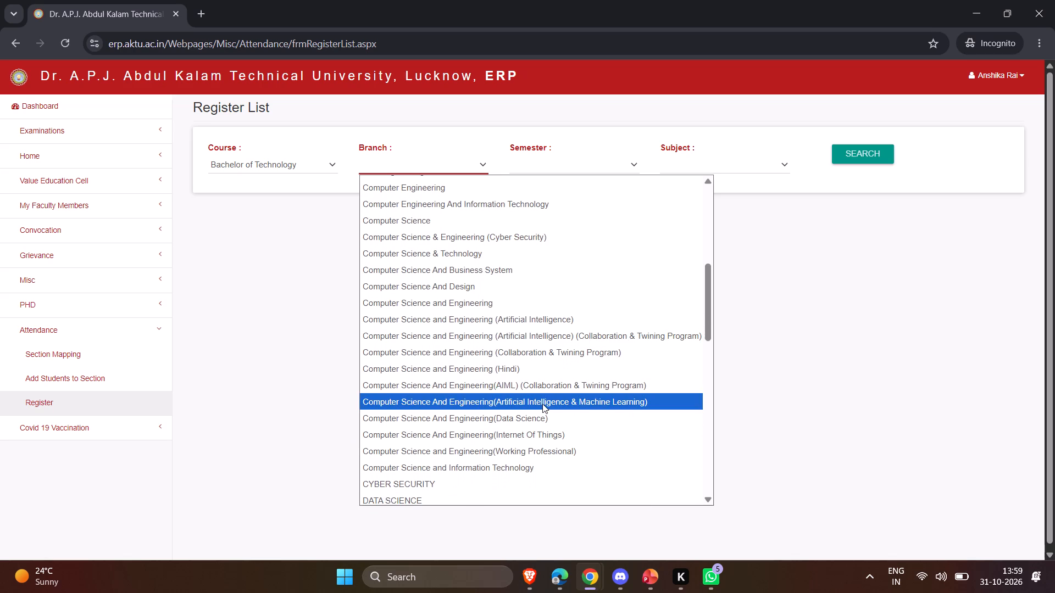
left_click(542, 404)
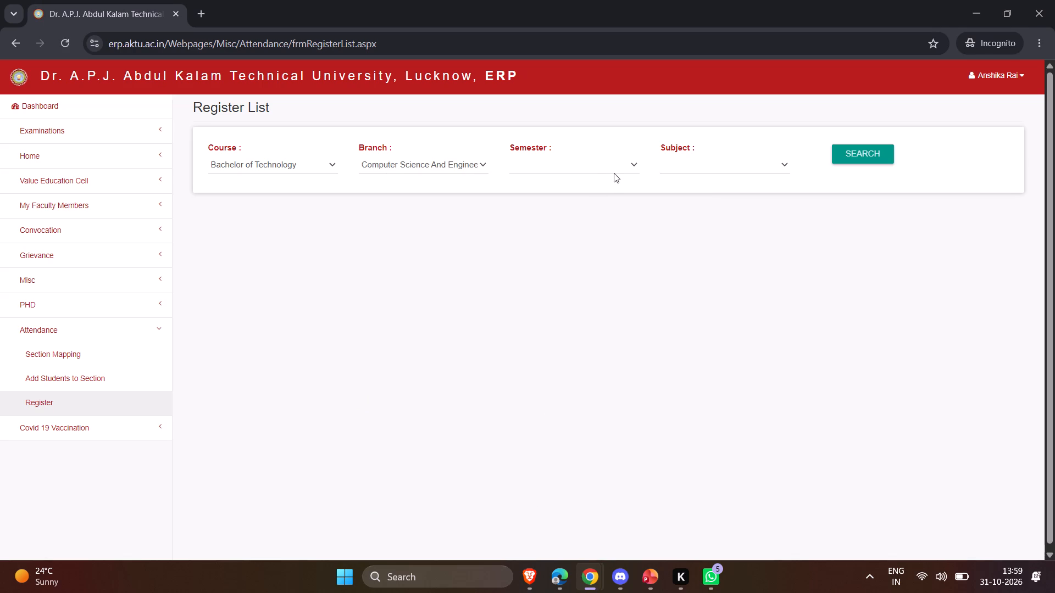
left_click(614, 173)
left_click(557, 292)
left_click(725, 165)
scroll(715, 386, "down", 2)
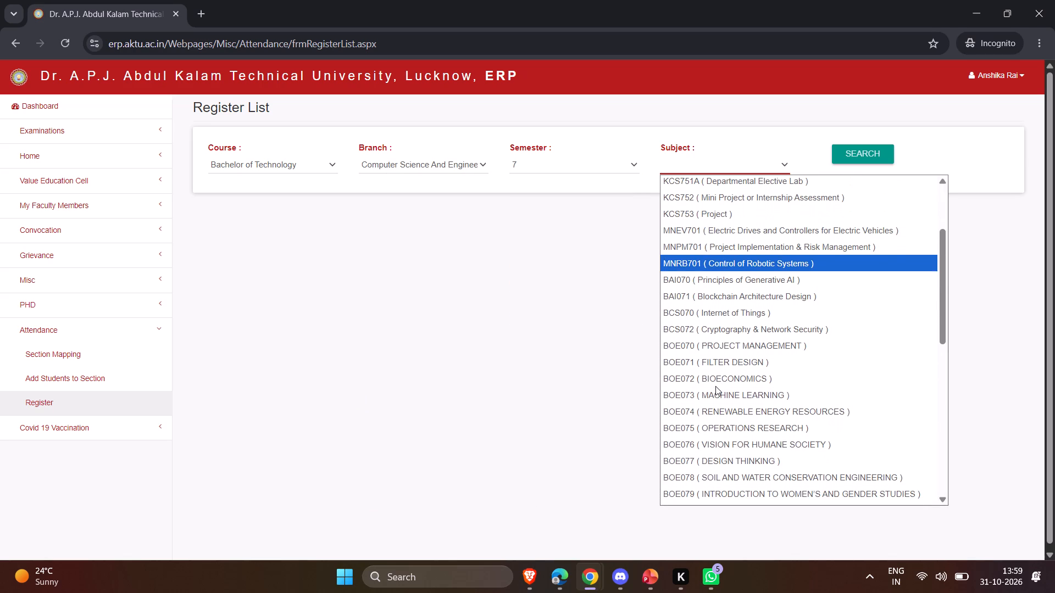
left_click(741, 454)
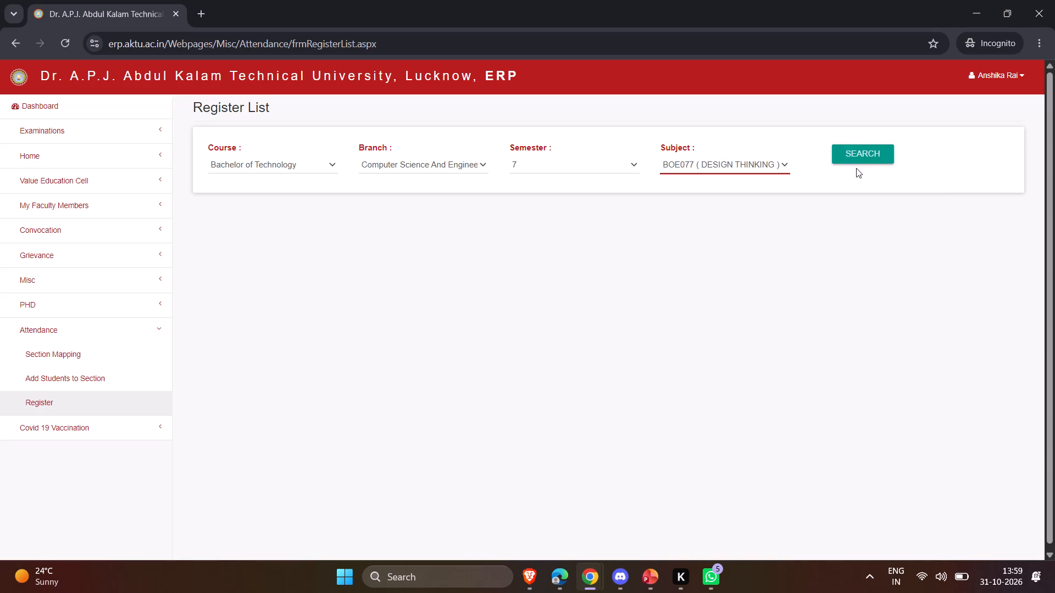
left_click(874, 155)
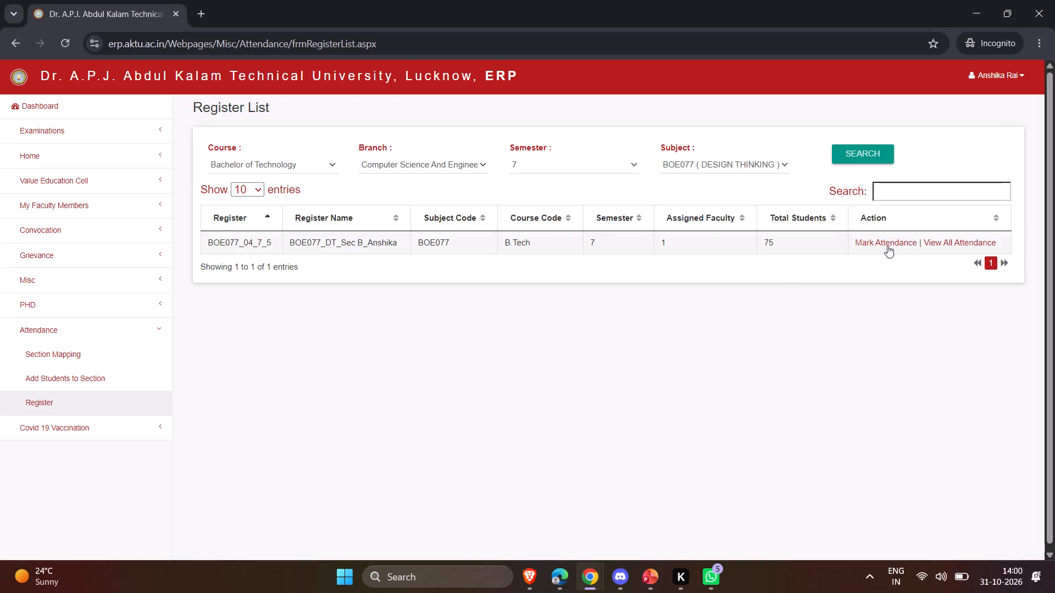
left_click(882, 242)
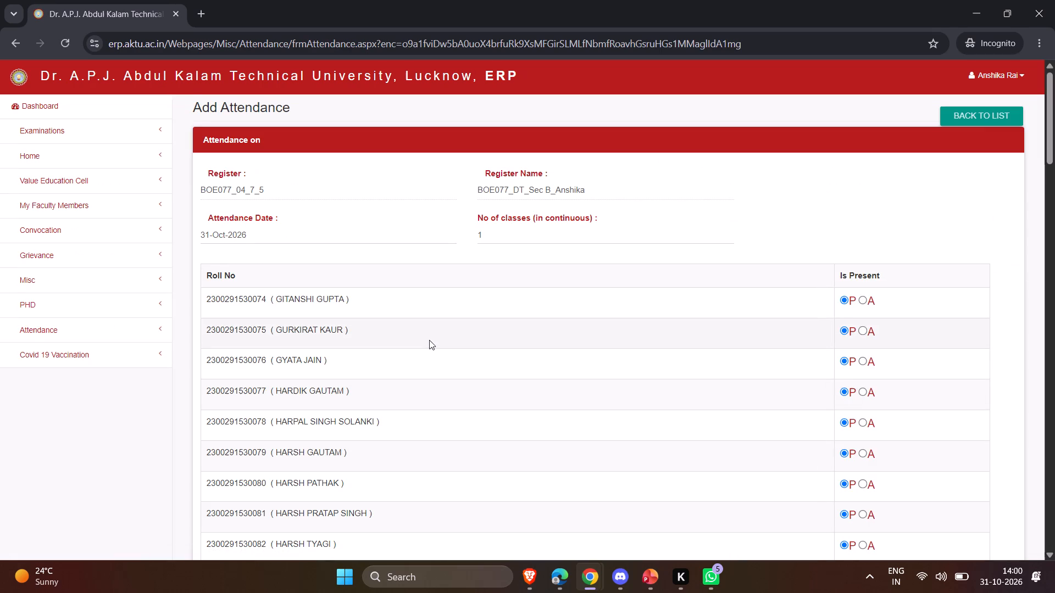
Set the attendance date to 24/Aug/2026.
left_click(230, 232)
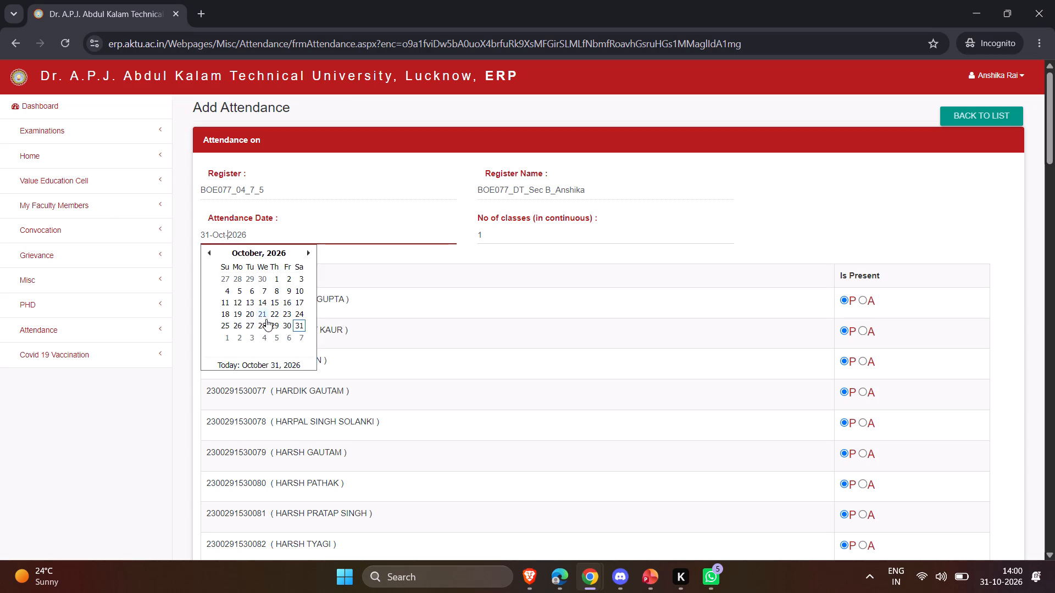
left_click(295, 314)
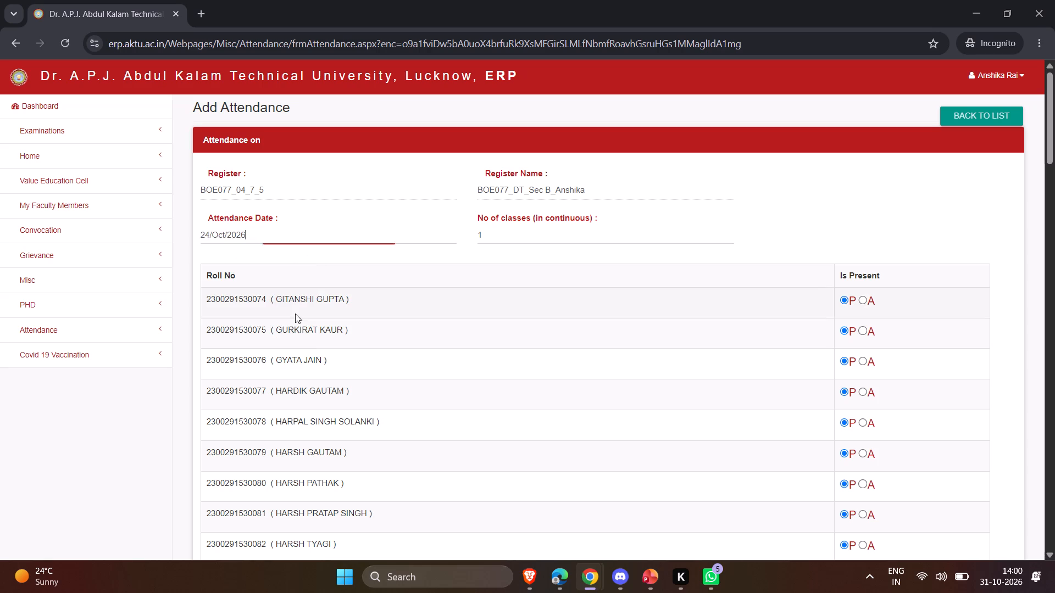
left_click(218, 231)
left_click(207, 253)
left_click(207, 253)
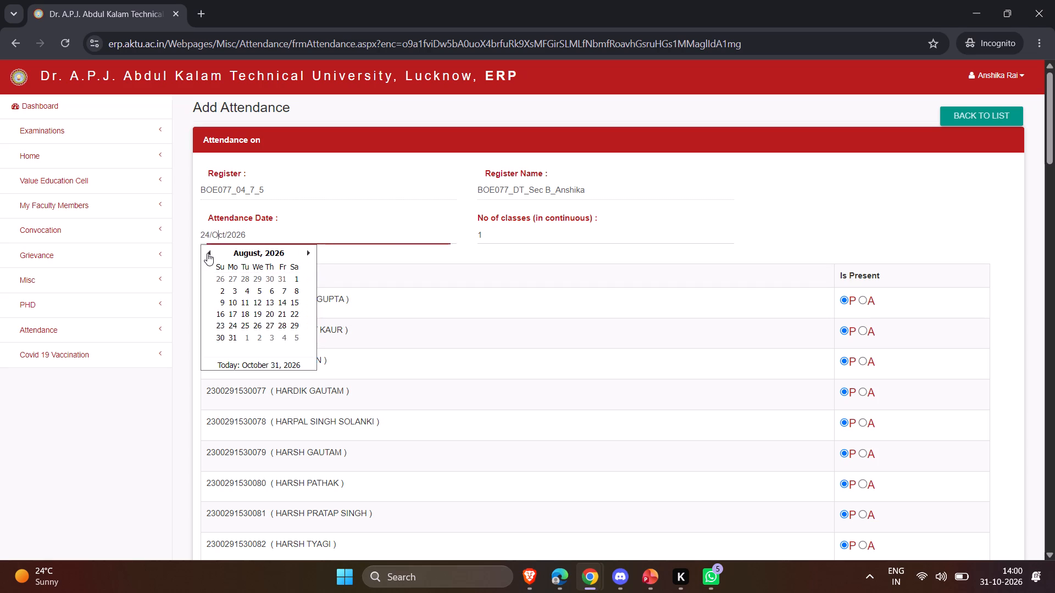
left_click(235, 328)
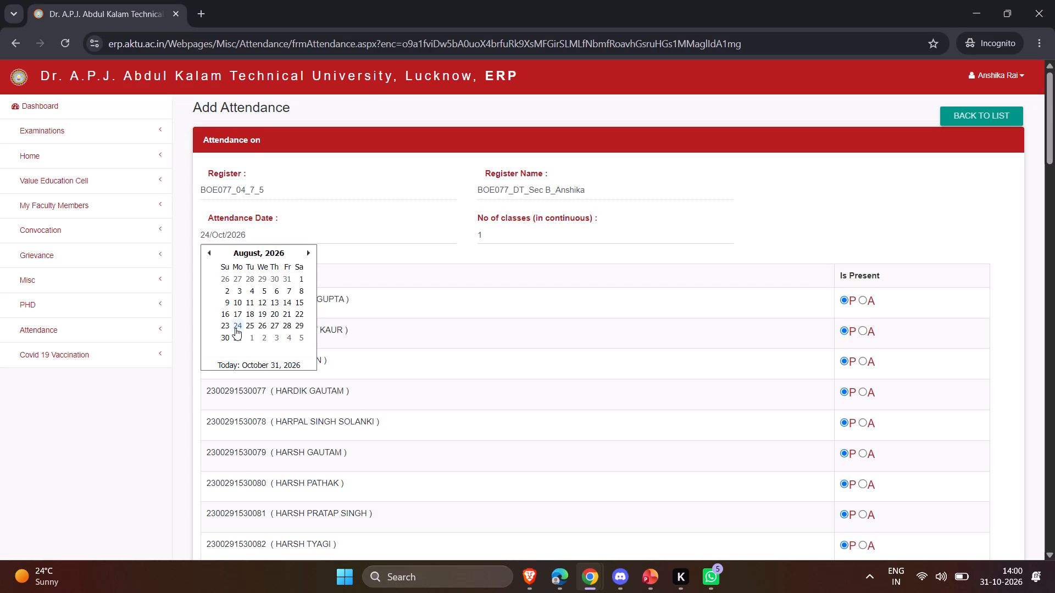
Mark the students with roll numbers ending in 078, 099, 103, 139 and 9005 absent, leaving the others present.
scroll(572, 288, "down", 2)
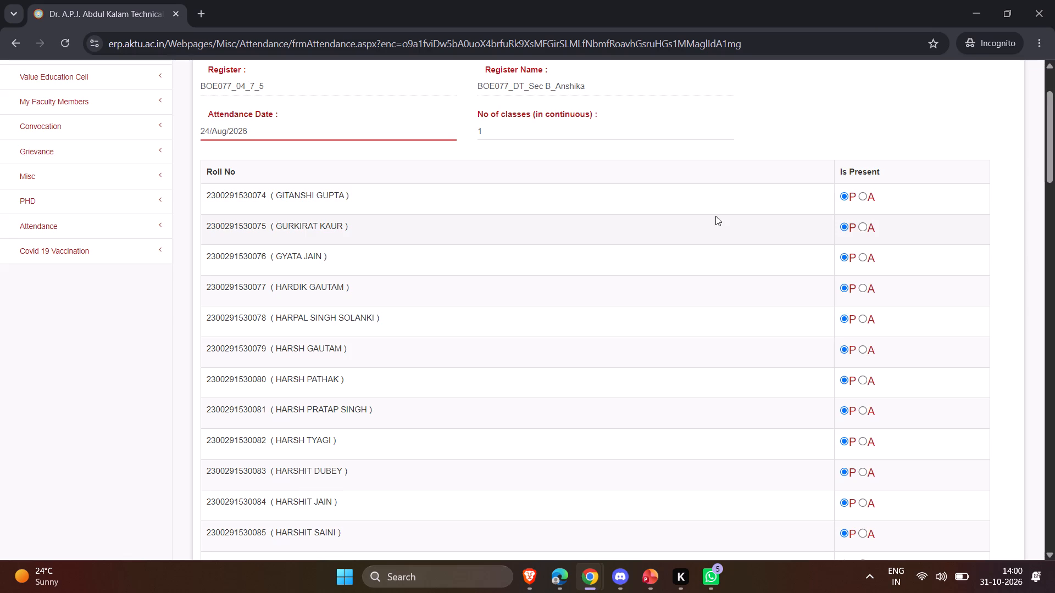
scroll(528, 357, "down", 2)
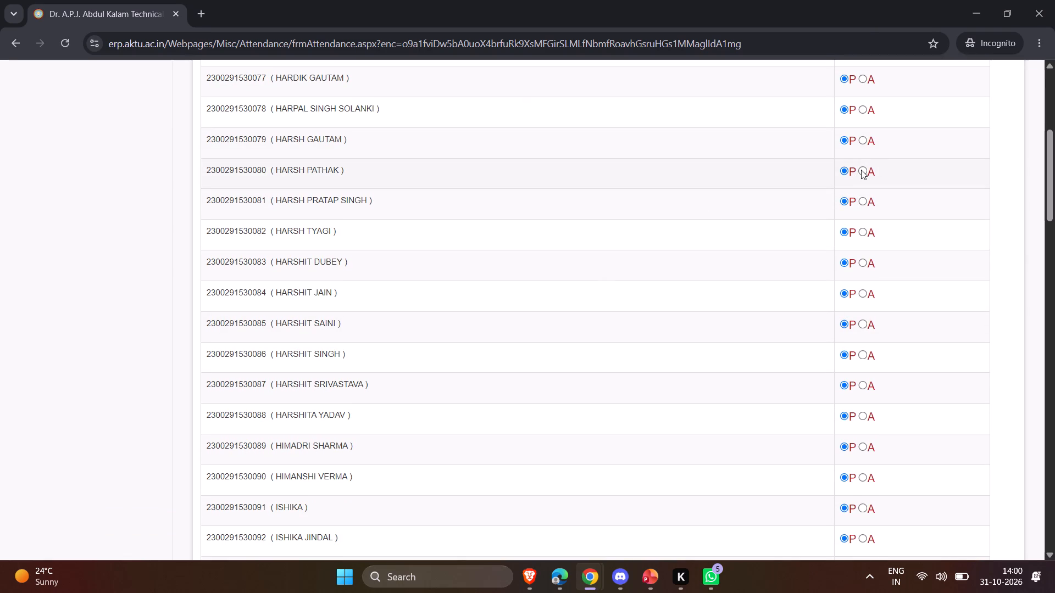
left_click(865, 170)
left_click(865, 170)
scroll(823, 138, "up", 1)
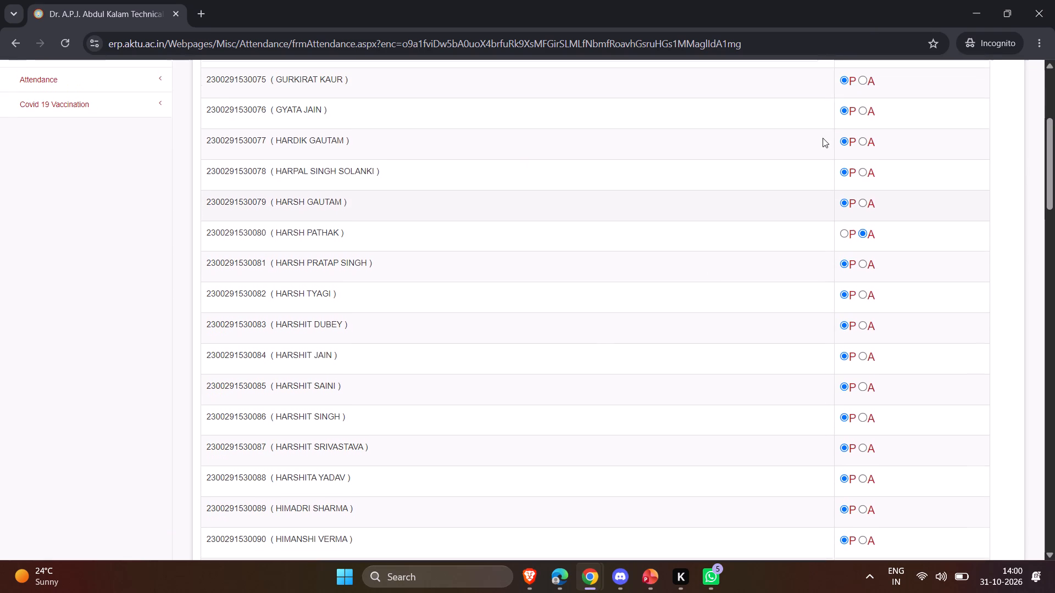
scroll(823, 138, "up", 1)
left_click(864, 173)
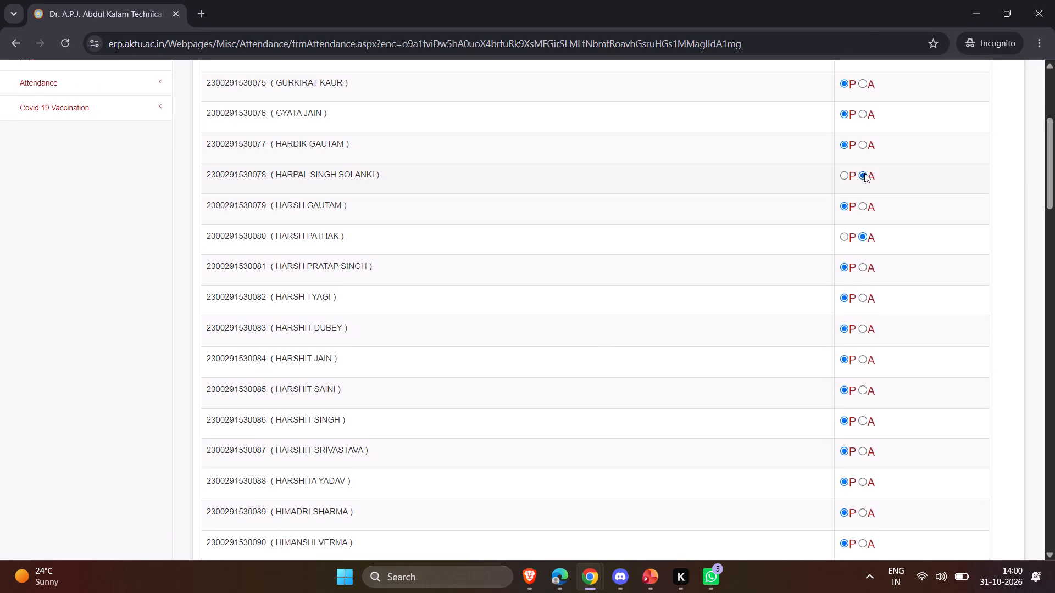
left_click(843, 239)
scroll(687, 338, "down", 2)
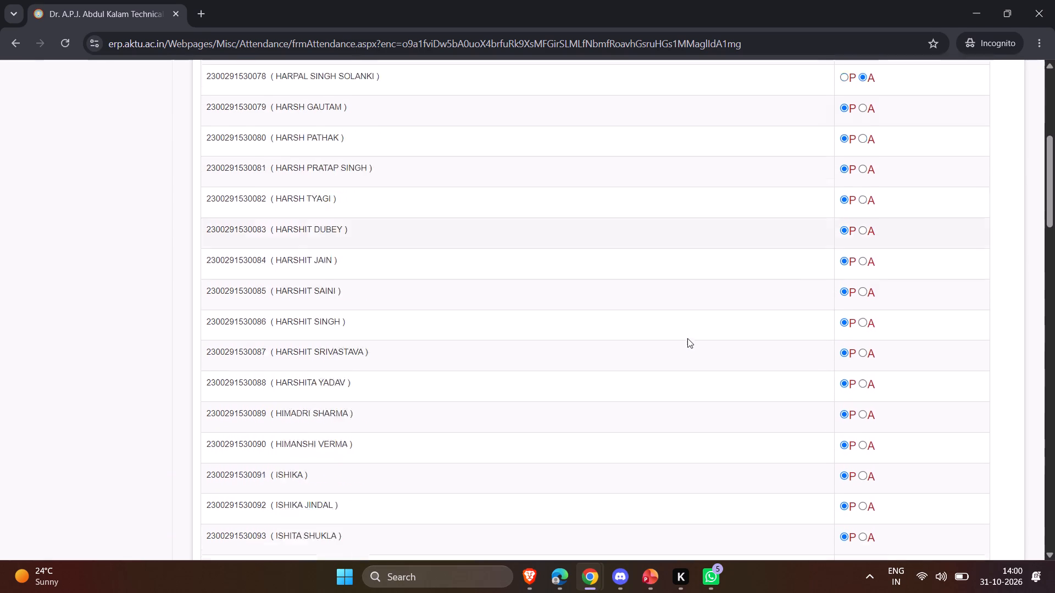
scroll(687, 338, "down", 4)
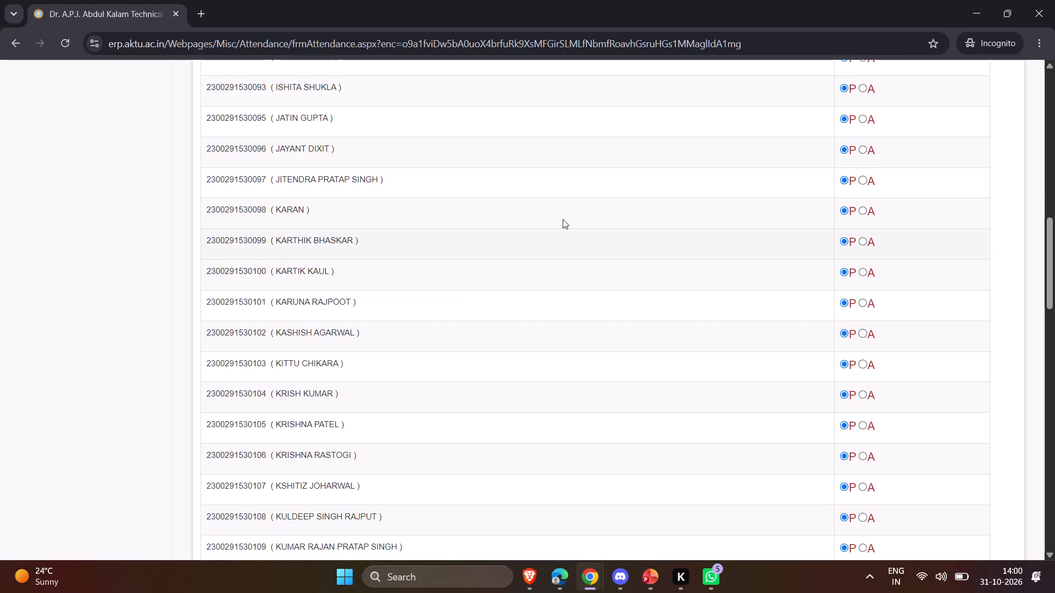
left_click(866, 239)
scroll(626, 347, "down", 1)
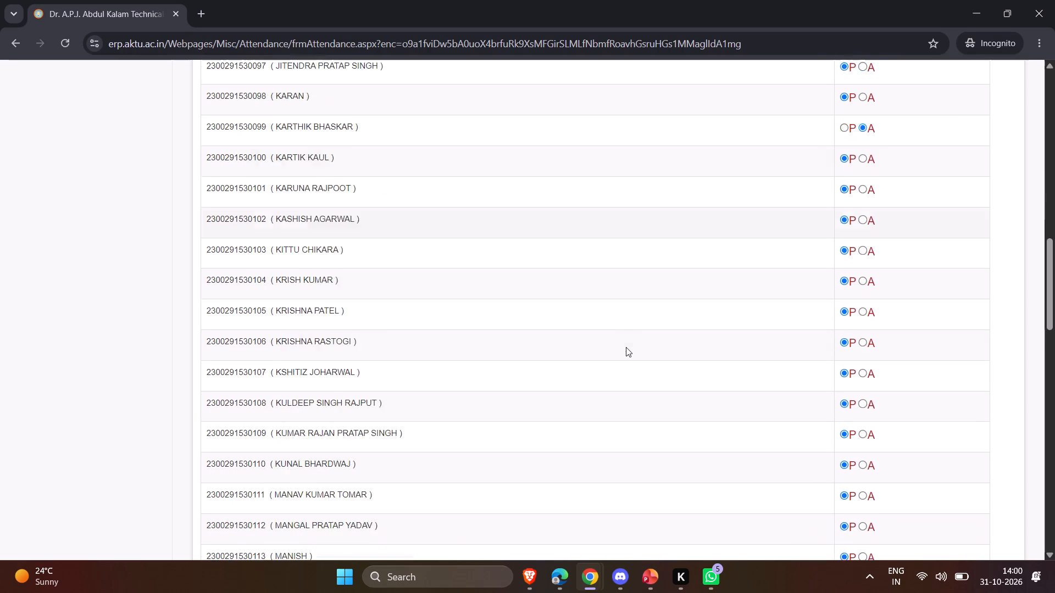
scroll(626, 347, "down", 1)
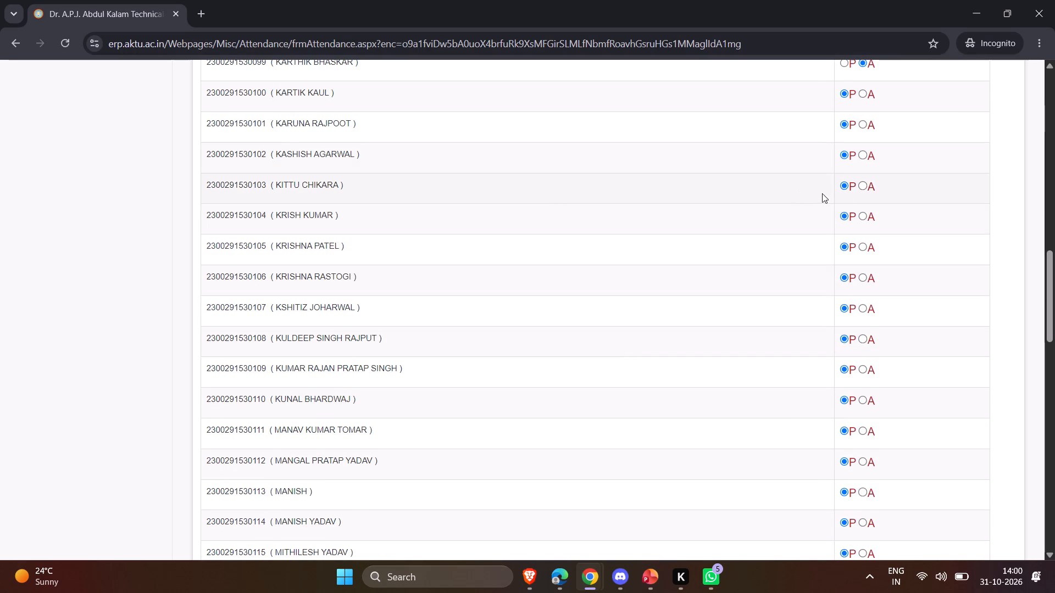
left_click(865, 186)
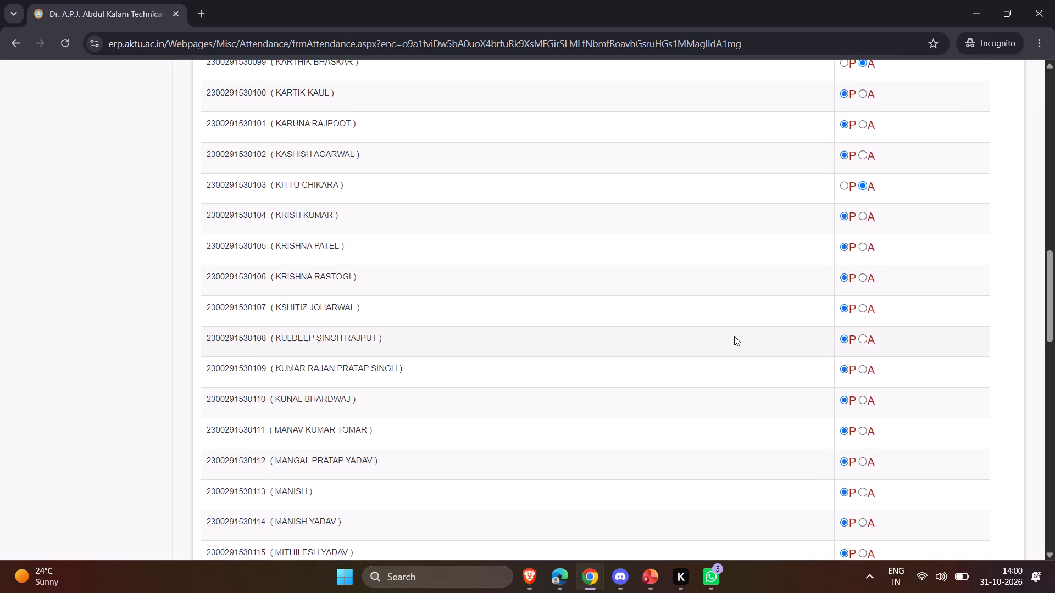
scroll(734, 336, "down", 7)
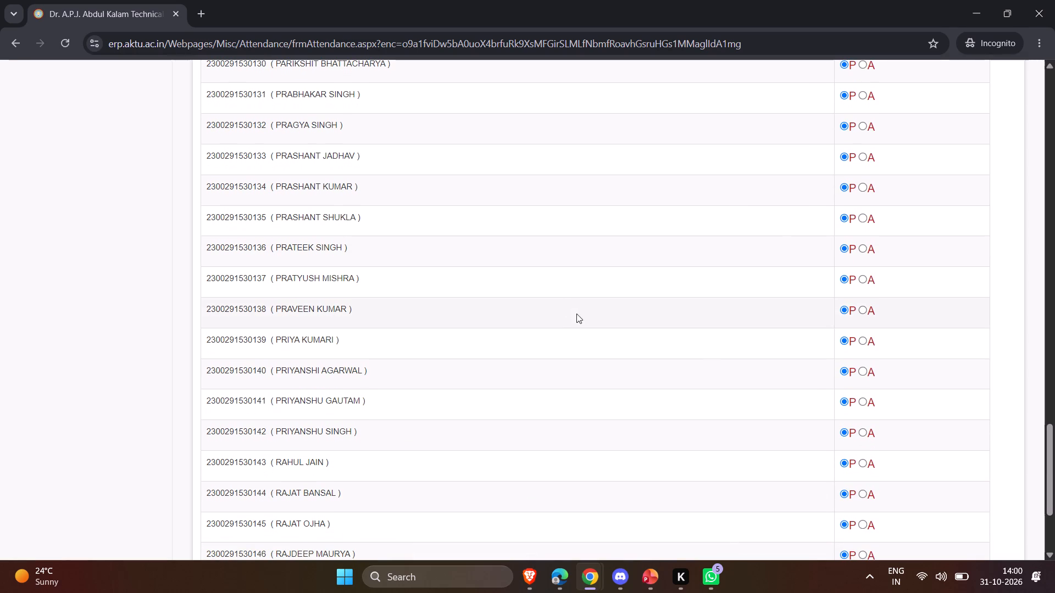
left_click(862, 342)
scroll(663, 411, "down", 2)
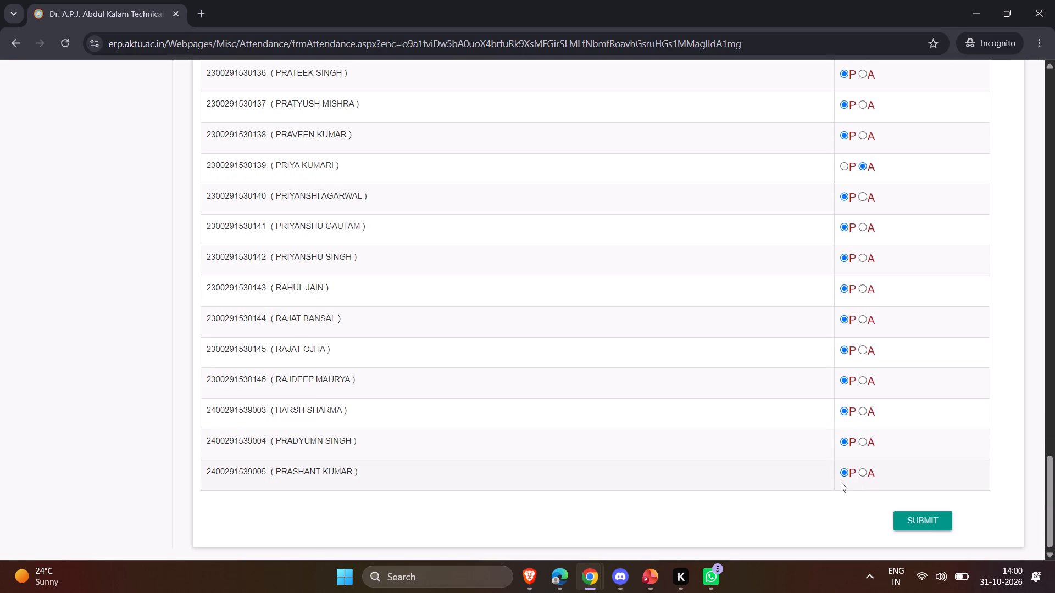
left_click(867, 472)
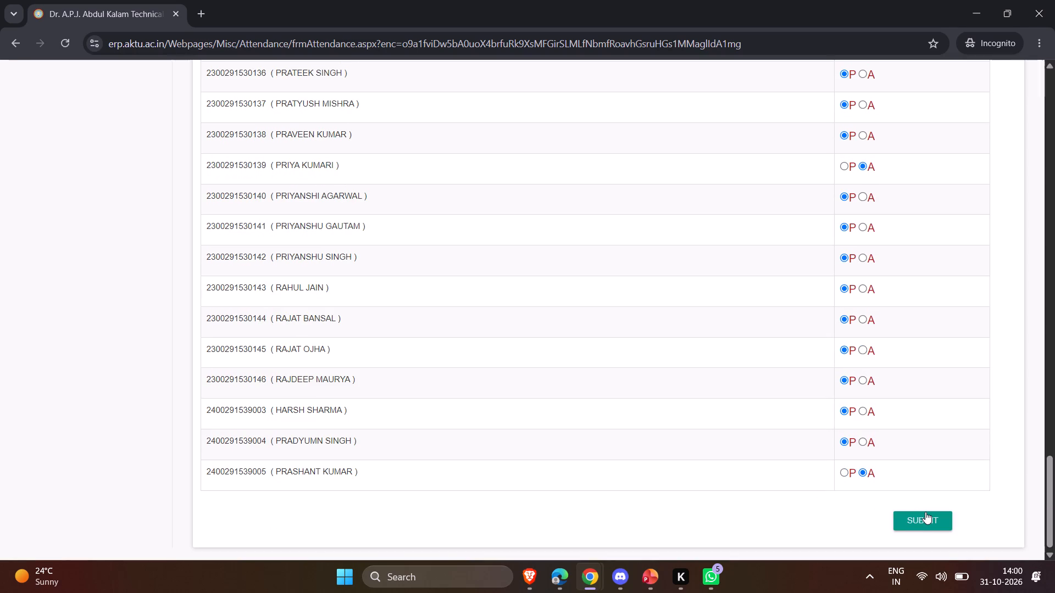
Submit the 24/Aug/2026 attendance and return to the register list.
left_click(930, 516)
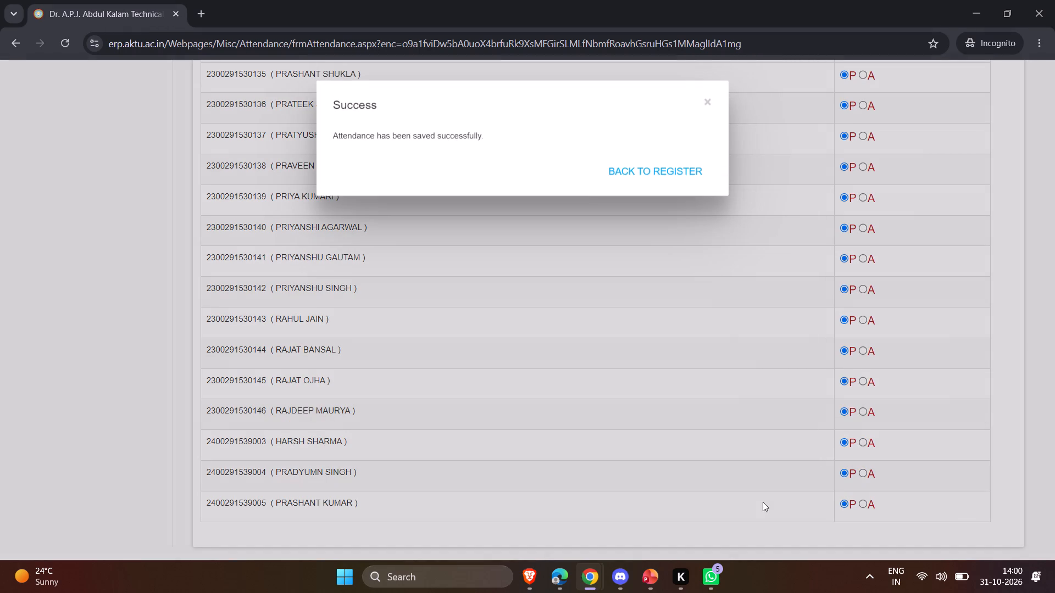
left_click(678, 169)
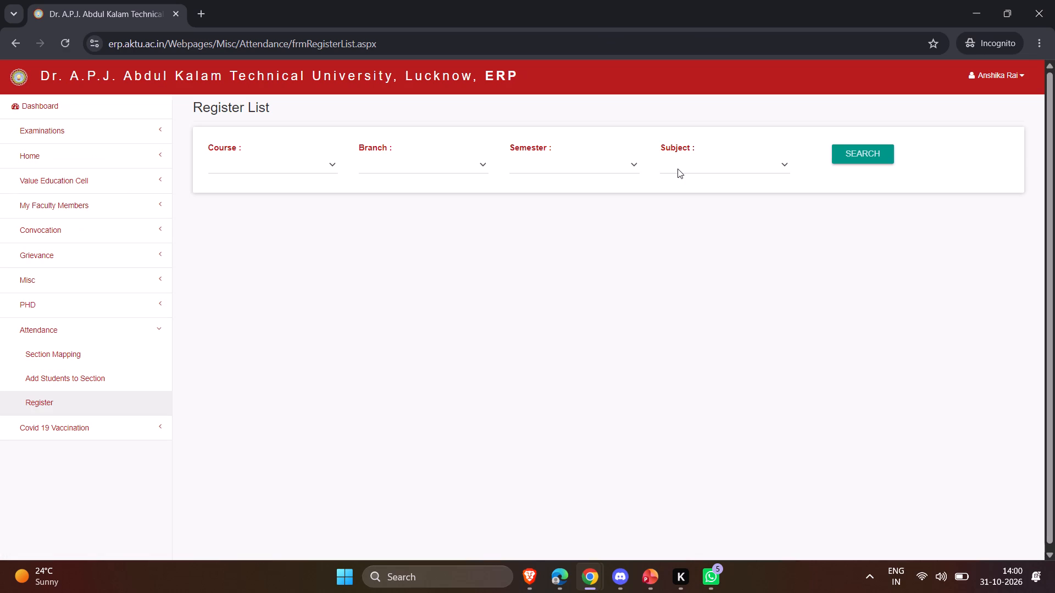
Search for the Bachelor of Technology CSE (Artificial Intelligence & Machine Learning) semester 7 BOE077 (Design Thinking) register and open its attendance marking form.
left_click(308, 164)
left_click(279, 206)
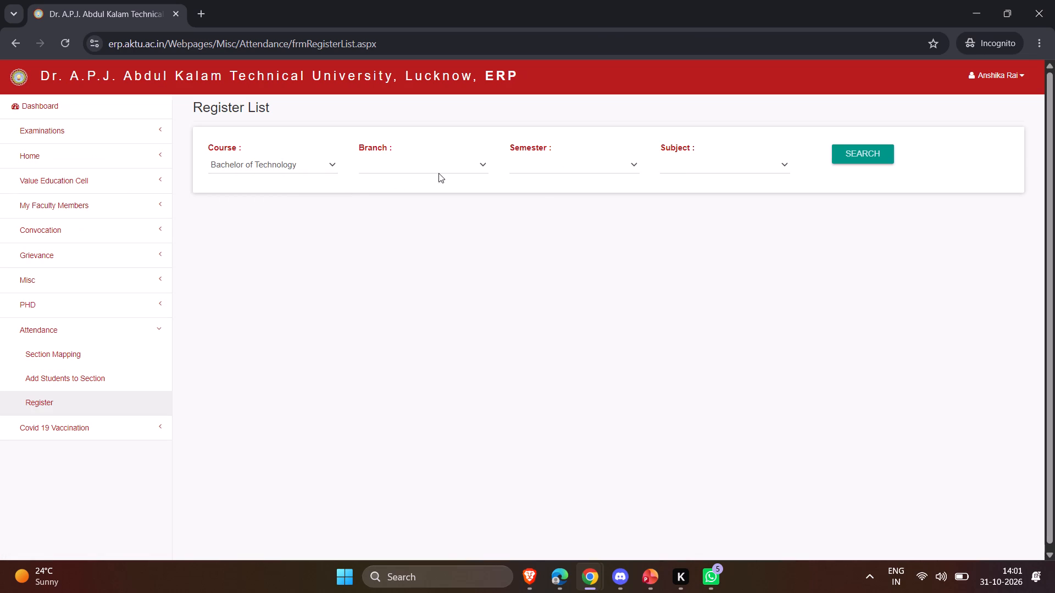
left_click(438, 173)
scroll(458, 423, "down", 1)
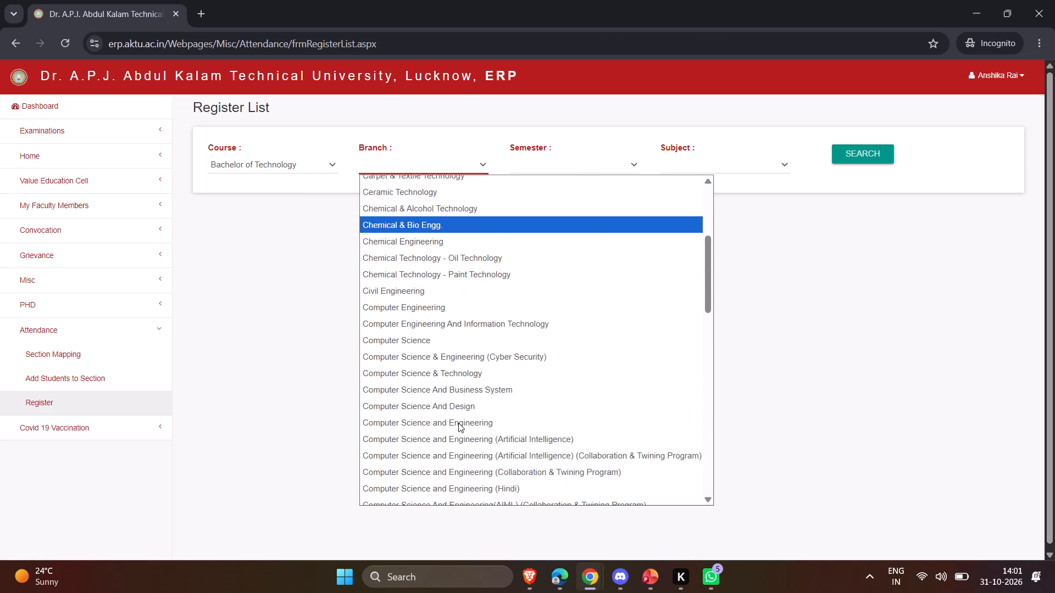
scroll(458, 423, "down", 1)
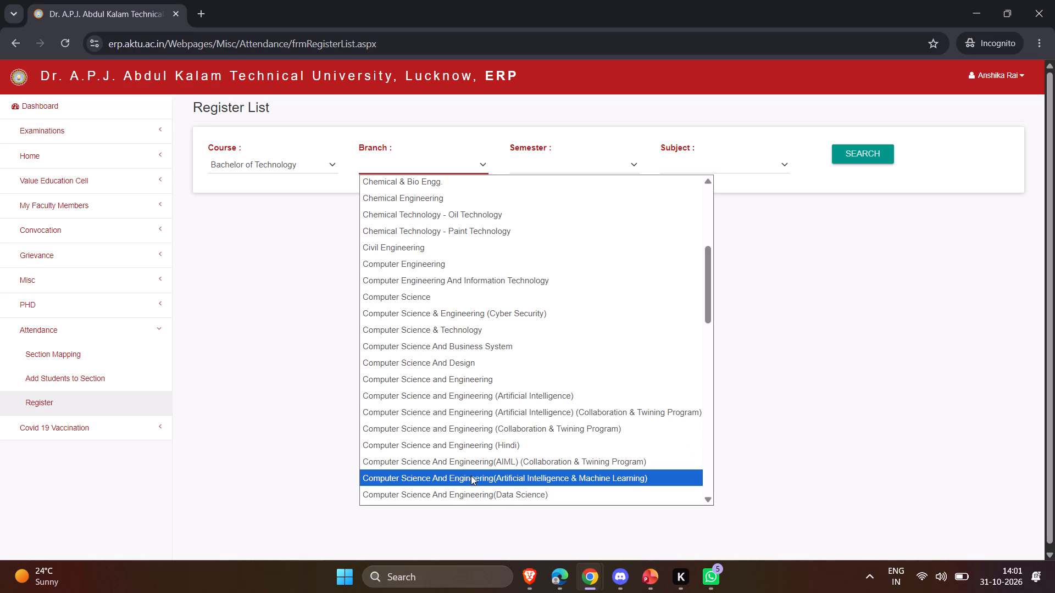
left_click(471, 475)
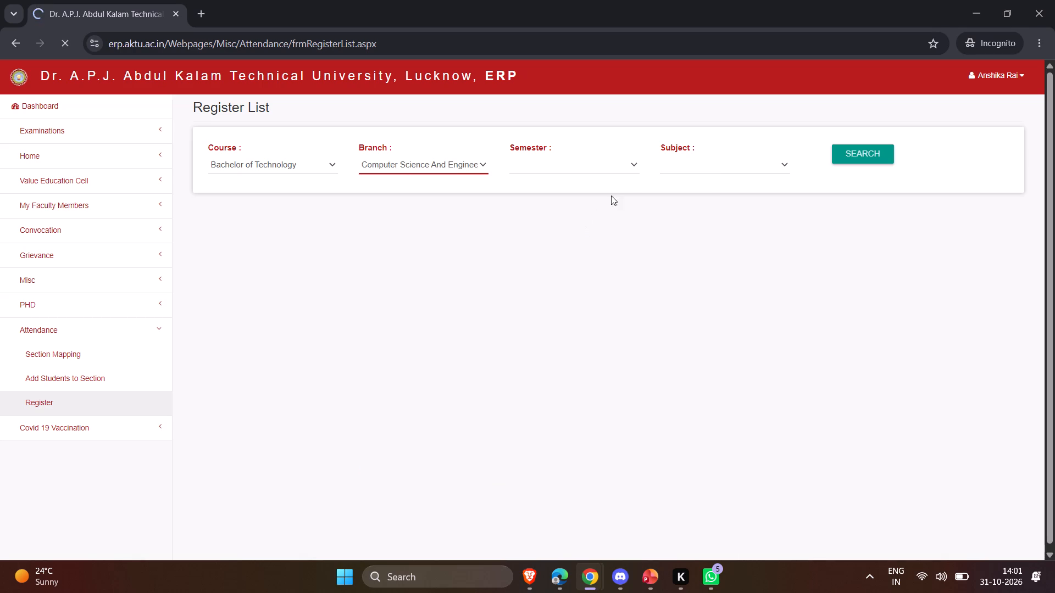
left_click(625, 161)
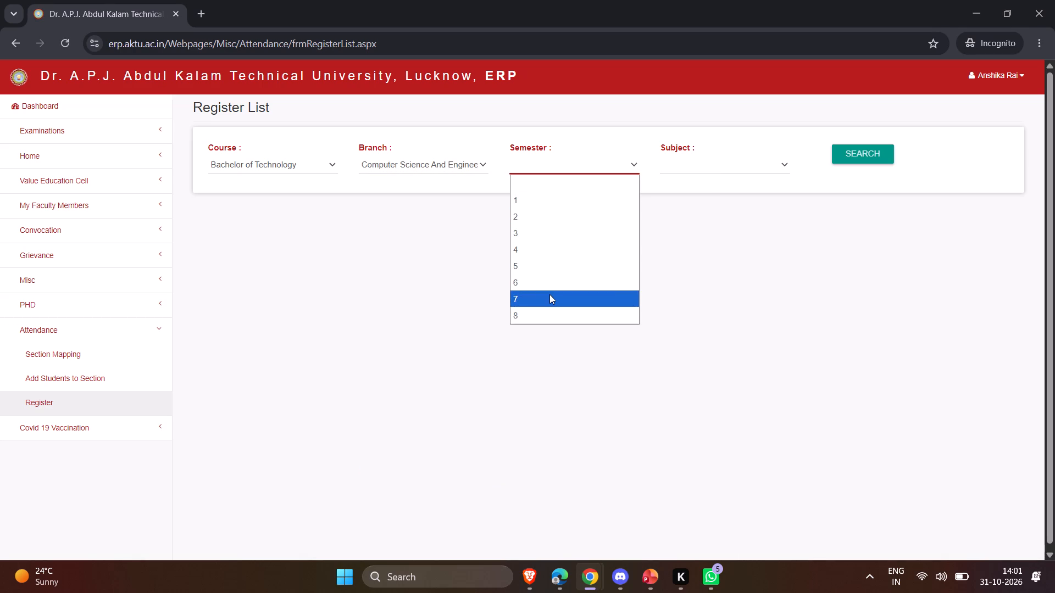
left_click(549, 294)
left_click(718, 159)
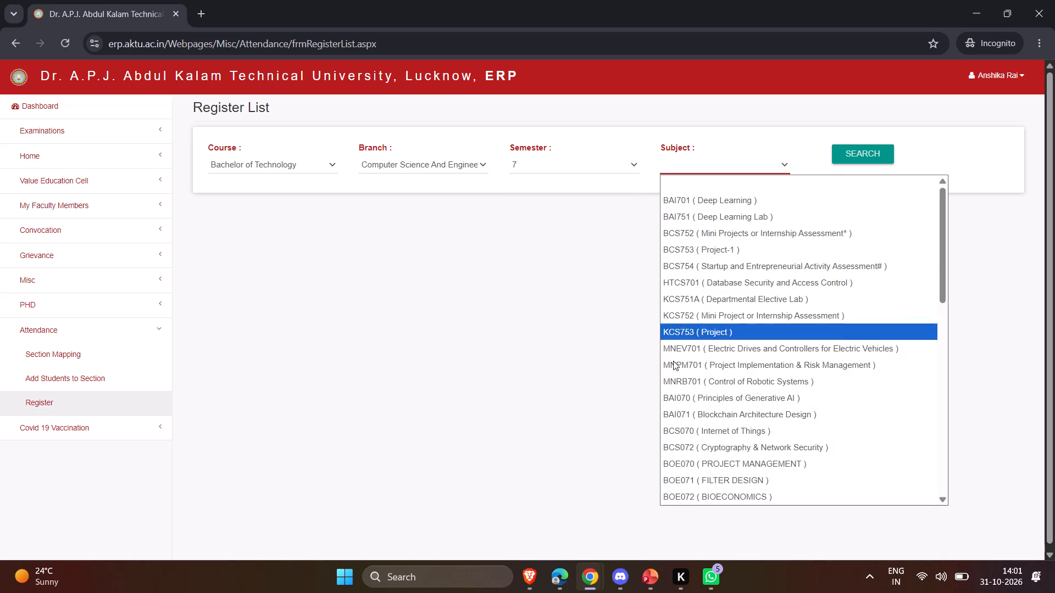
scroll(684, 395, "down", 1)
scroll(723, 450, "down", 1)
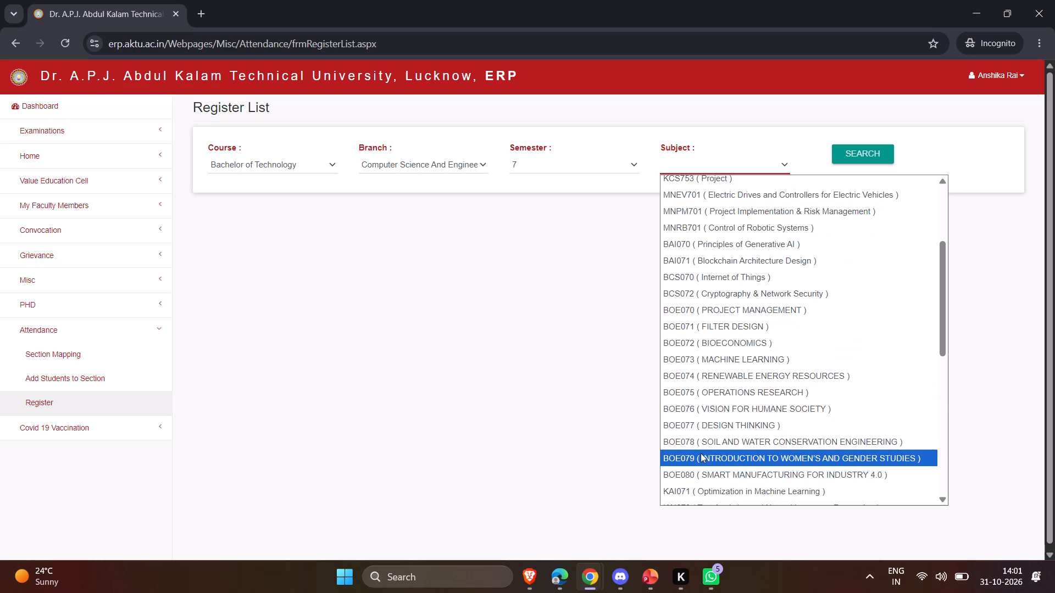
left_click(738, 428)
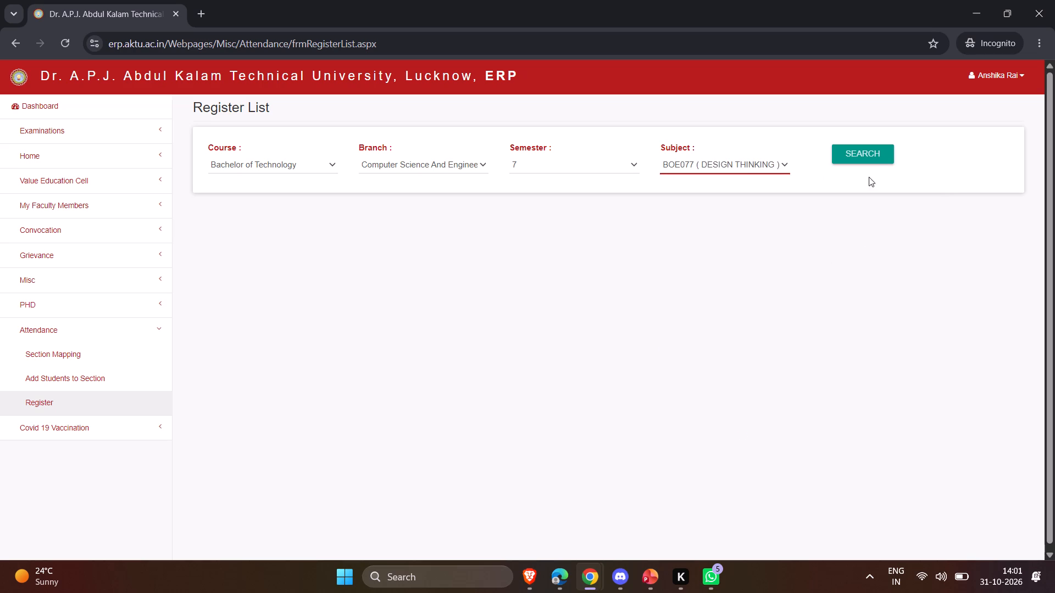
left_click(877, 162)
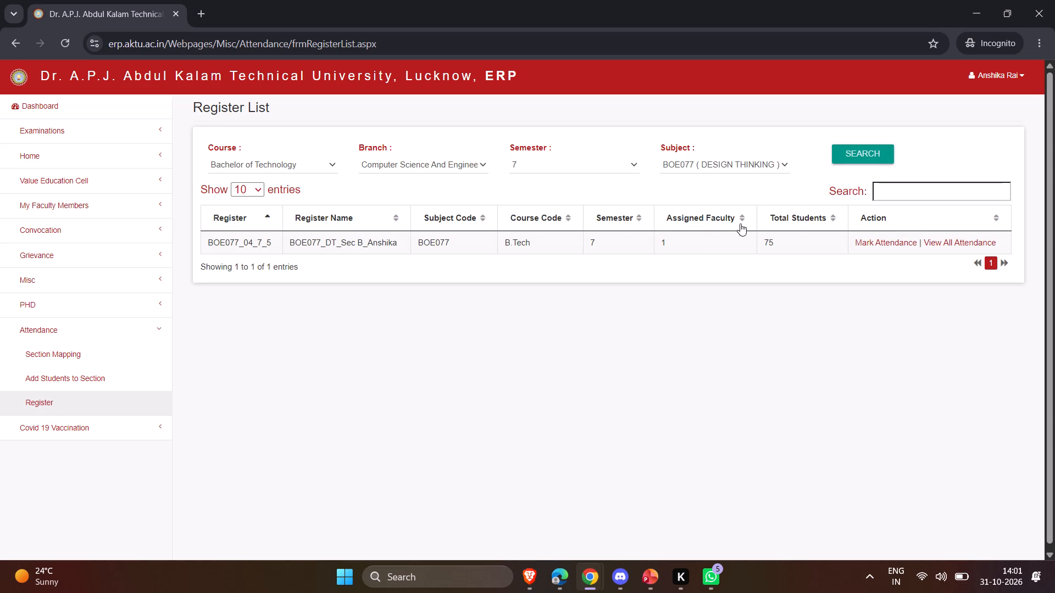
left_click(893, 244)
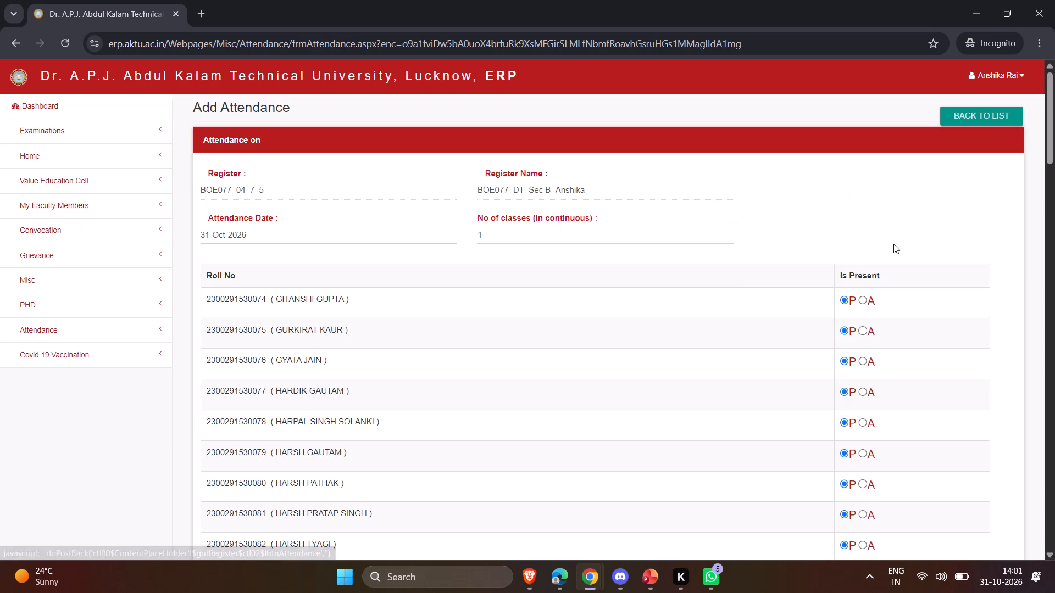
Set the attendance date to 25/Aug/2026.
left_click(237, 233)
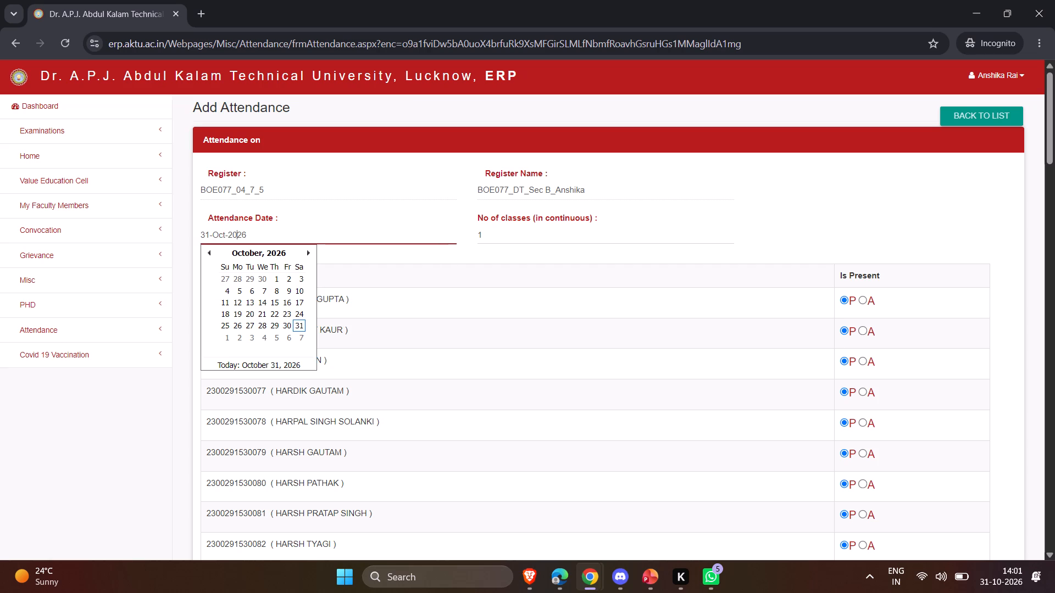
left_click(210, 254)
left_click(210, 254)
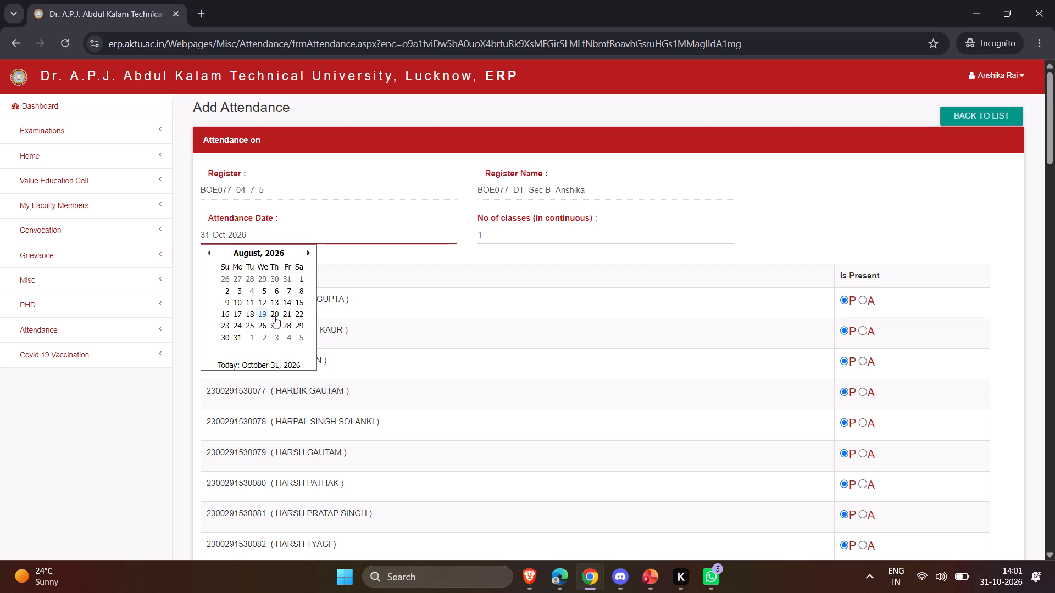
left_click(248, 325)
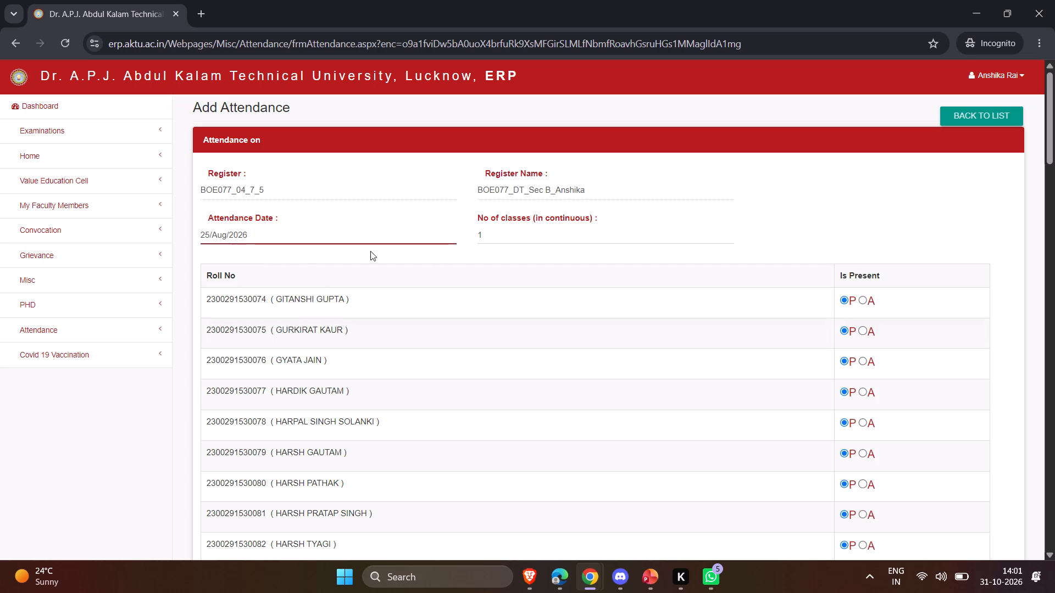
Mark the students with roll numbers ending in 083, 119 and 120 absent, leaving the others present.
scroll(464, 351, "down", 1)
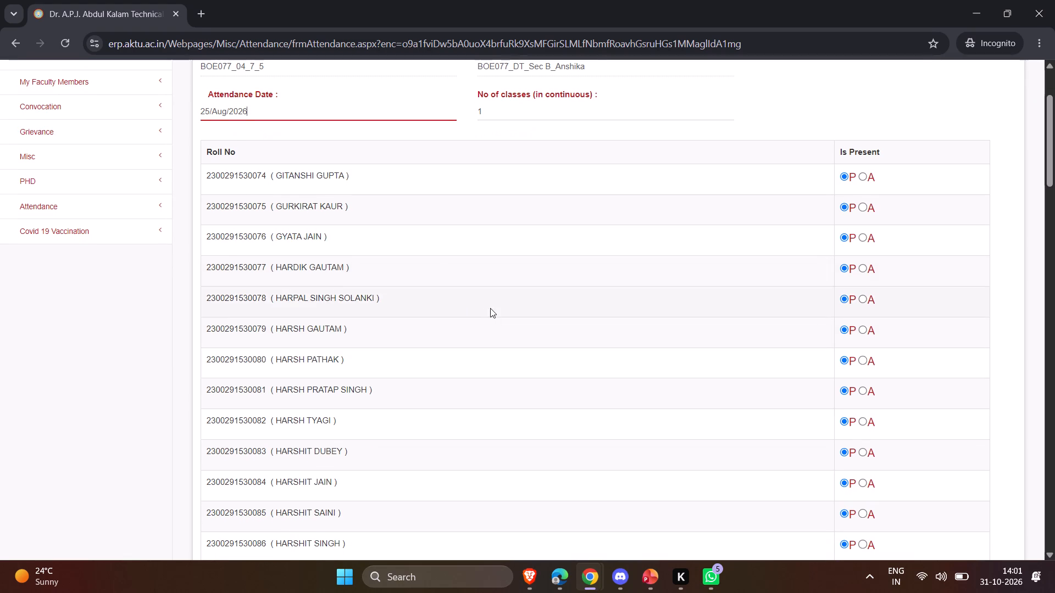
scroll(494, 422, "right", 1)
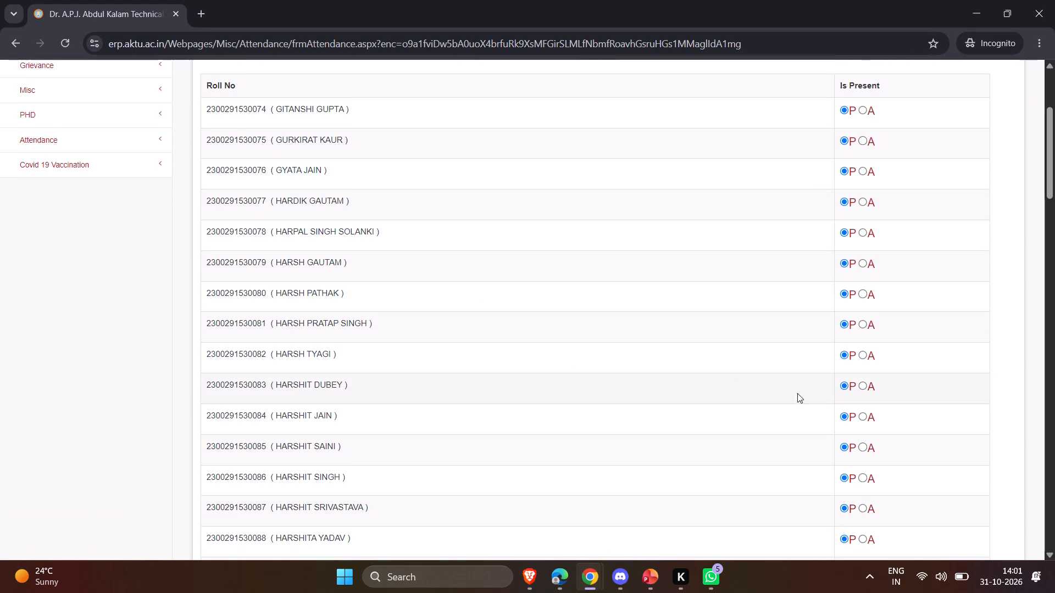
left_click(863, 387)
scroll(593, 456, "down", 8)
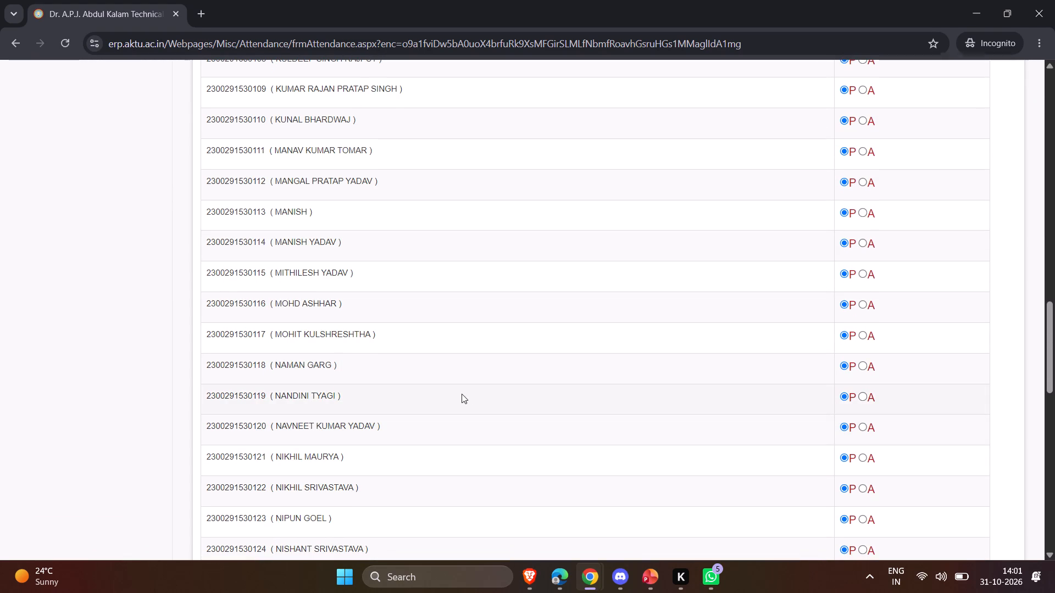
left_click(867, 430)
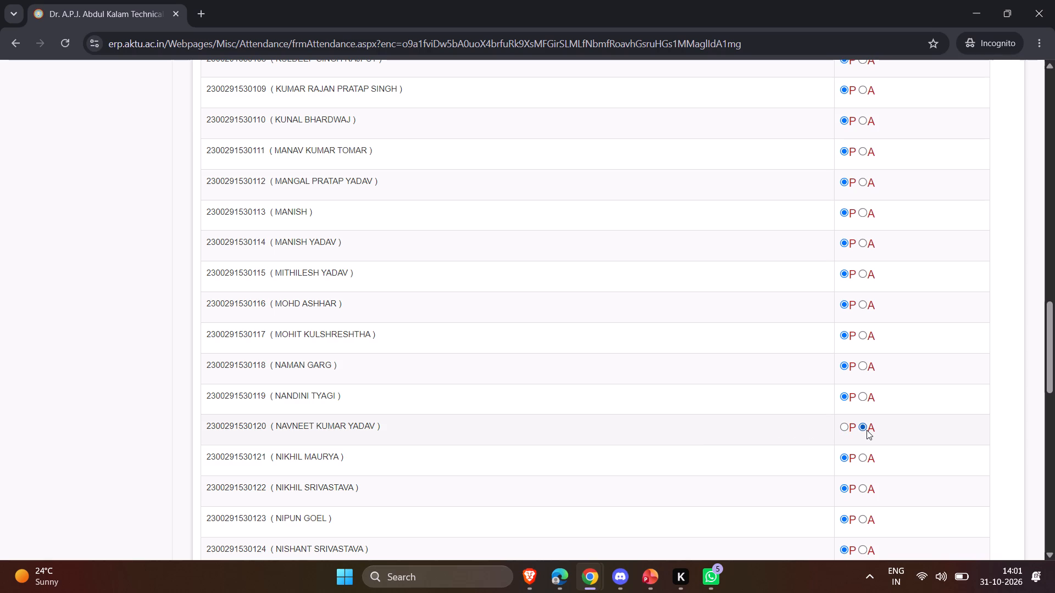
left_click(863, 391)
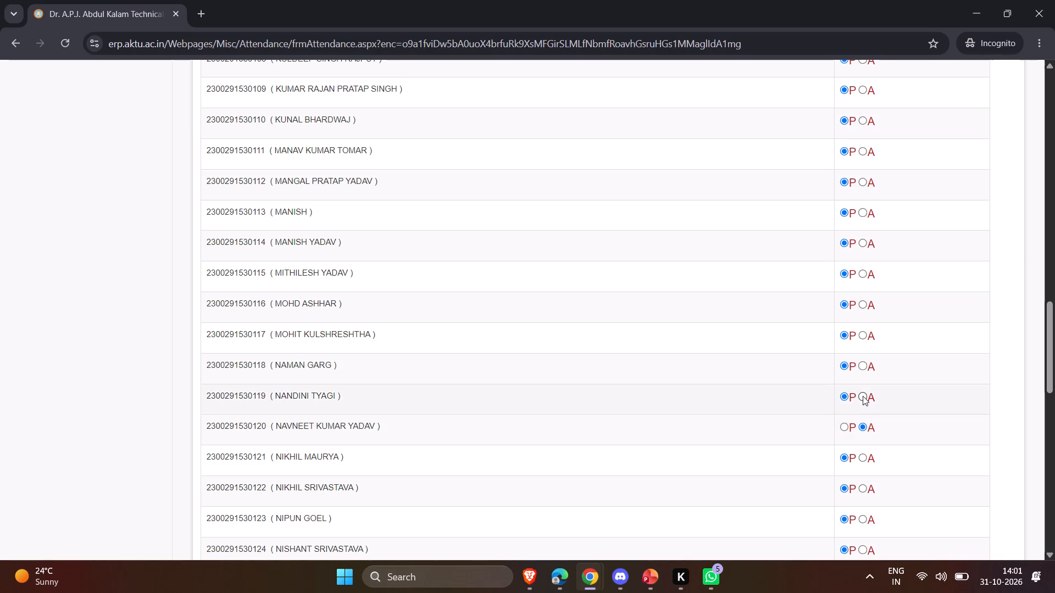
left_click(863, 396)
Submit the 25/Aug/2026 attendance and return to the register list.
scroll(863, 396, "down", 9)
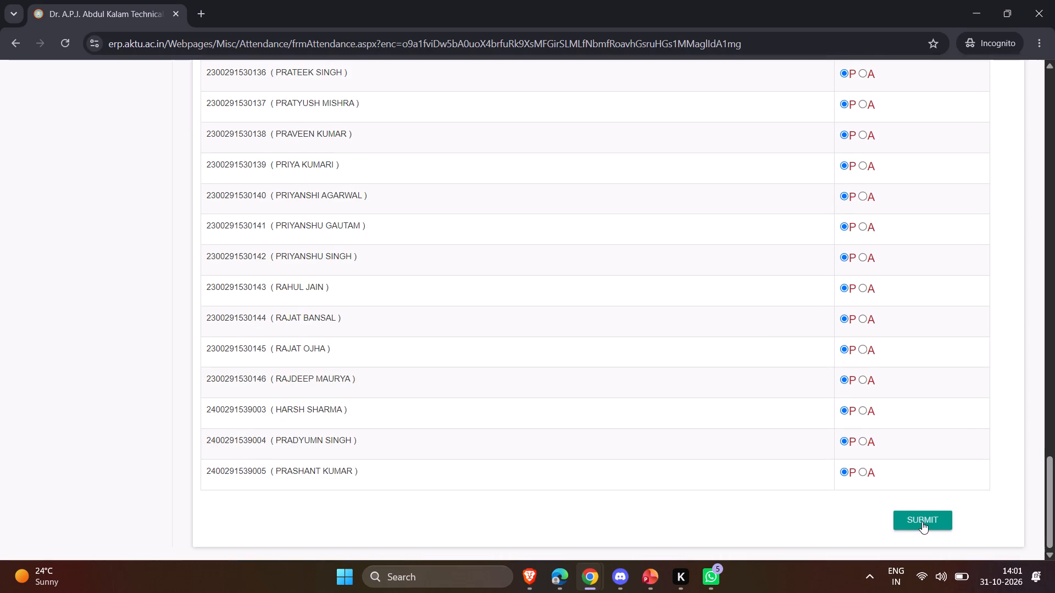
left_click(922, 522)
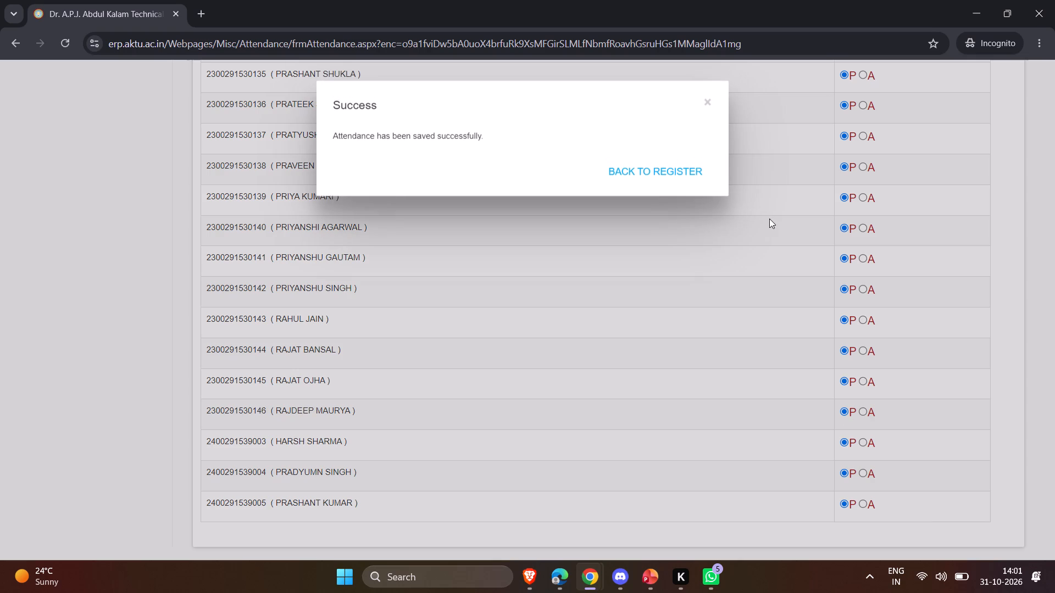
left_click(679, 181)
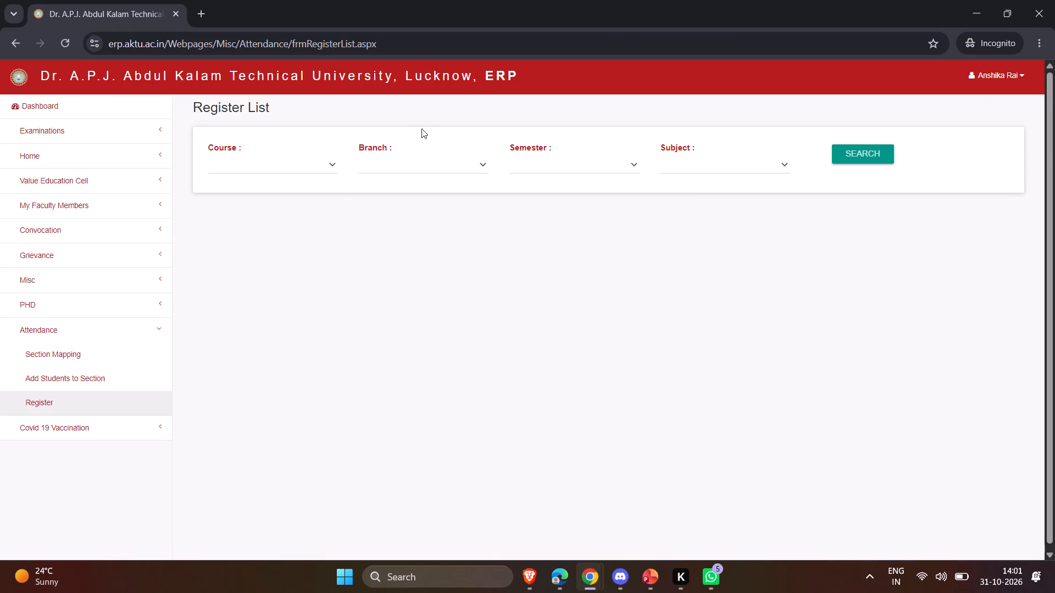
Search for the Bachelor of Technology CSE (Artificial Intelligence & Machine Learning) semester 7 BOE077 (Design Thinking) register and open its attendance marking form.
left_click(336, 158)
left_click(295, 199)
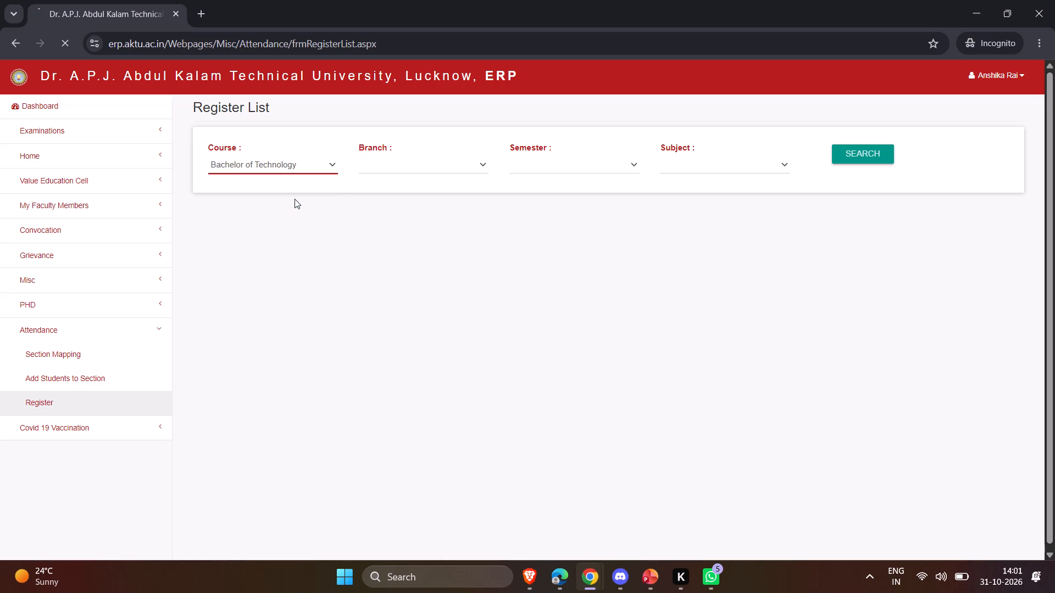
left_click(450, 164)
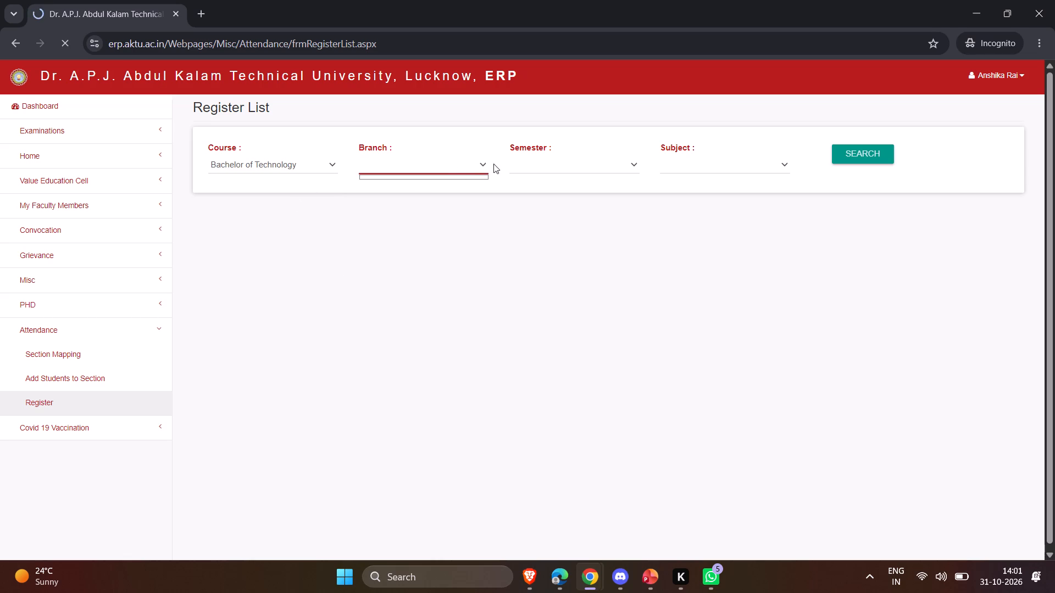
left_click(472, 163)
left_click(472, 163)
left_click(485, 163)
left_click(325, 270)
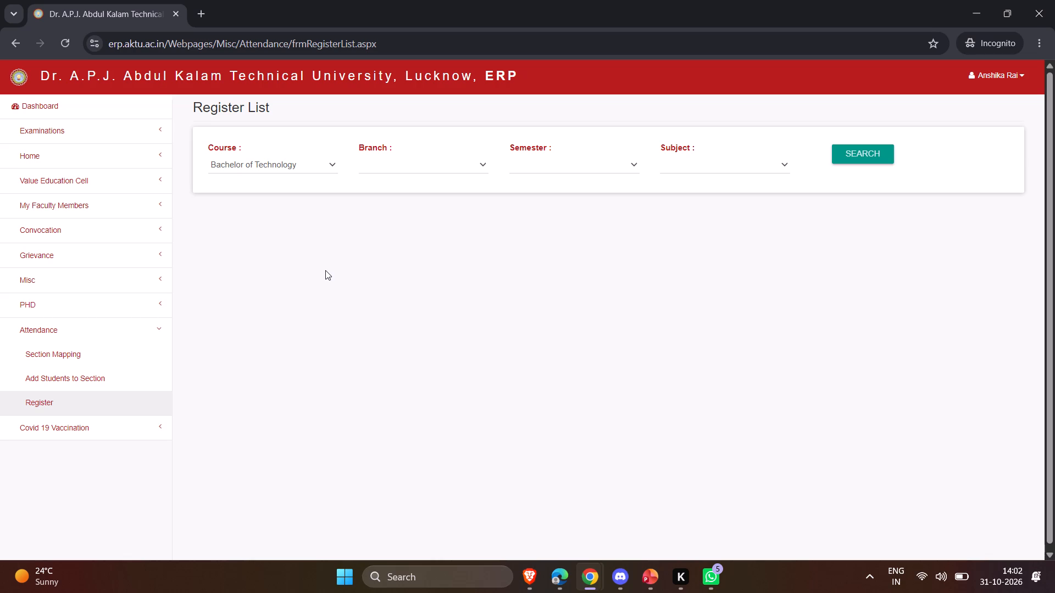
left_click(428, 161)
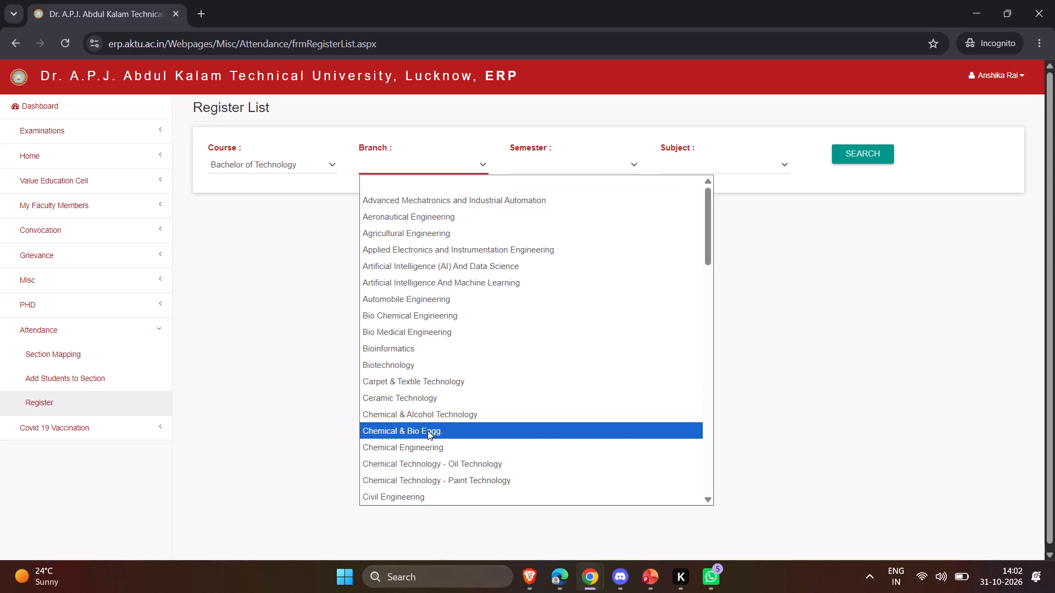
scroll(427, 431, "down", 3)
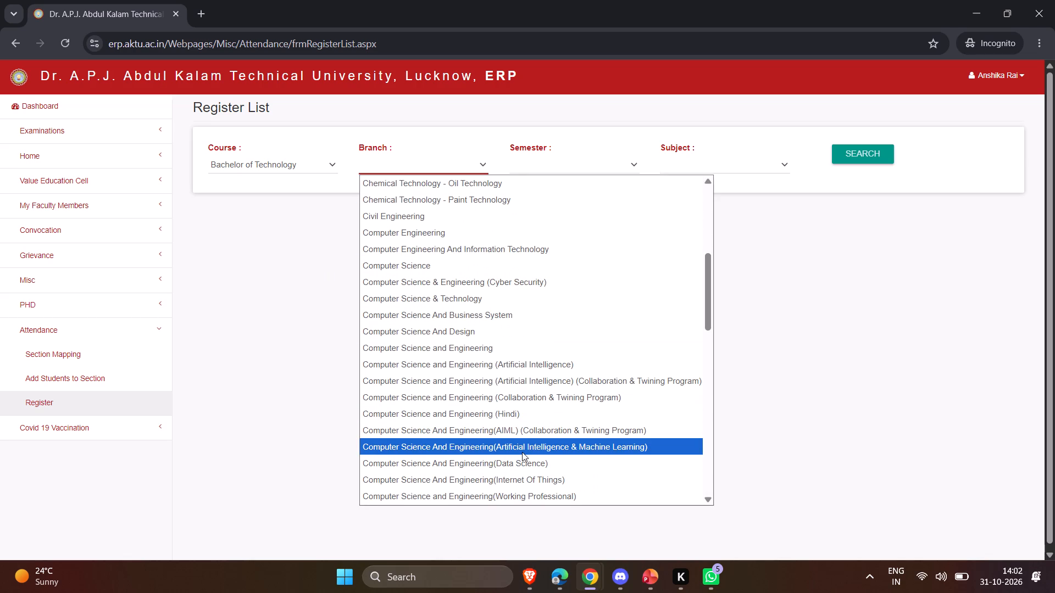
left_click(522, 452)
left_click(607, 172)
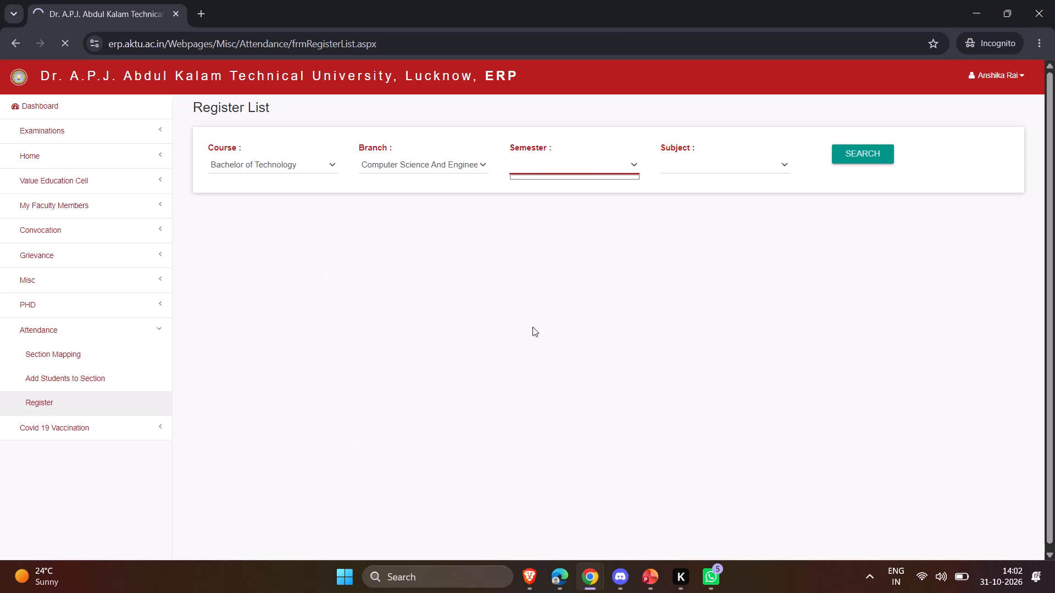
left_click(632, 167)
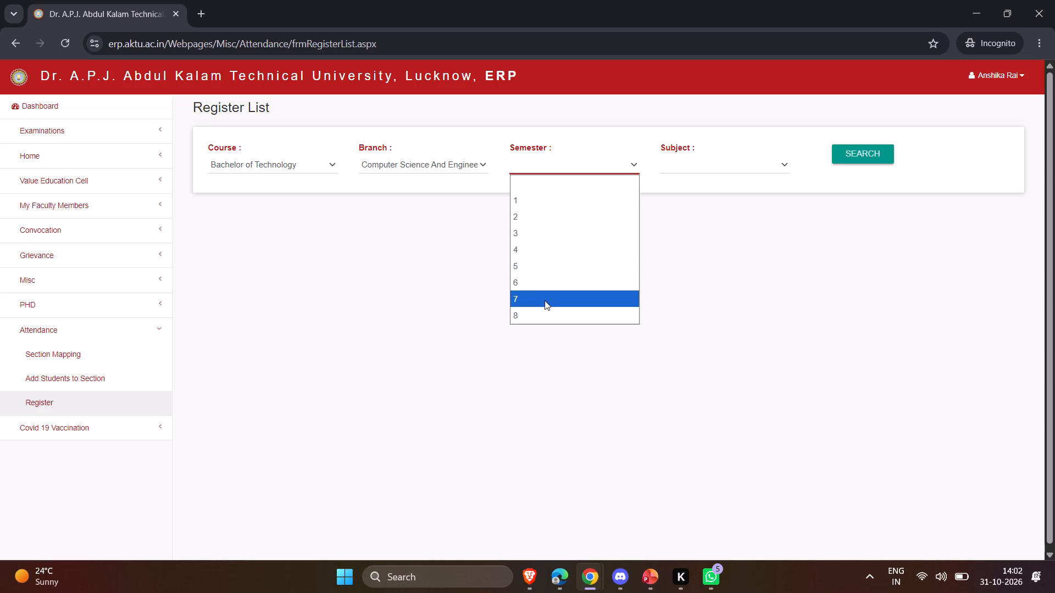
left_click(545, 300)
left_click(690, 160)
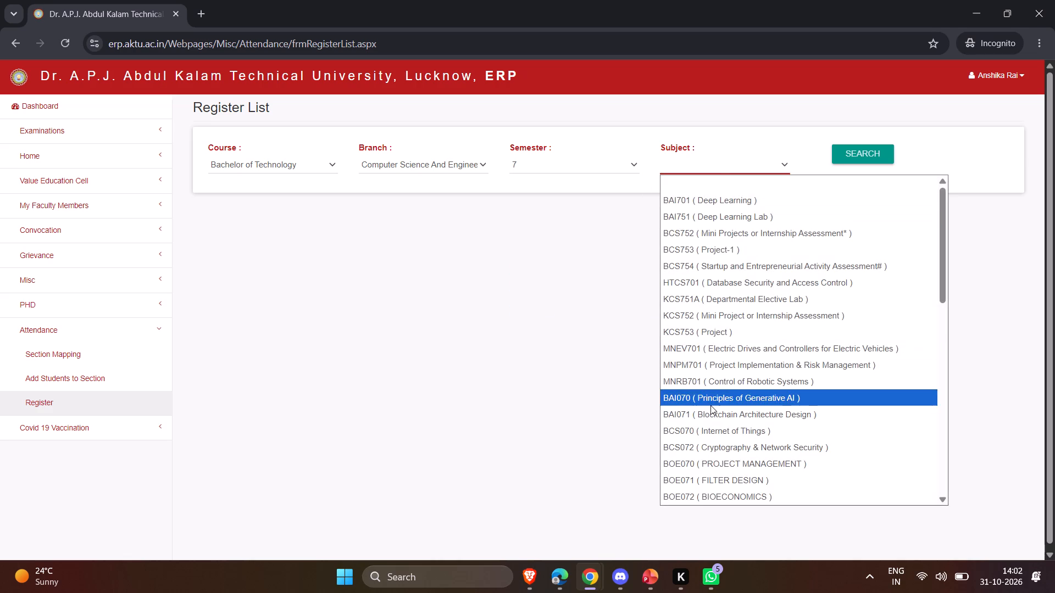
scroll(710, 405, "down", 1)
left_click(715, 480)
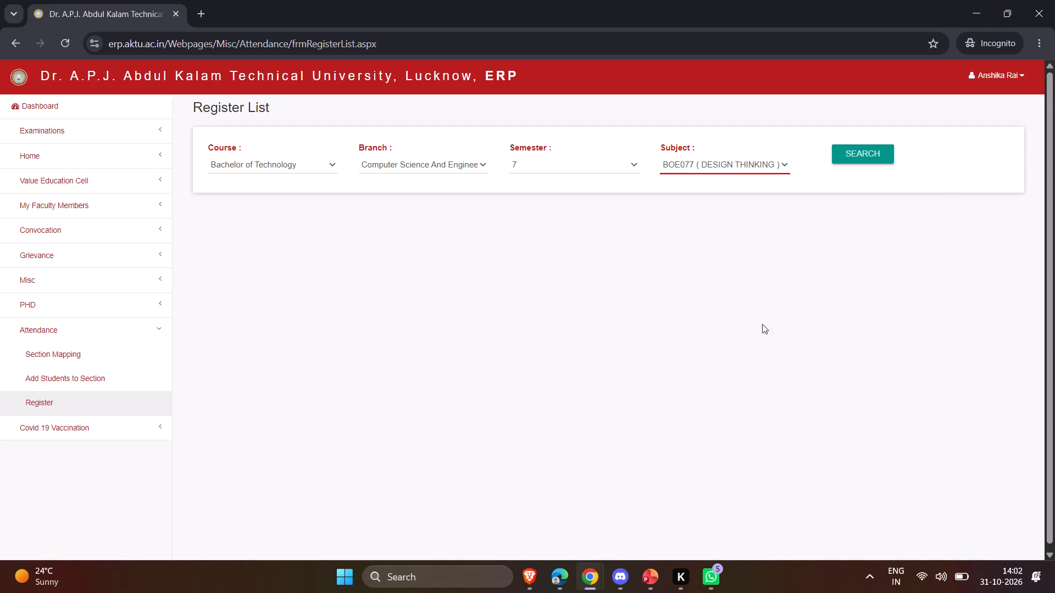
left_click(869, 155)
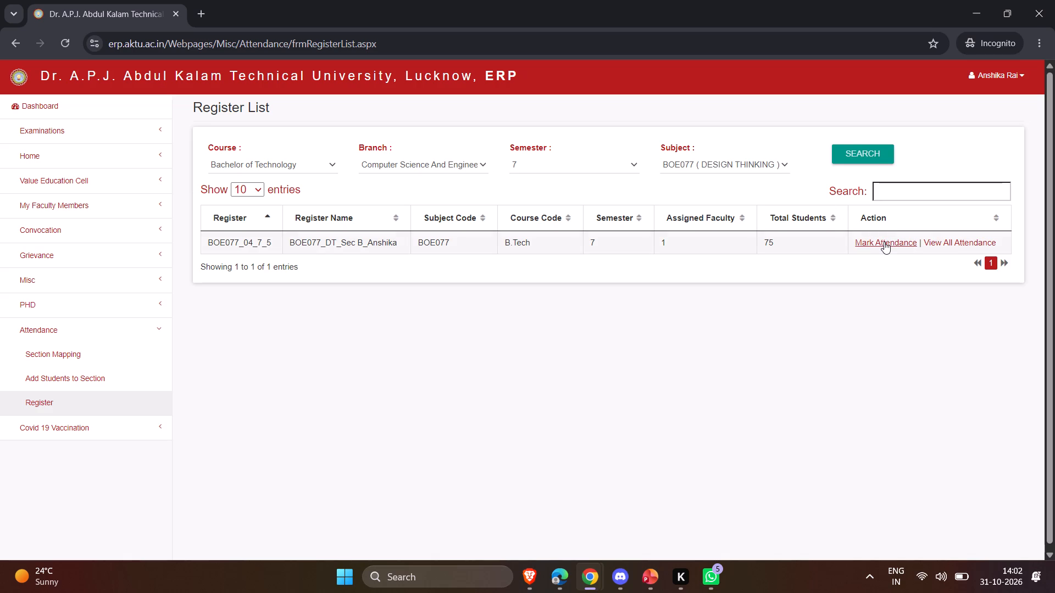
left_click(884, 242)
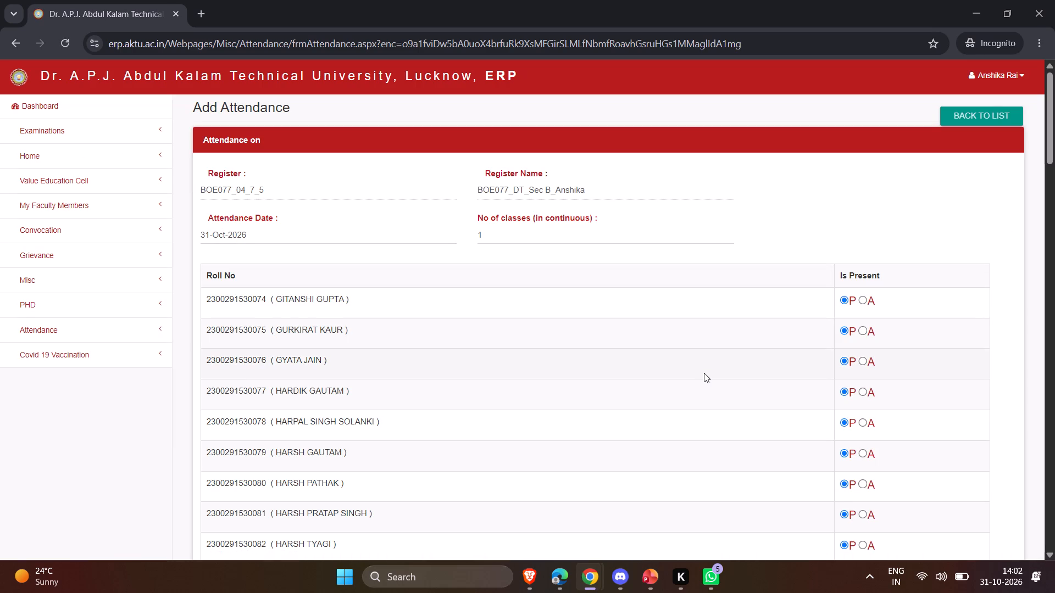
Set the attendance date to 31/Aug/2026.
left_click(237, 230)
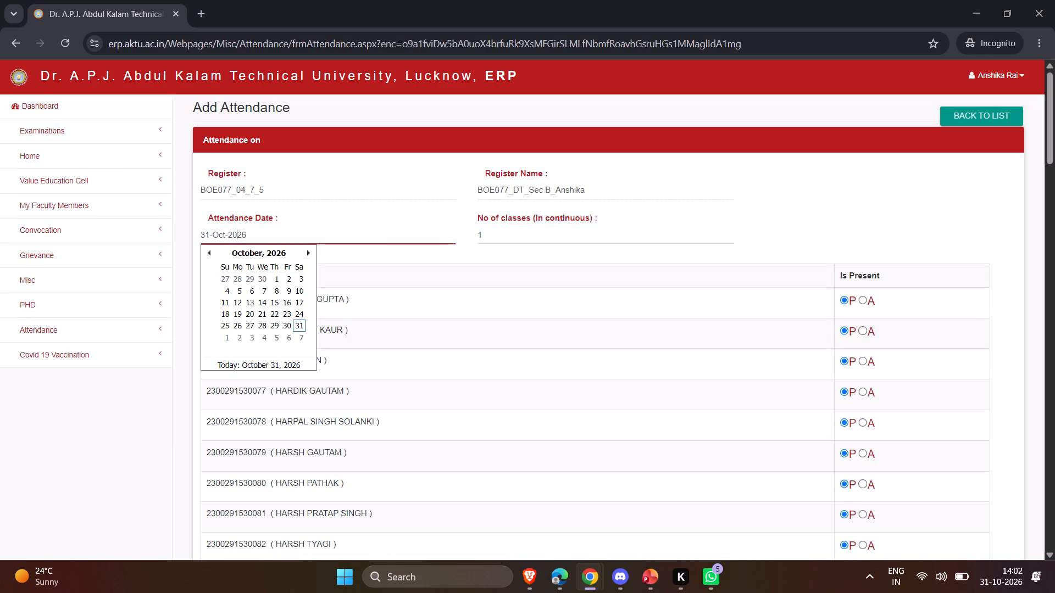
left_click(210, 251)
left_click(210, 251)
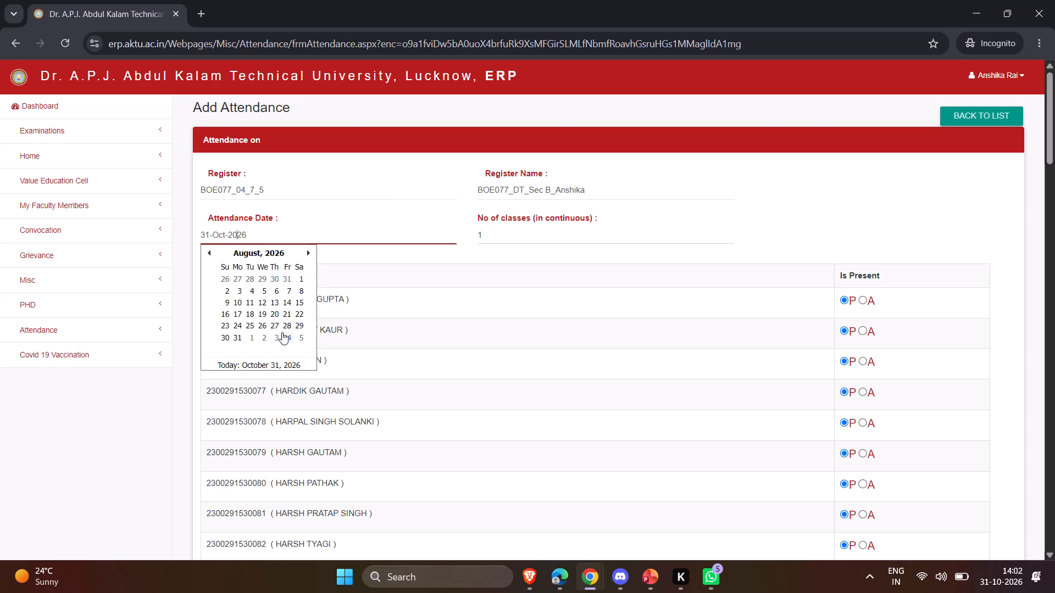
left_click(240, 339)
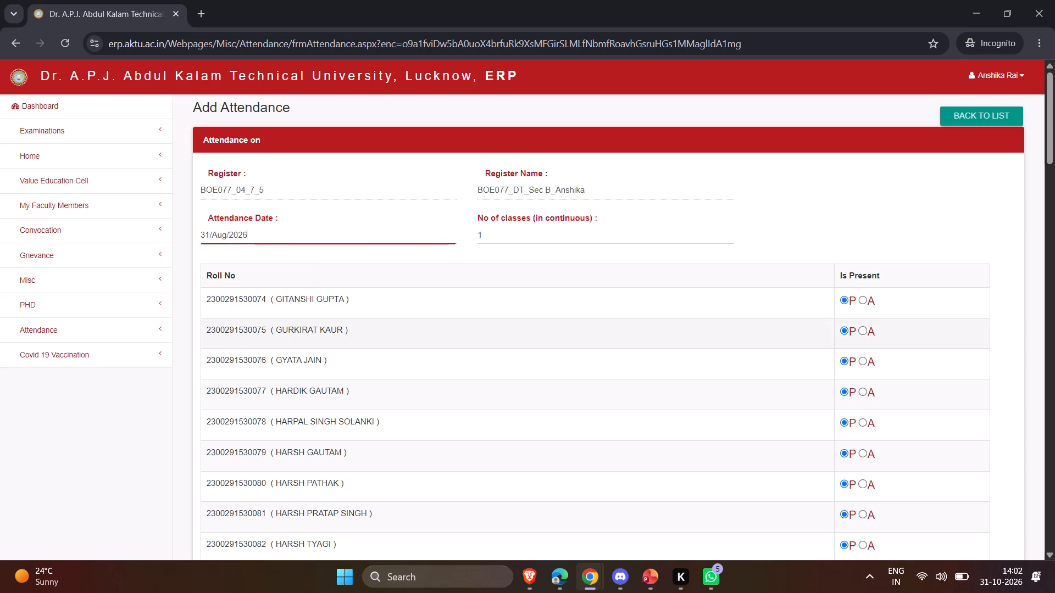
Mark the students with roll numbers ending in 086, 088, 089 and 9004 absent, leaving the others present.
scroll(572, 340, "down", 2)
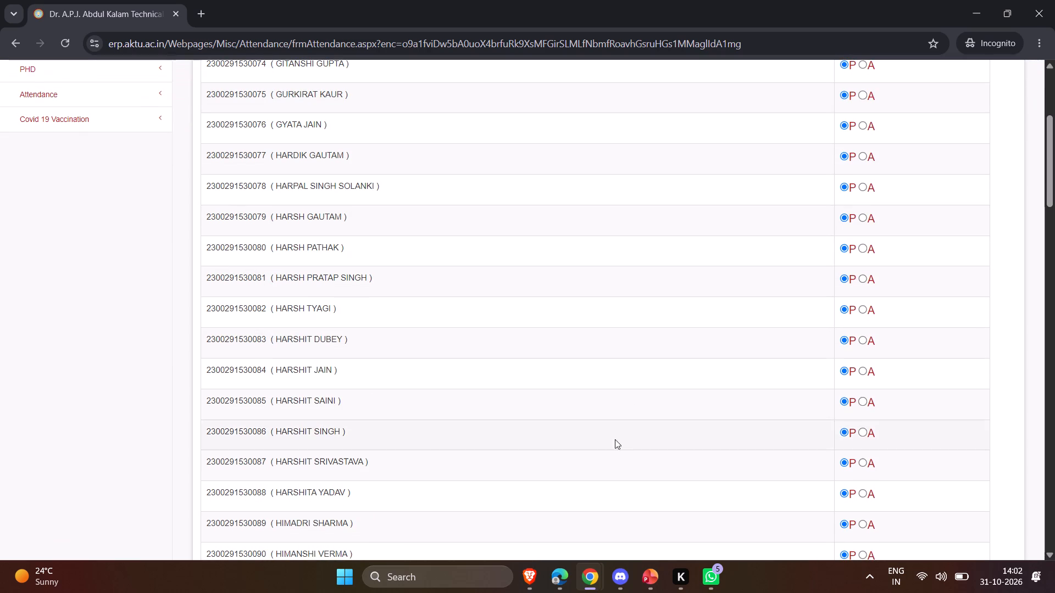
left_click(863, 432)
scroll(863, 432, "down", 1)
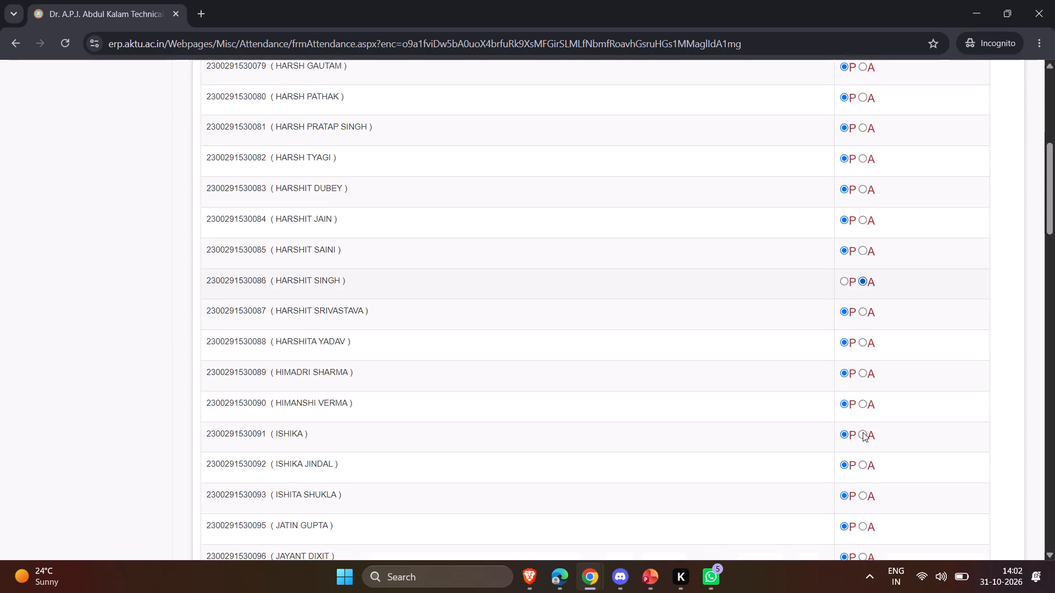
scroll(863, 432, "down", 1)
left_click_drag(861, 394, 879, 371)
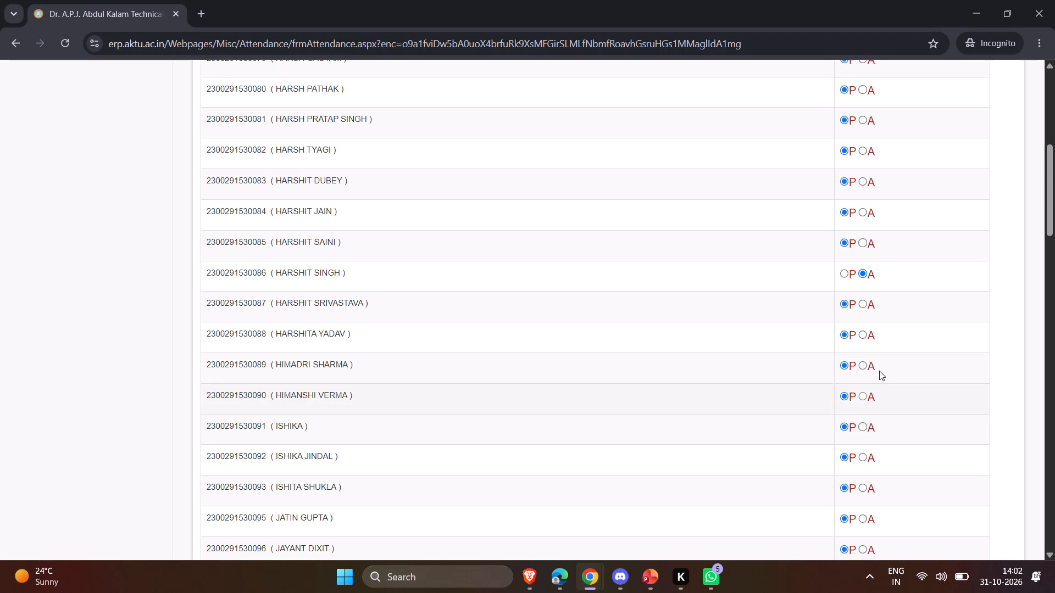
left_click_drag(879, 371, 859, 364)
left_click(859, 364)
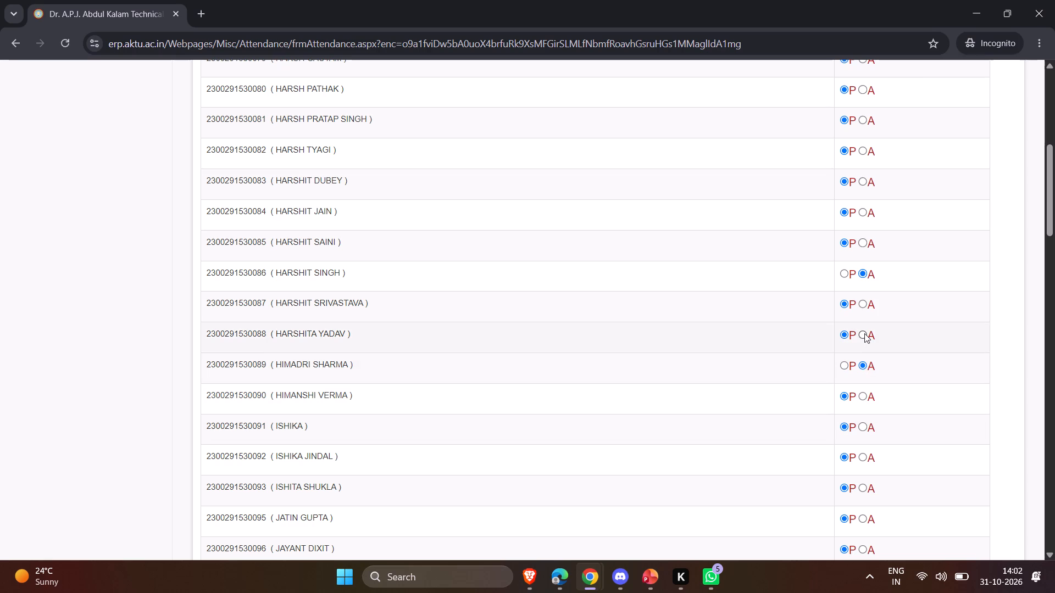
left_click(864, 333)
scroll(720, 389, "down", 8)
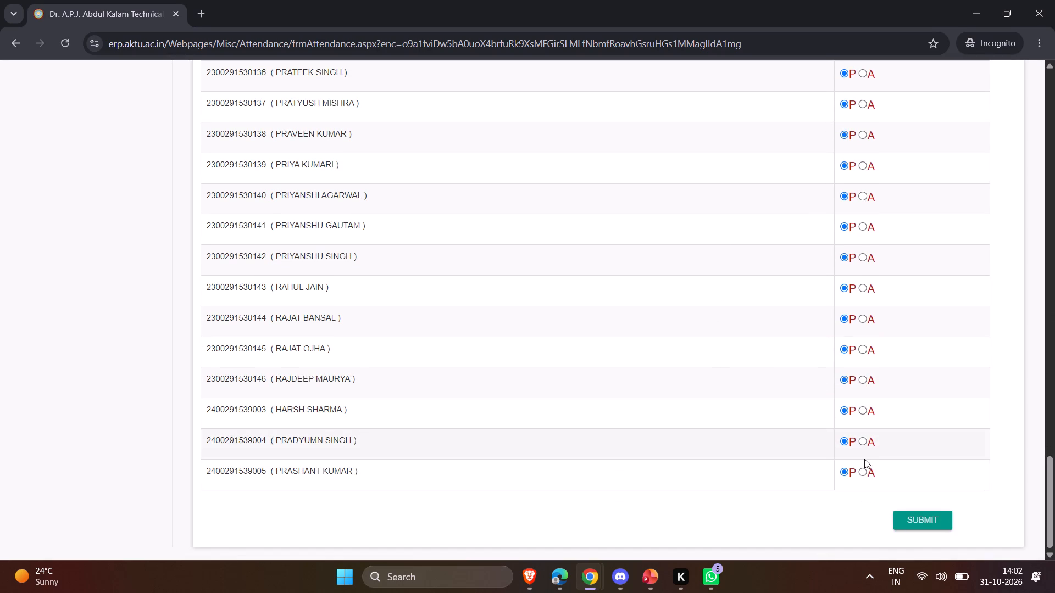
left_click(863, 445)
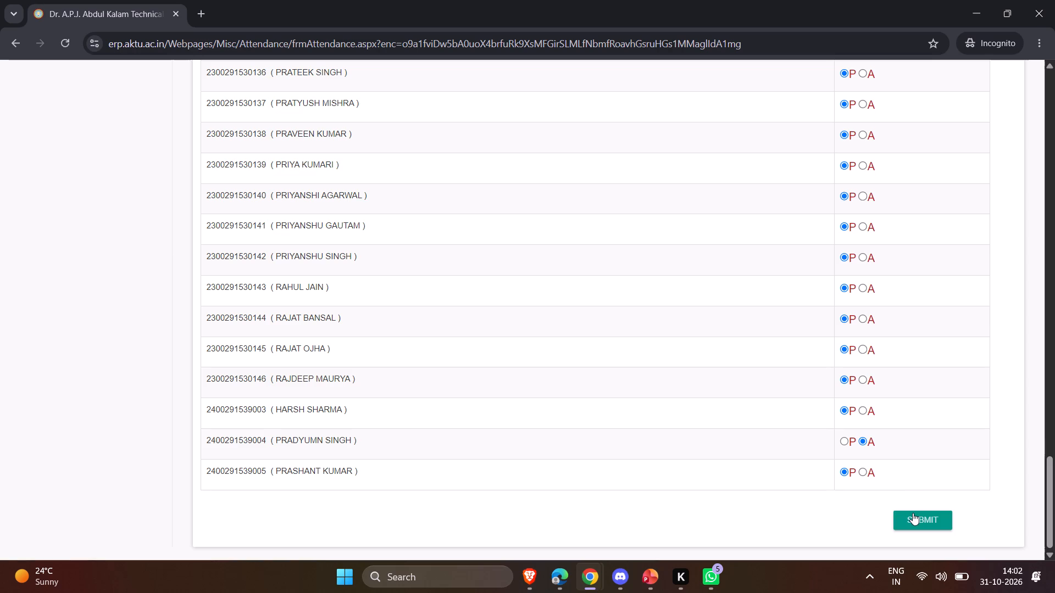
Submit the 31/Aug/2026 attendance and return to the register list.
left_click(913, 513)
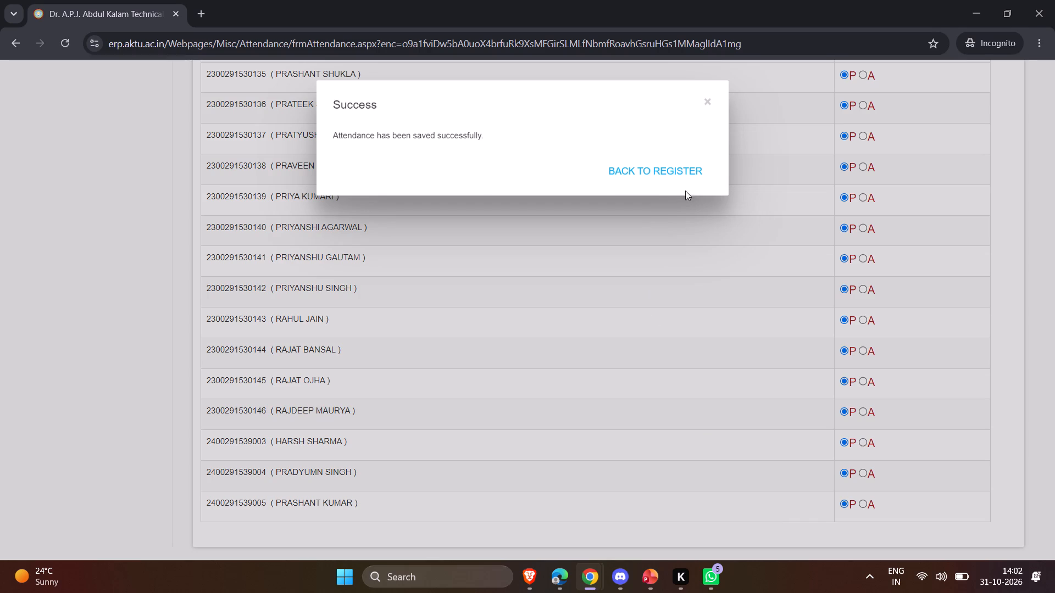
left_click(668, 172)
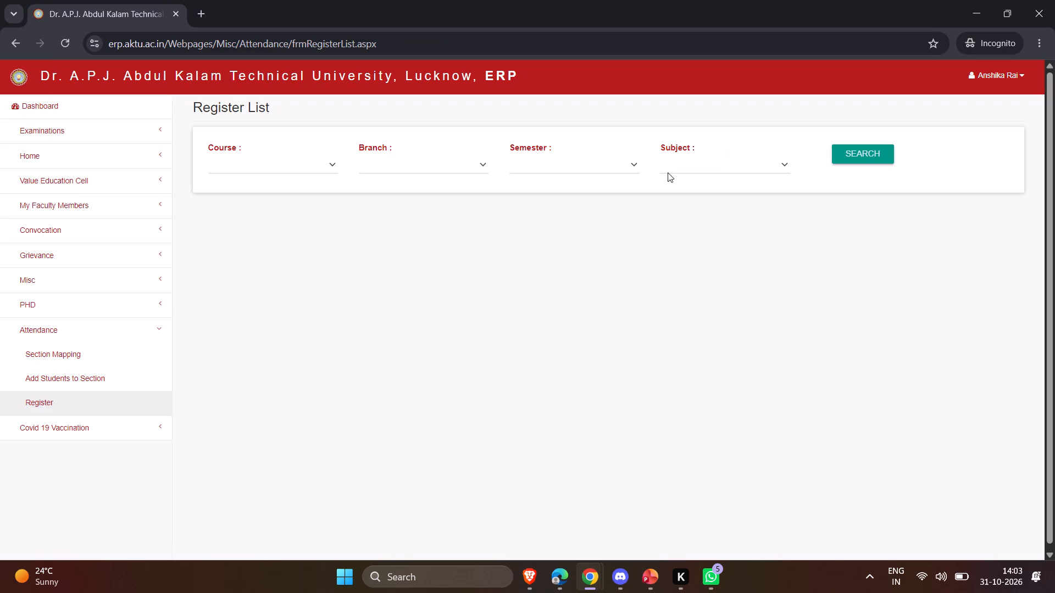
Search for the Bachelor of Technology CSE (Artificial Intelligence & Machine Learning) semester 7 BOE077 (Design Thinking) register and open its attendance marking form.
left_click(307, 167)
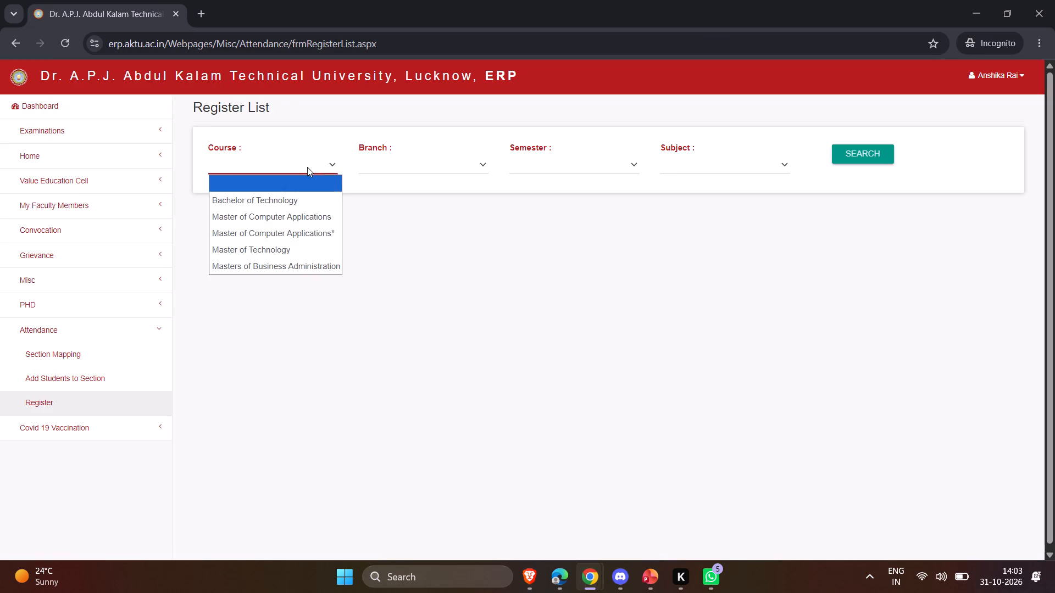
left_click(280, 202)
left_click(409, 163)
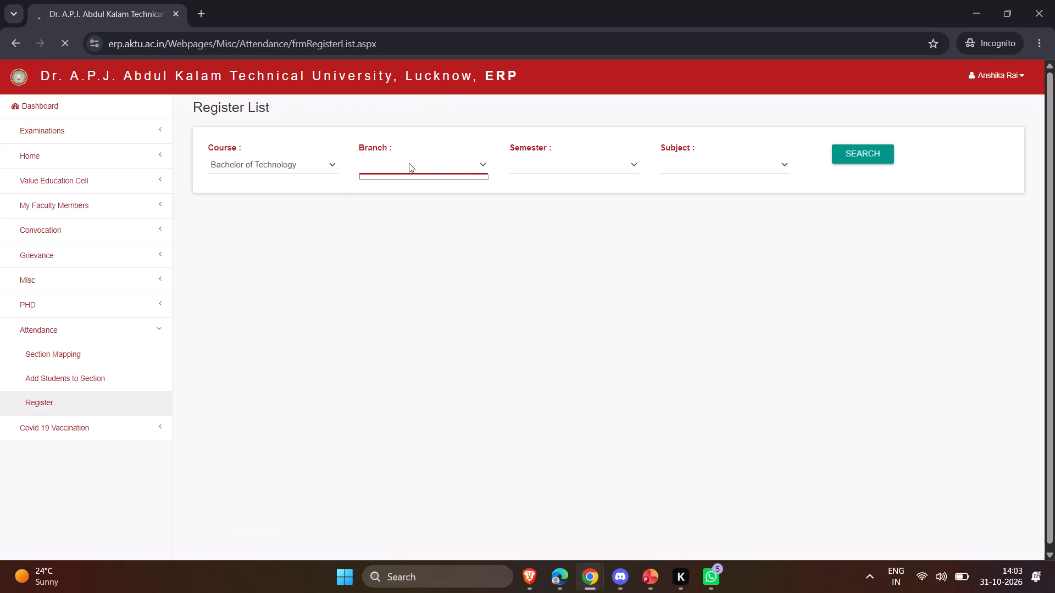
left_click(392, 293)
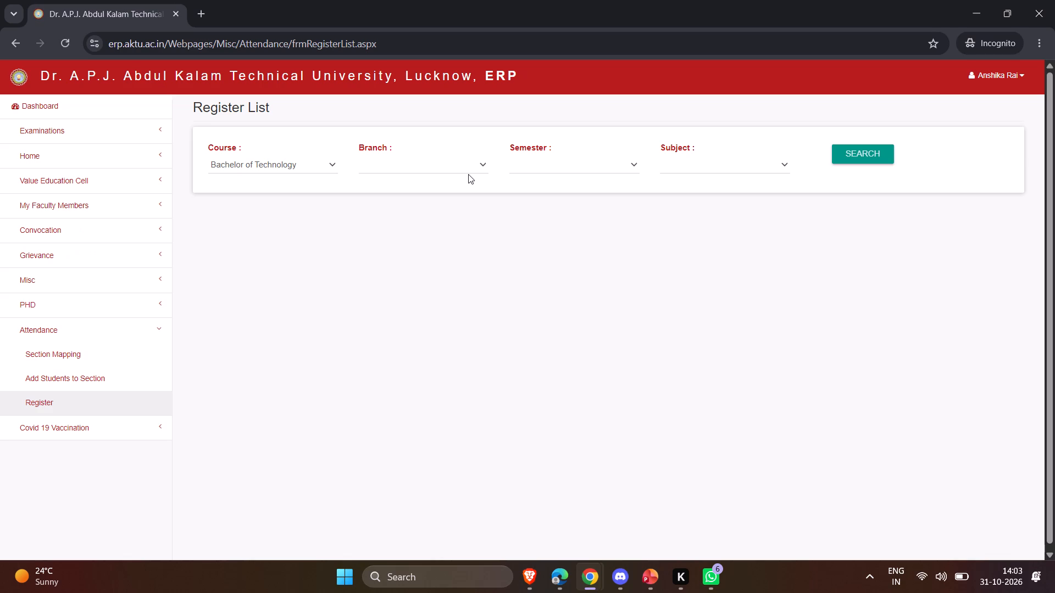
left_click(458, 162)
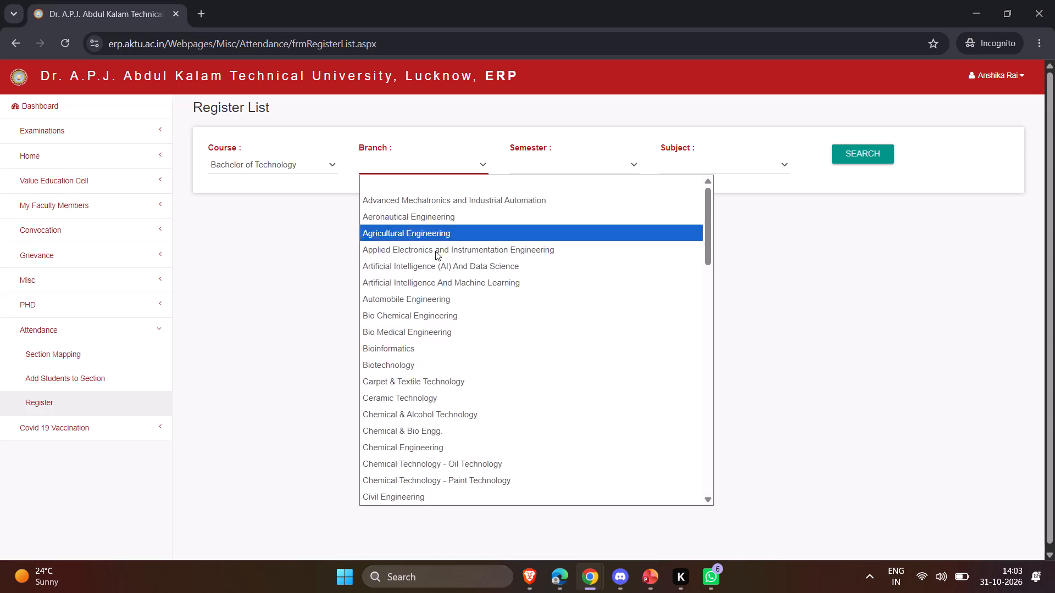
scroll(433, 398, "down", 3)
scroll(488, 468, "down", 1)
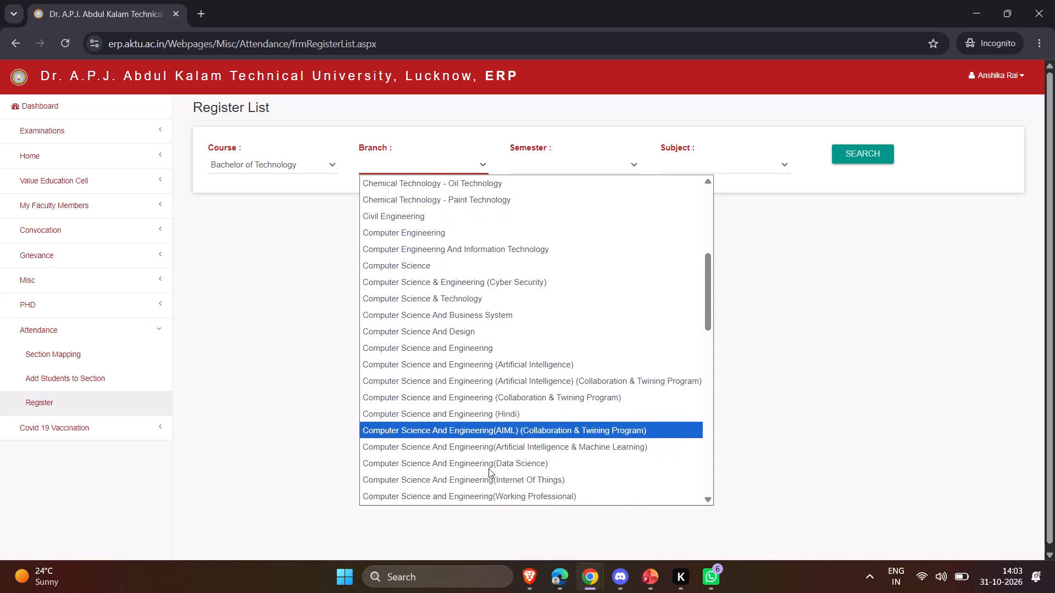
scroll(488, 468, "down", 1)
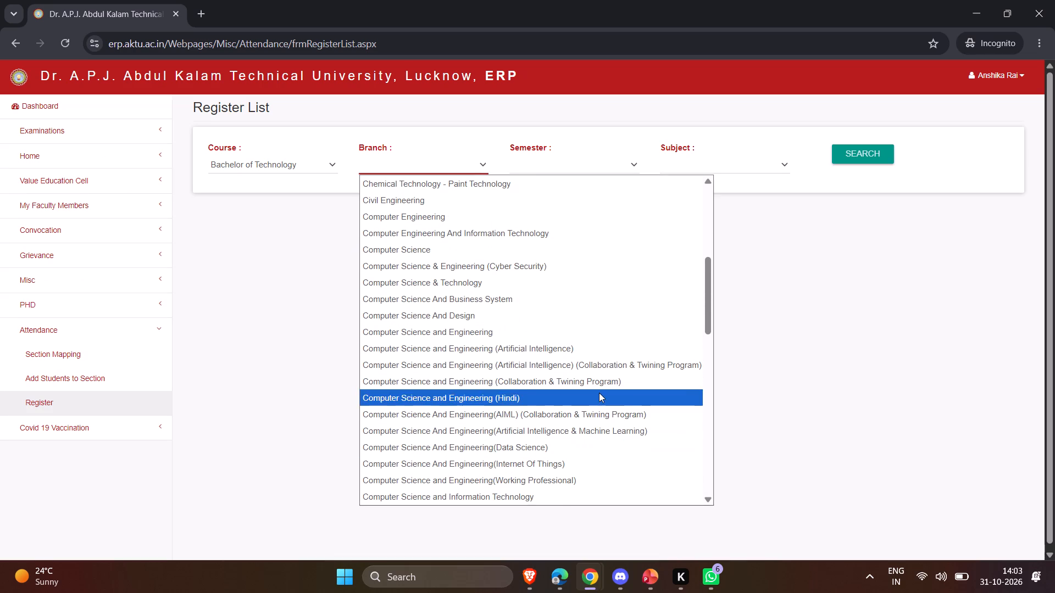
left_click(576, 424)
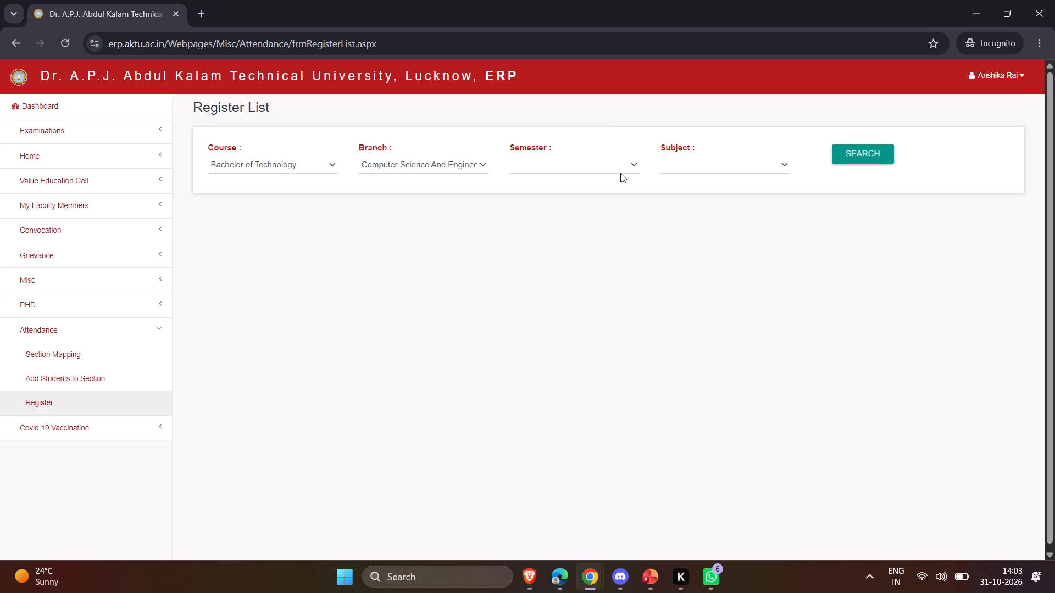
left_click(620, 173)
left_click(545, 295)
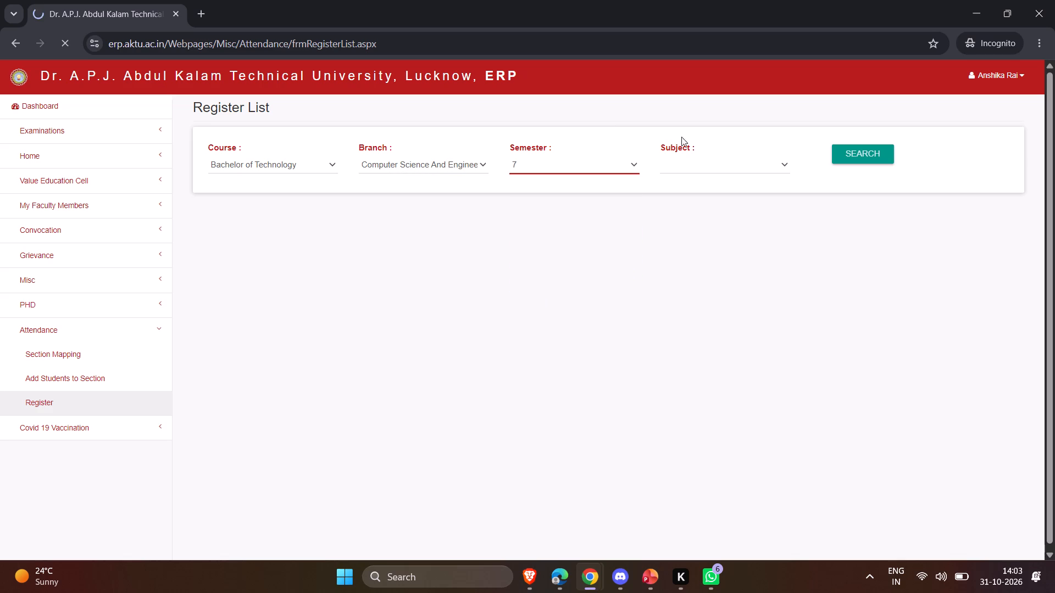
left_click(732, 158)
left_click(773, 162)
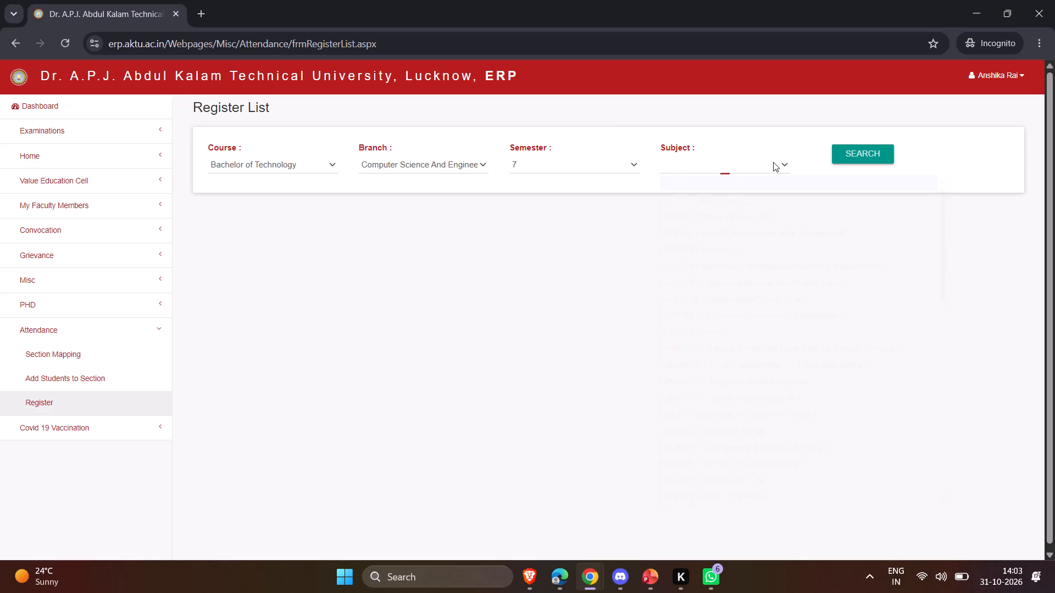
scroll(723, 371, "down", 2)
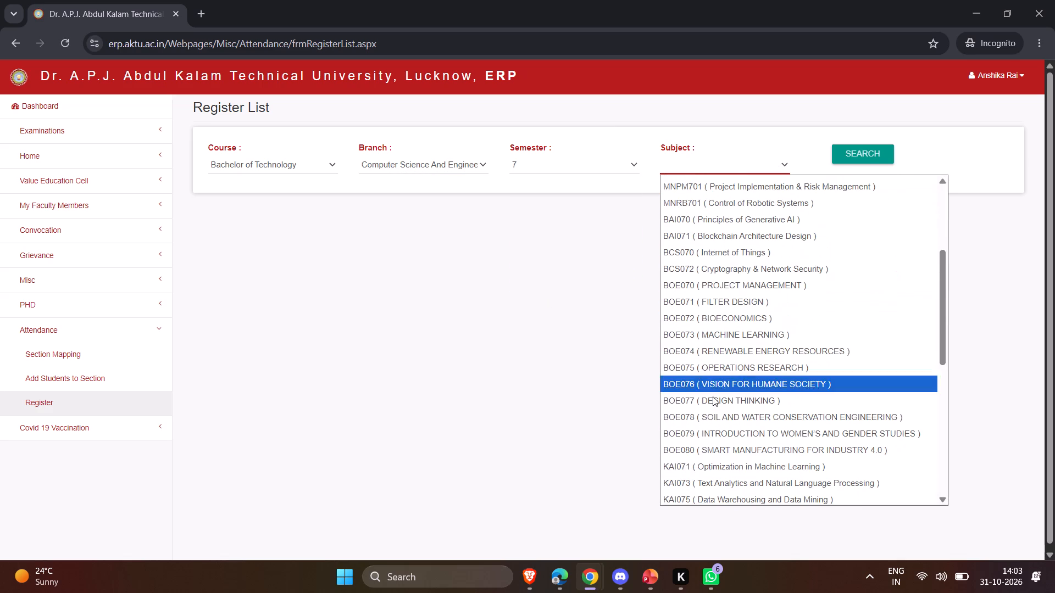
left_click(729, 401)
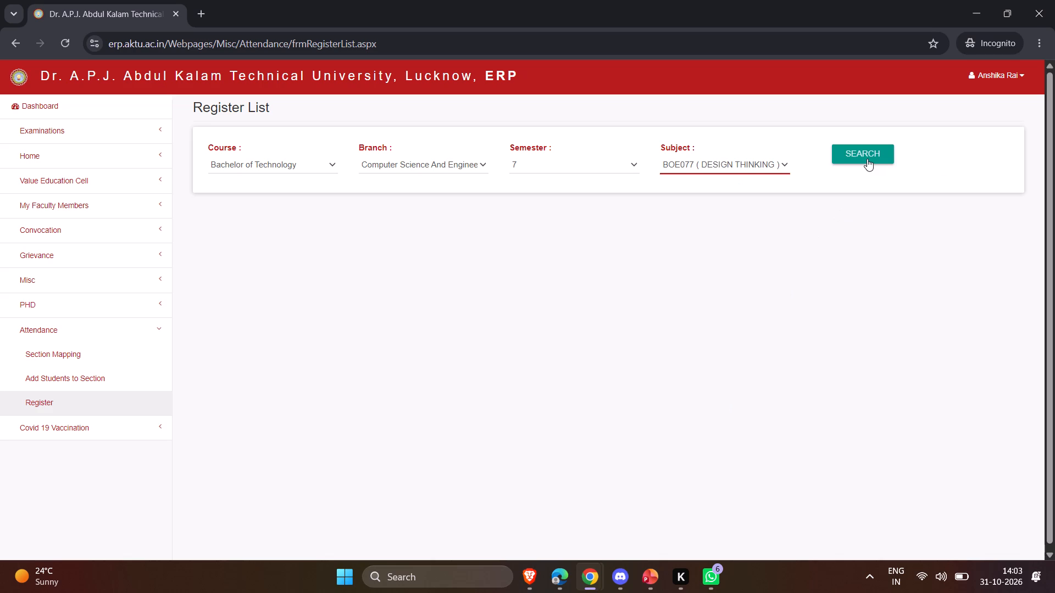
left_click(866, 156)
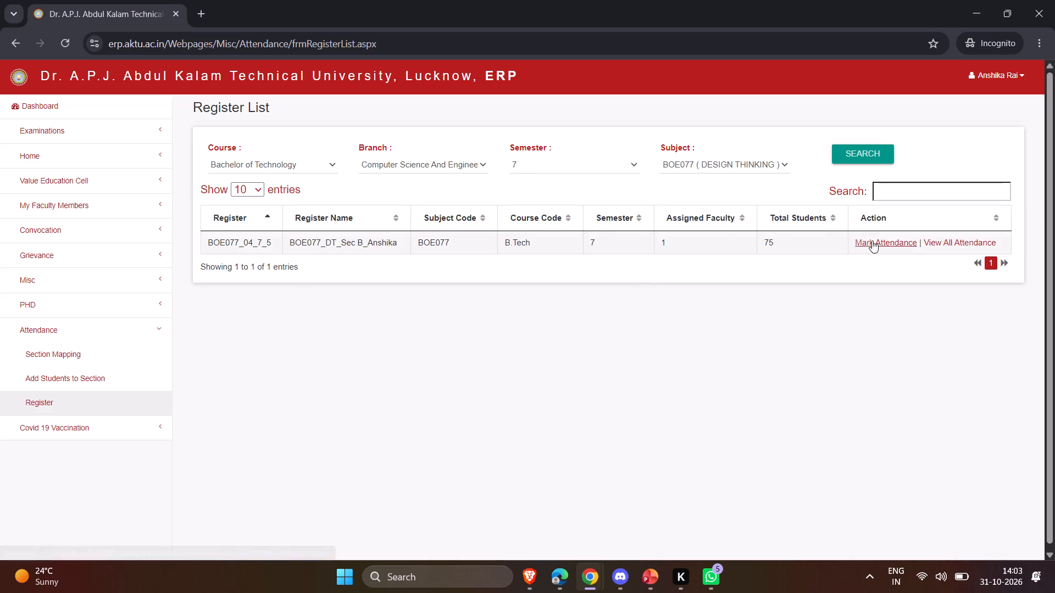
left_click(872, 240)
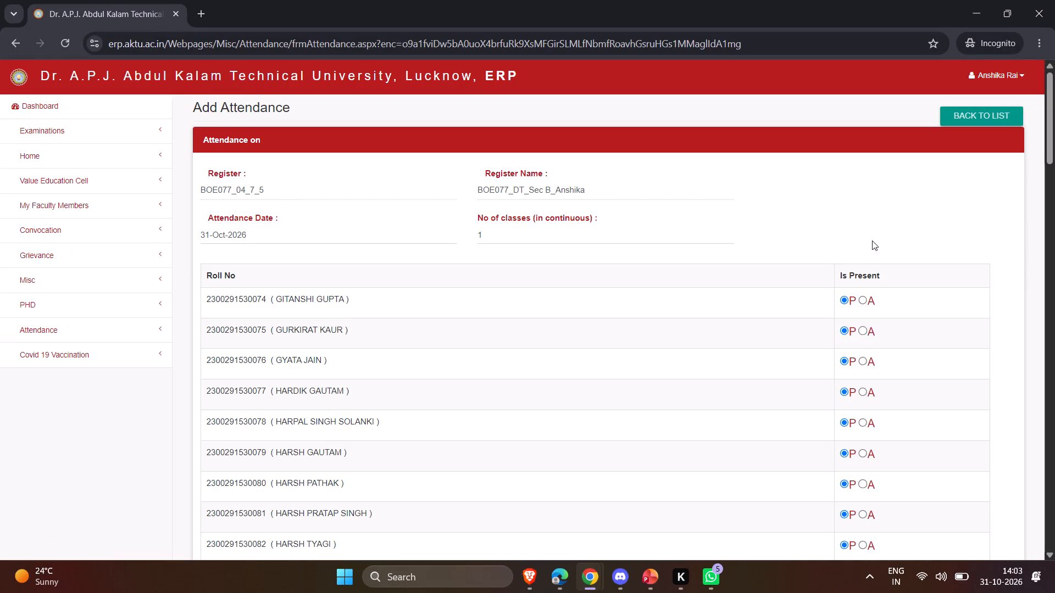
Set the attendance date to 27/Jul/2026.
left_click(232, 233)
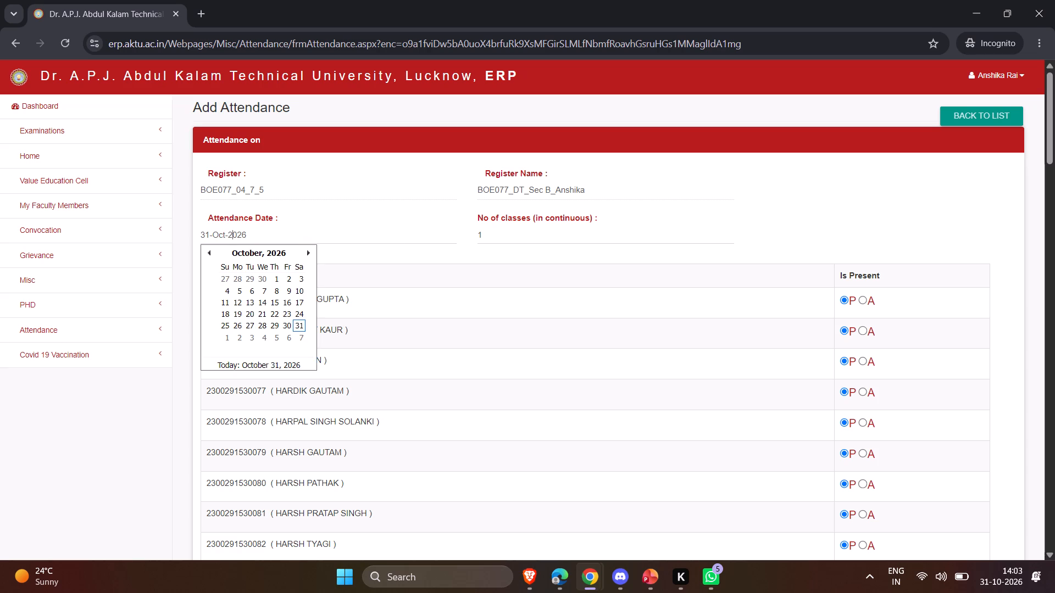
left_click(208, 255)
left_click(208, 255)
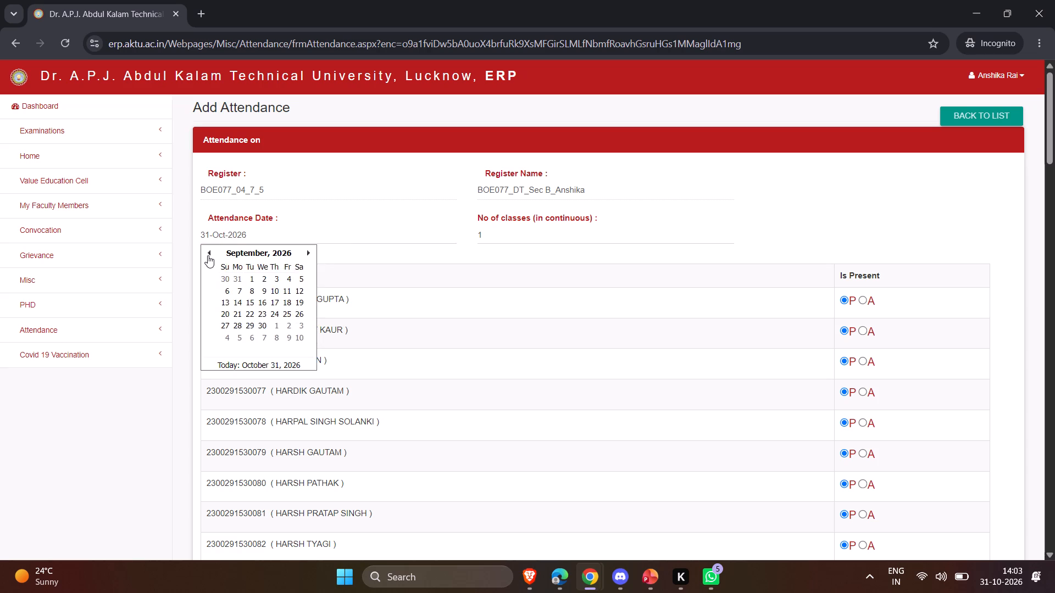
left_click(208, 255)
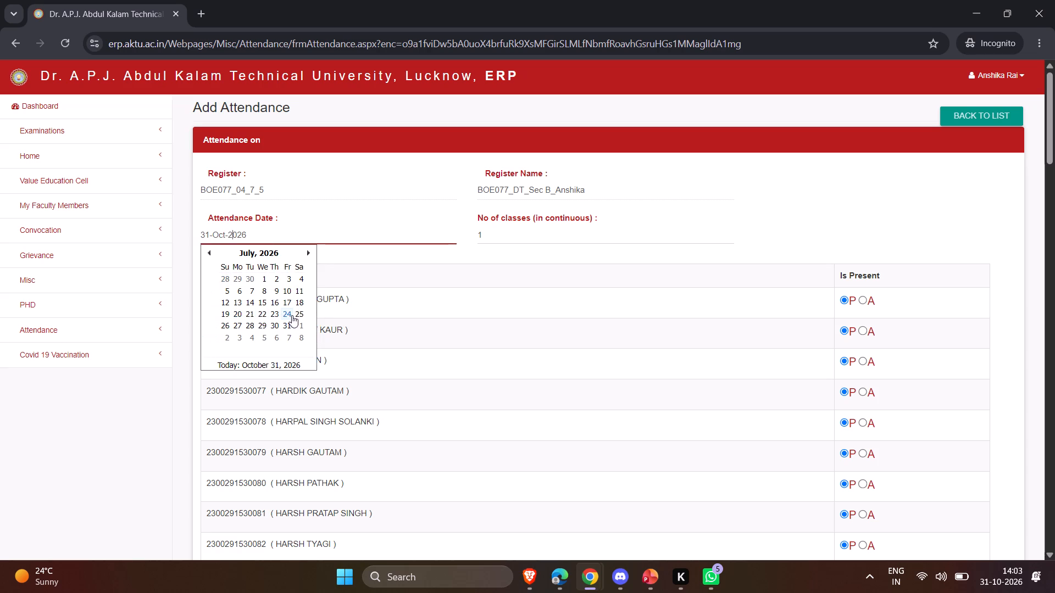
left_click(235, 331)
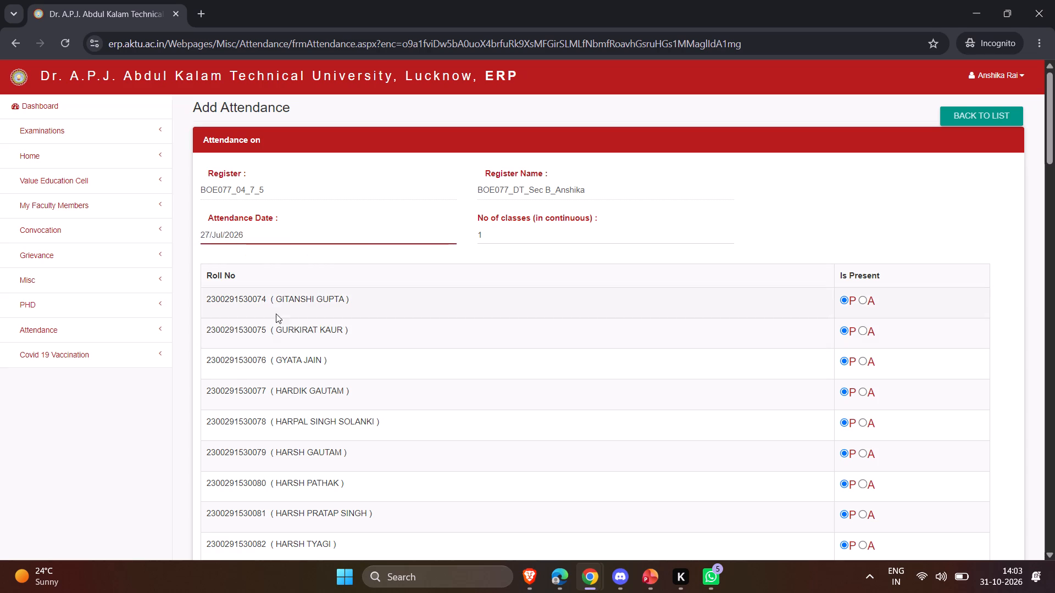
Mark the students with roll numbers ending in 075, 076, 101, 103 and 111 absent, leaving the others present.
scroll(510, 326, "down", 2)
scroll(510, 326, "up", 2)
left_click(865, 294)
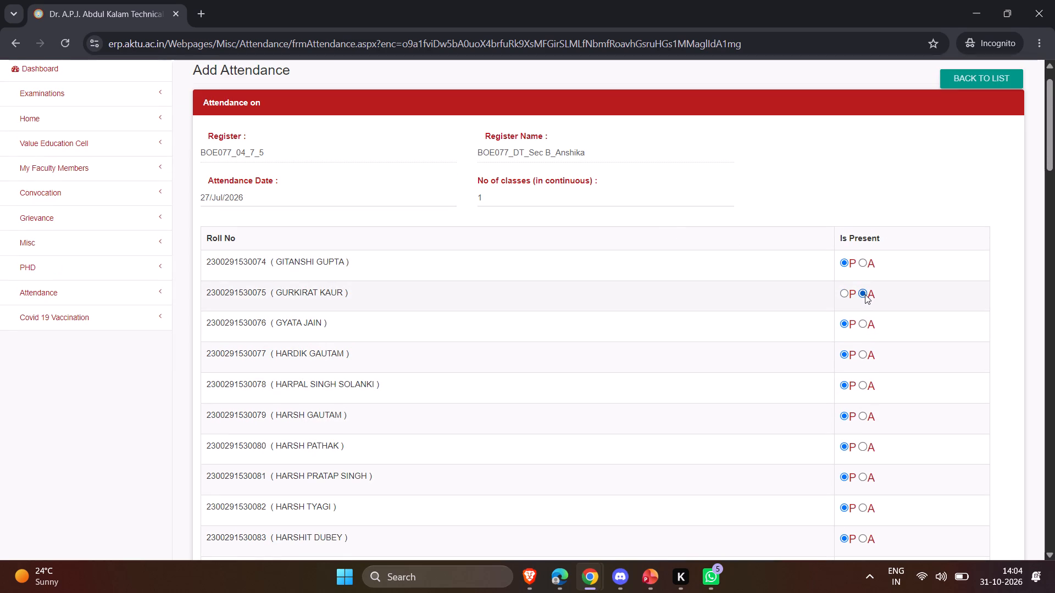
left_click(863, 323)
scroll(749, 412, "down", 7)
left_click(863, 312)
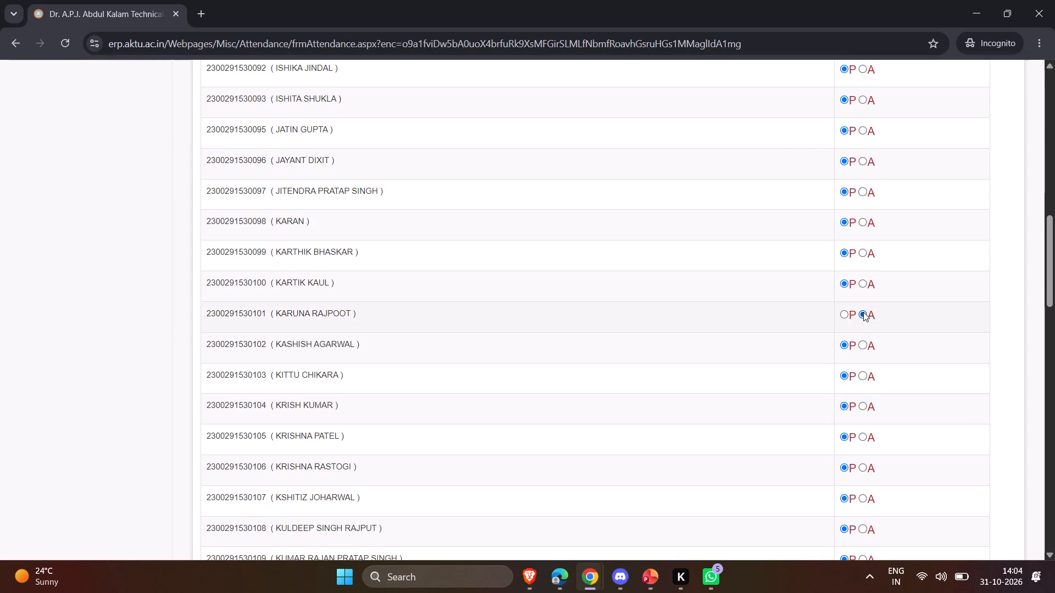
left_click(865, 378)
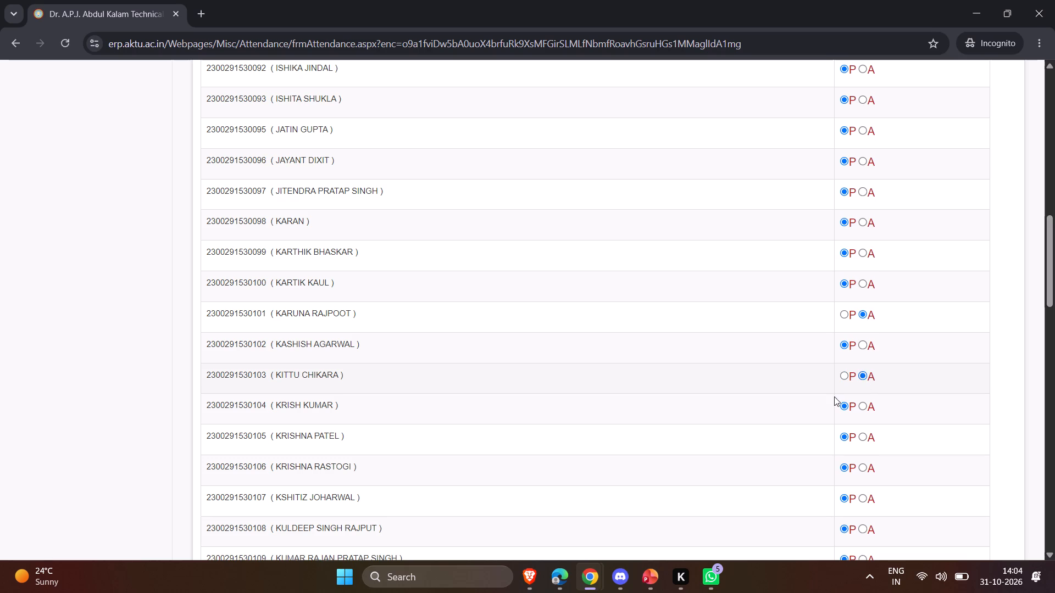
scroll(814, 411, "down", 2)
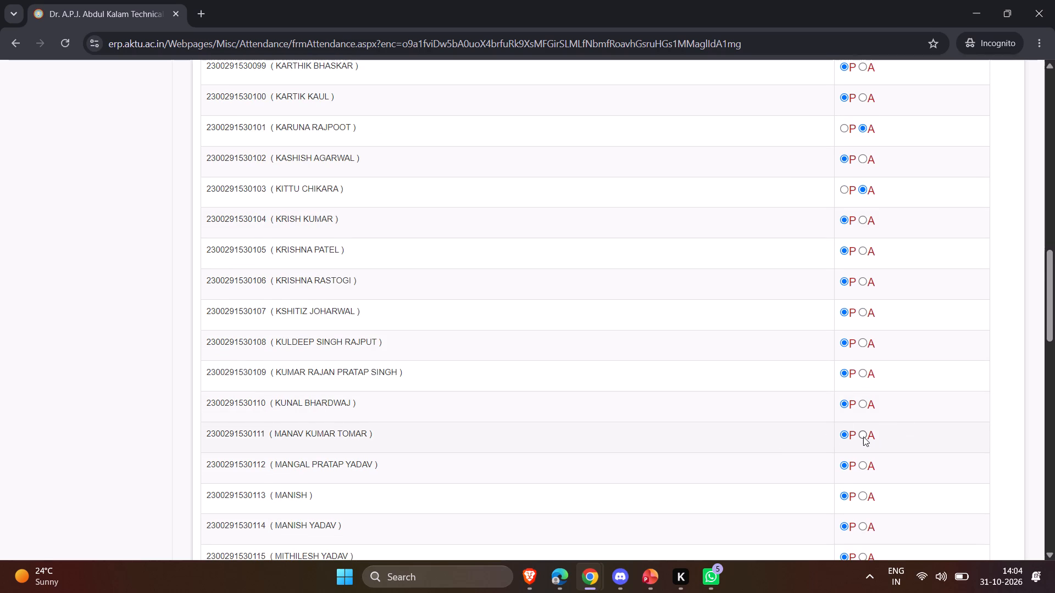
left_click(863, 437)
Submit the 27/Jul/2026 attendance and return to the register list.
scroll(863, 437, "down", 7)
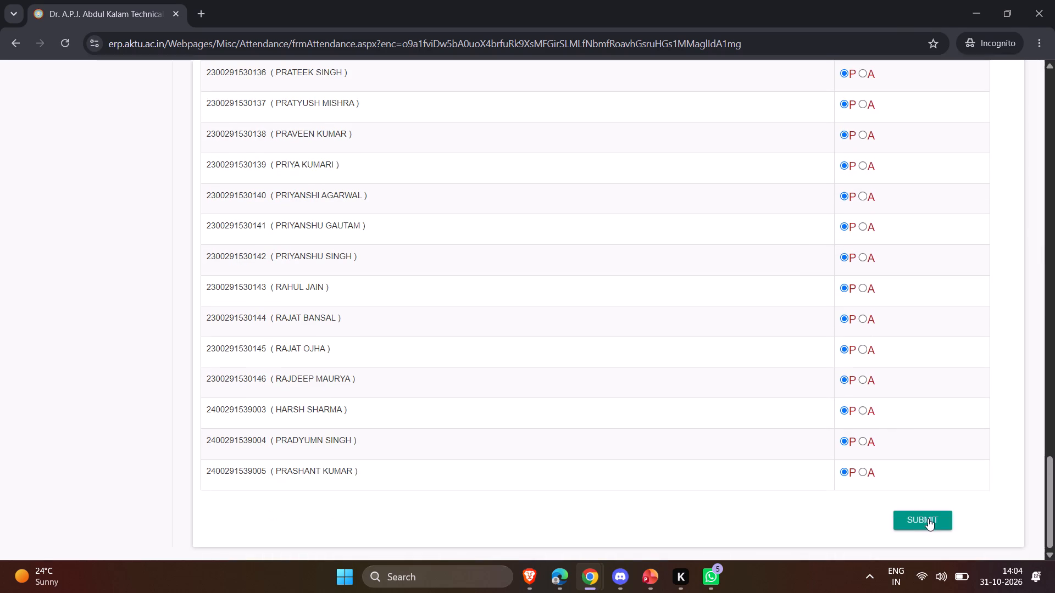
left_click(928, 518)
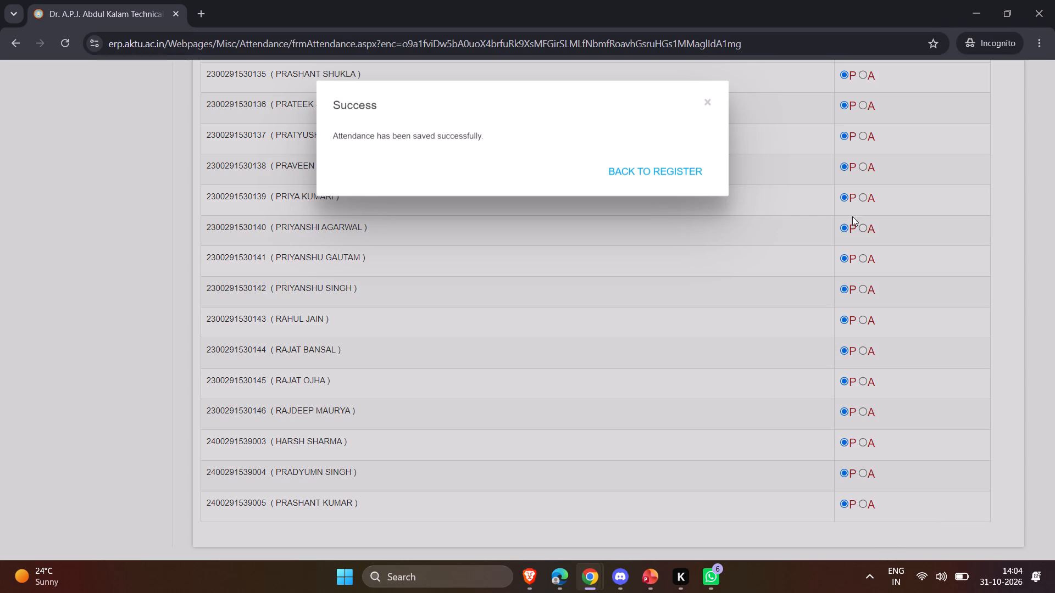
left_click(678, 177)
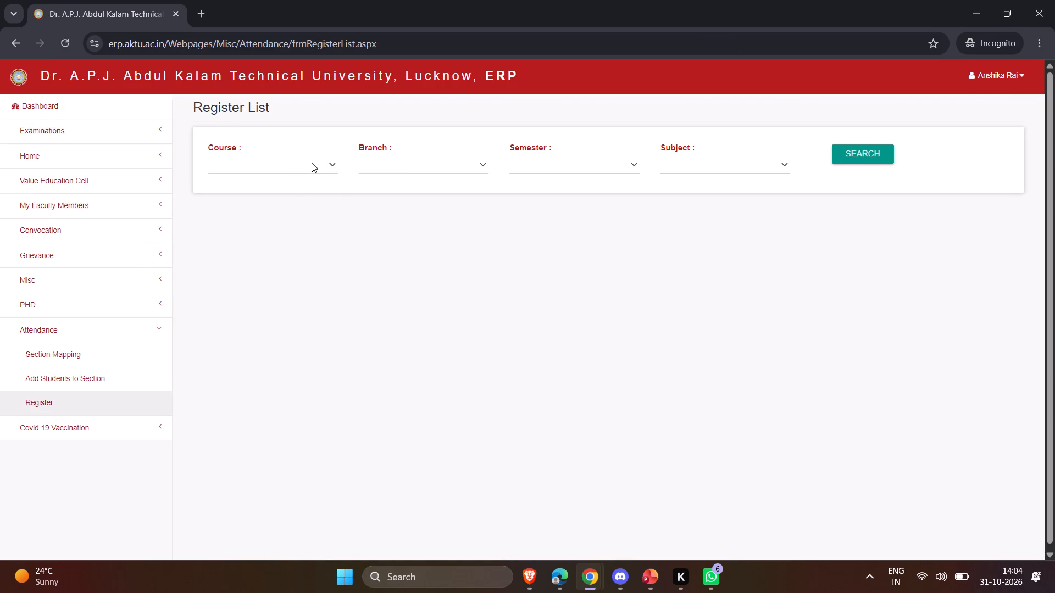
Set the register search to Bachelor of Technology, Computer Science And Engineering (Artificial Intelligence & Machine Learning), semester 7.
left_click(312, 163)
left_click(307, 194)
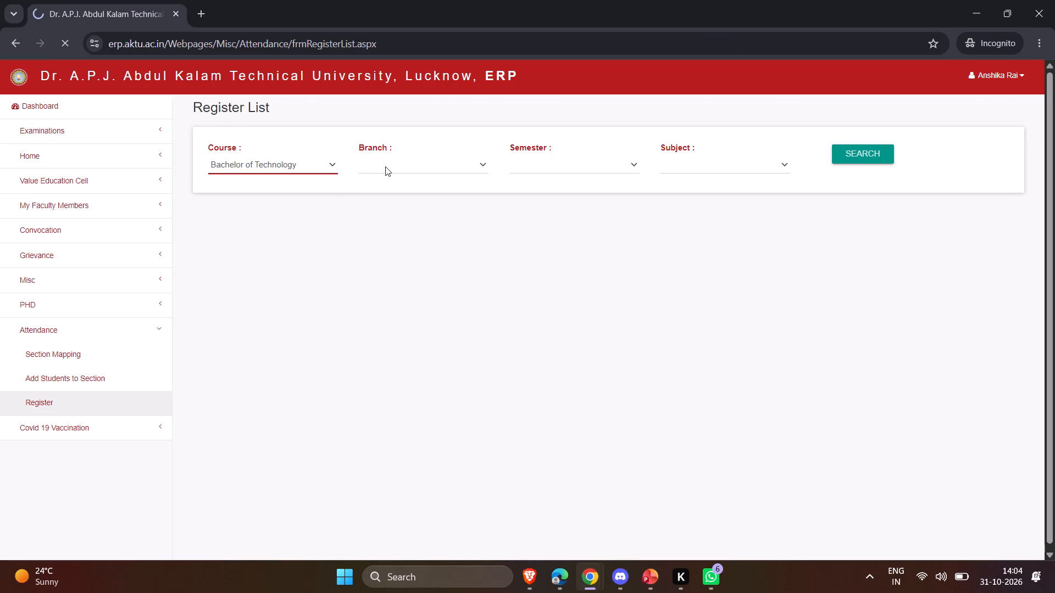
left_click(390, 165)
left_click(443, 255)
left_click(473, 167)
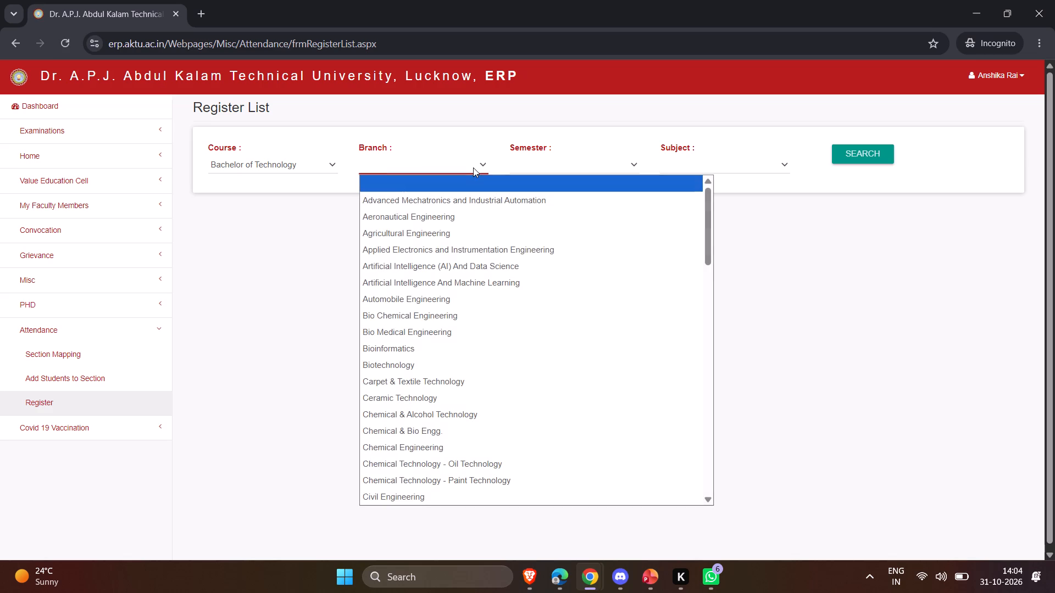
scroll(443, 314, "down", 3)
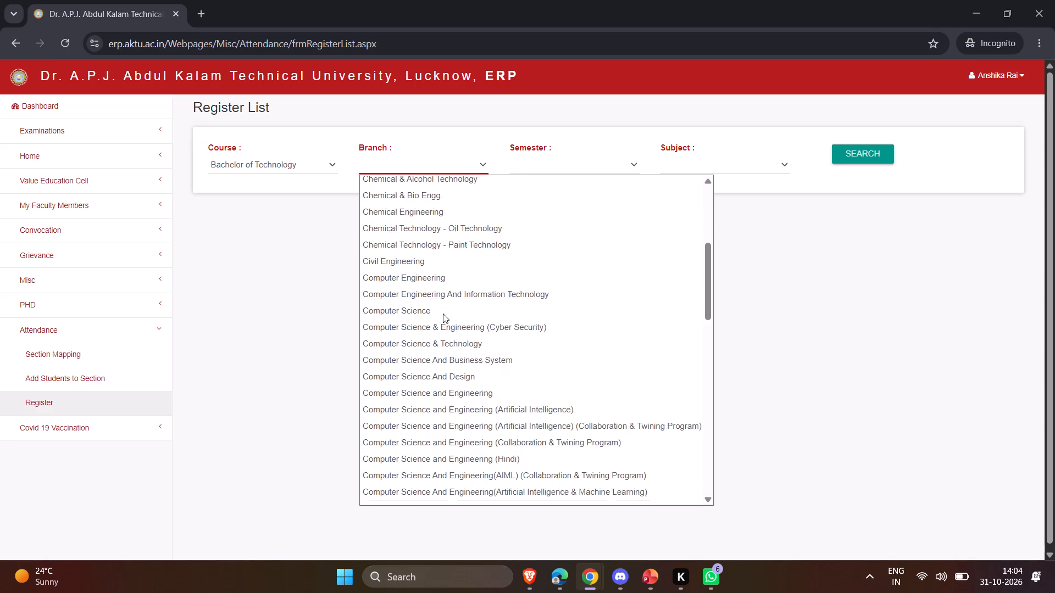
scroll(443, 314, "down", 1)
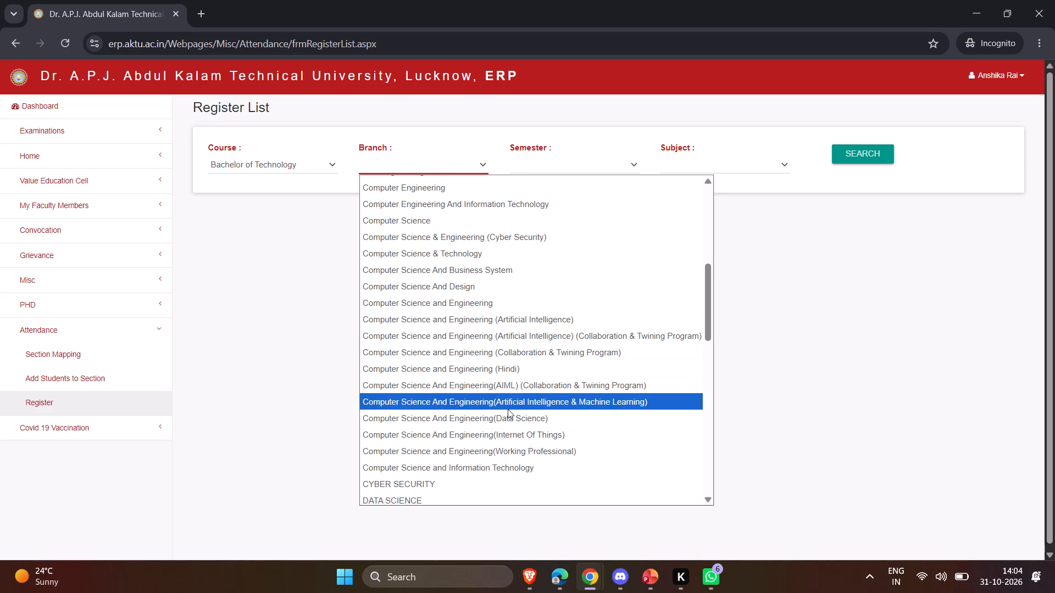
left_click(508, 409)
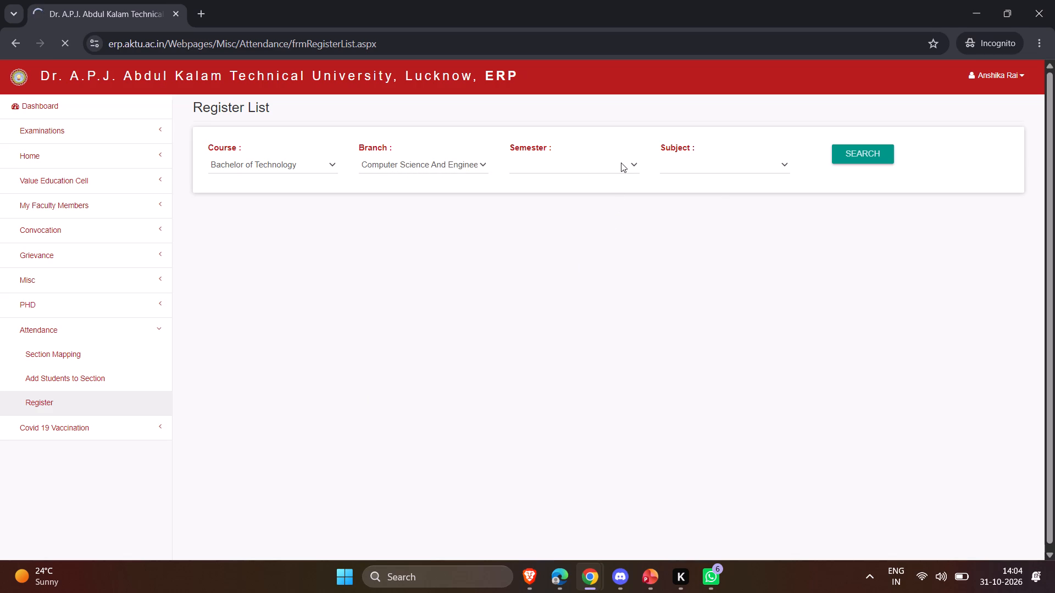
left_click(621, 163)
left_click(613, 250)
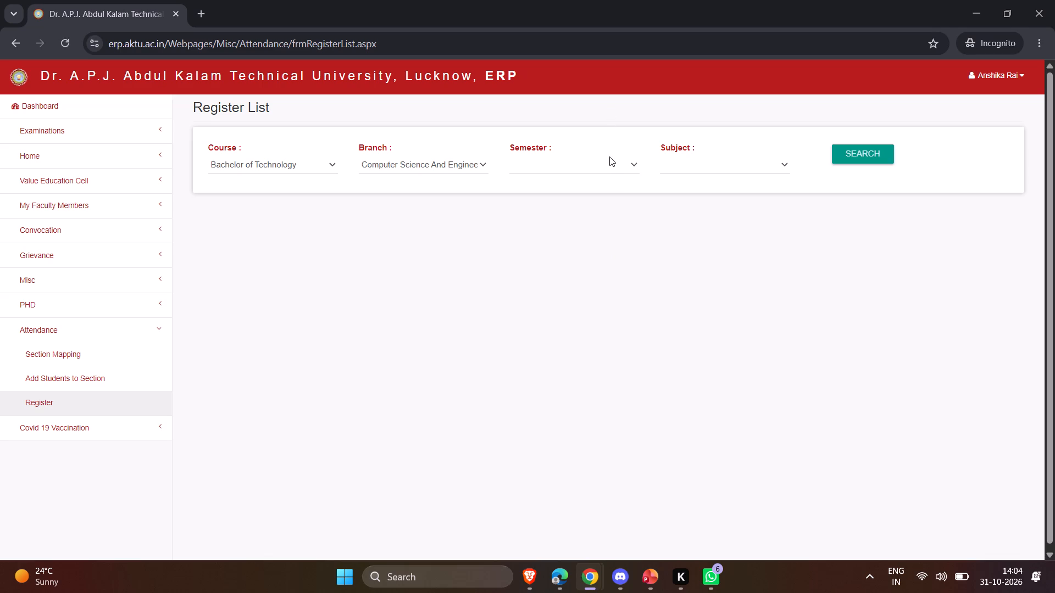
left_click(610, 159)
left_click(569, 299)
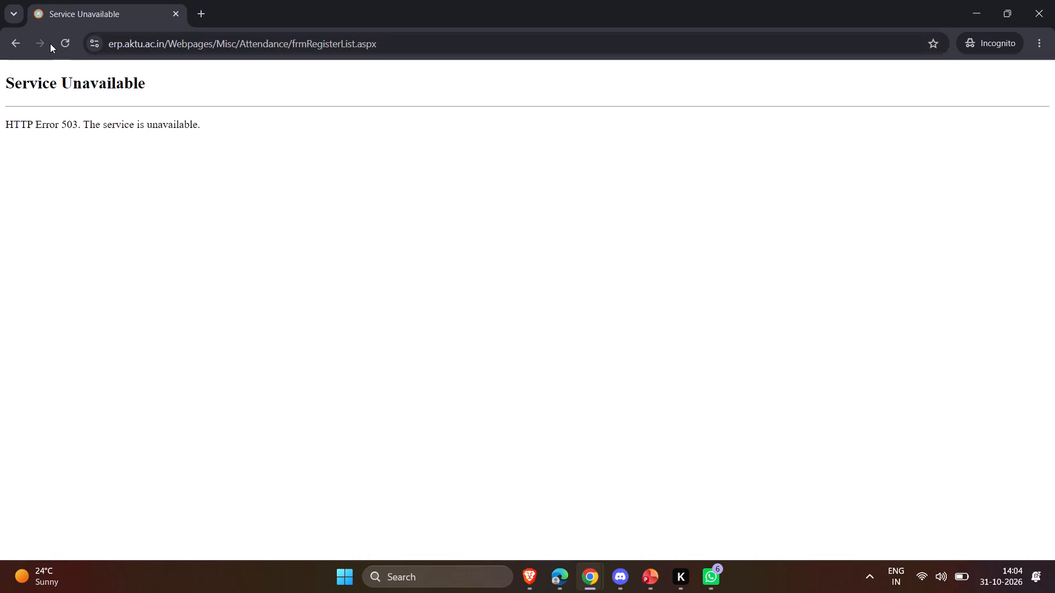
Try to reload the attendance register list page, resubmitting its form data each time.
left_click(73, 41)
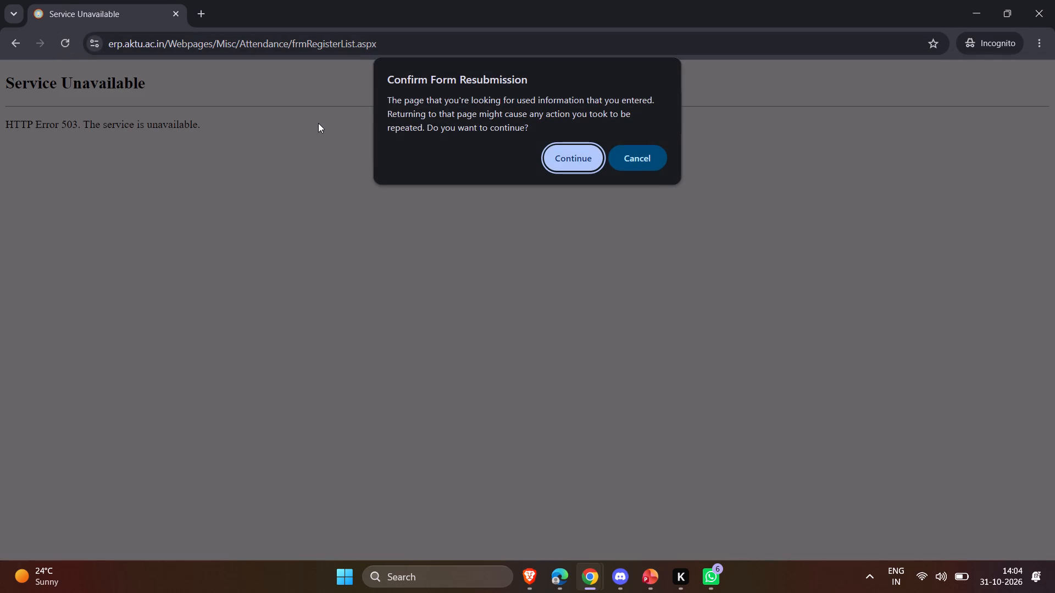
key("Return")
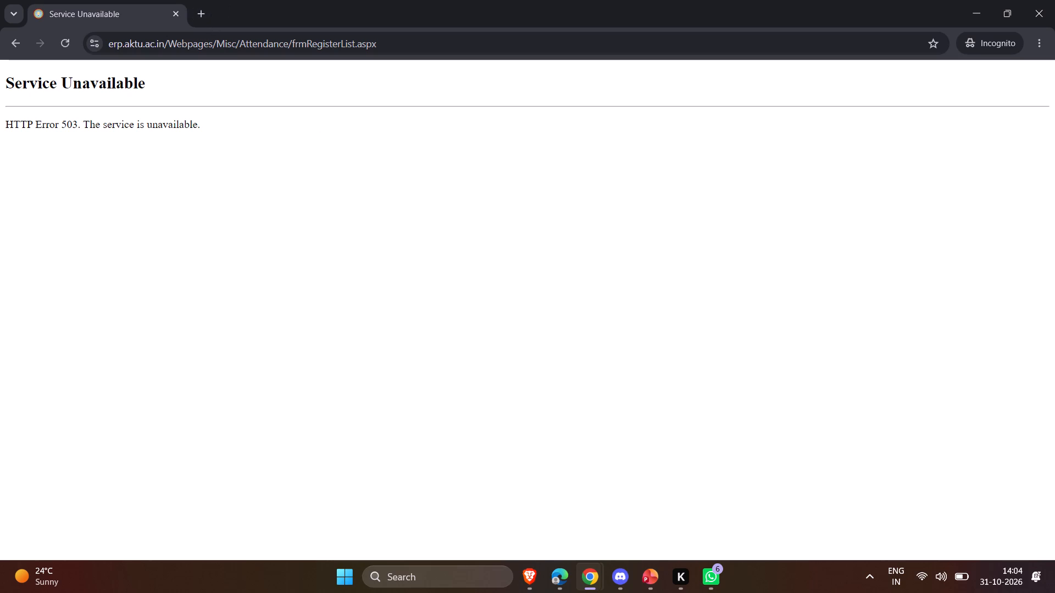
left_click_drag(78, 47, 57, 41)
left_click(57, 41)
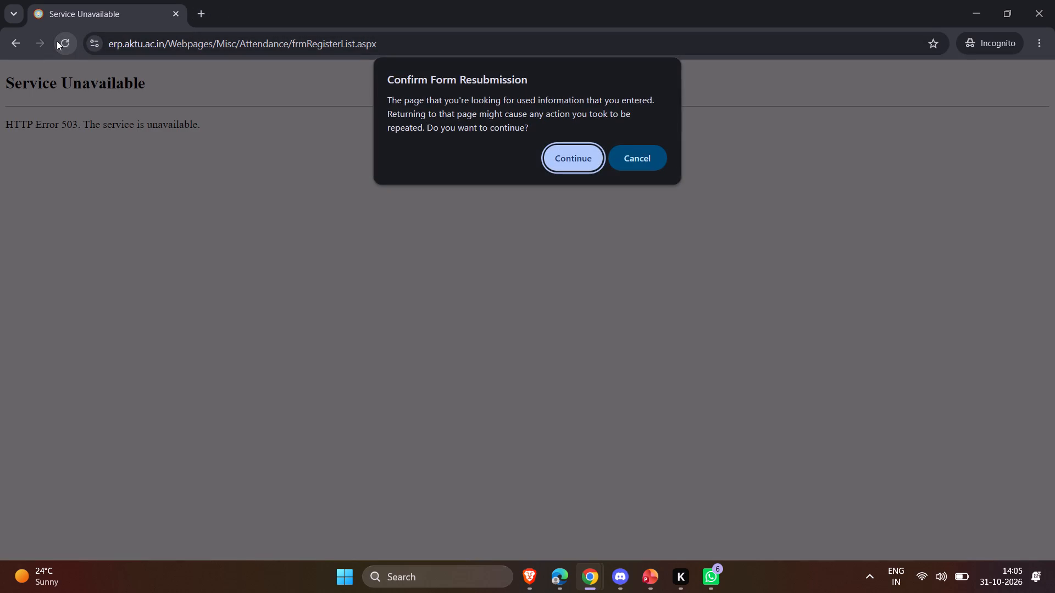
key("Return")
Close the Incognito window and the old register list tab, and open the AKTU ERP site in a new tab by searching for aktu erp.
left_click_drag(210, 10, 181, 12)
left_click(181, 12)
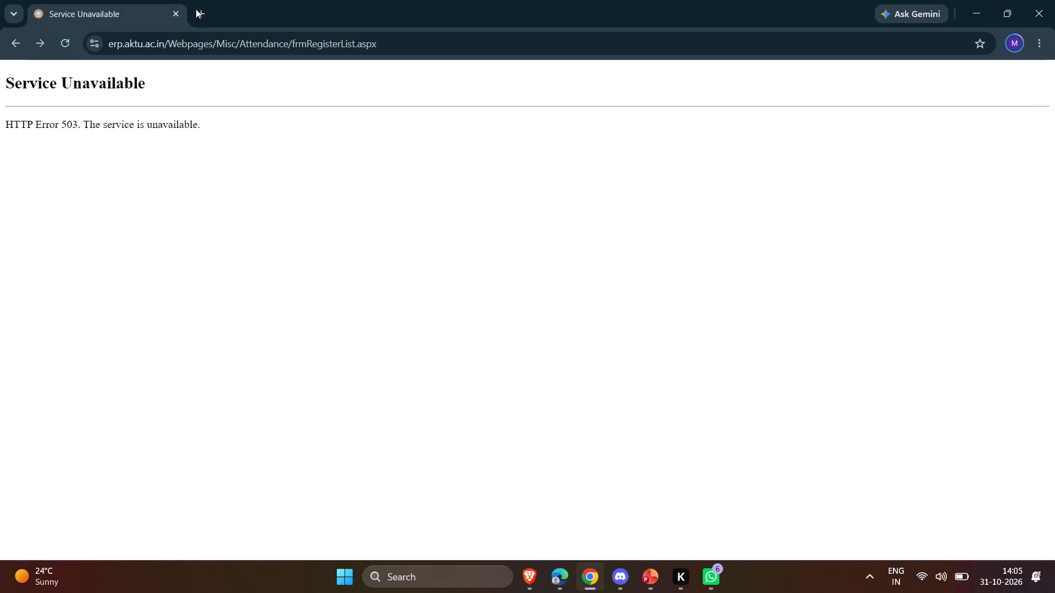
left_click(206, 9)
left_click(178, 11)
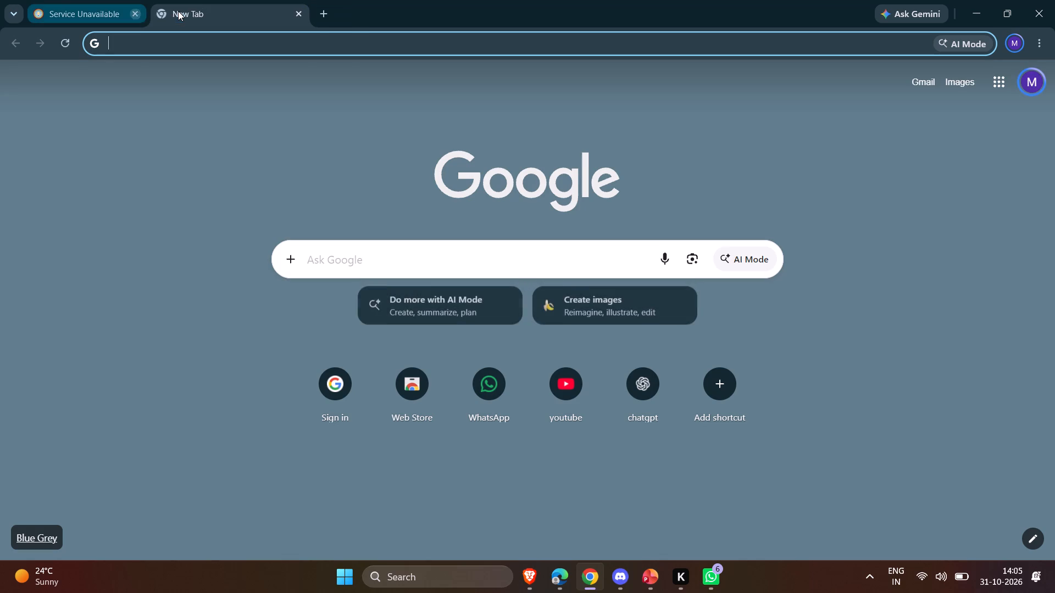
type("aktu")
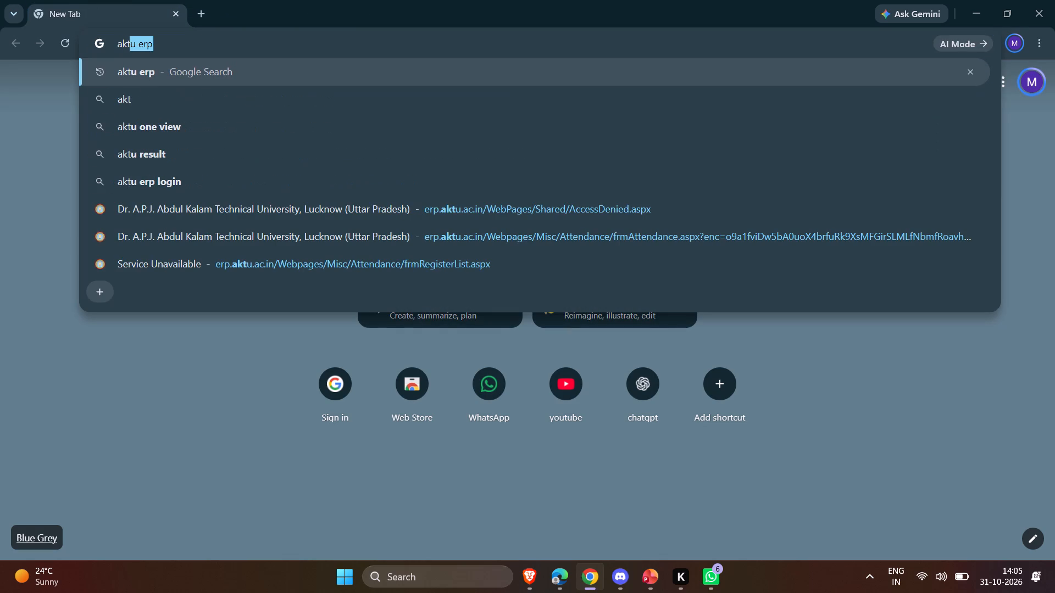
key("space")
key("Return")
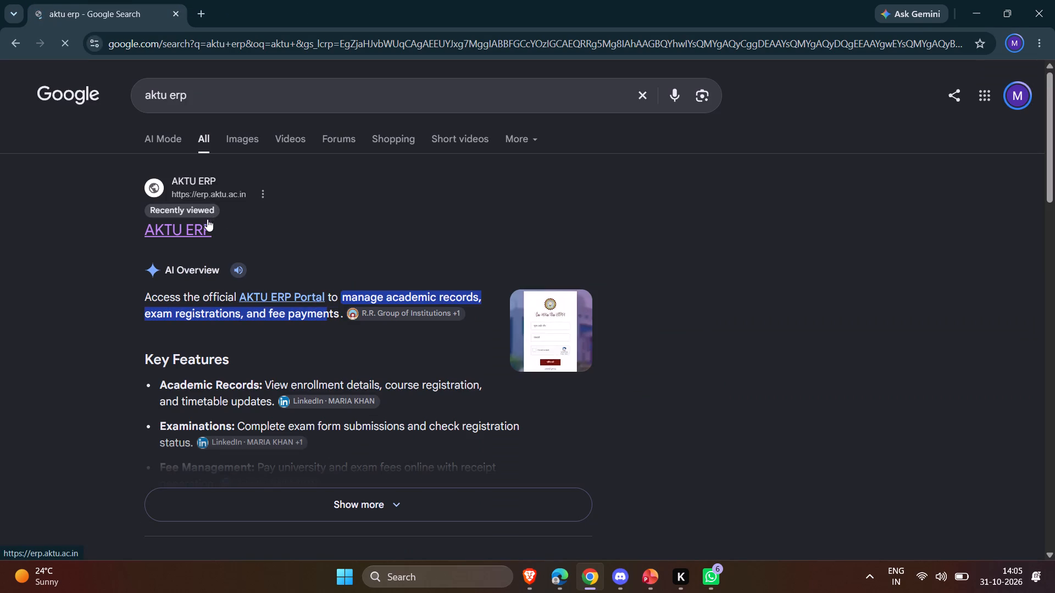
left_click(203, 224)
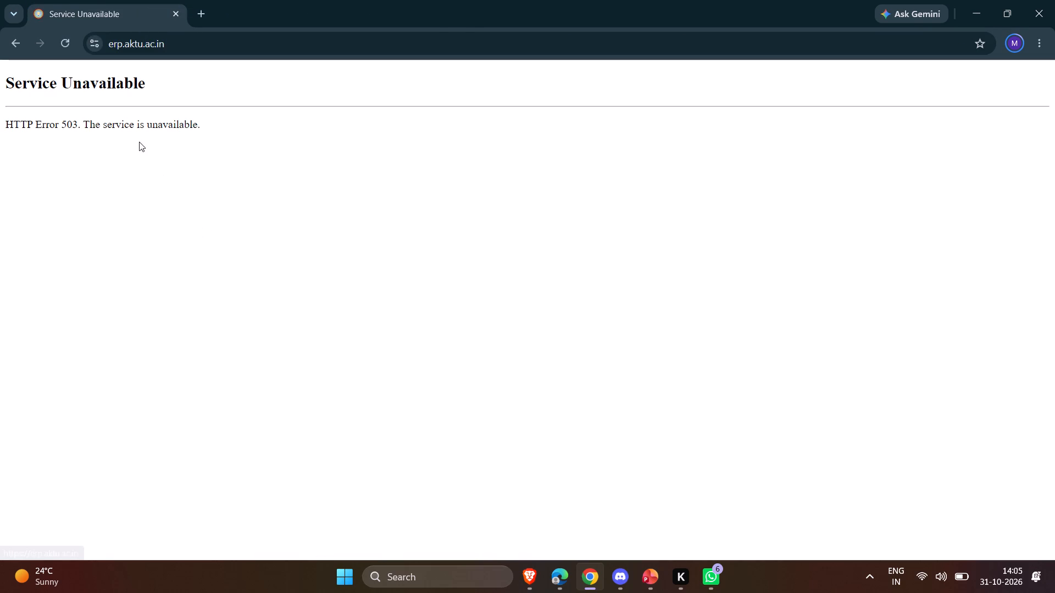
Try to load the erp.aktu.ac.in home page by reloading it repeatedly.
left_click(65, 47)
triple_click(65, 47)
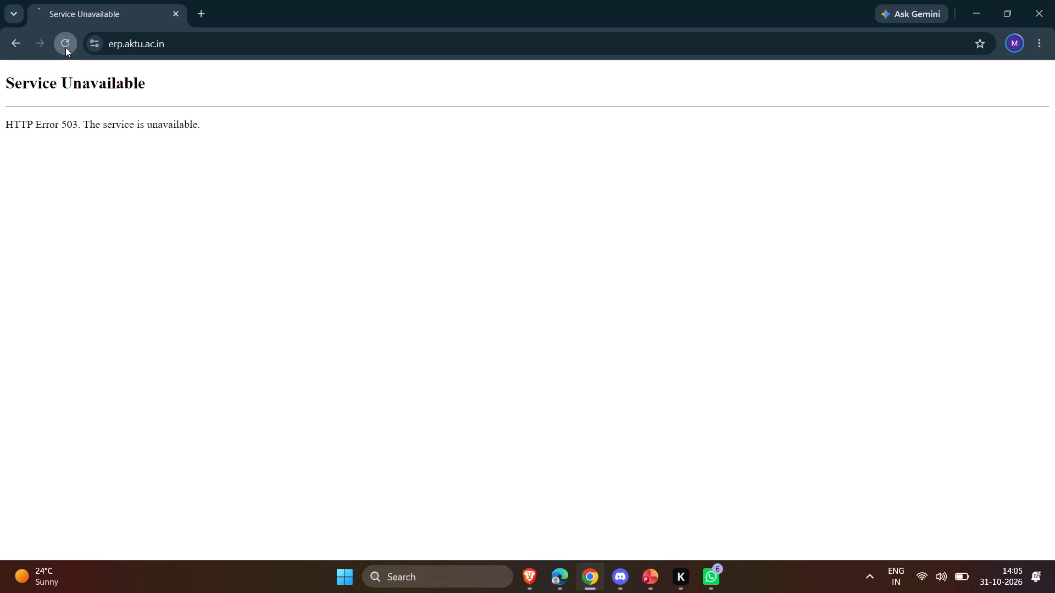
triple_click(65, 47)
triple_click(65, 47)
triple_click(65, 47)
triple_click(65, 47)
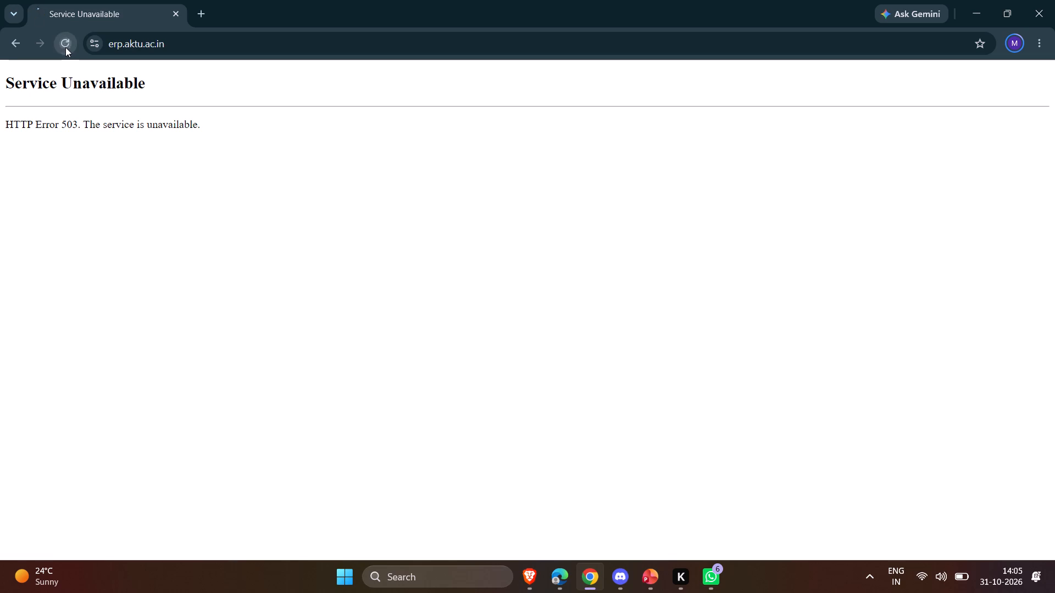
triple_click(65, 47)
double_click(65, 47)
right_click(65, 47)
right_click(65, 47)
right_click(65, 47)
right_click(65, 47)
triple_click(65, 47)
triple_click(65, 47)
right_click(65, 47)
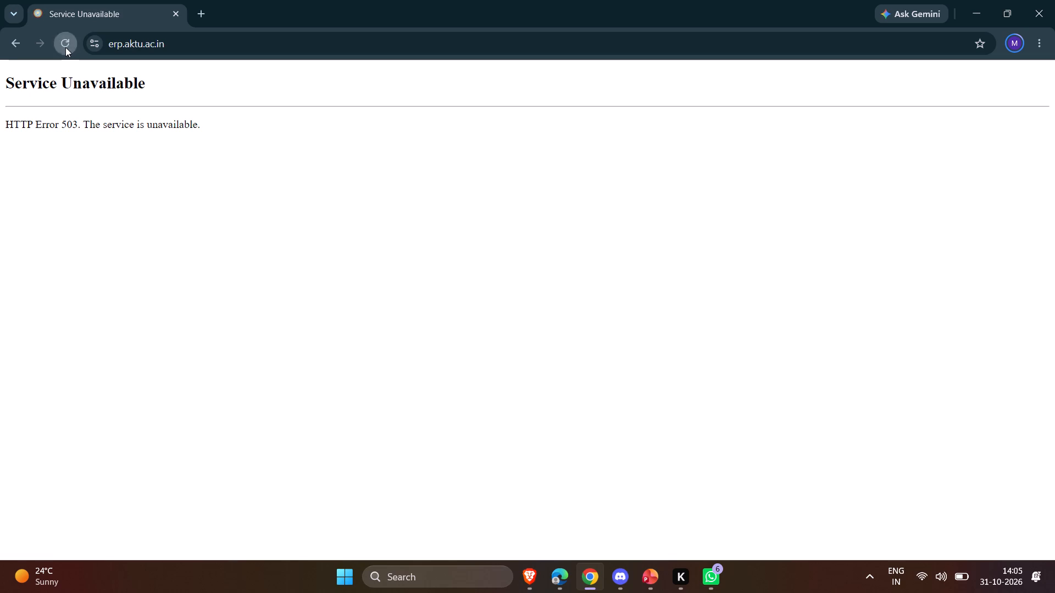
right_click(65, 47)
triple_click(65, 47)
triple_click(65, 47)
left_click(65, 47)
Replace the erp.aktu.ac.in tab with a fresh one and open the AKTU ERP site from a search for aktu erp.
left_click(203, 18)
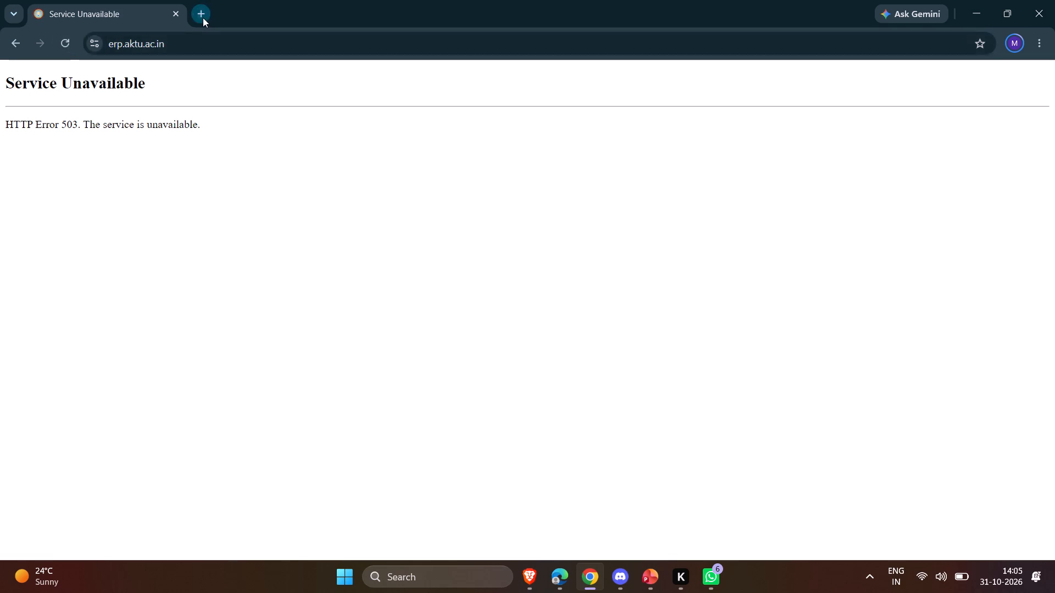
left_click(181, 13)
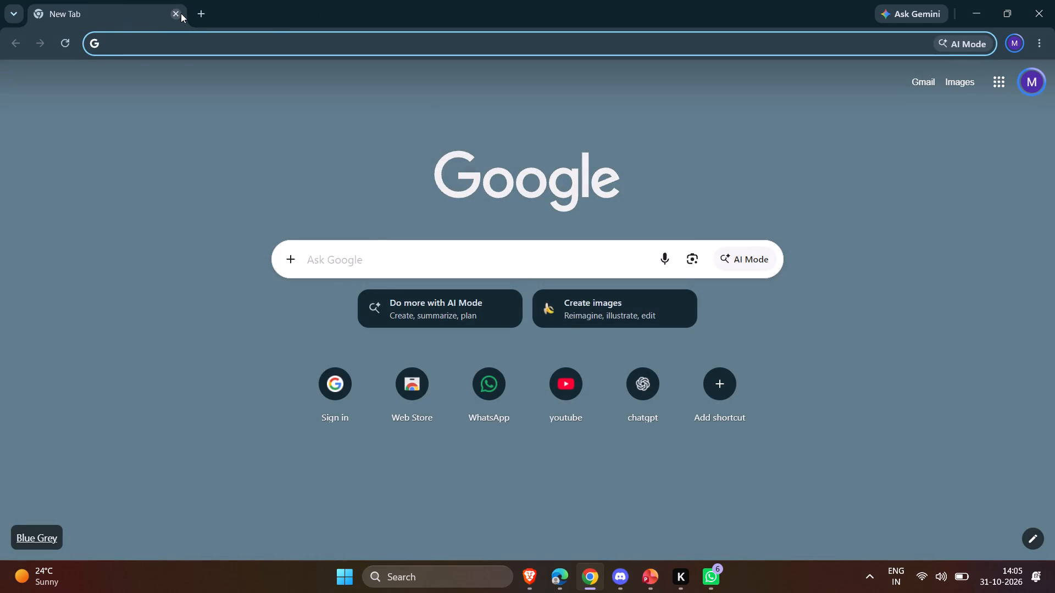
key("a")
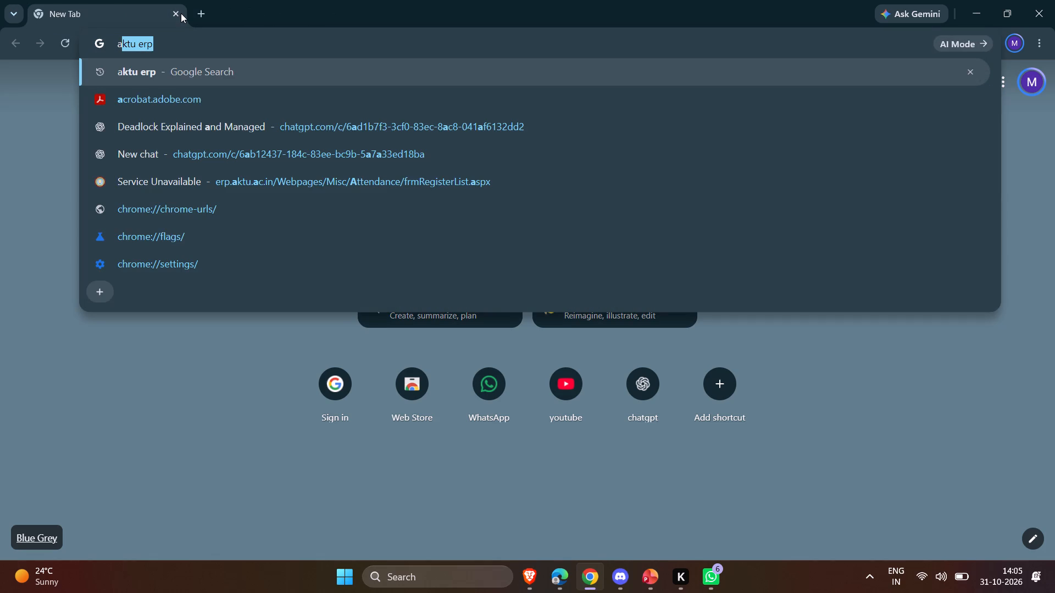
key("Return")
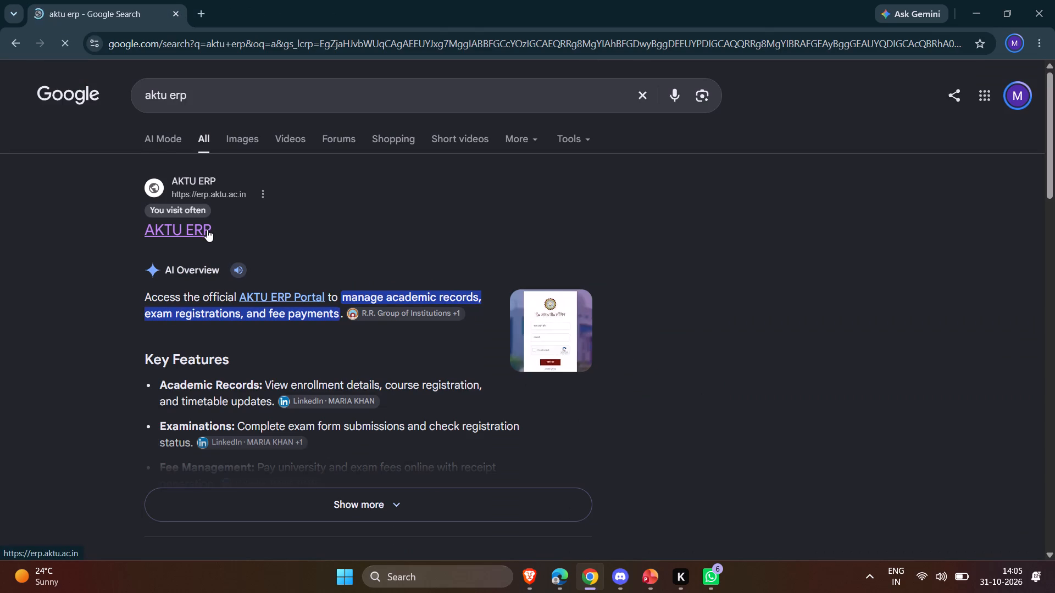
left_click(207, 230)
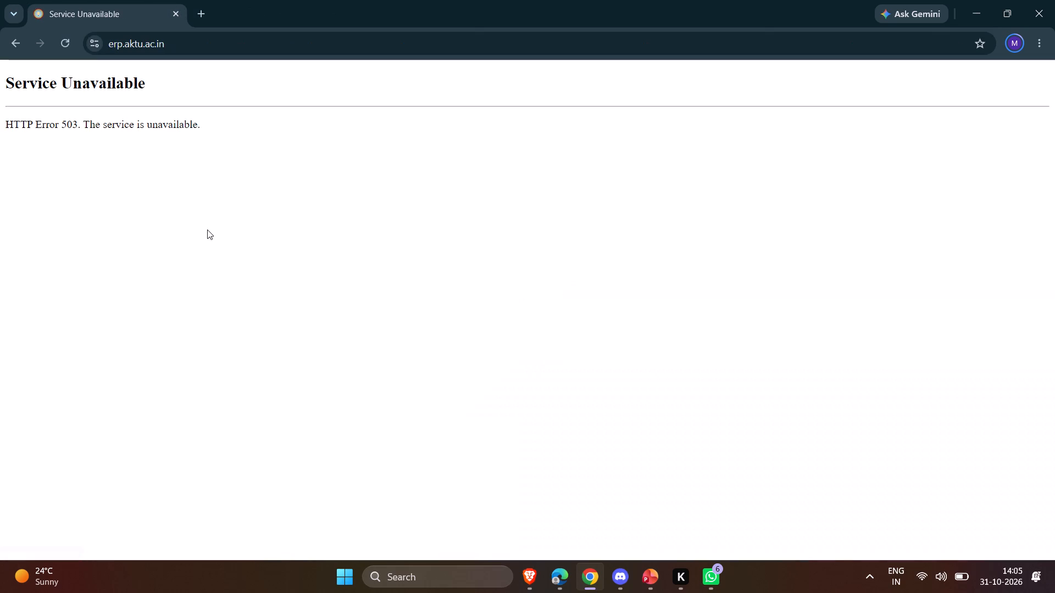
Search for aktu erp in another new tab.
left_click(203, 12)
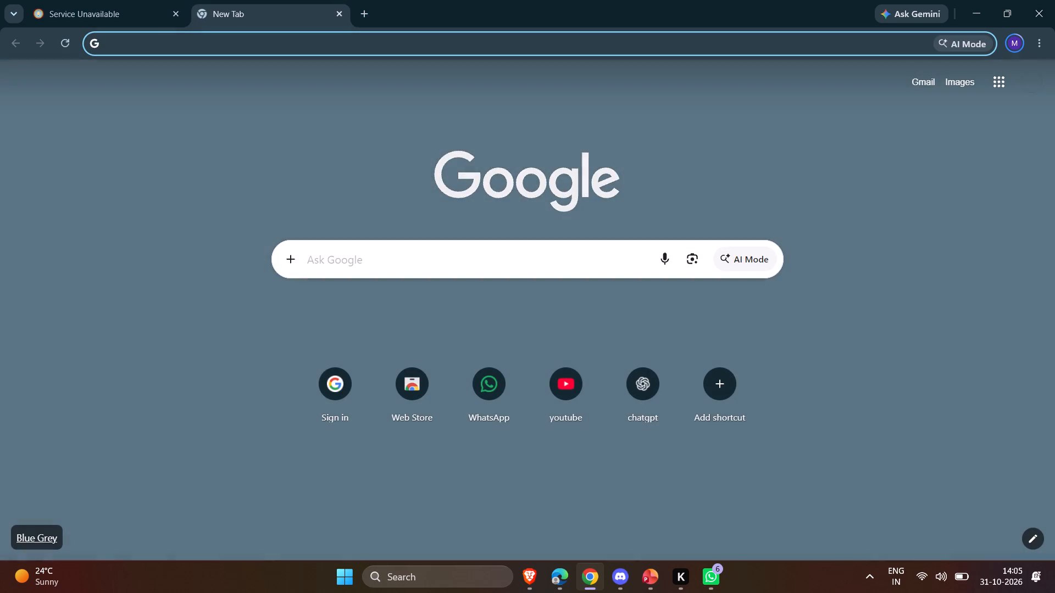
type("aktu e")
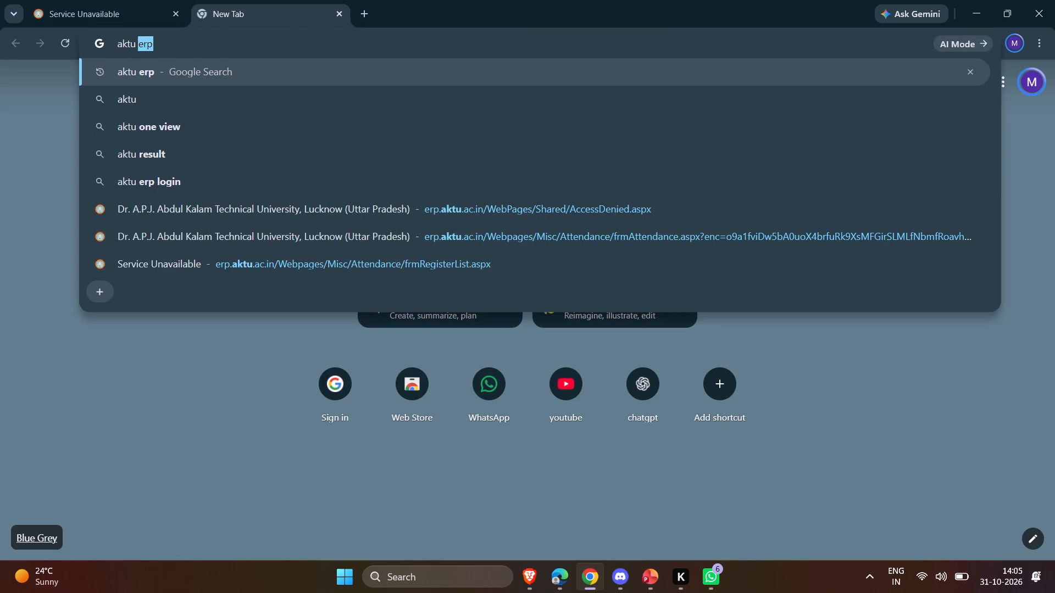
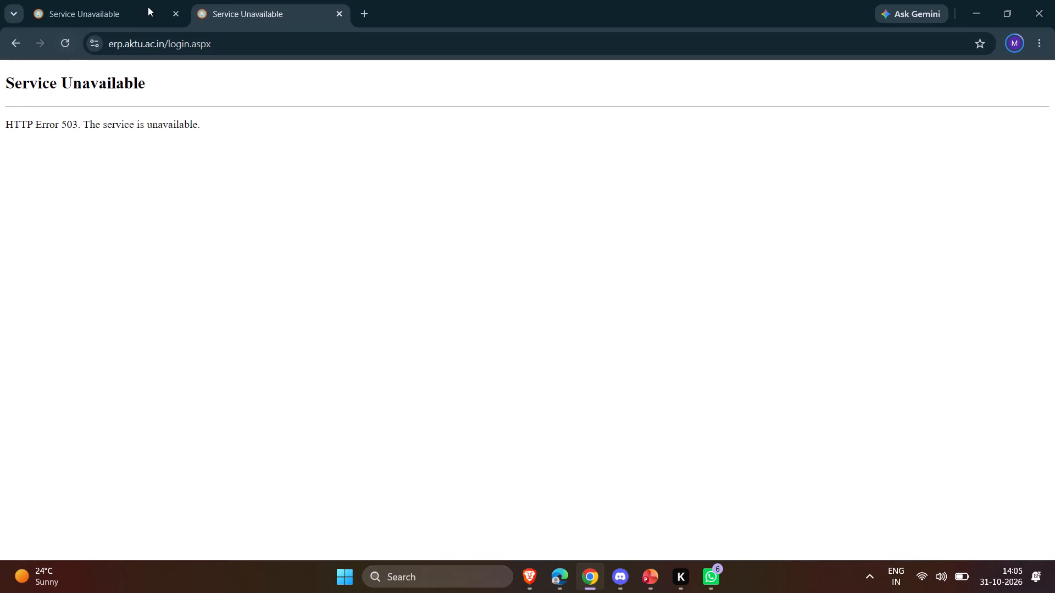
Close the older of the two AKTU ERP tabs, keeping only the one on the login page.
left_click_drag(148, 7, 177, 11)
left_click(177, 11)
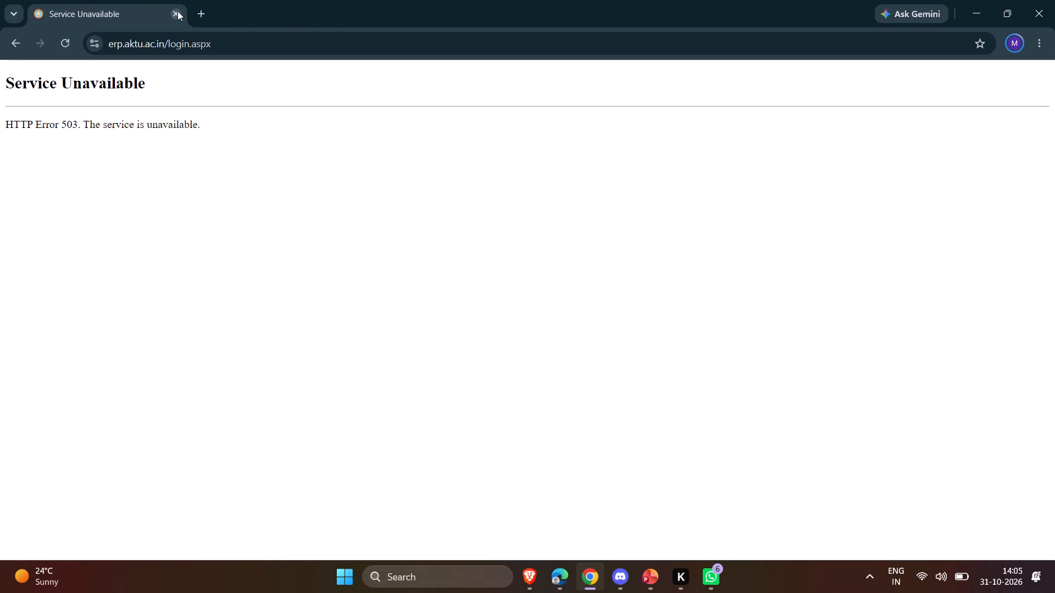
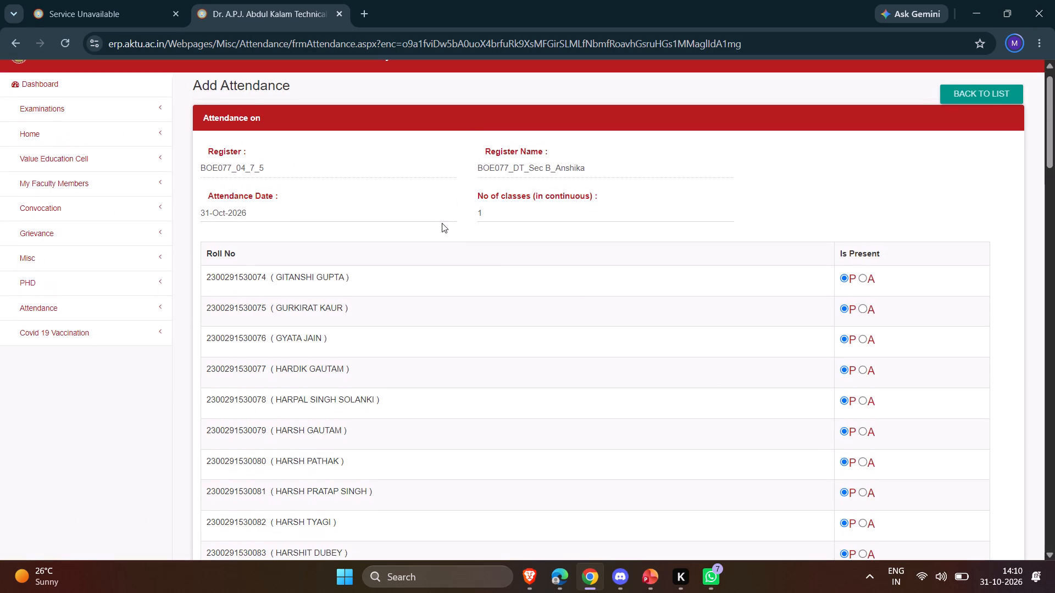
Submit attendance dated 28 July 2026 with the students whose roll numbers end in 082 and 126 marked absent, returning to the register list.
left_click(359, 212)
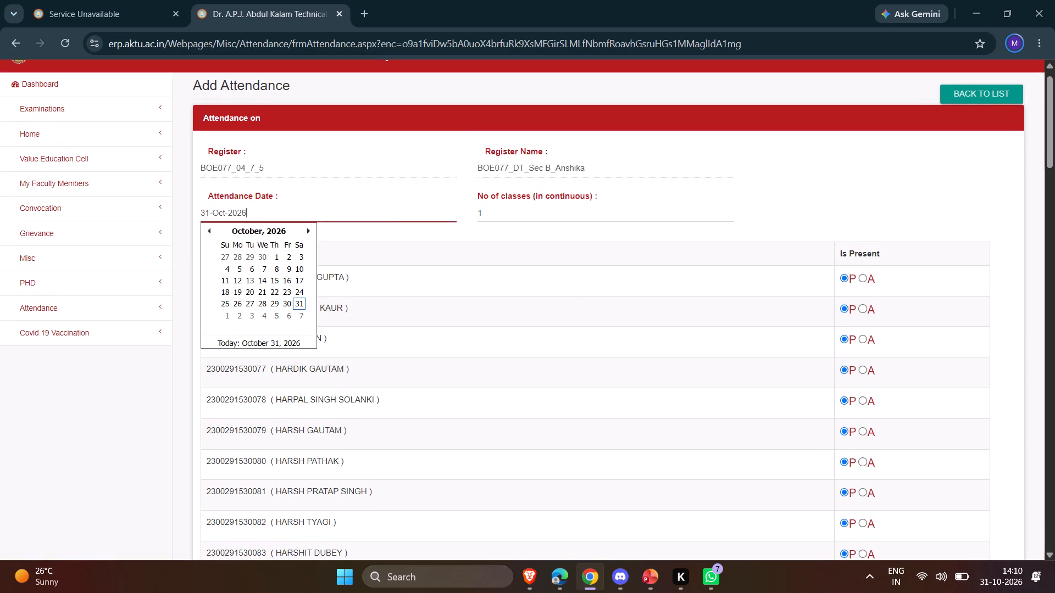
double_click(212, 231)
left_click(212, 231)
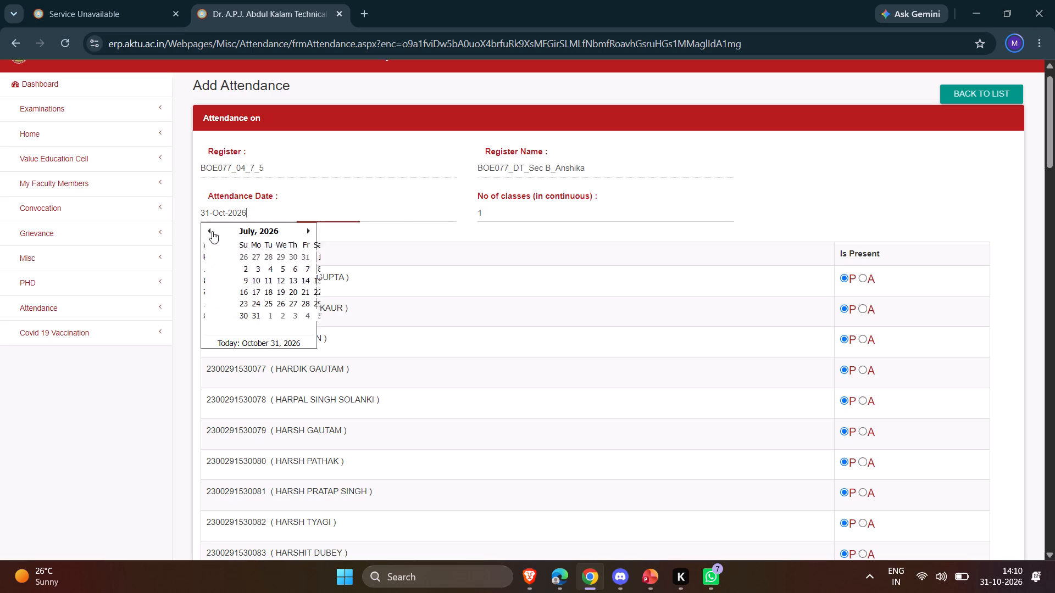
left_click(254, 303)
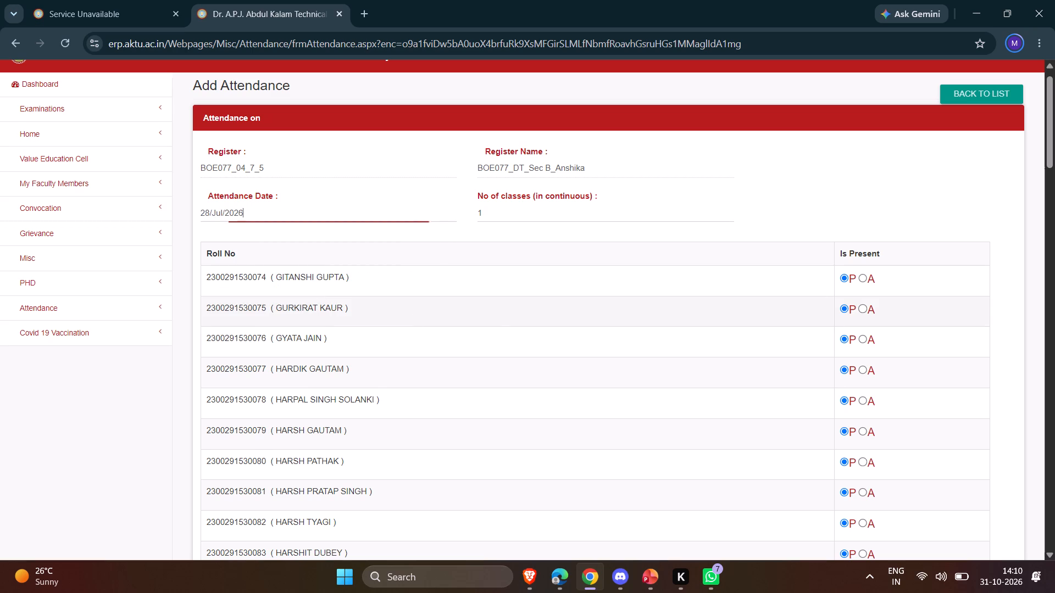
scroll(501, 322, "down", 2)
left_click(863, 344)
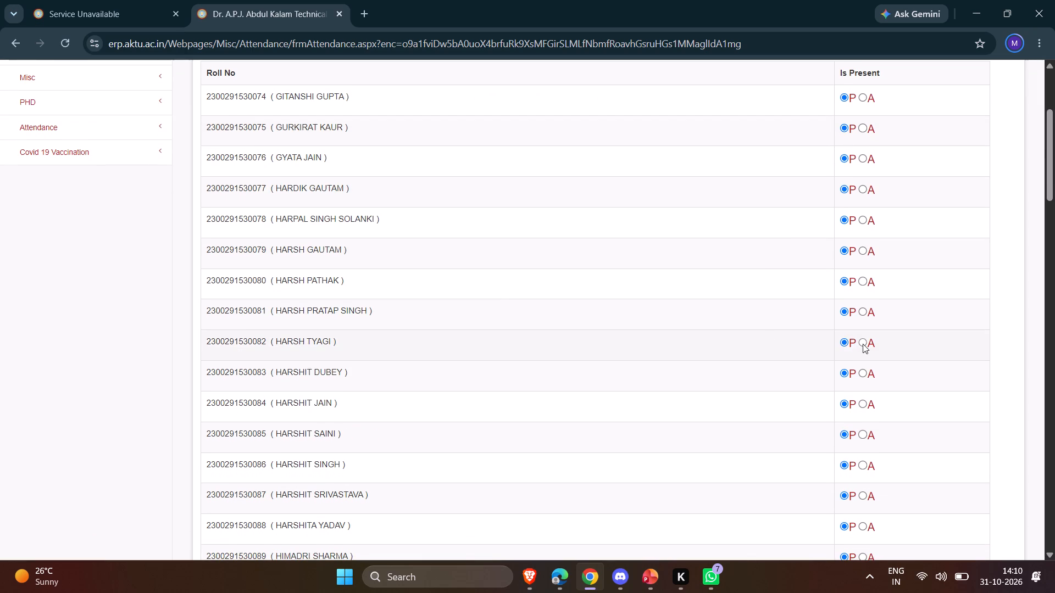
scroll(863, 344, "down", 8)
left_click(863, 323)
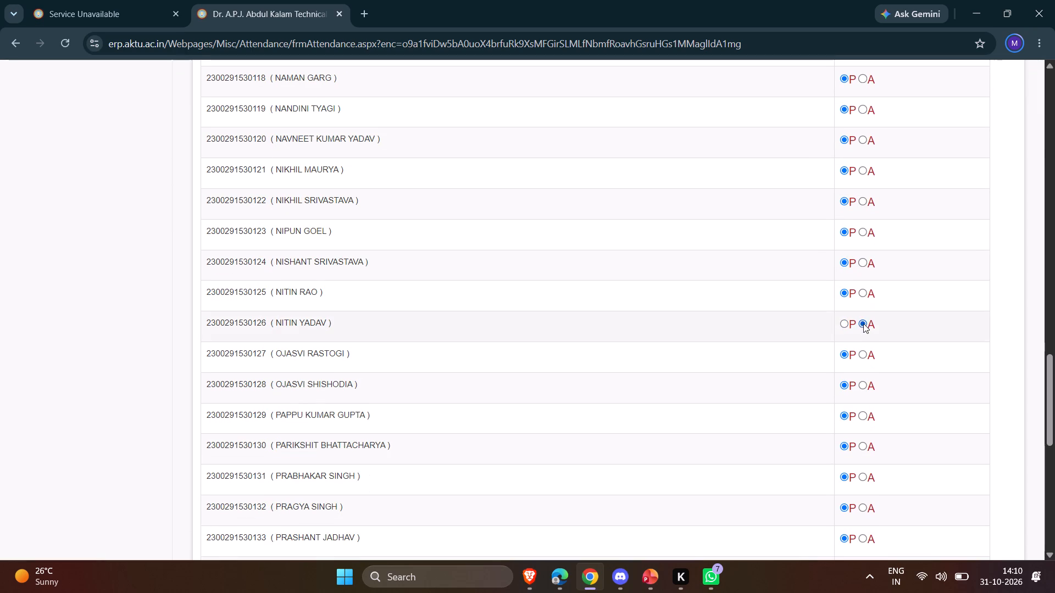
scroll(743, 365, "down", 9)
left_click(917, 525)
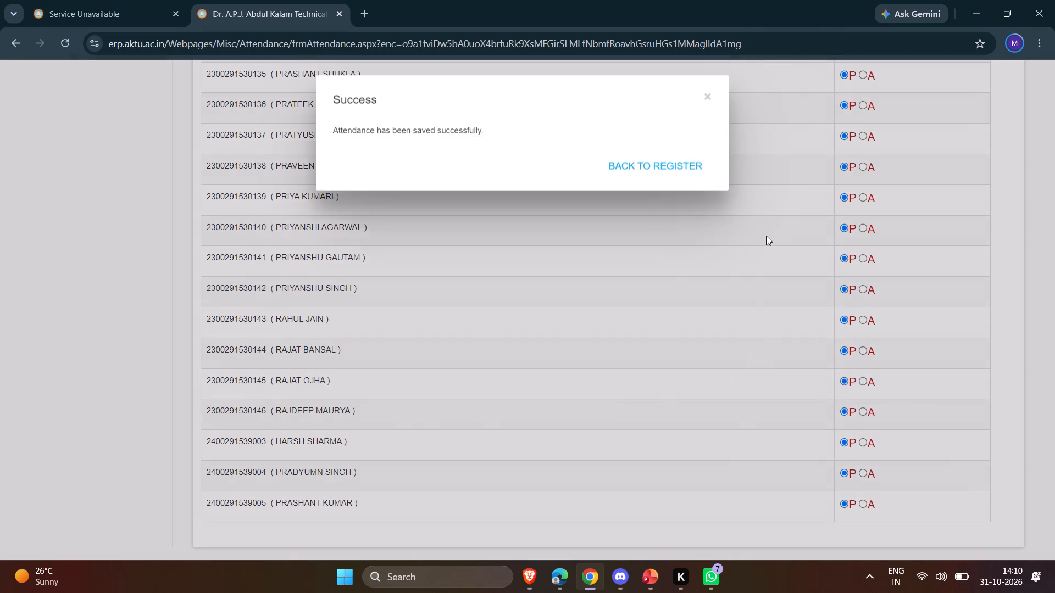
left_click(691, 179)
Find the Bachelor of Technology, CSE (Artificial Intelligence & Machine Learning), semester 7, BOE077 Design Thinking register and open it for marking attendance.
left_click(320, 157)
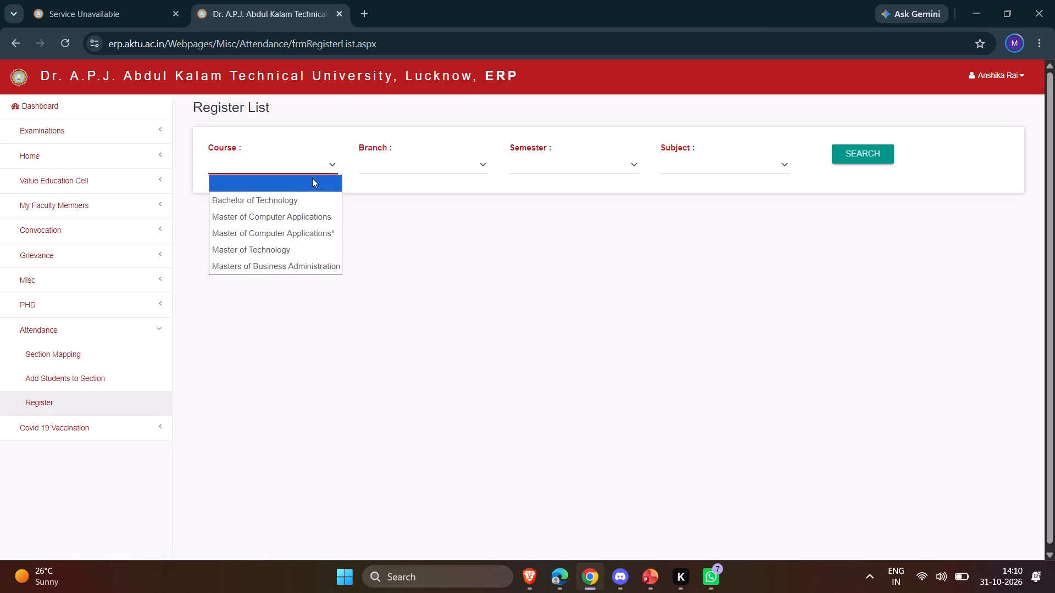
left_click_drag(306, 198, 417, 169)
left_click(319, 195)
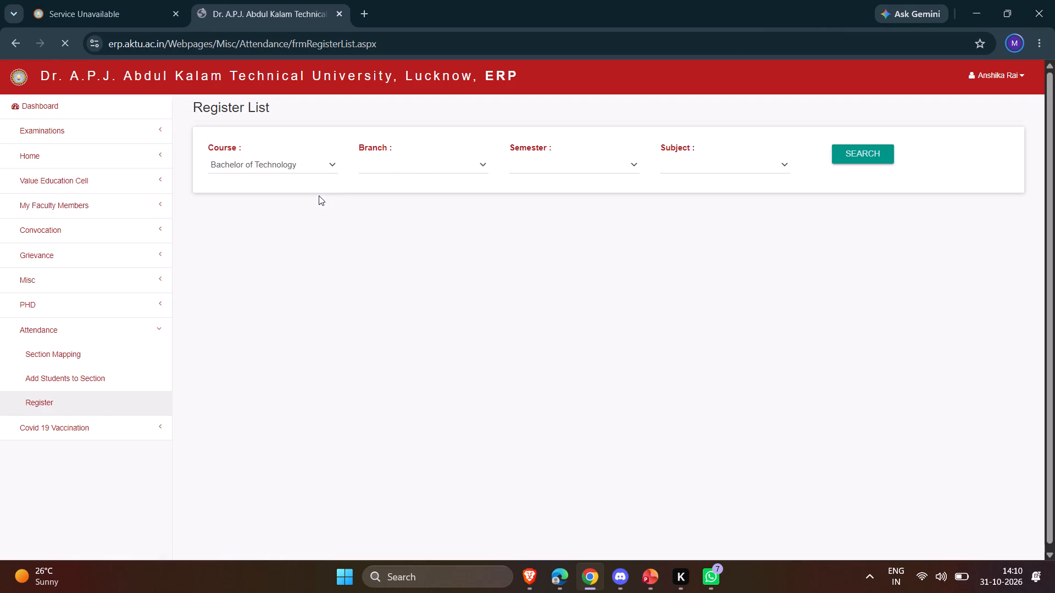
left_click(446, 166)
scroll(470, 345, "down", 4)
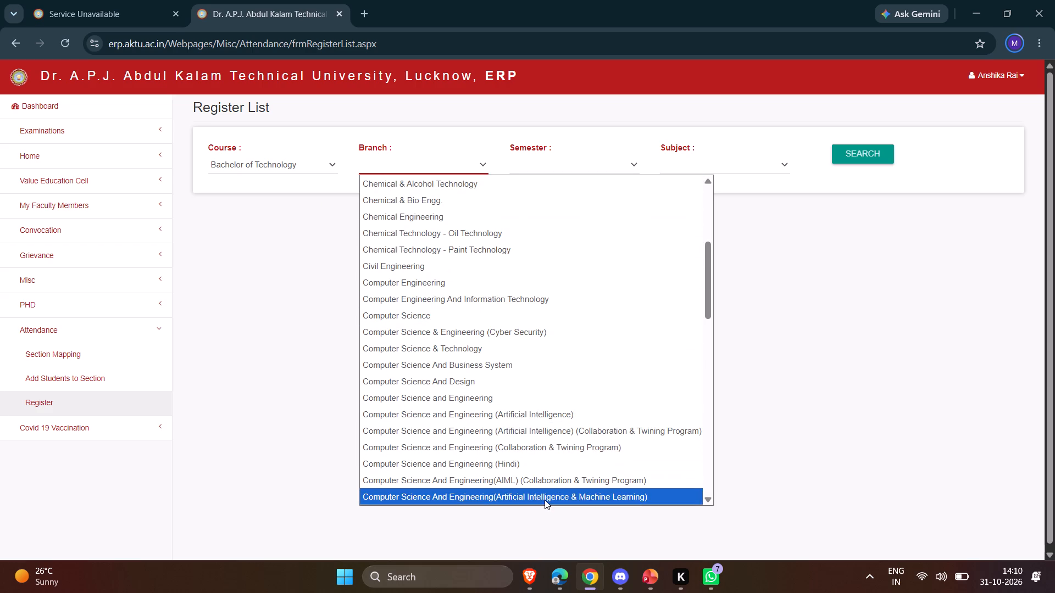
left_click(545, 500)
left_click(634, 167)
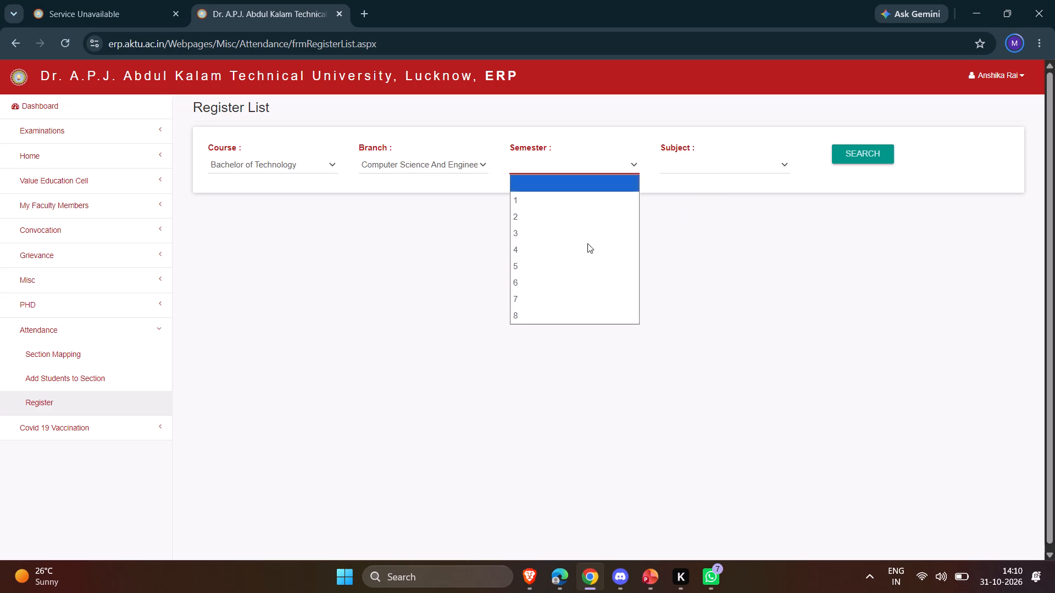
left_click(547, 296)
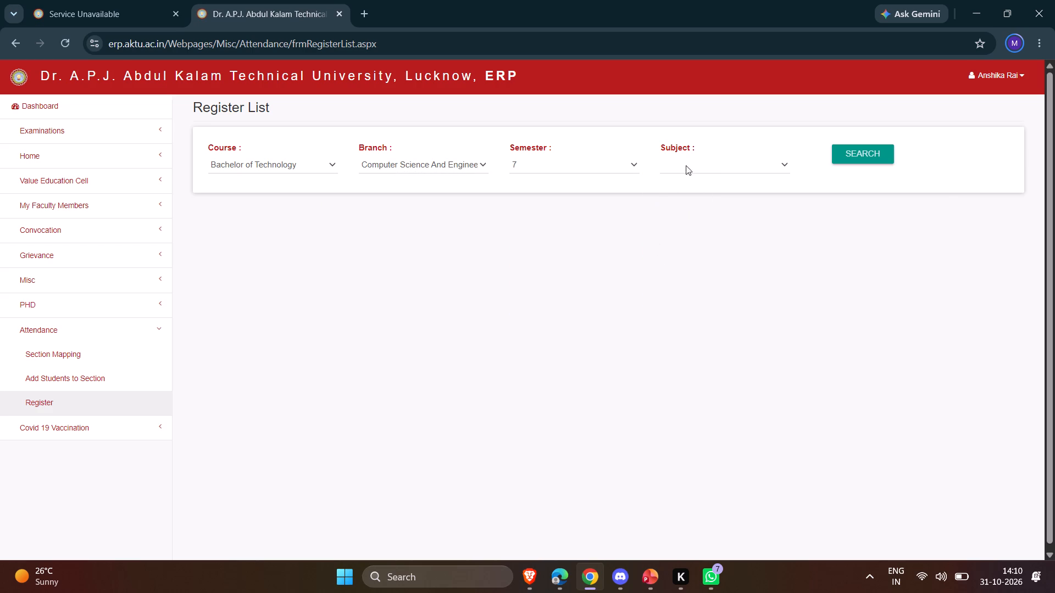
left_click(693, 161)
scroll(674, 443, "down", 3)
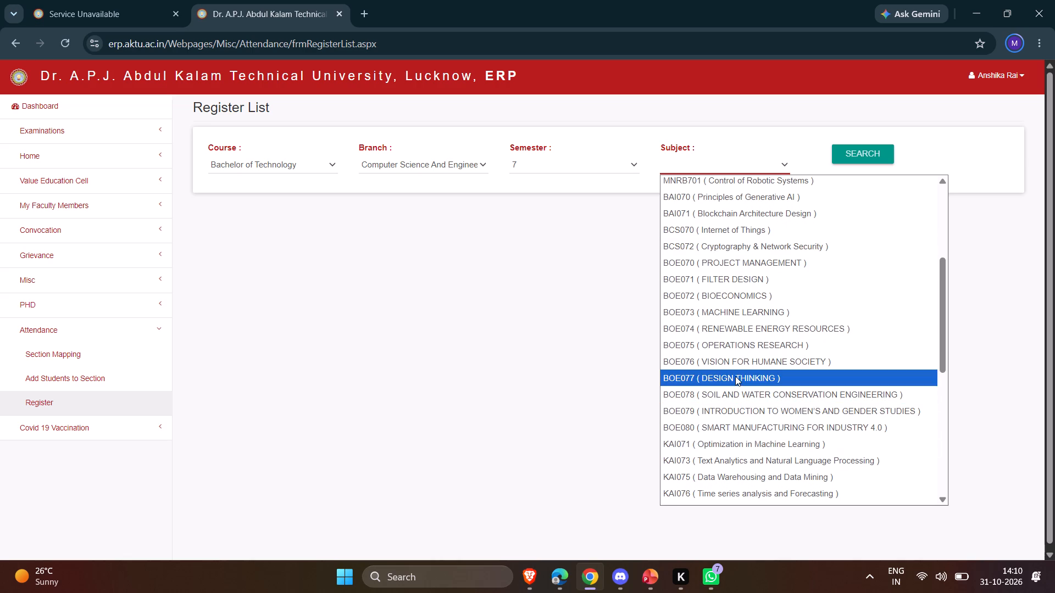
left_click(735, 376)
left_click(888, 152)
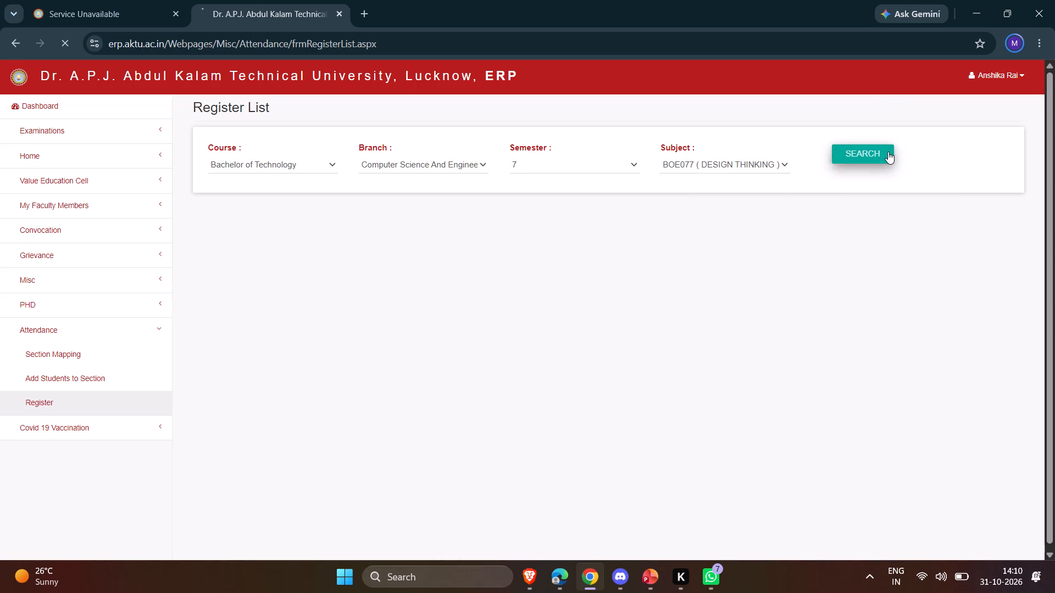
left_click(897, 242)
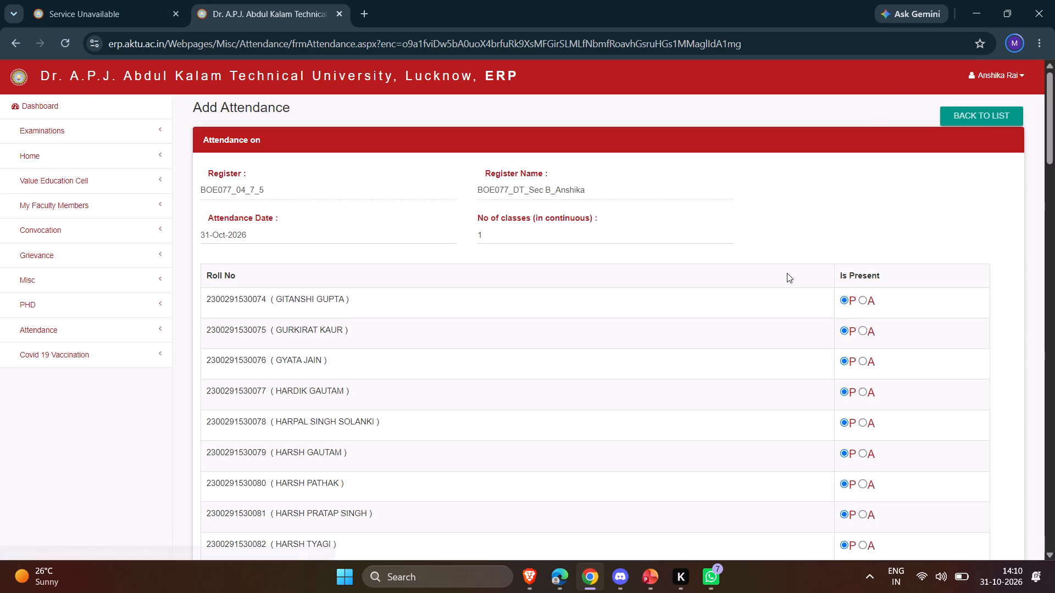
Submit attendance under the preset date 31-Oct-2026 with roll numbers ending 109, 134, 135, 142 and 9003 marked absent, returning to the register list.
scroll(569, 440, "down", 8)
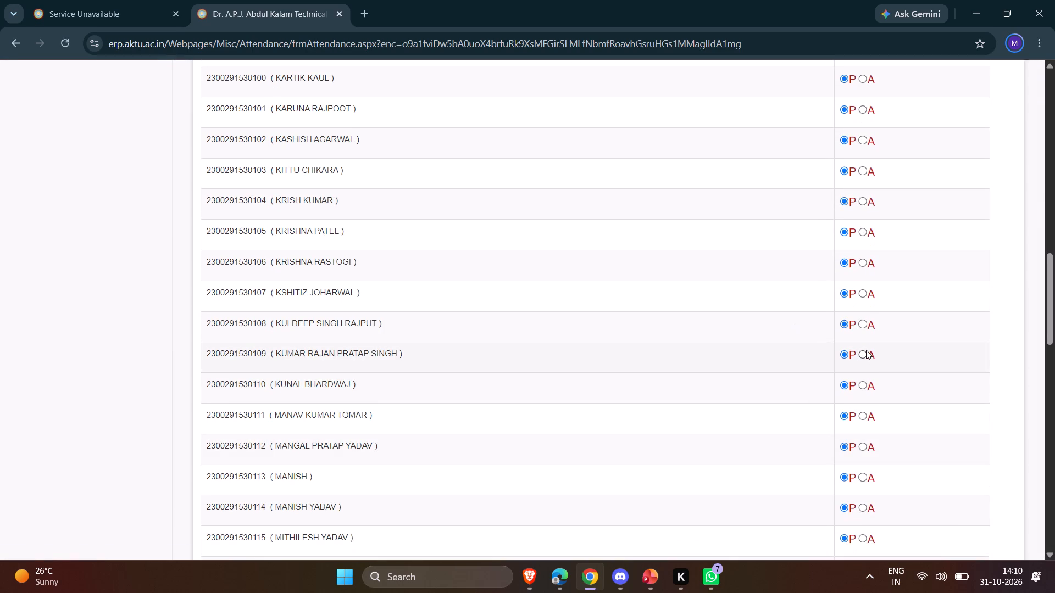
left_click(866, 350)
left_click_drag(864, 354, 687, 427)
scroll(687, 427, "down", 3)
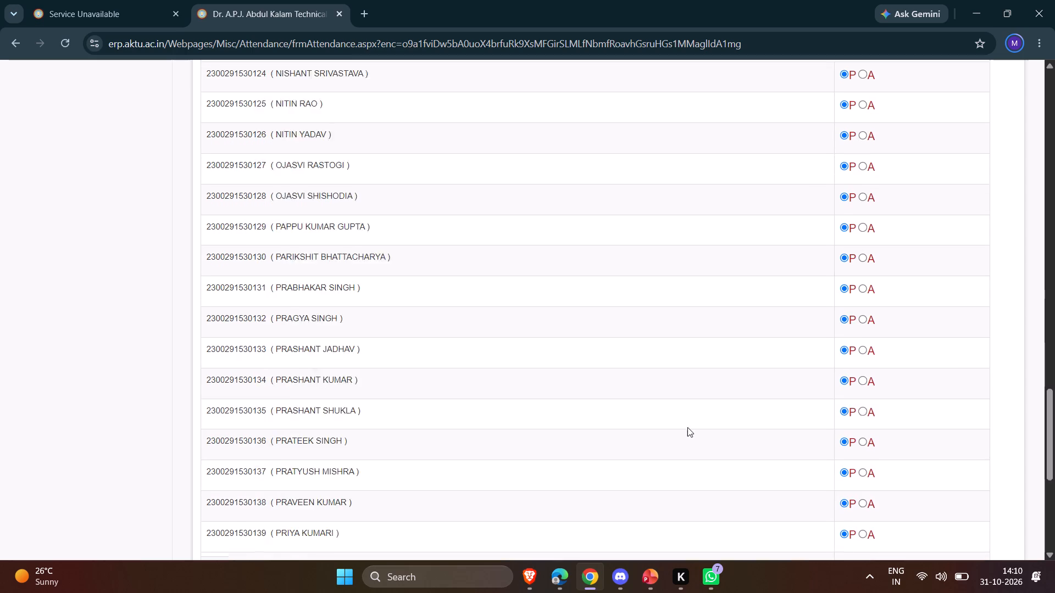
scroll(687, 427, "down", 2)
left_click(868, 348)
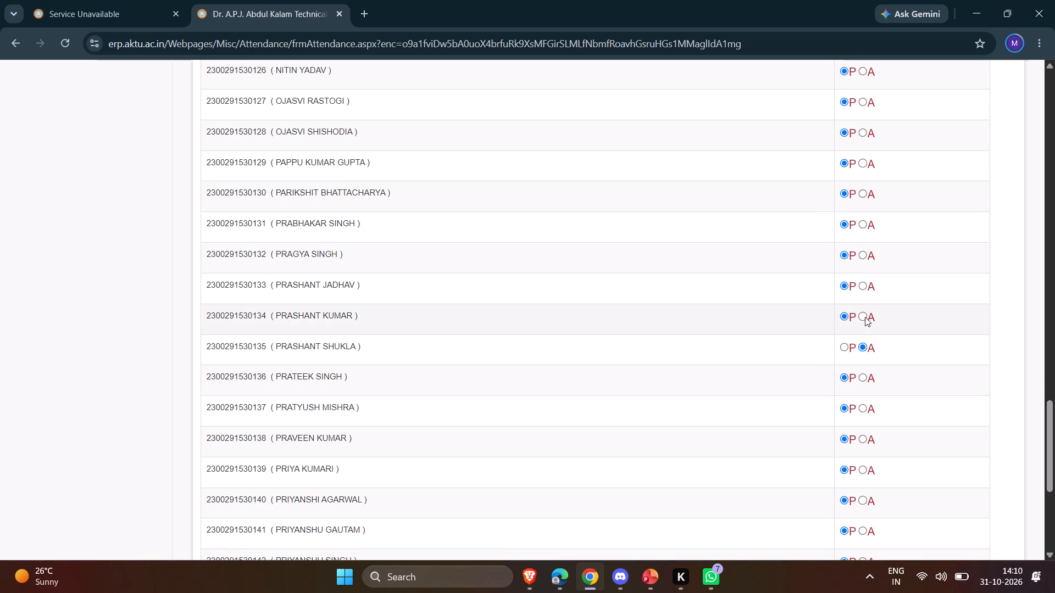
left_click(865, 317)
scroll(803, 373, "down", 2)
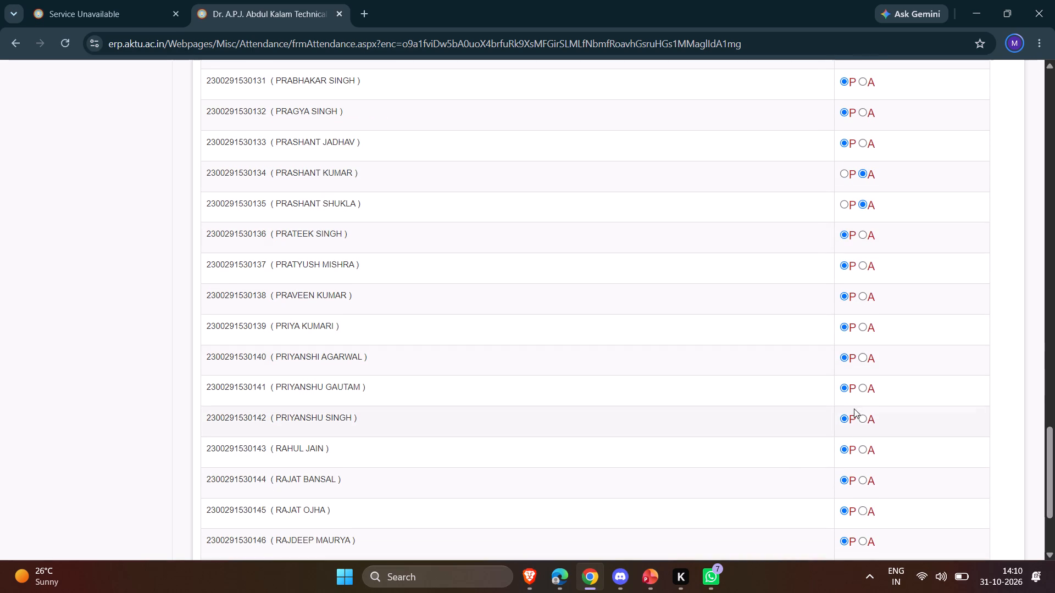
left_click(868, 418)
scroll(741, 454, "down", 6)
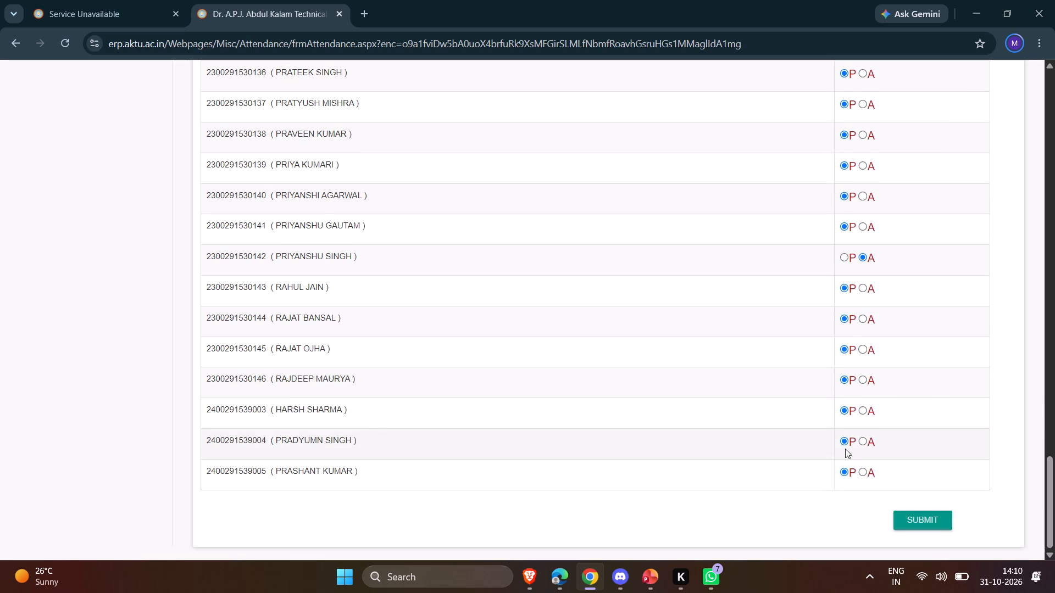
left_click(862, 406)
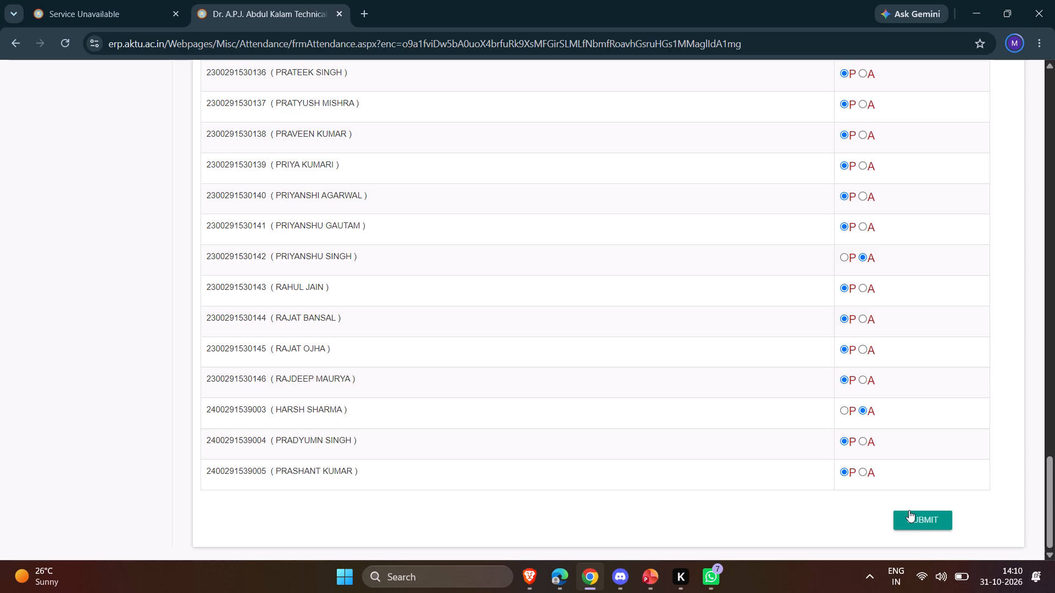
left_click(928, 523)
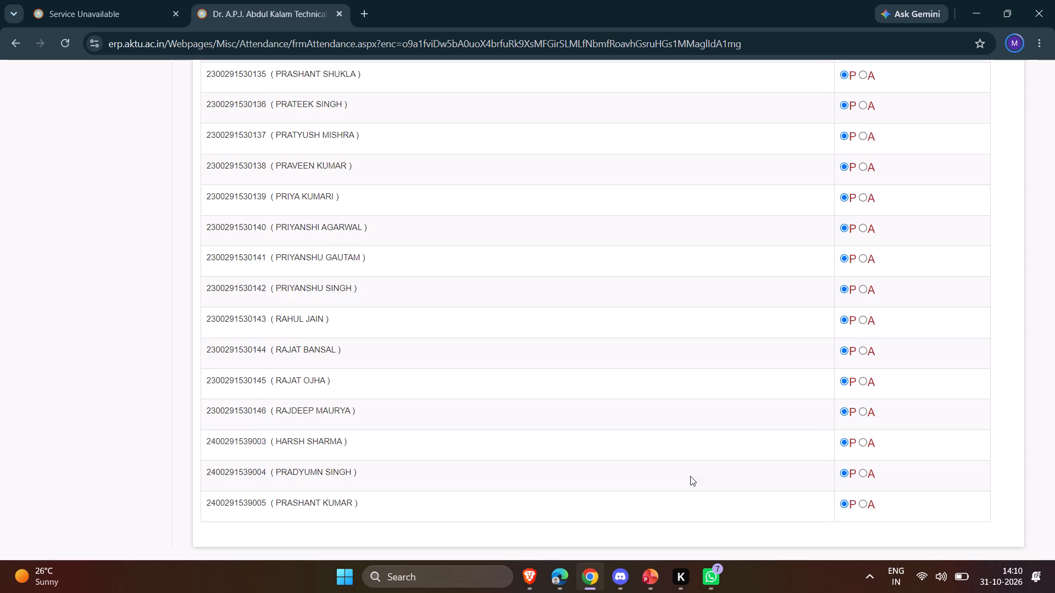
left_click(654, 174)
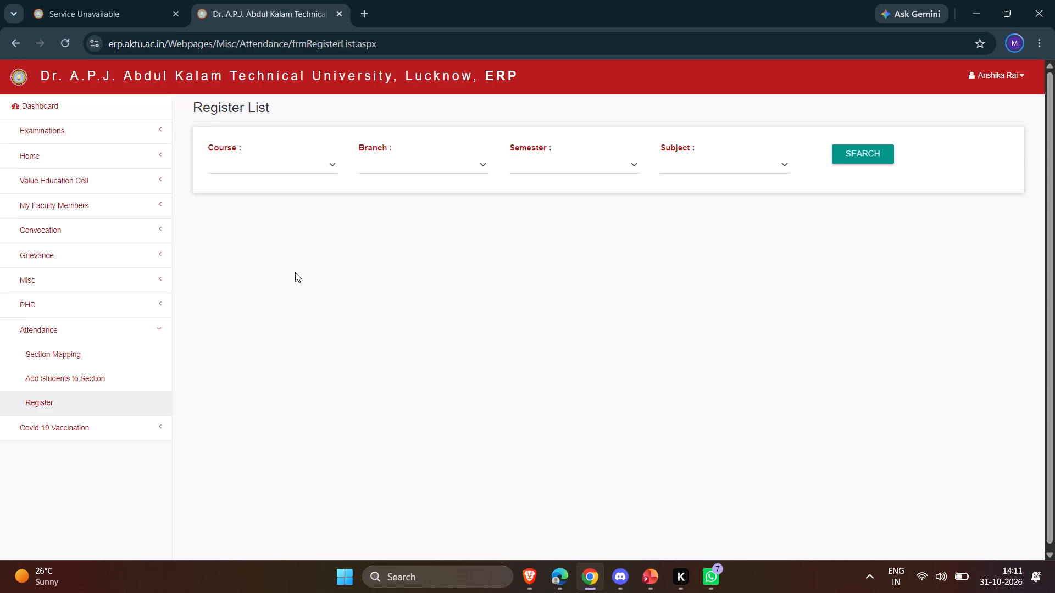
Search the register list for Bachelor of Technology, CSE (Artificial Intelligence & Machine Learning), semester 7, BOE077 Design Thinking, and open its attendance marking form.
left_click(270, 177)
left_click(304, 165)
left_click(313, 197)
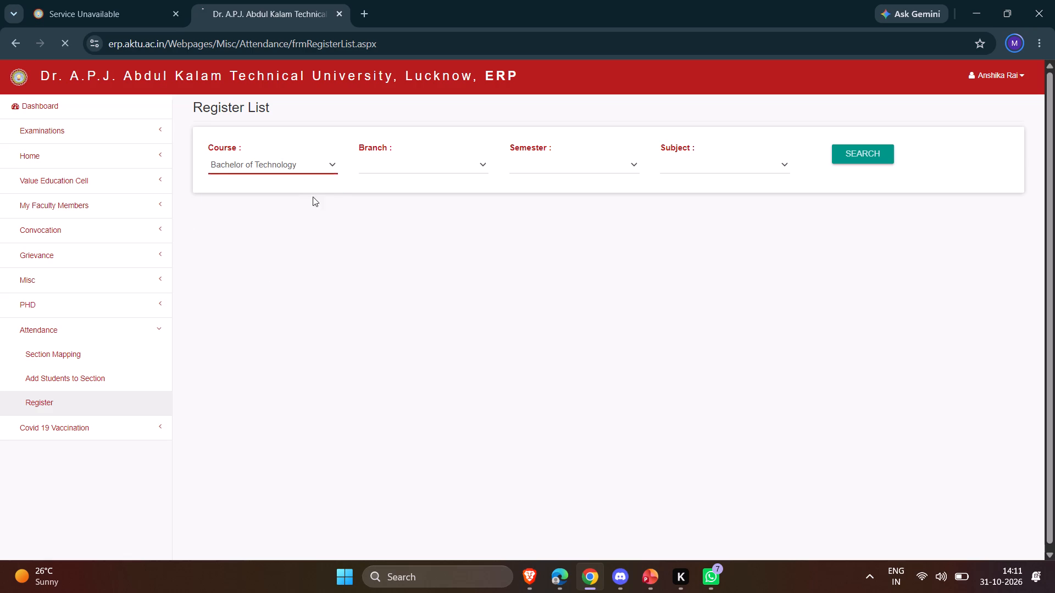
left_click(443, 161)
scroll(440, 367, "down", 2)
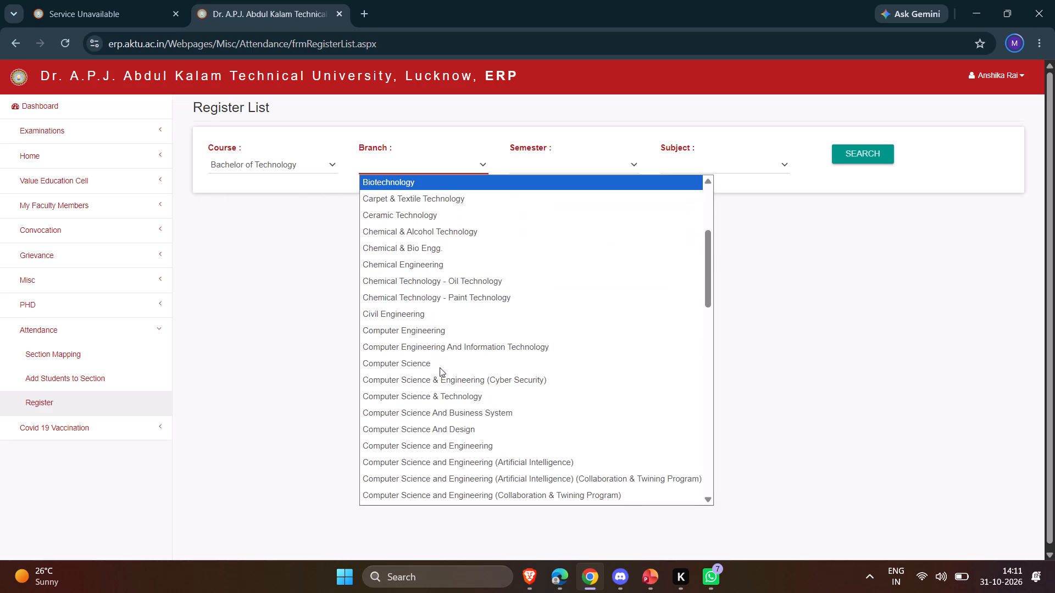
scroll(458, 399, "right", 1)
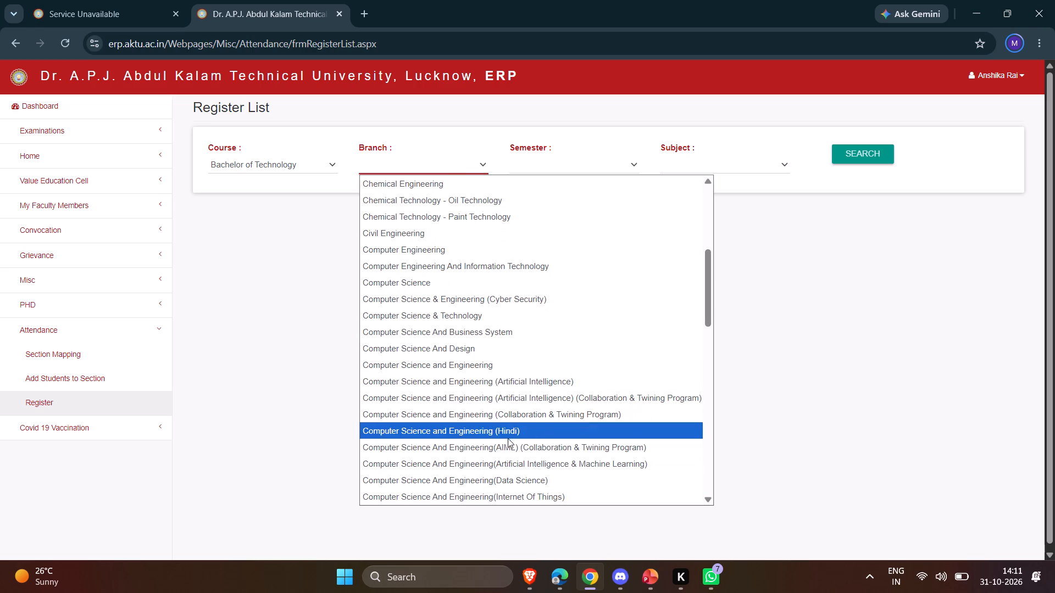
left_click(487, 468)
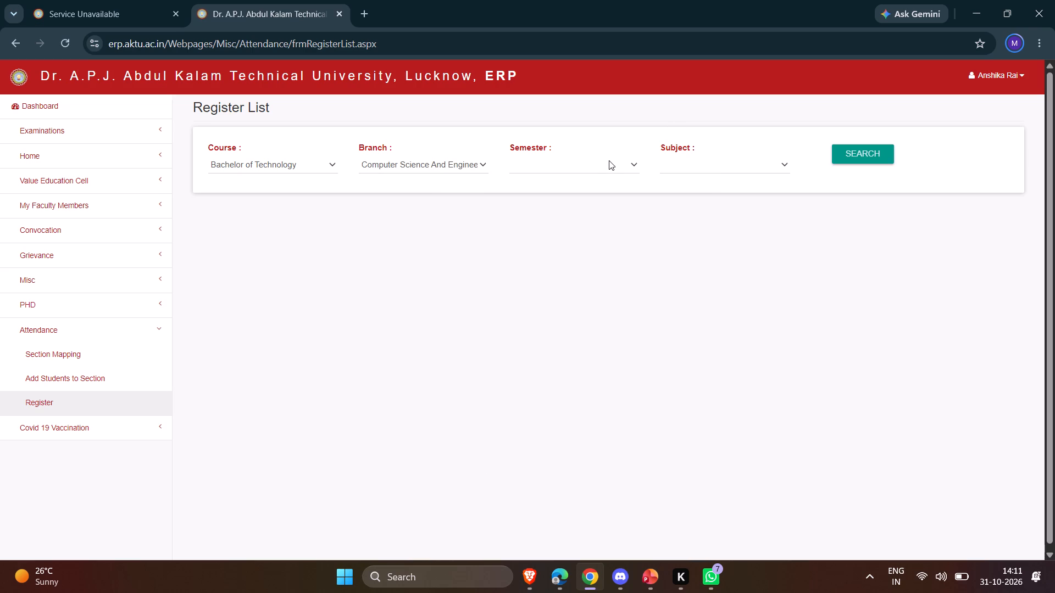
left_click(608, 162)
left_click(563, 294)
left_click(707, 162)
scroll(736, 328, "down", 3)
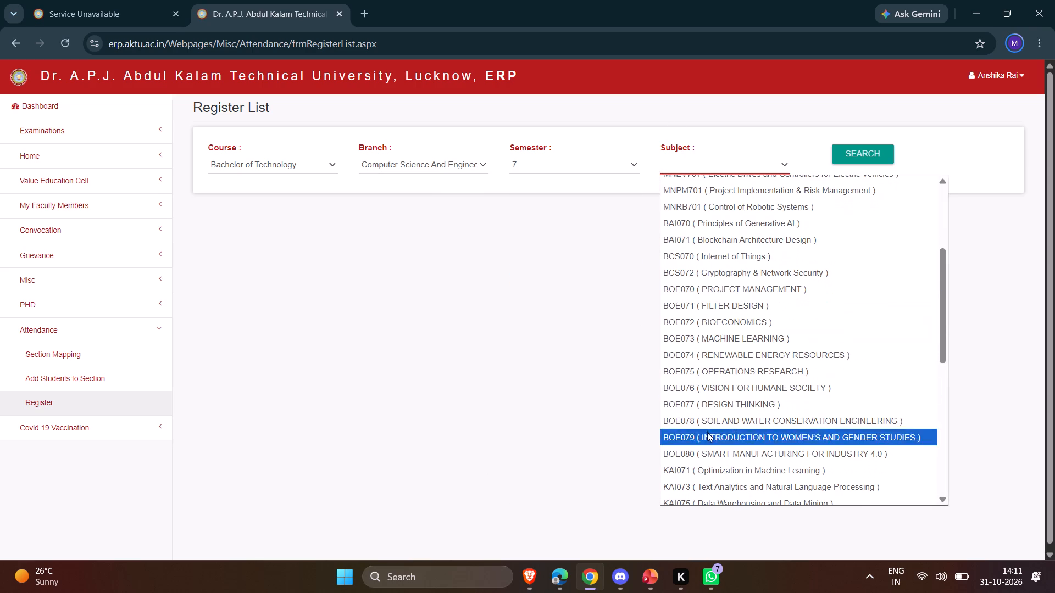
left_click(739, 398)
left_click_drag(872, 164, 876, 159)
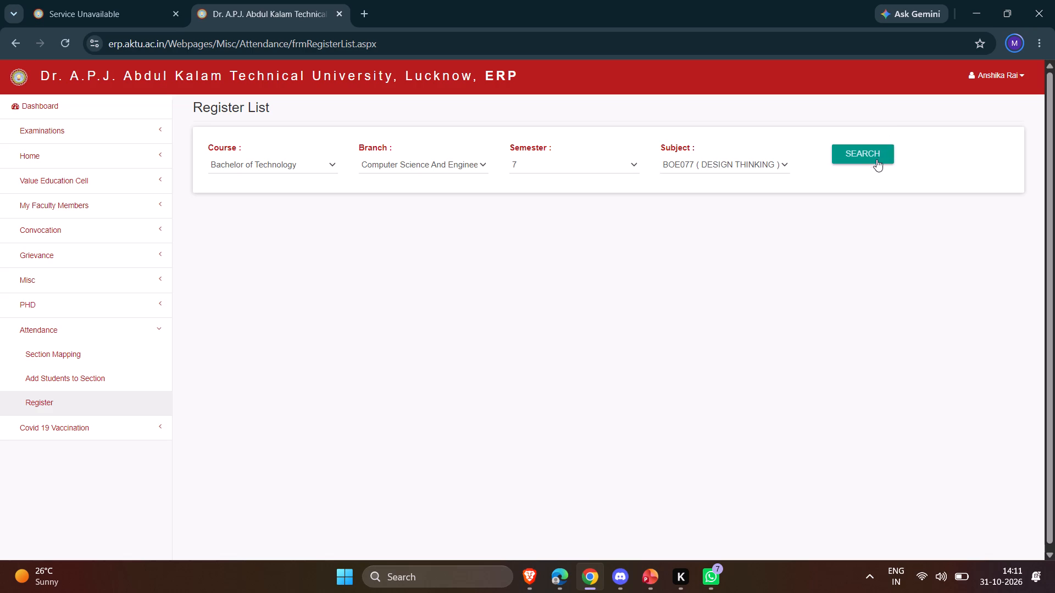
left_click_drag(876, 159, 878, 158)
left_click(878, 158)
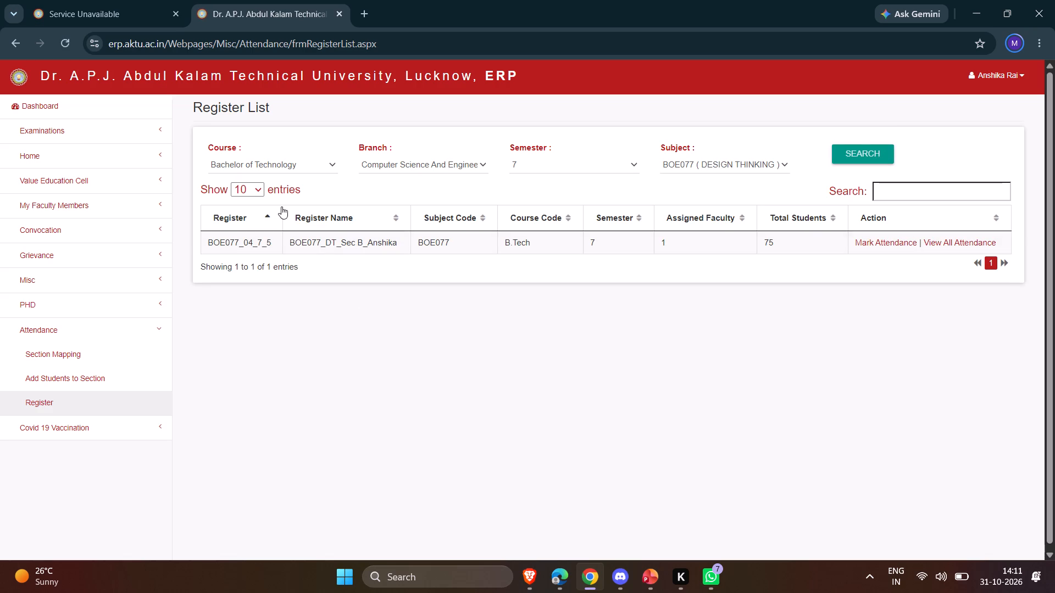
left_click(863, 246)
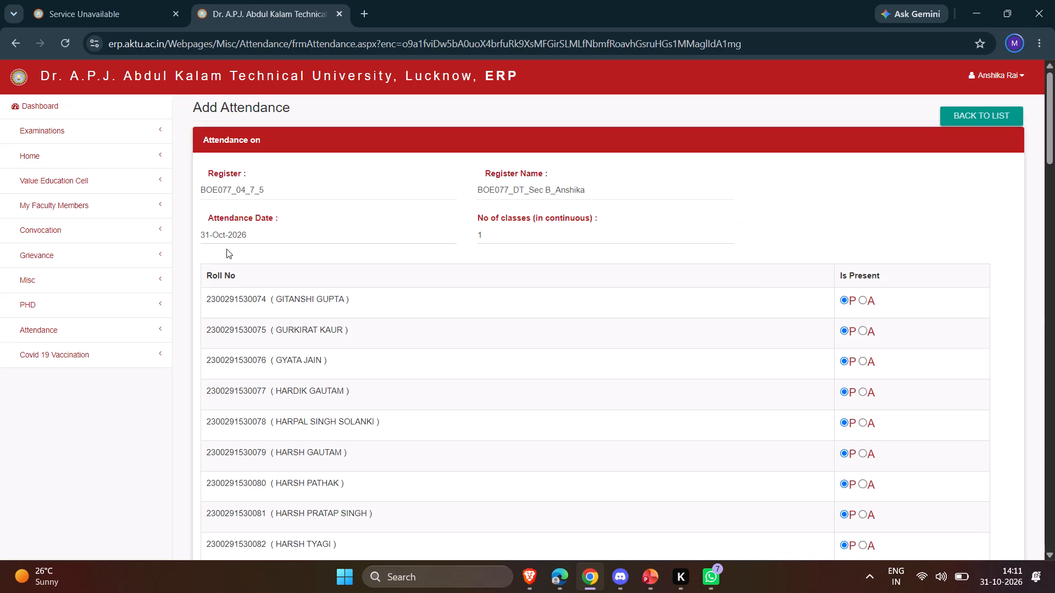
Submit attendance dated 1 September 2026 with the students whose roll numbers end in 077, 089 and 090 marked absent, returning to the register list.
left_click(329, 243)
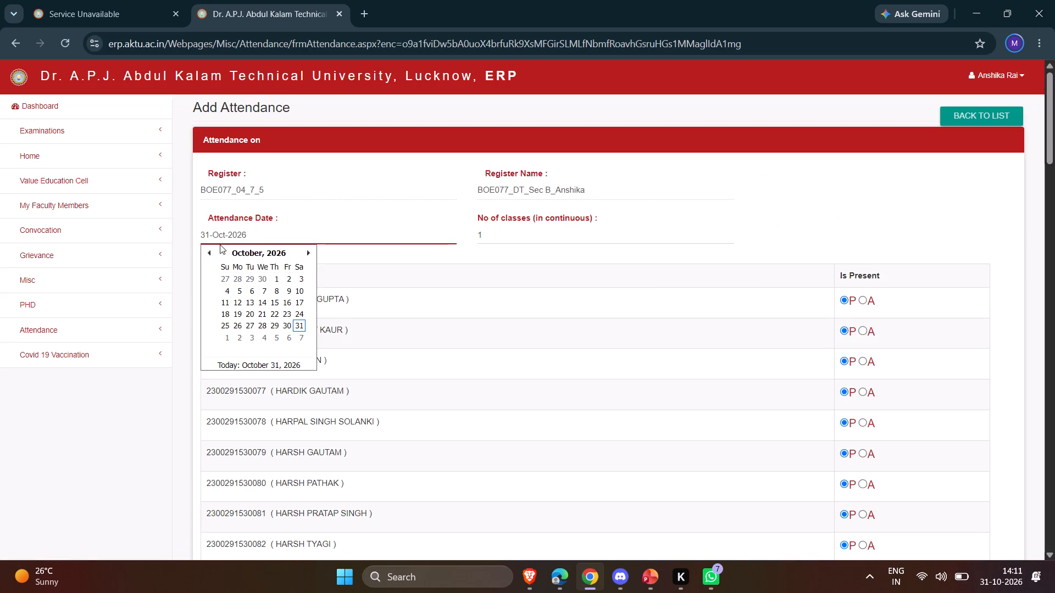
double_click(213, 249)
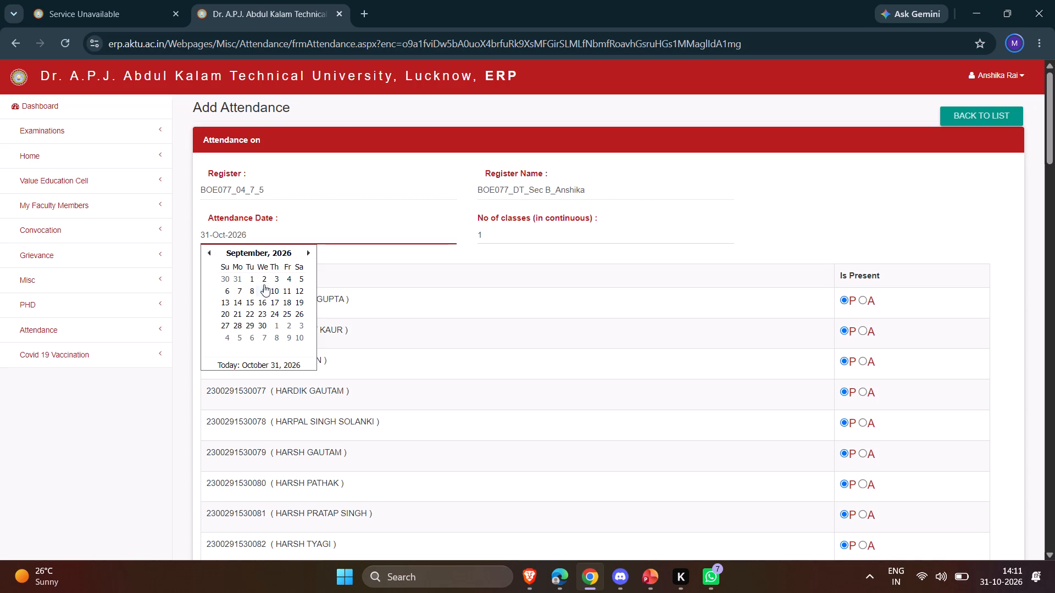
left_click(252, 279)
scroll(463, 384, "down", 1)
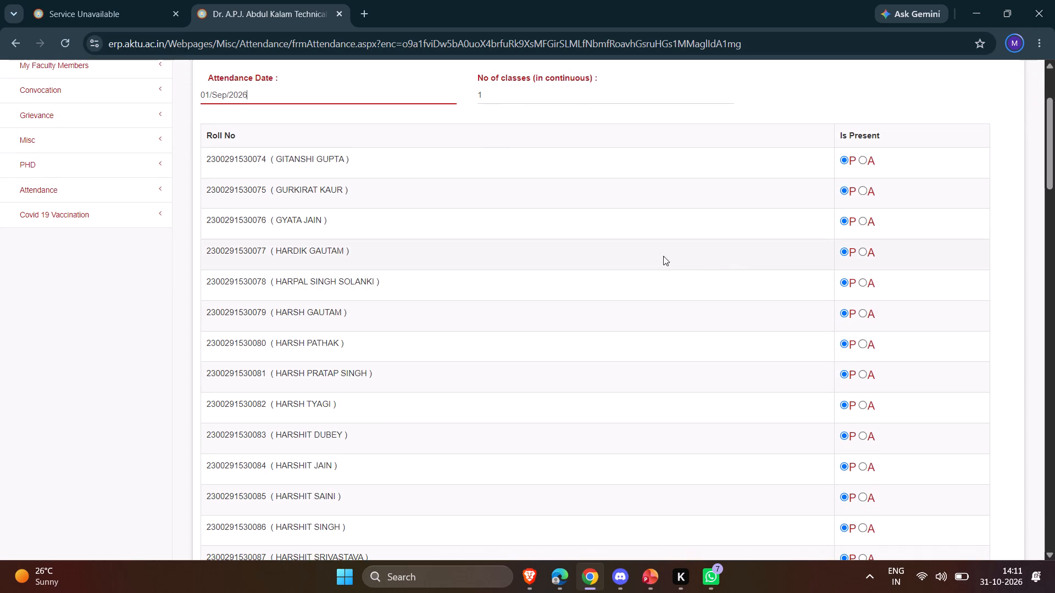
left_click(868, 252)
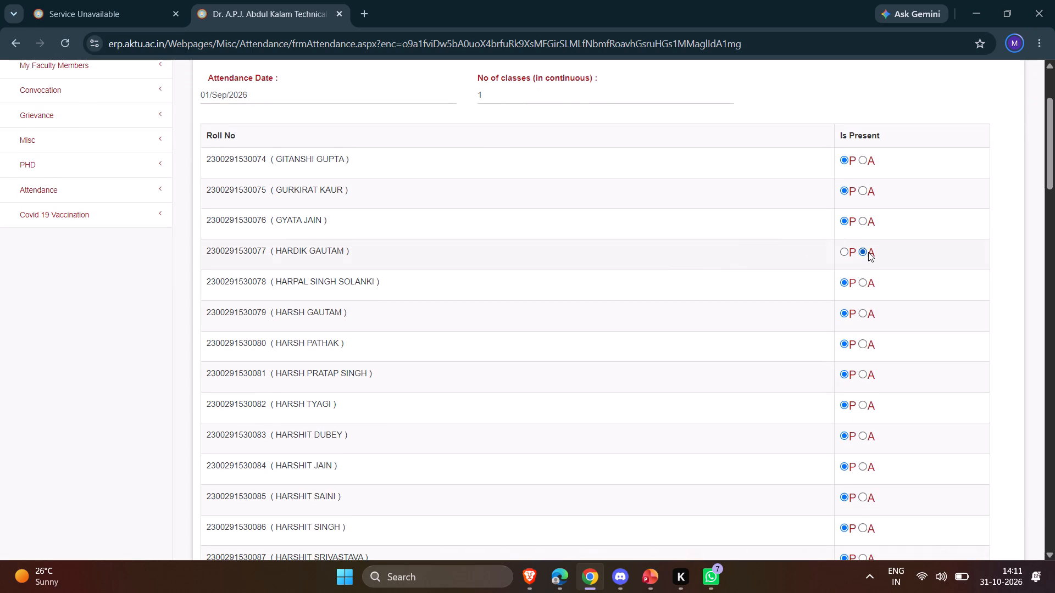
scroll(776, 339, "right", 3)
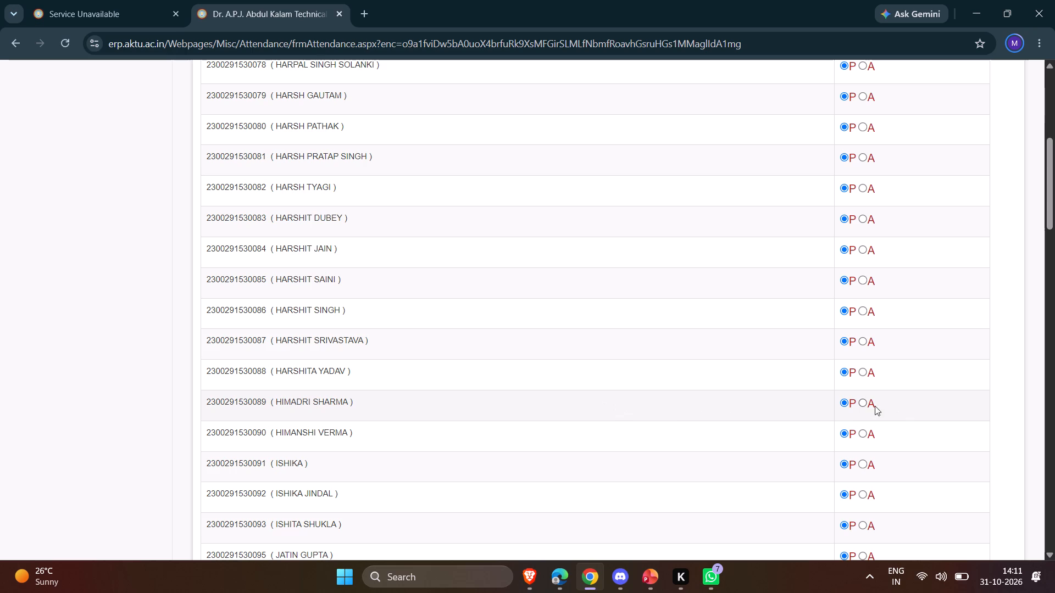
left_click_drag(862, 401, 861, 433)
left_click(861, 433)
left_click(863, 402)
scroll(863, 402, "down", 11)
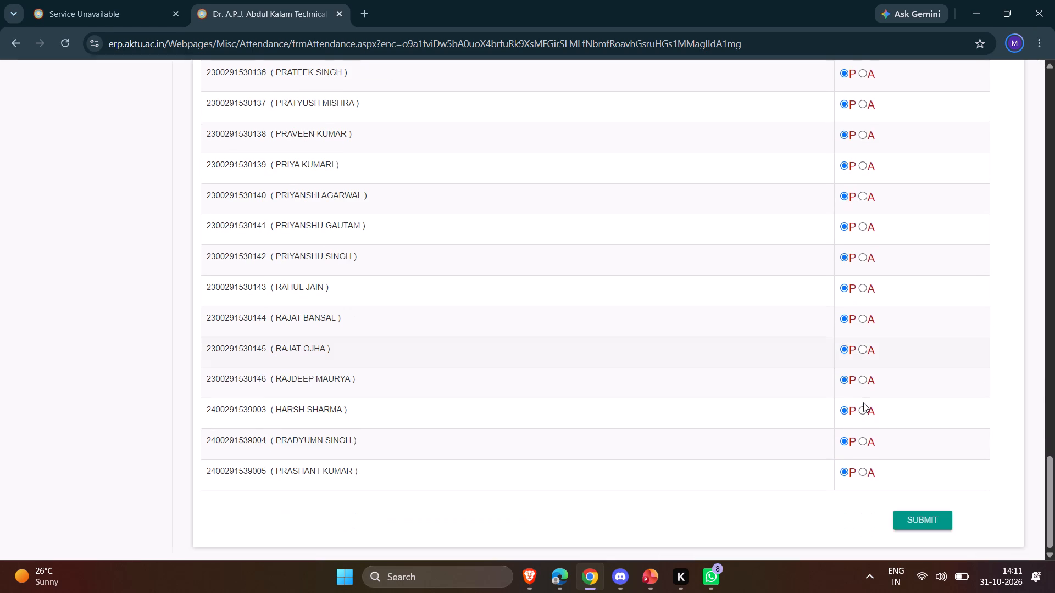
scroll(863, 402, "down", 2)
left_click(920, 514)
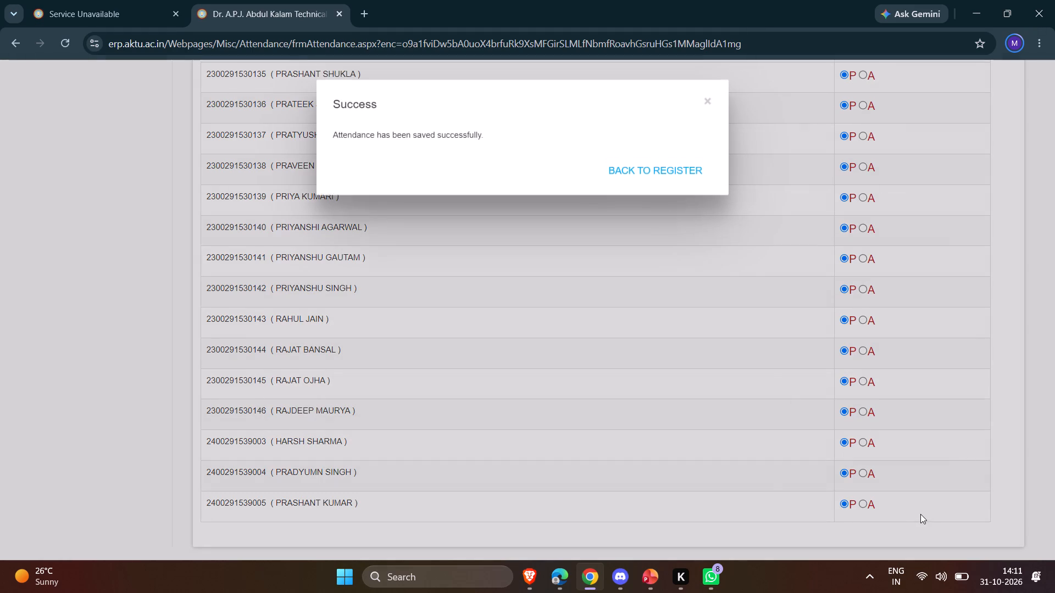
left_click(654, 166)
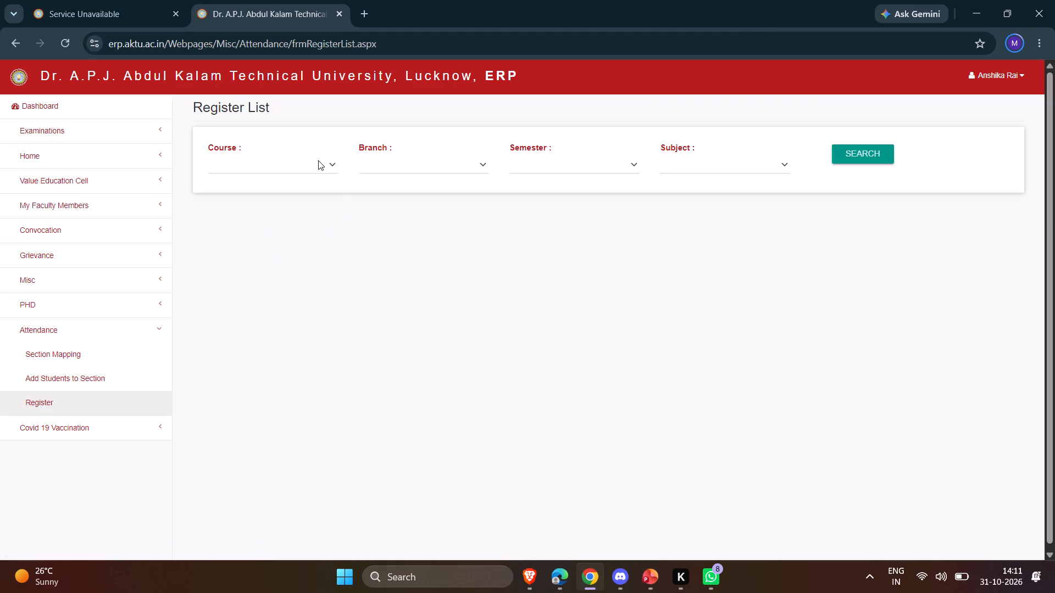
Search registers for Bachelor of Technology, Computer Science And Engineering (Artificial Intelligence & Machine Learning), semester 7, BOE077 Design Thinking, and open the attendance marking form.
left_click(318, 160)
left_click(288, 205)
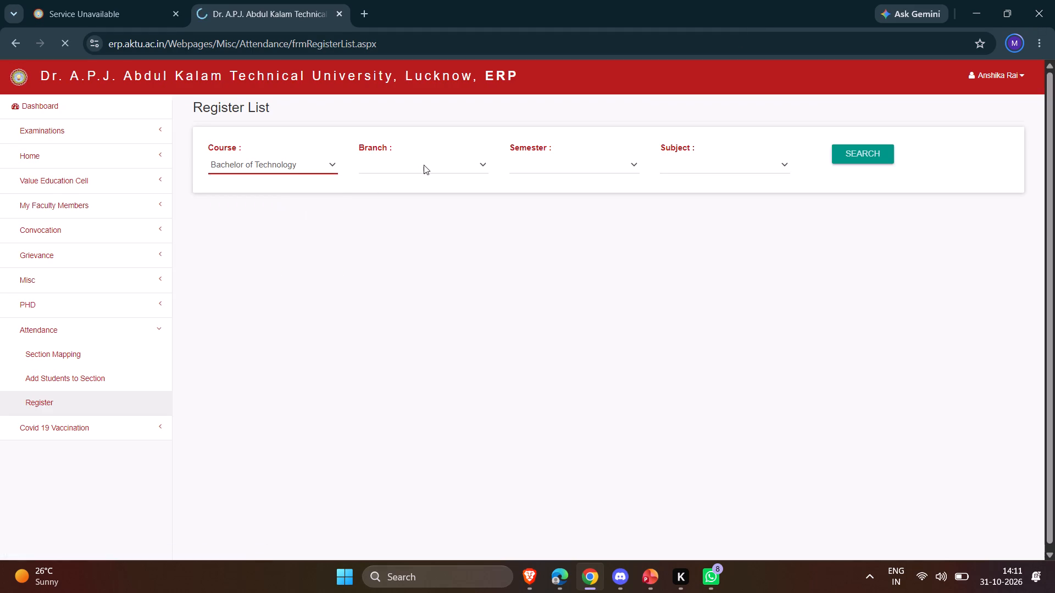
left_click(426, 163)
left_click(473, 169)
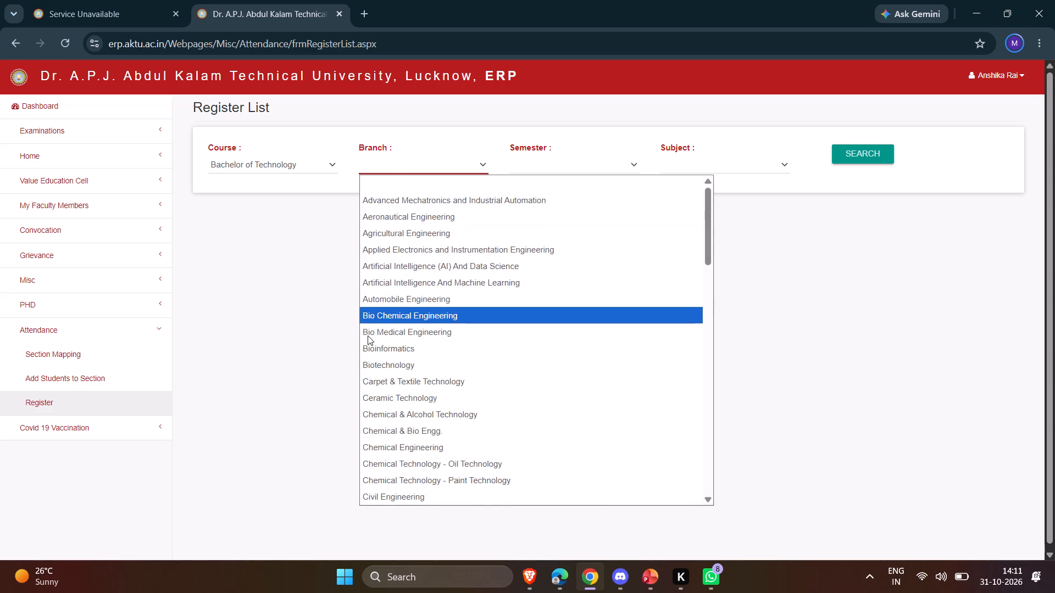
scroll(368, 335, "down", 2)
scroll(368, 335, "right", 5)
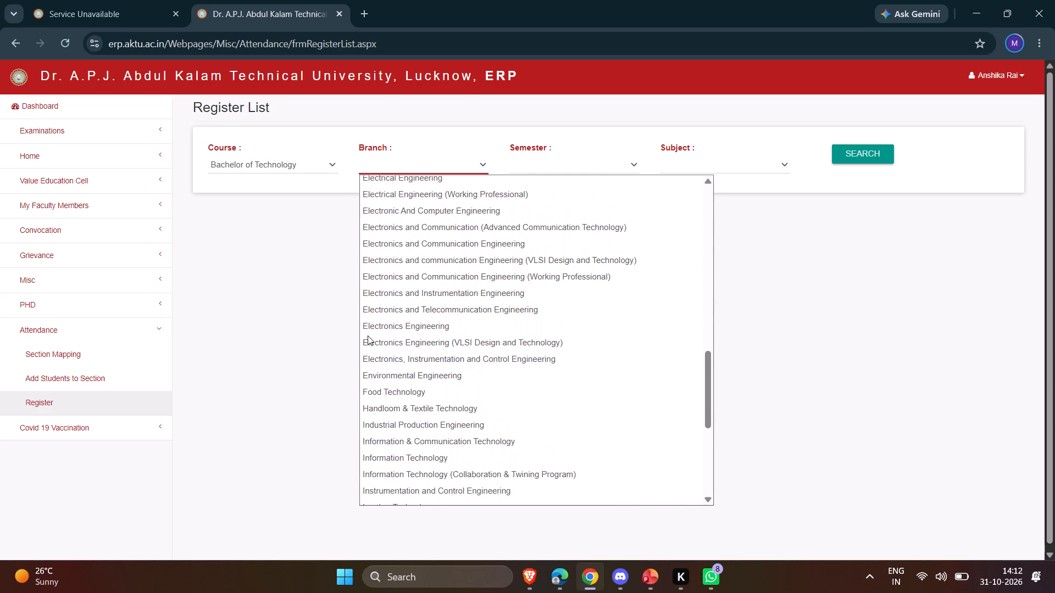
scroll(368, 335, "right", 2)
scroll(368, 335, "up", 8)
scroll(368, 335, "right", 1)
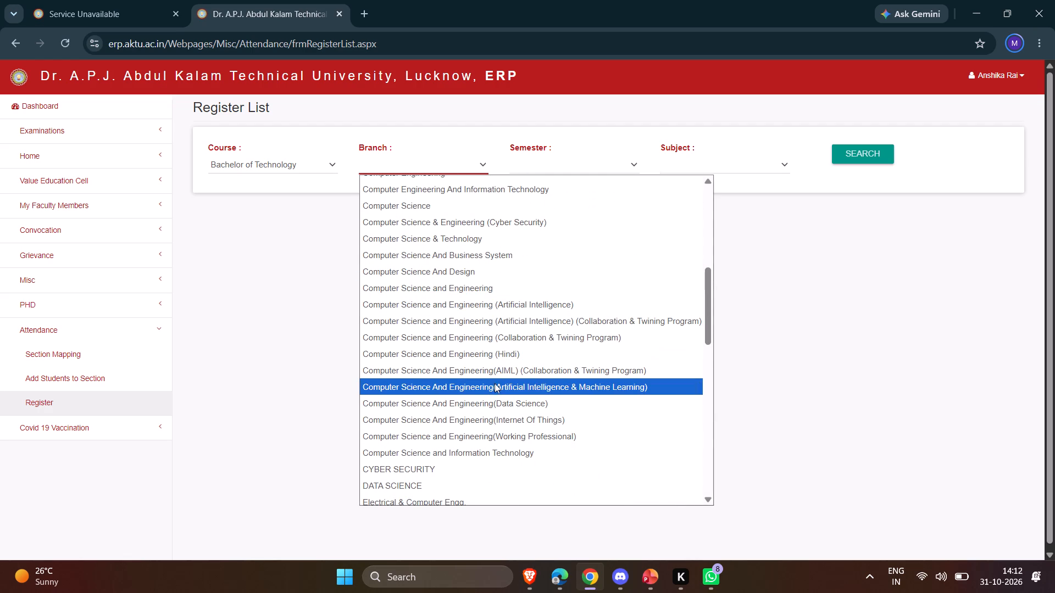
left_click(493, 389)
left_click(591, 160)
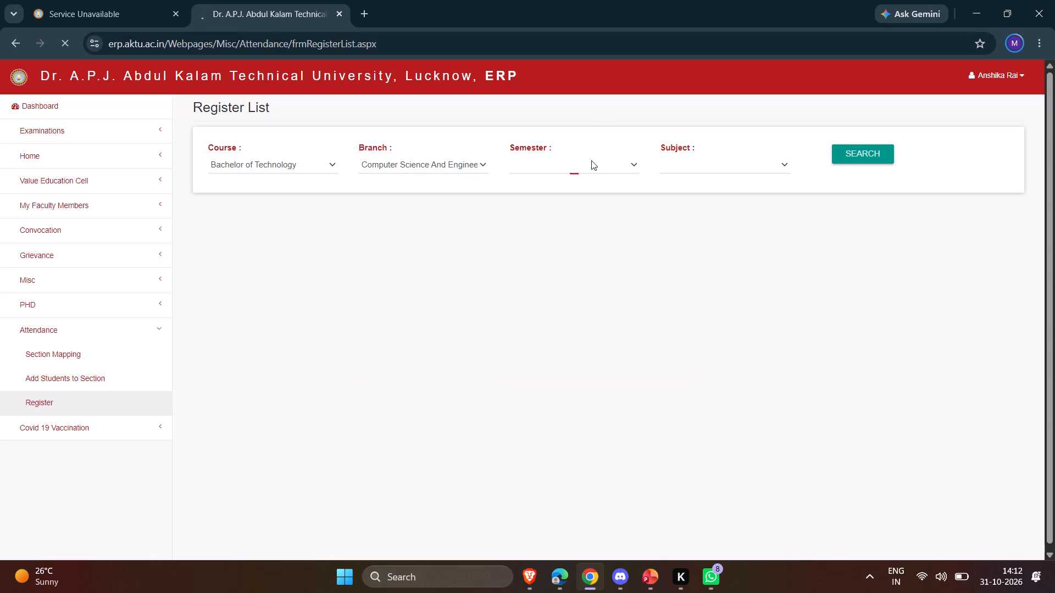
left_click(610, 168)
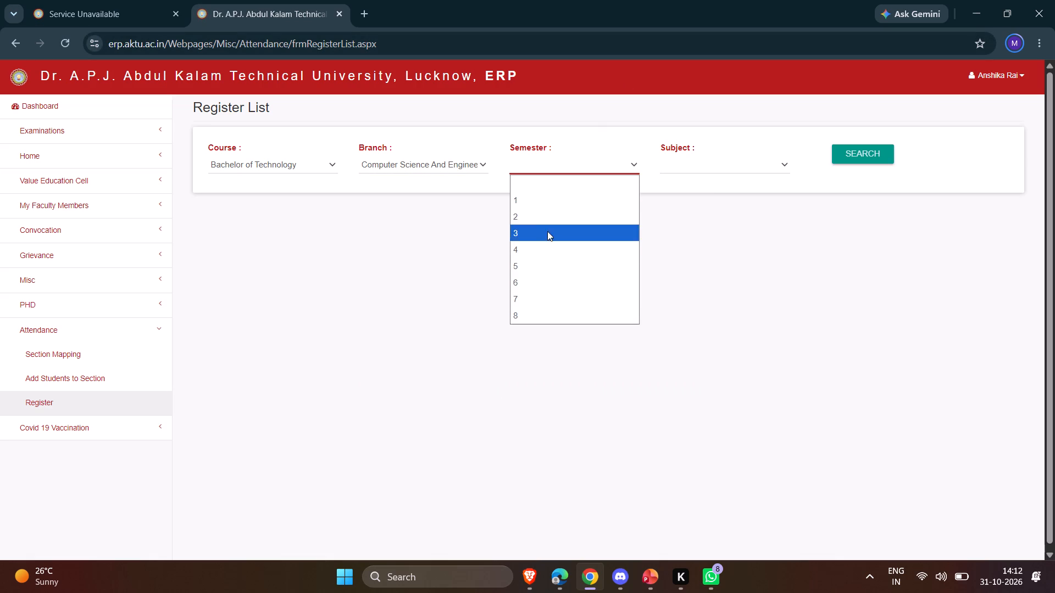
left_click(547, 294)
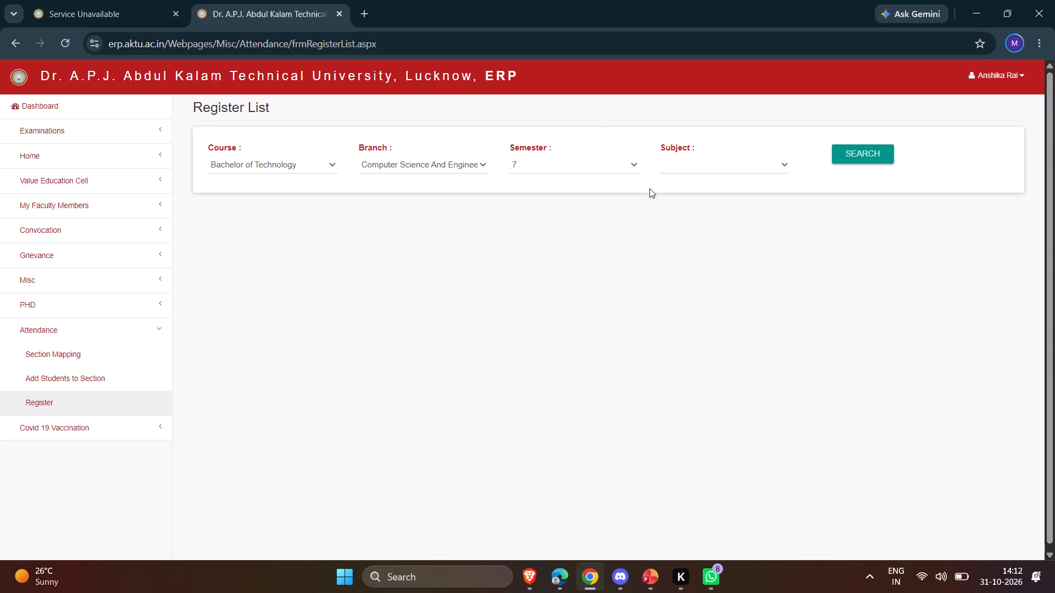
left_click(773, 161)
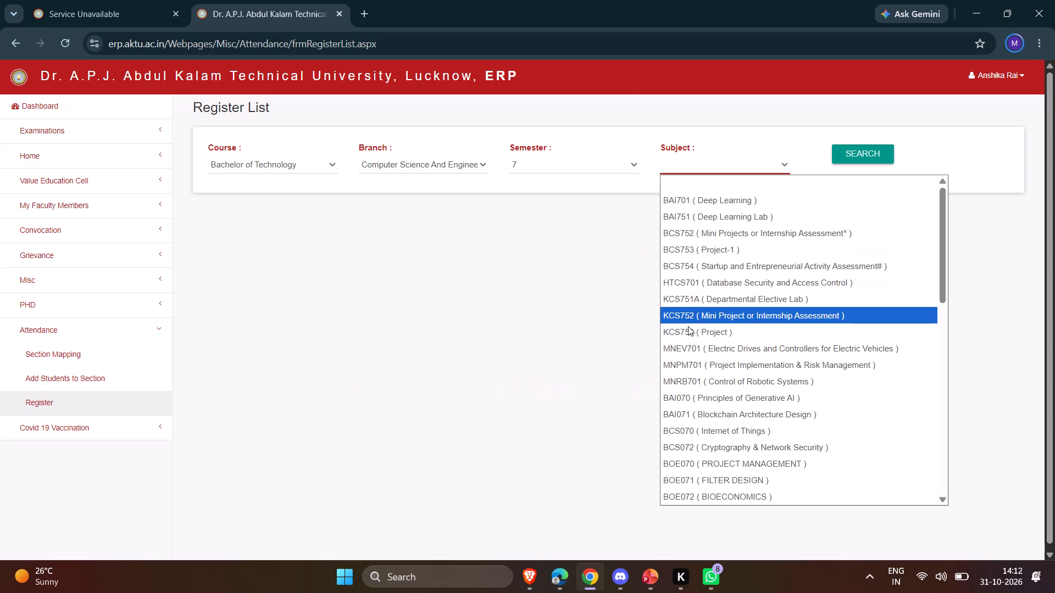
scroll(691, 321, "down", 2)
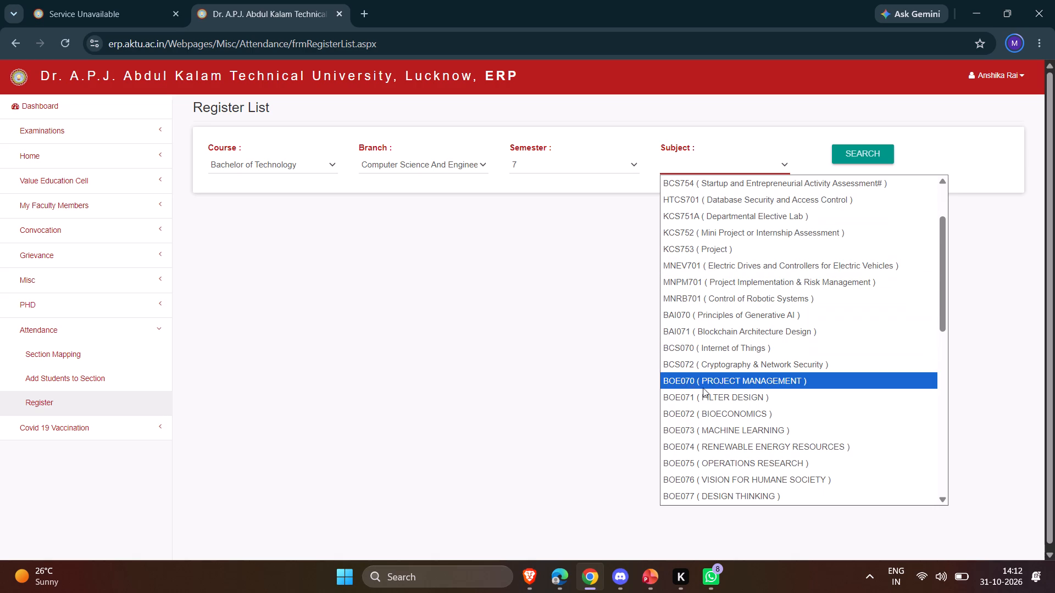
left_click(691, 502)
left_click(862, 154)
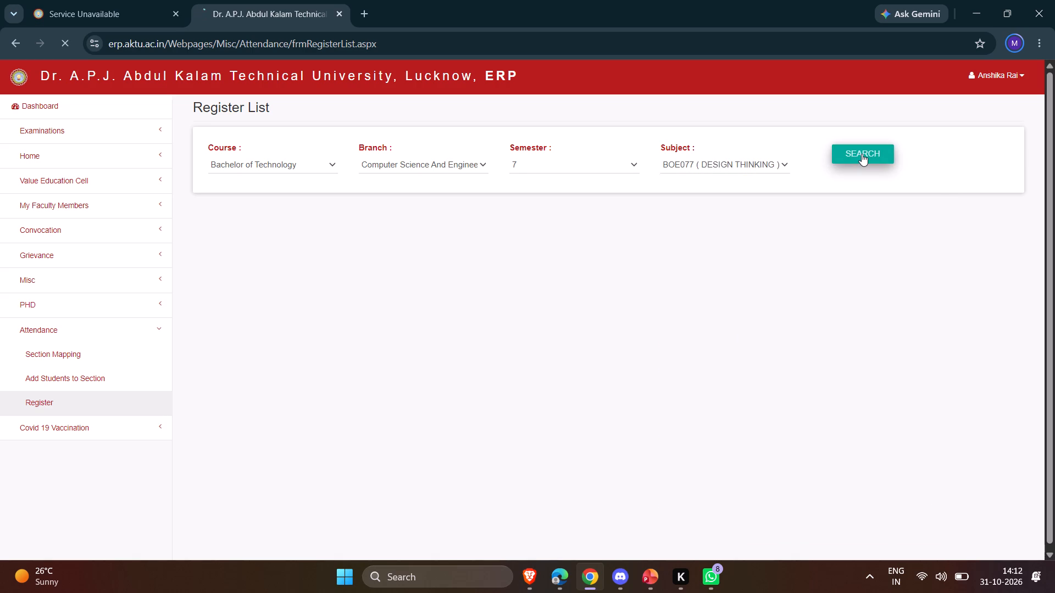
left_click(857, 242)
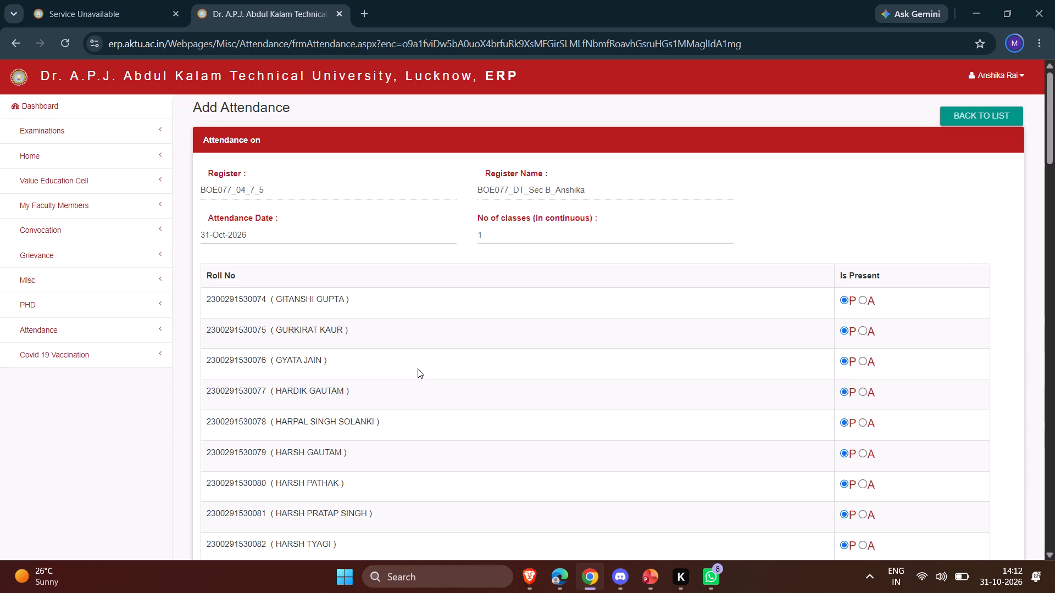
Submit attendance dated 2 September 2026 with roll numbers ending 115, 116, 121, 122, 145 and 146 marked absent, returning to the register list.
left_click(243, 243)
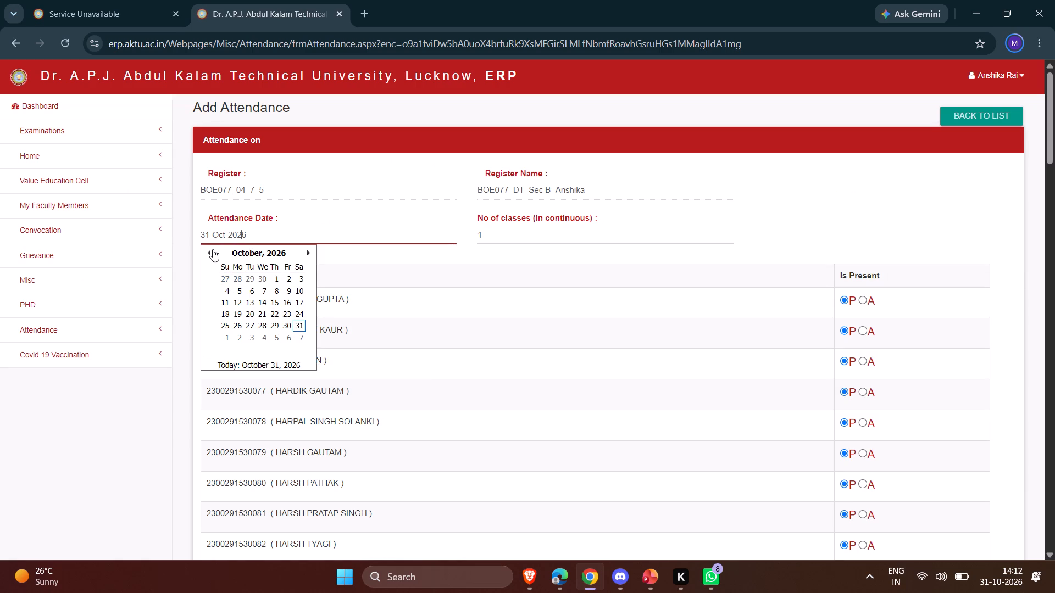
double_click(213, 253)
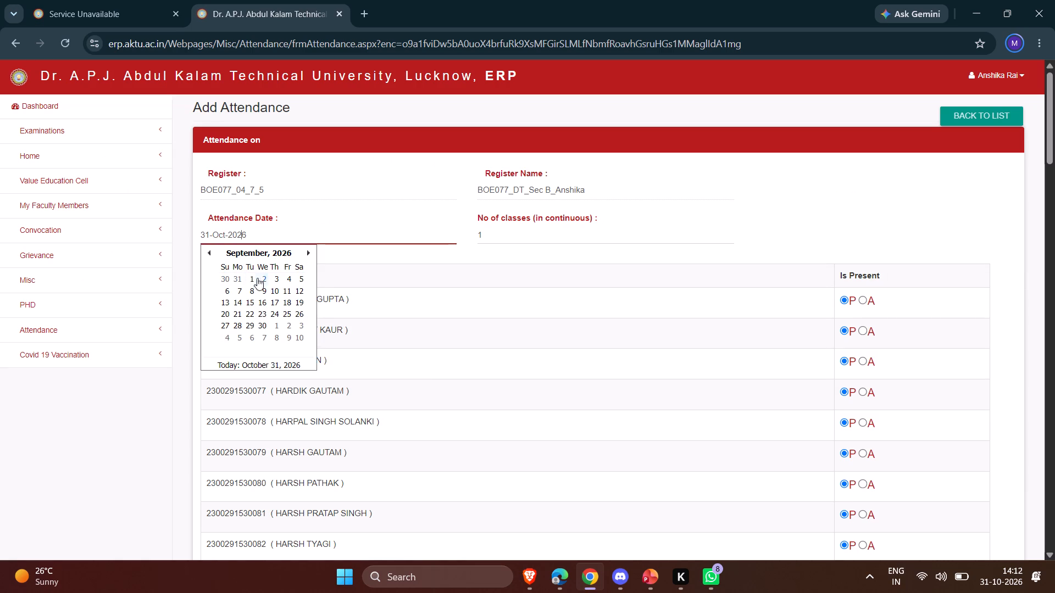
left_click(267, 279)
scroll(628, 343, "down", 8)
scroll(628, 343, "right", 1)
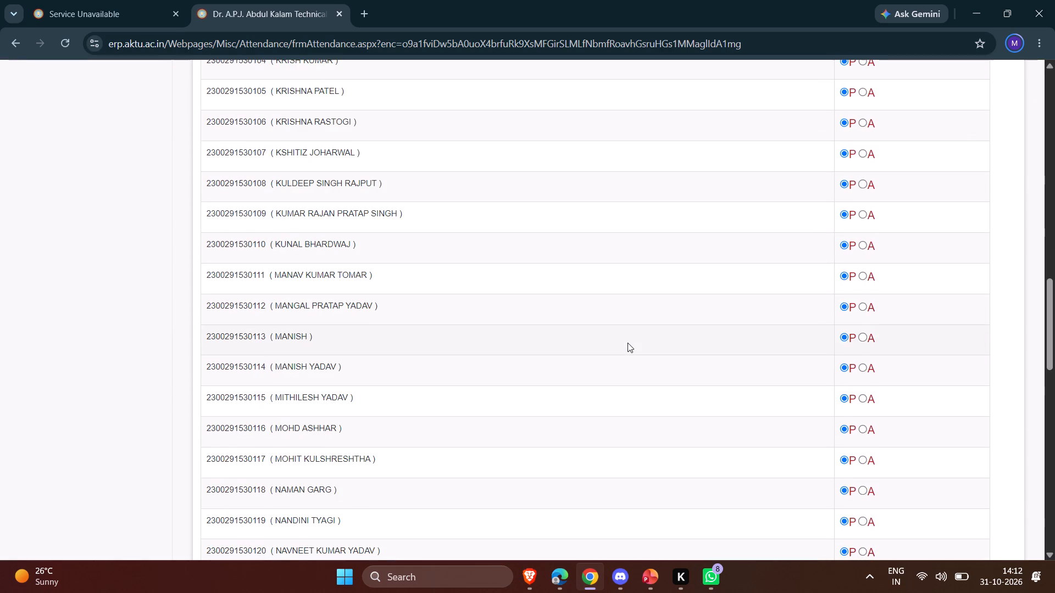
left_click(870, 398)
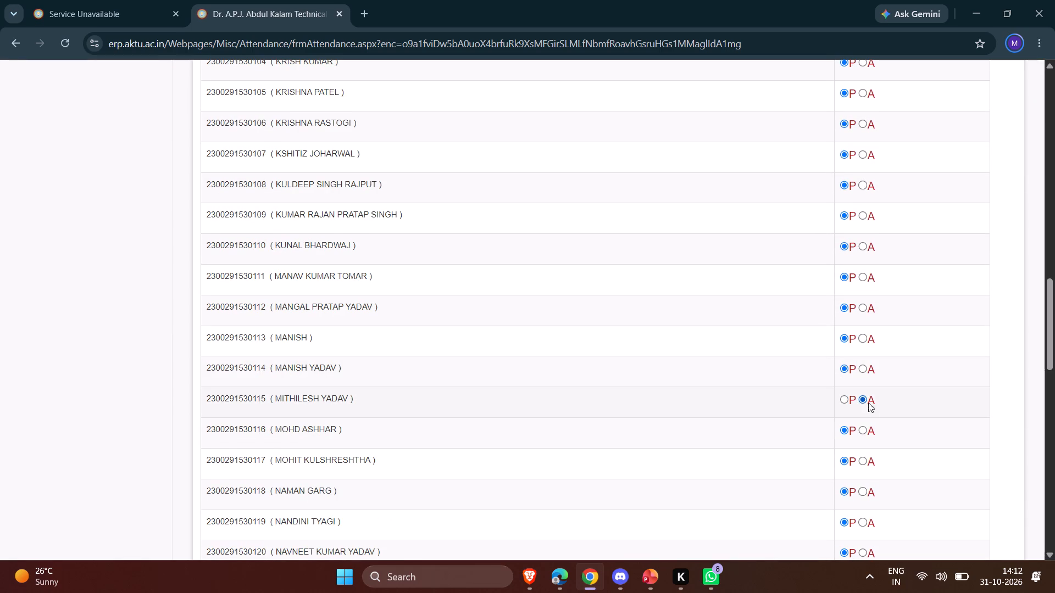
left_click(860, 432)
scroll(860, 432, "down", 1)
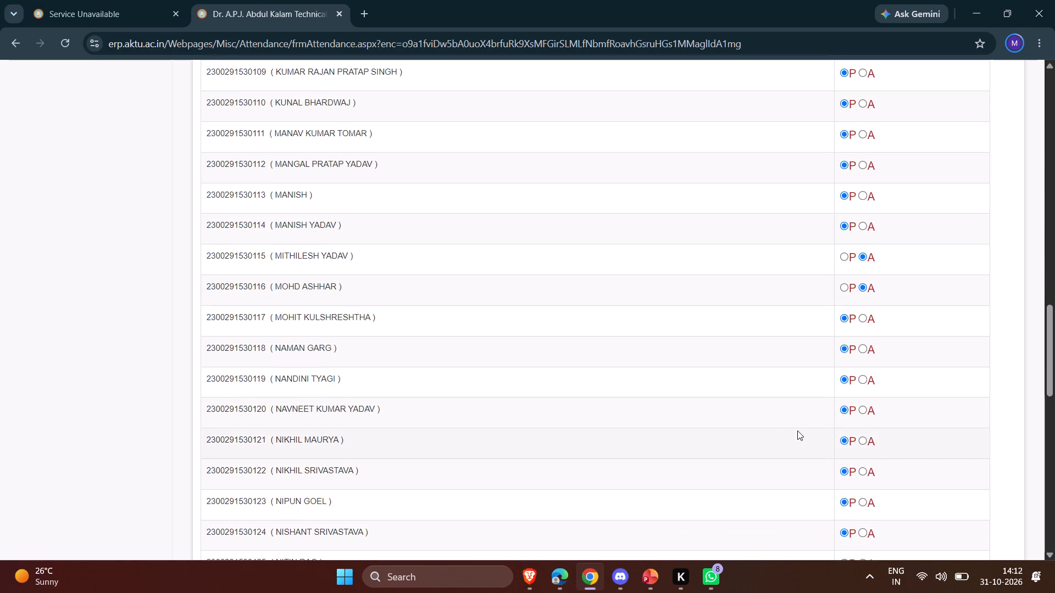
left_click(865, 445)
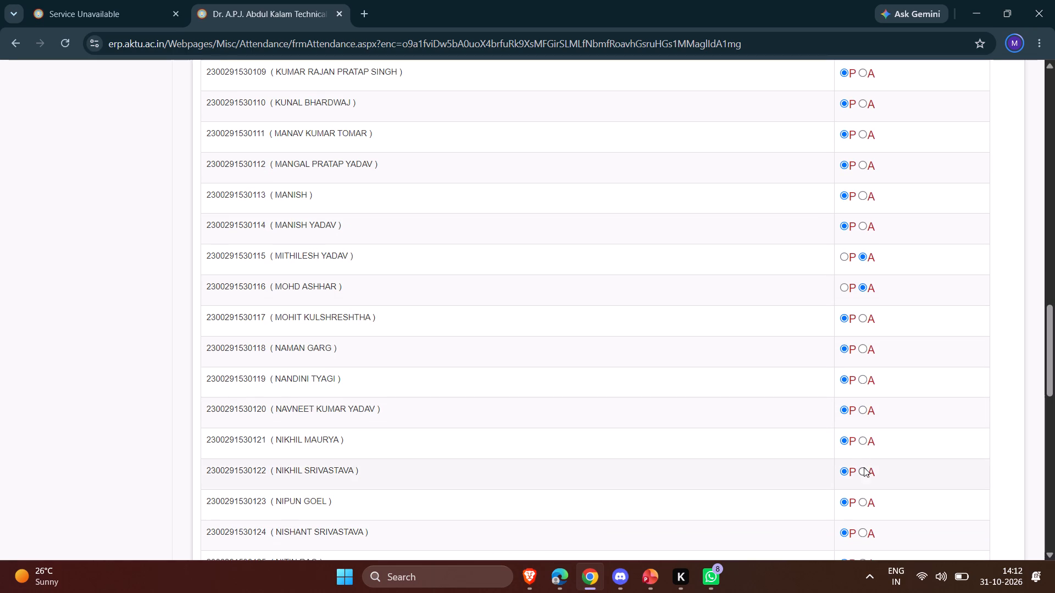
left_click(864, 467)
left_click(861, 442)
scroll(861, 442, "down", 9)
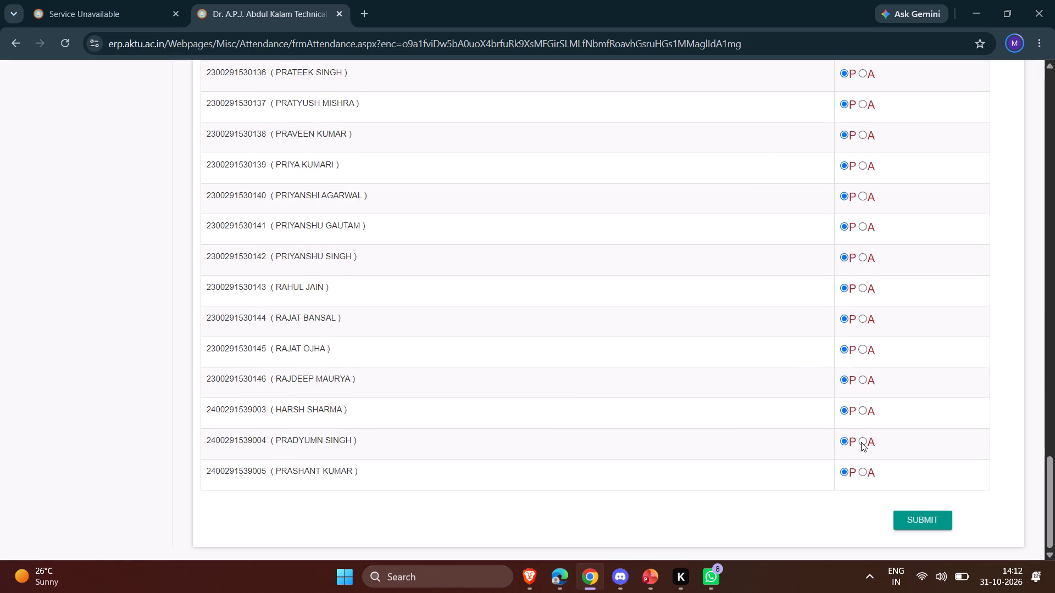
left_click(863, 385)
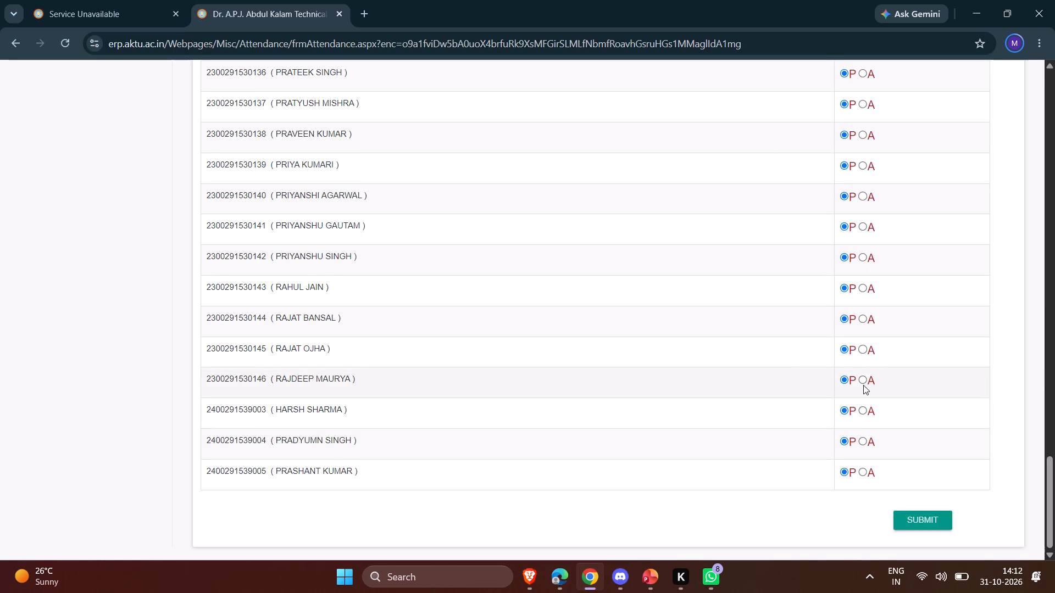
left_click(863, 379)
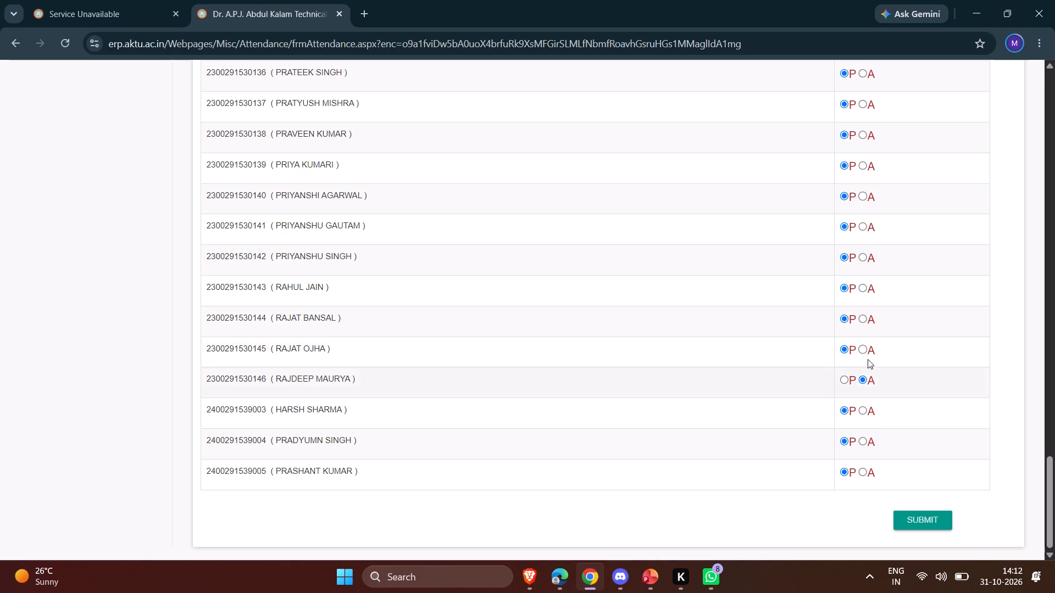
left_click(862, 350)
left_click(926, 528)
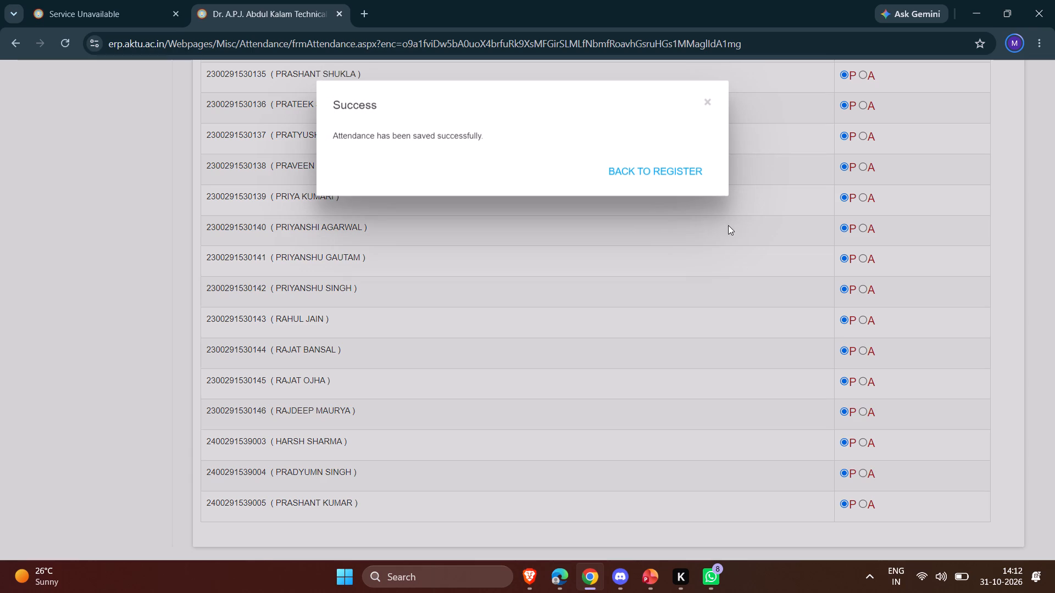
left_click(675, 175)
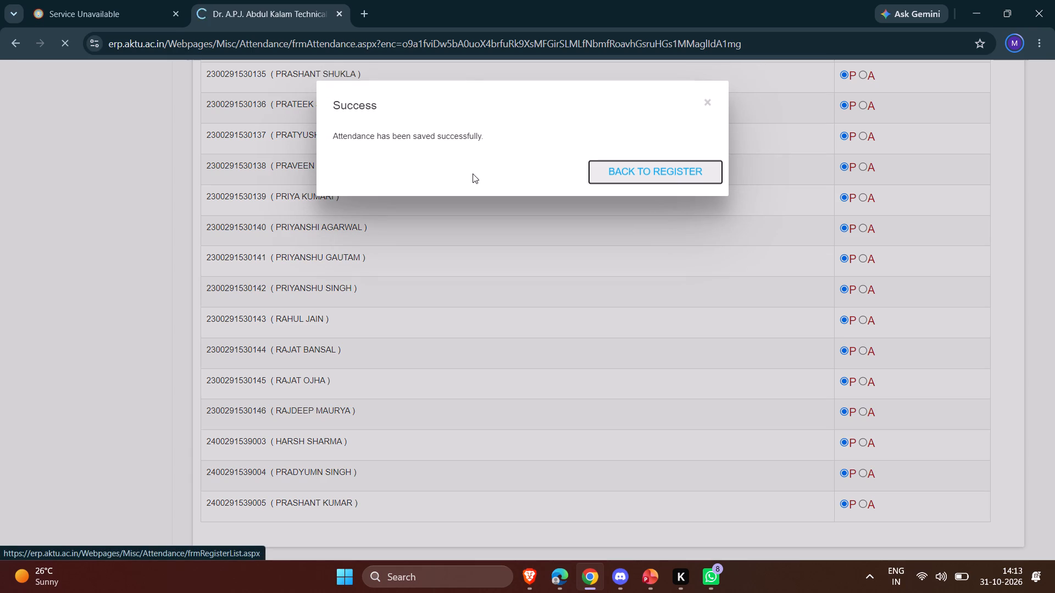
Search registers for Bachelor of Technology, Computer Science And Engineering (Artificial Intelligence & Machine Learning), semester 7, BOE077 Design Thinking, and open the attendance marking form.
left_click(309, 166)
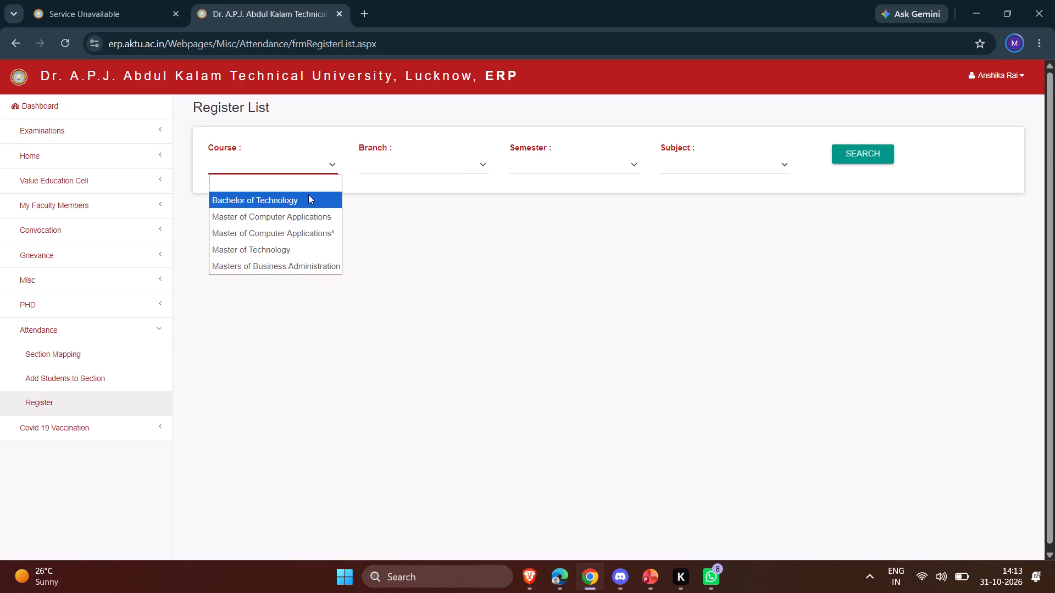
left_click(308, 194)
left_click(378, 172)
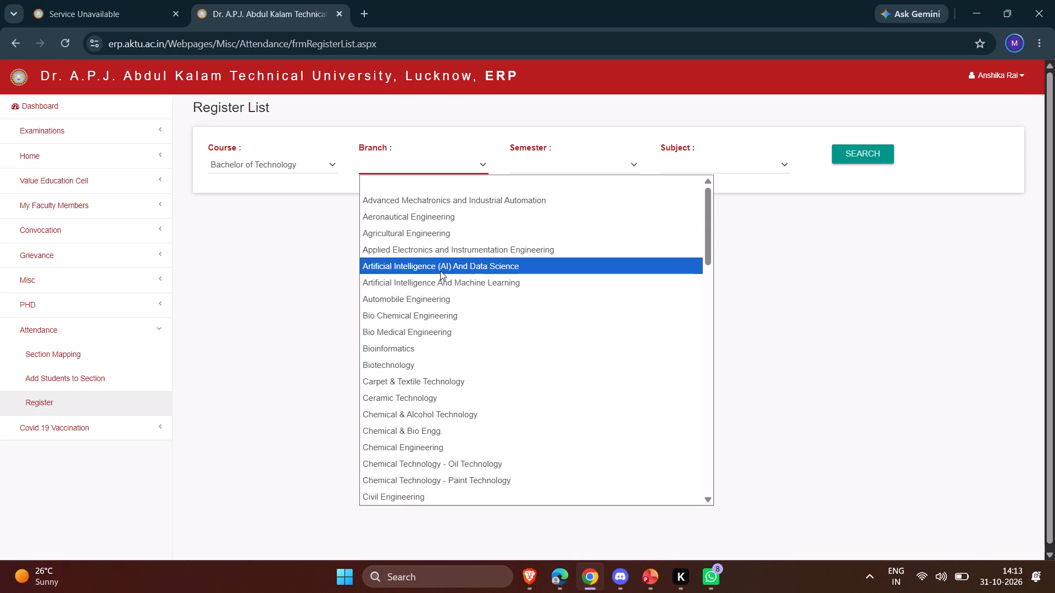
scroll(448, 344, "down", 4)
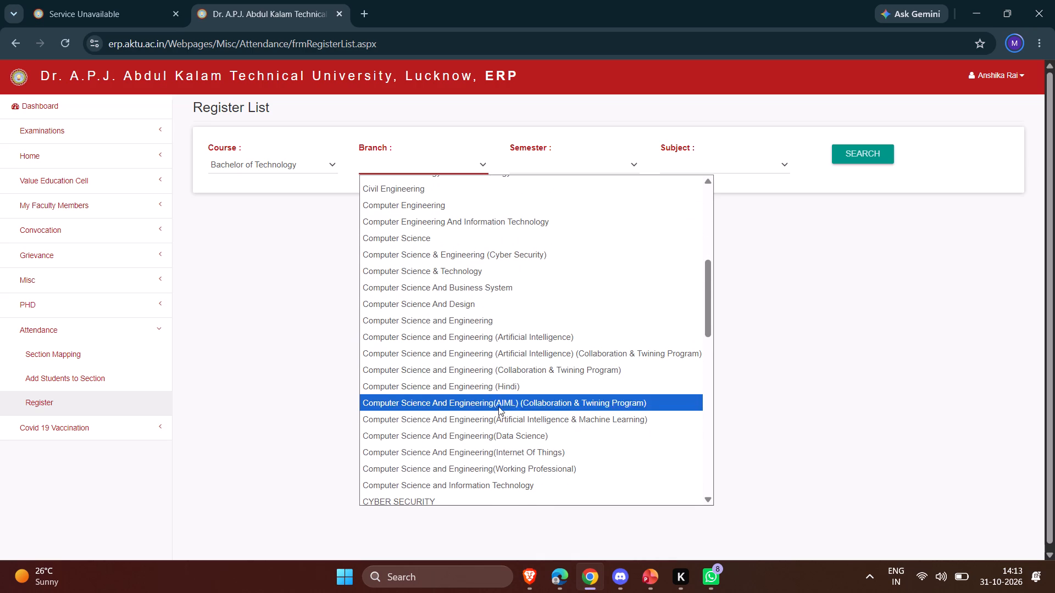
left_click(530, 419)
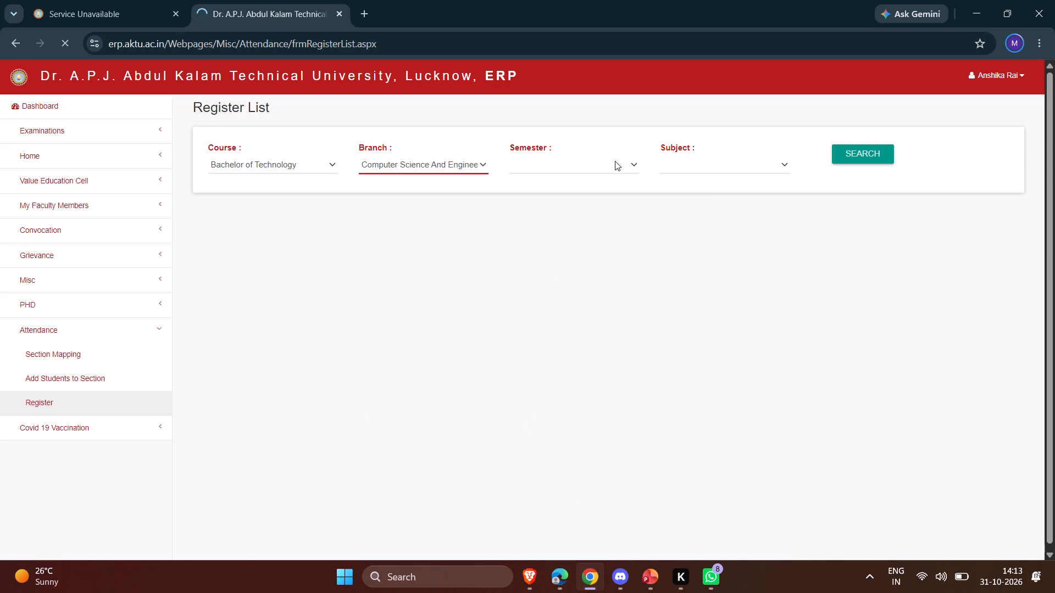
left_click(615, 161)
left_click_drag(573, 254, 612, 180)
left_click(624, 165)
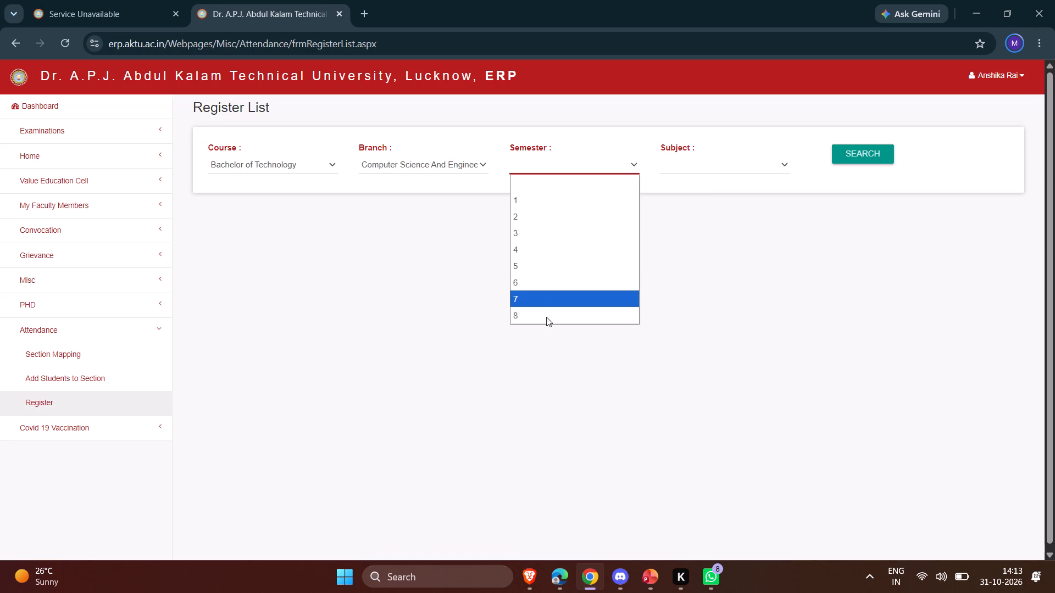
left_click(545, 301)
left_click(701, 156)
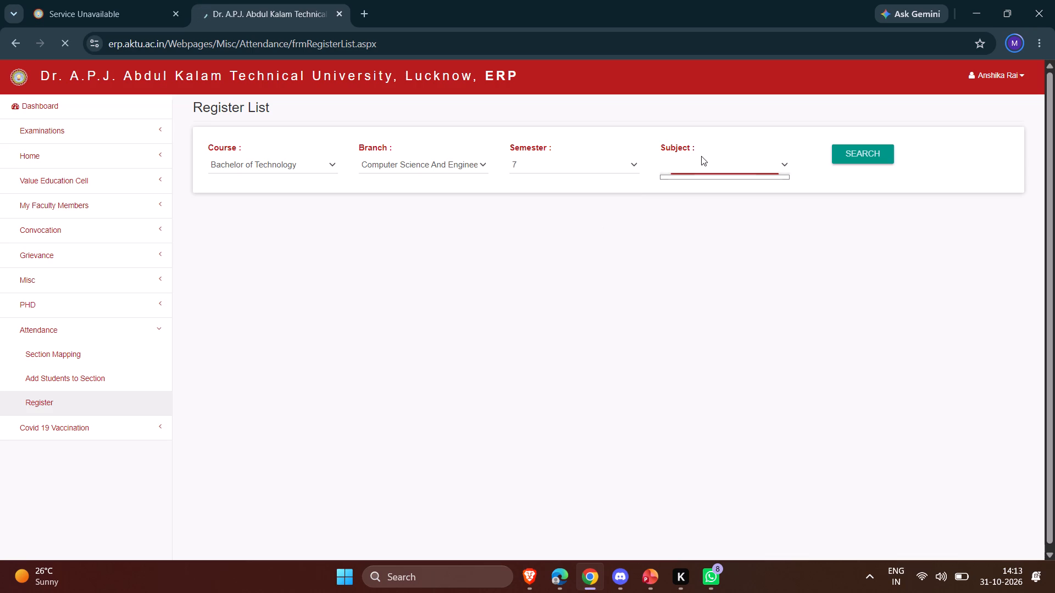
left_click(709, 272)
left_click(760, 169)
scroll(759, 387, "down", 2)
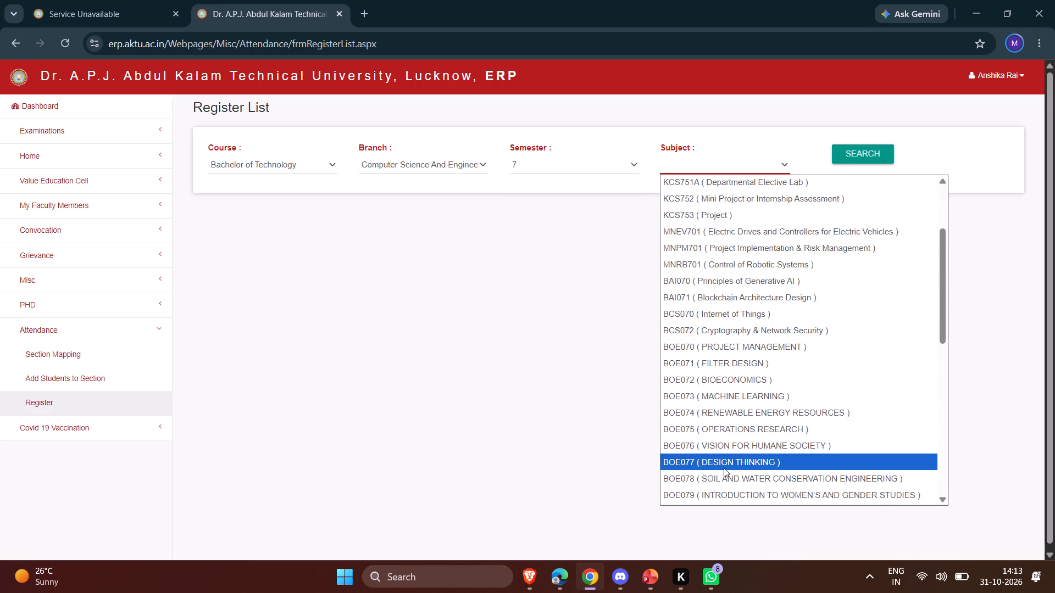
left_click(724, 468)
left_click(854, 164)
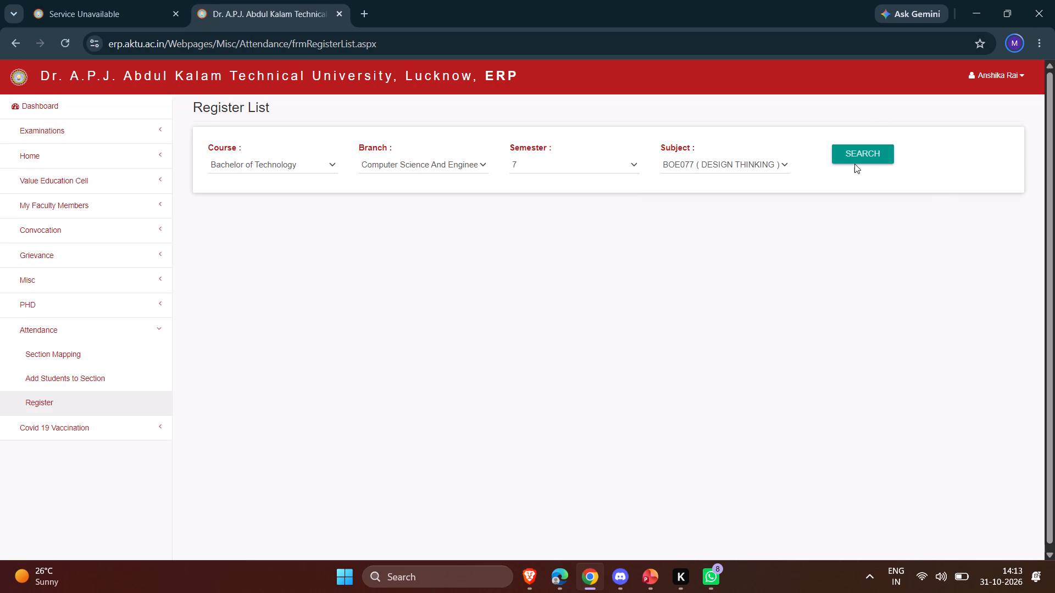
left_click(860, 156)
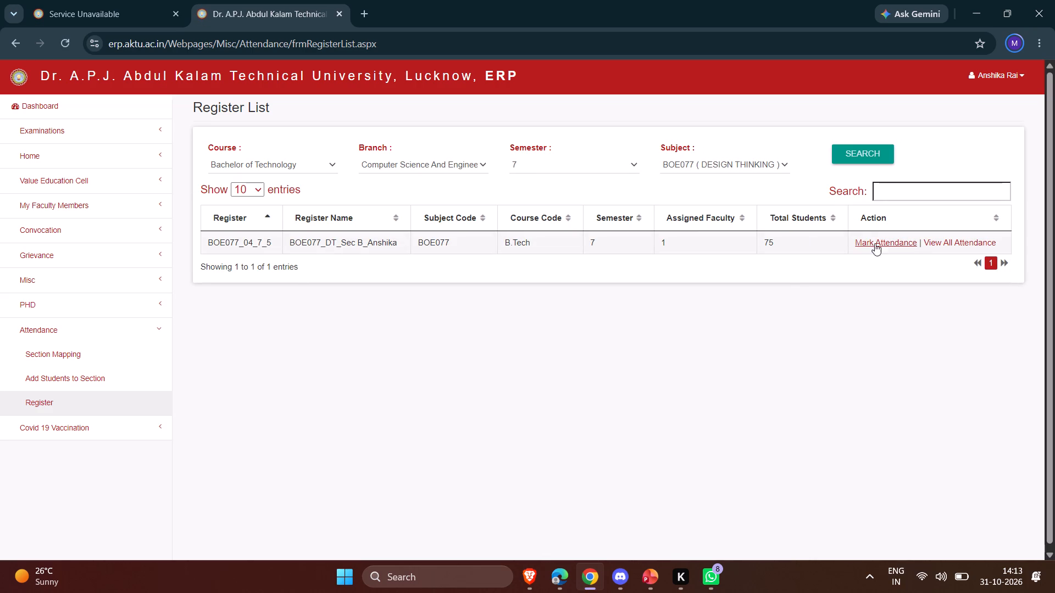
left_click(887, 244)
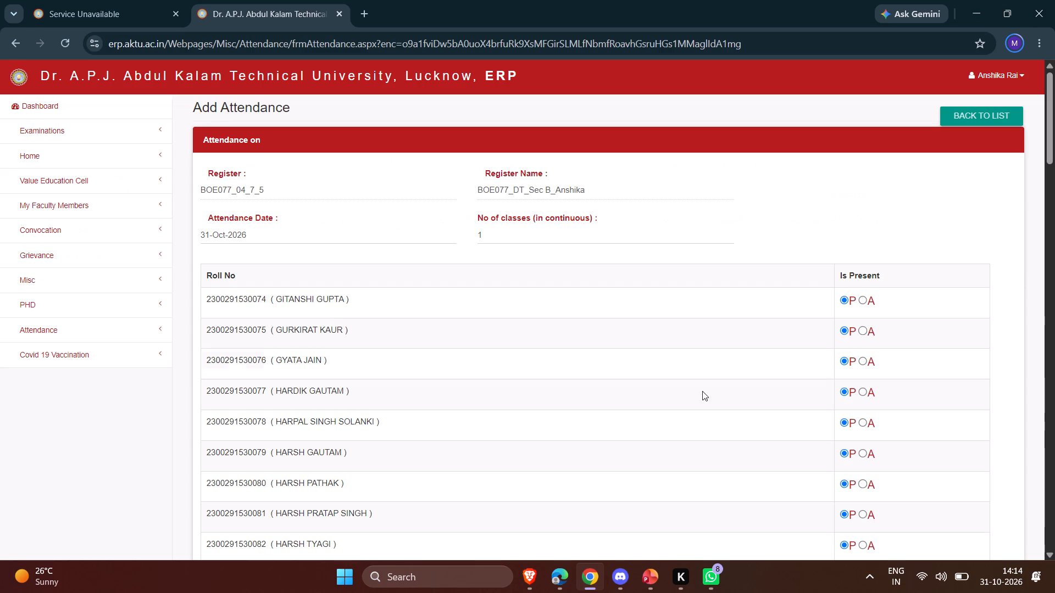
Submit attendance dated 8 September 2026 with the roll number ending 107 marked absent, returning to the register list.
left_click(244, 225)
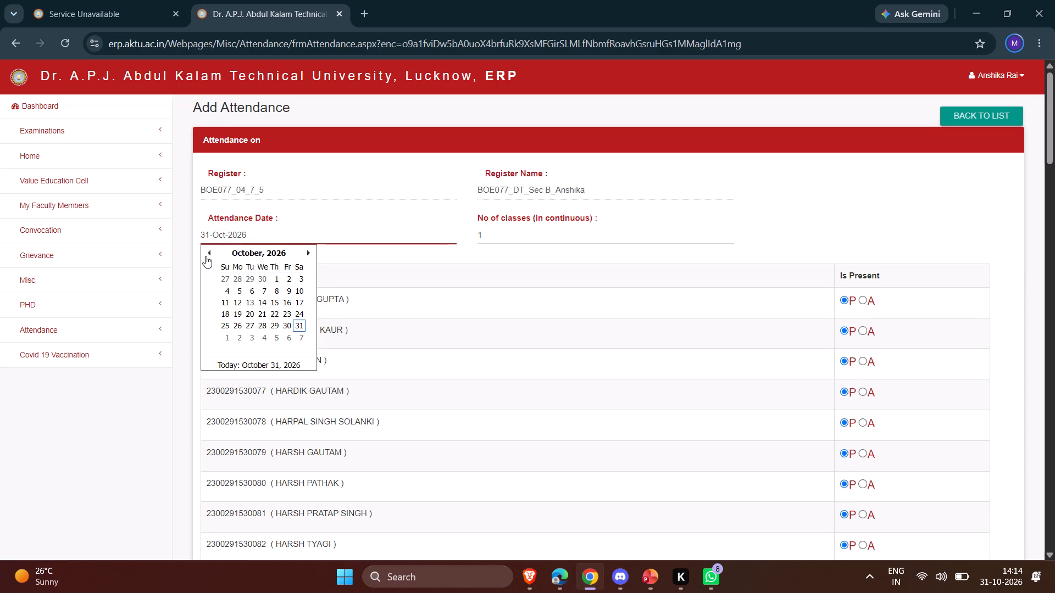
double_click(206, 256)
left_click(250, 293)
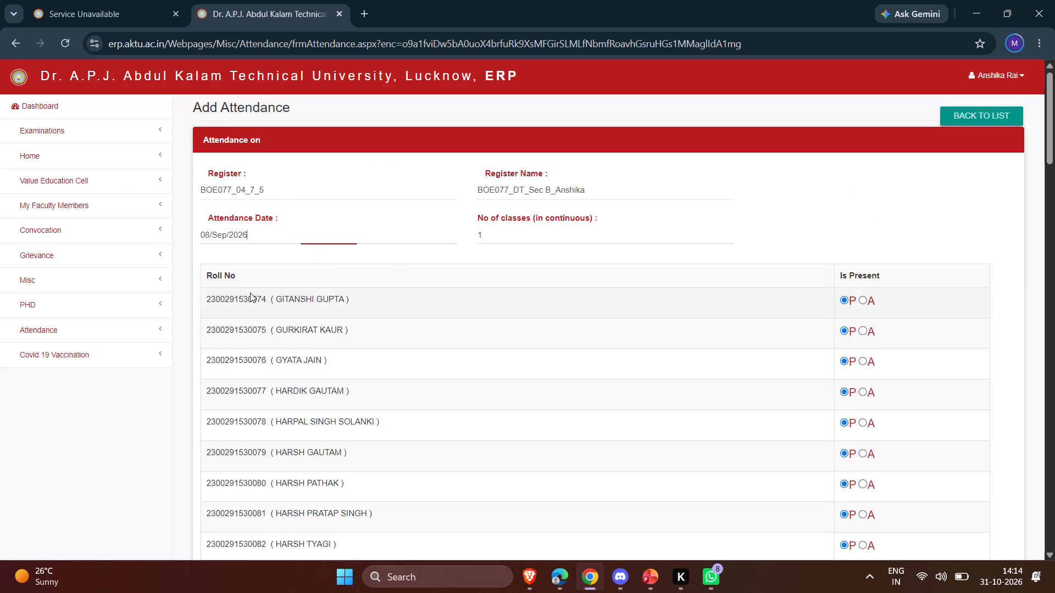
scroll(470, 370, "down", 8)
scroll(470, 370, "right", 1)
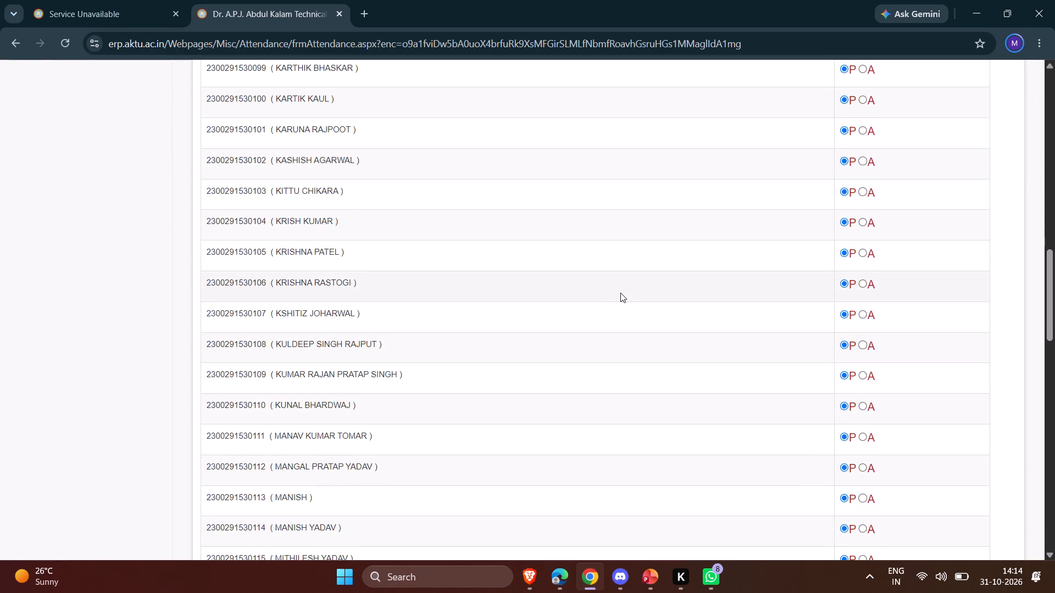
left_click(865, 314)
scroll(865, 314, "down", 8)
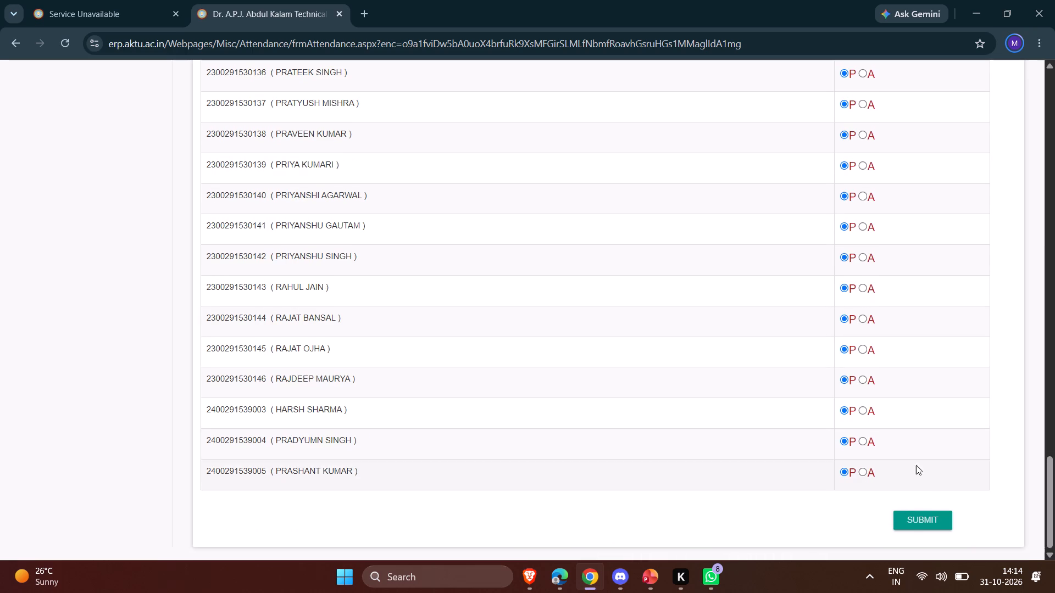
left_click(903, 522)
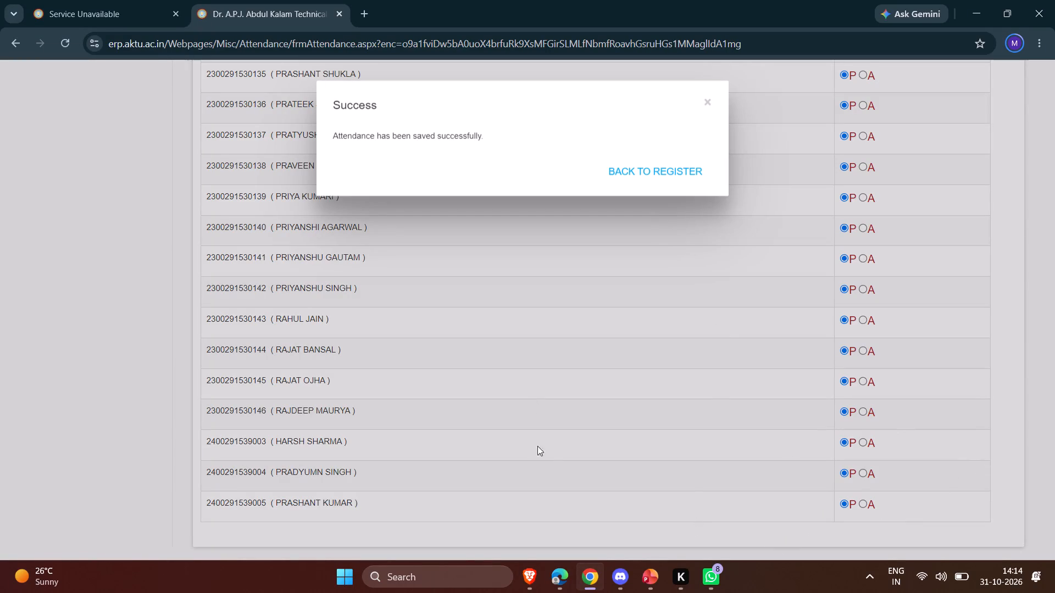
left_click(619, 166)
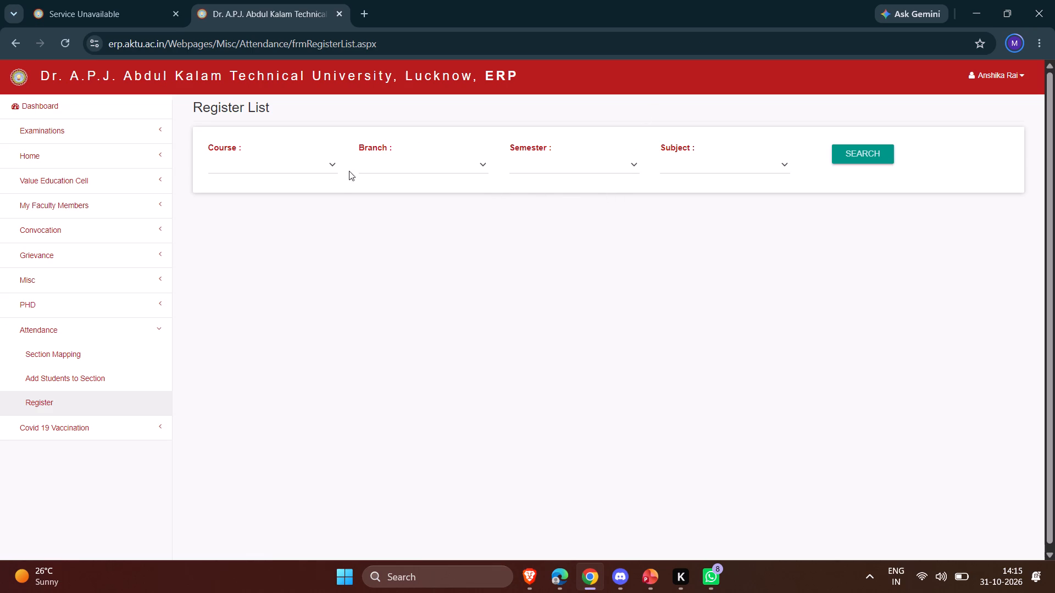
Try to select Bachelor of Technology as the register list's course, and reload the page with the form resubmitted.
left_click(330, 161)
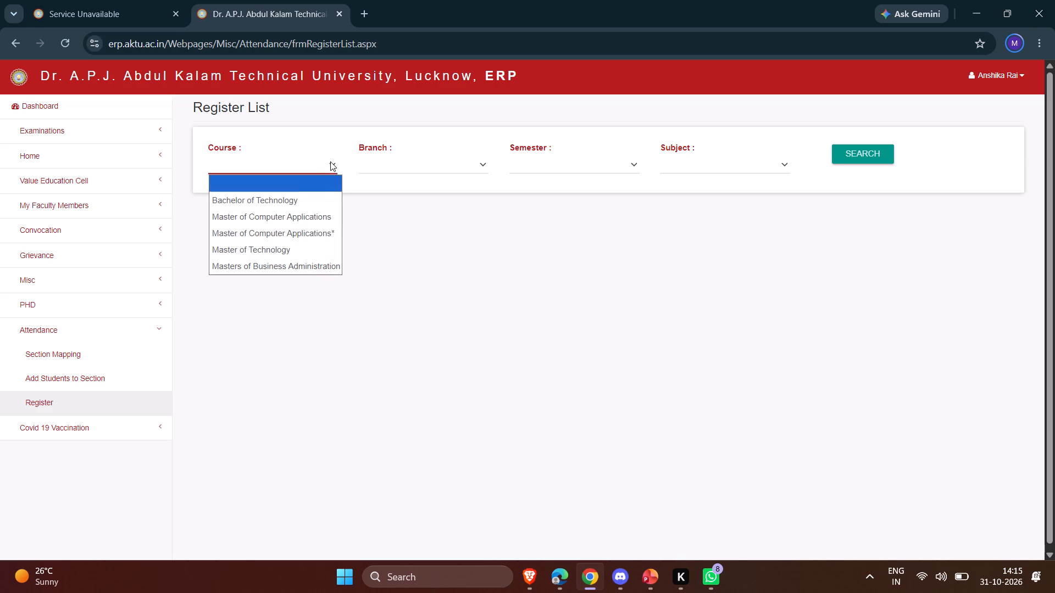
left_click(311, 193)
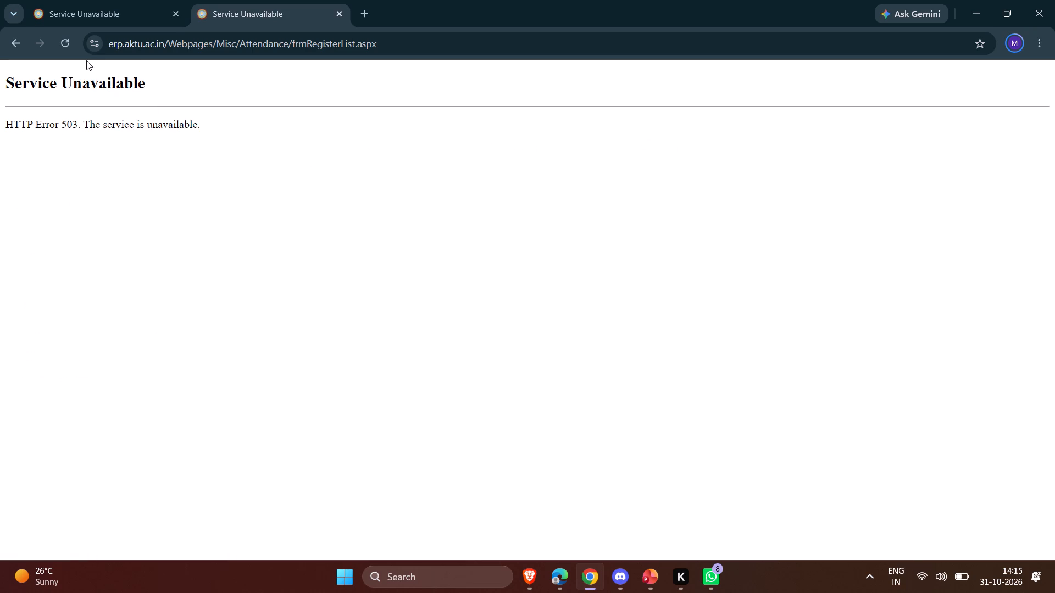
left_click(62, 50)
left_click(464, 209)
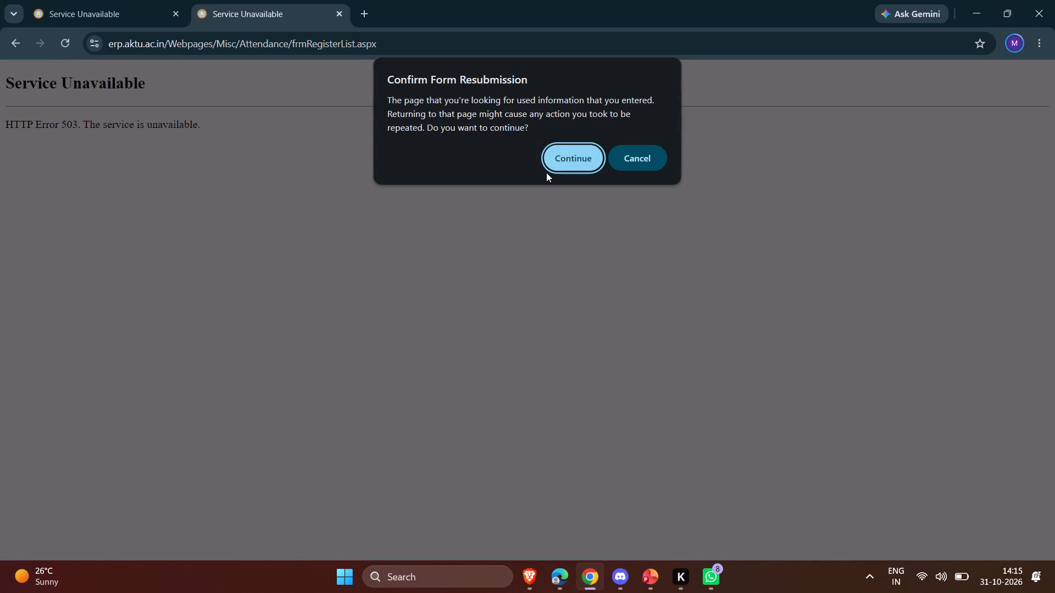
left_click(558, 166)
Open a fresh browser tab and close both AKTU ERP tabs.
left_click(364, 8)
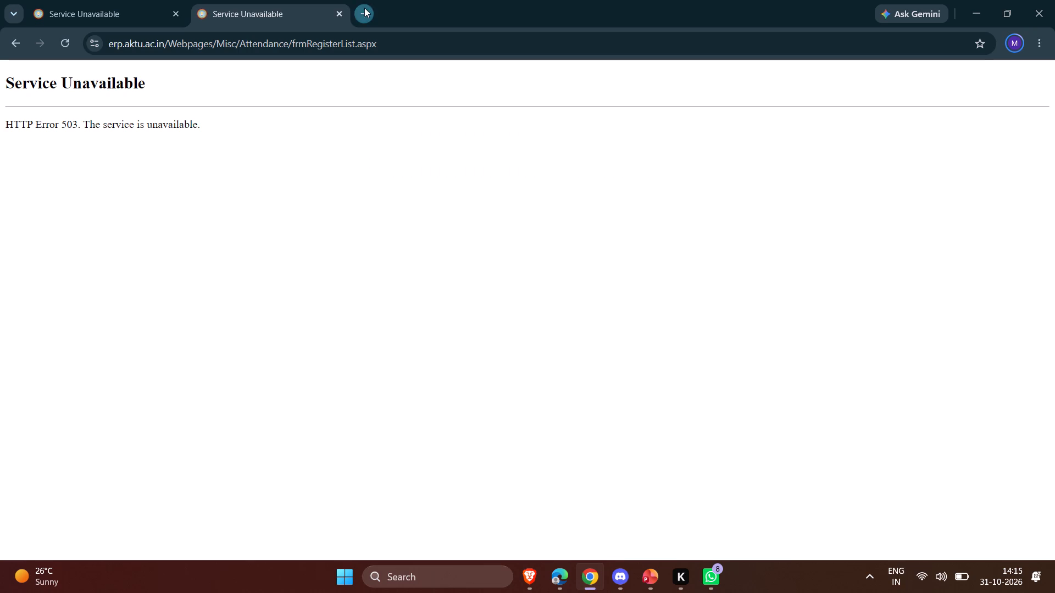
left_click(338, 14)
left_click(179, 10)
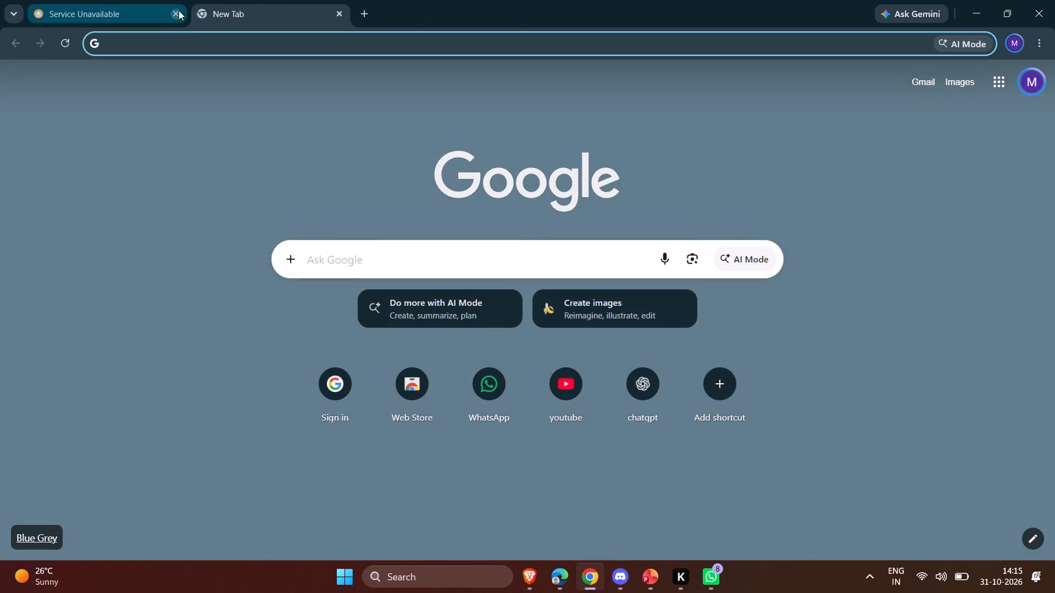
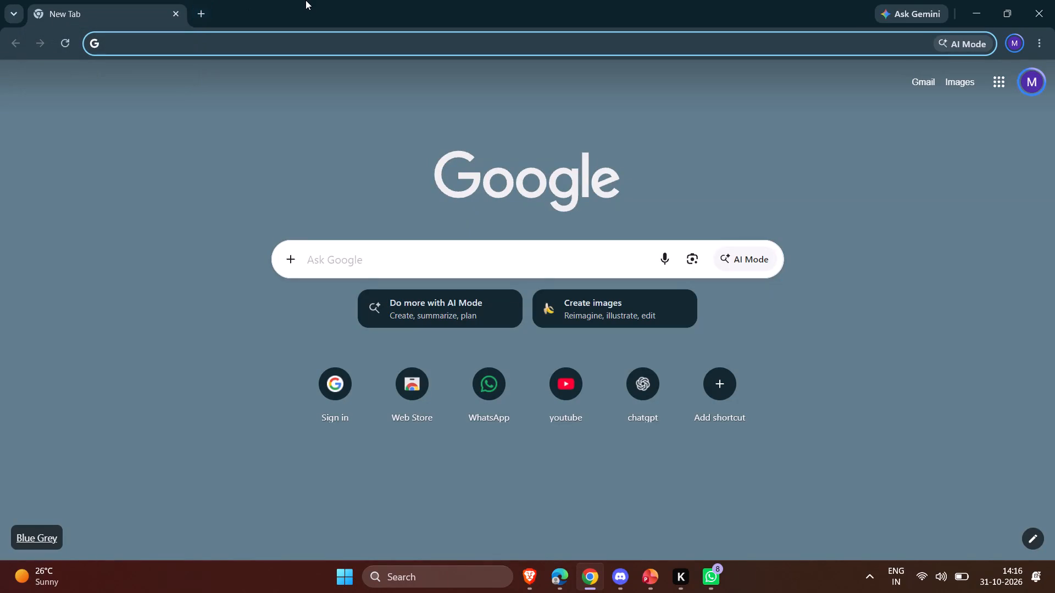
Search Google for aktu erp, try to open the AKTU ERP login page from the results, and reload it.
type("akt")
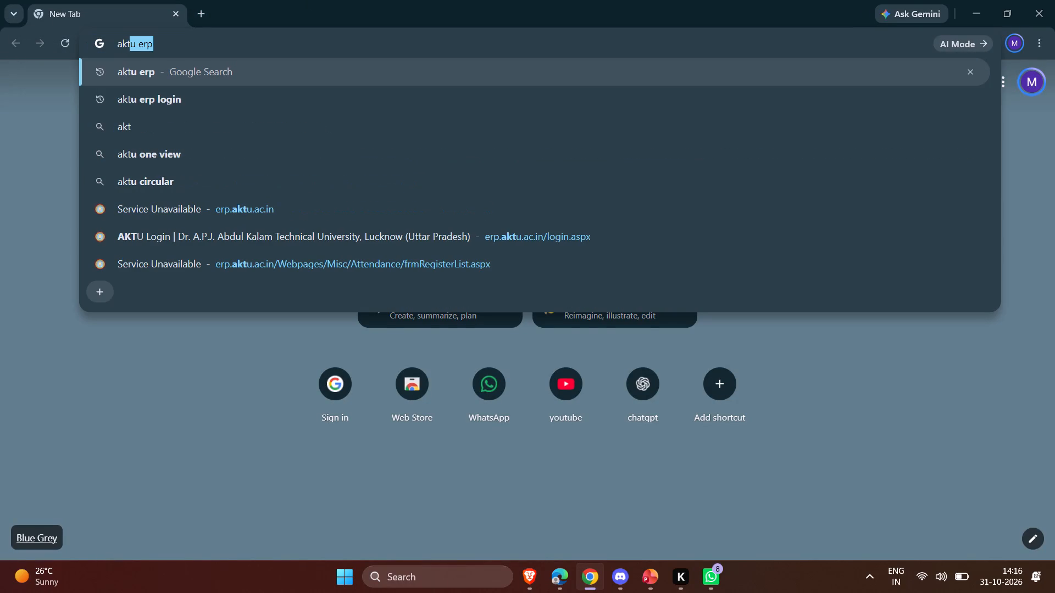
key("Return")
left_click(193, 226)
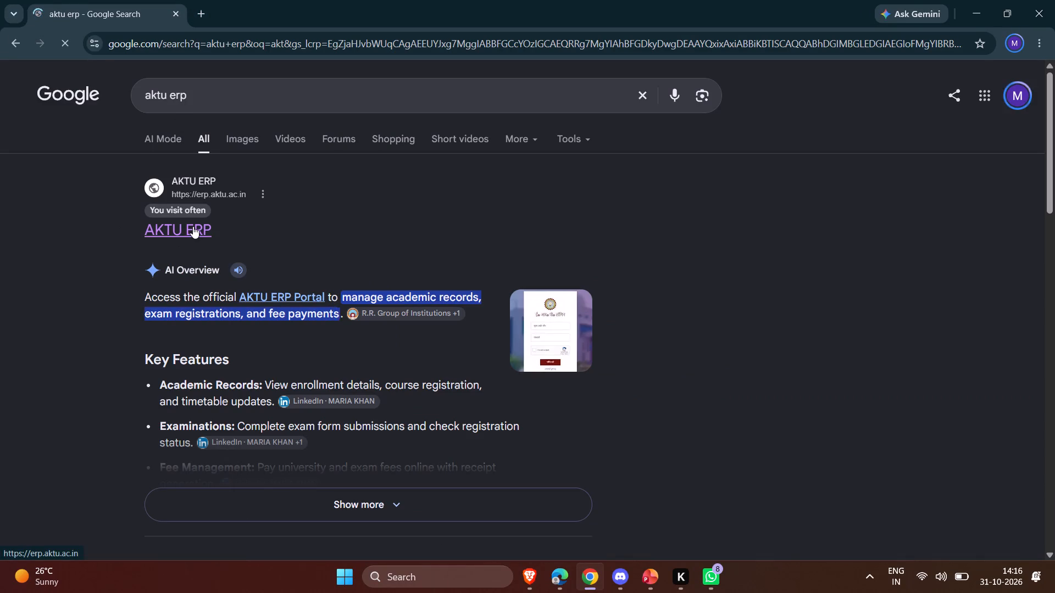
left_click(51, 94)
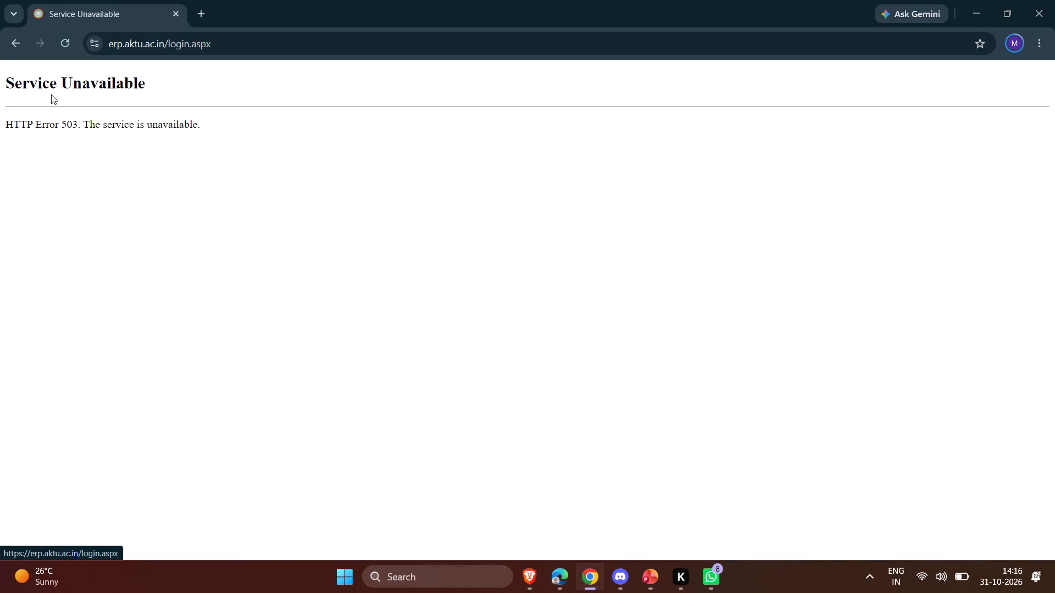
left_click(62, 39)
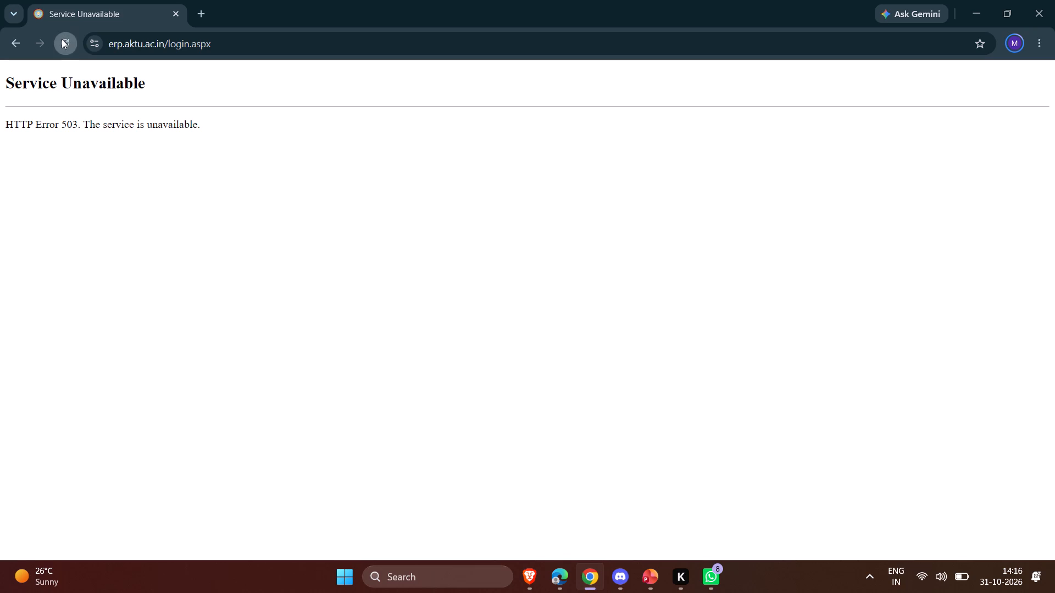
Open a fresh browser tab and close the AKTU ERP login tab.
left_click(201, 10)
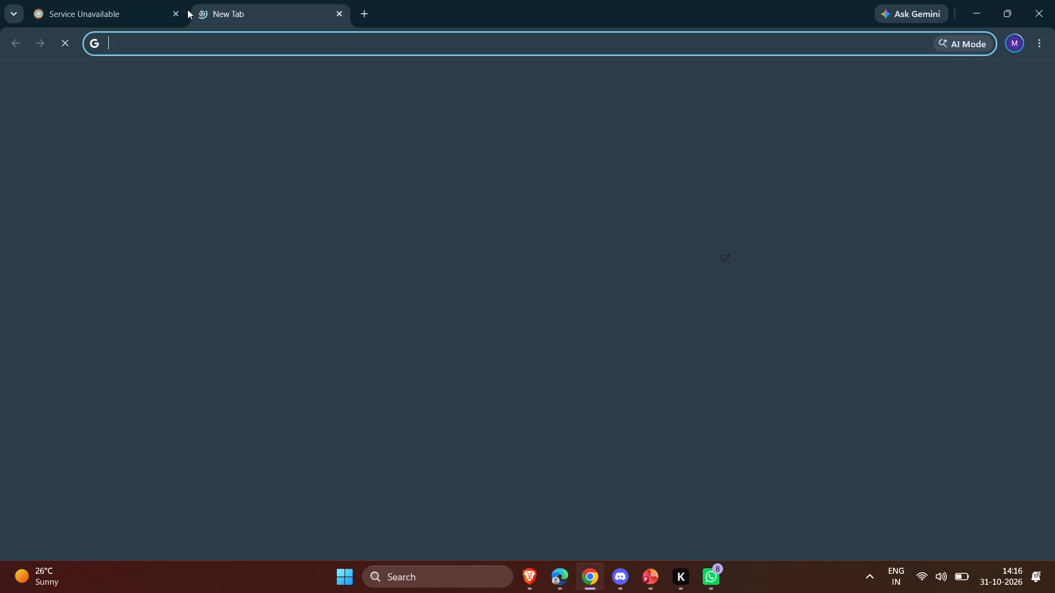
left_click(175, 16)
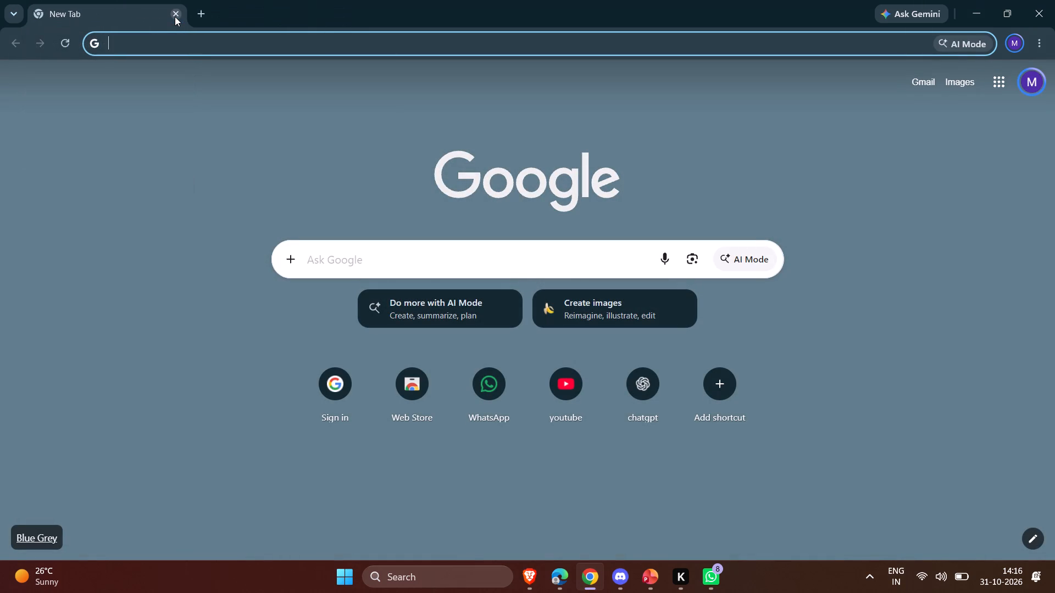
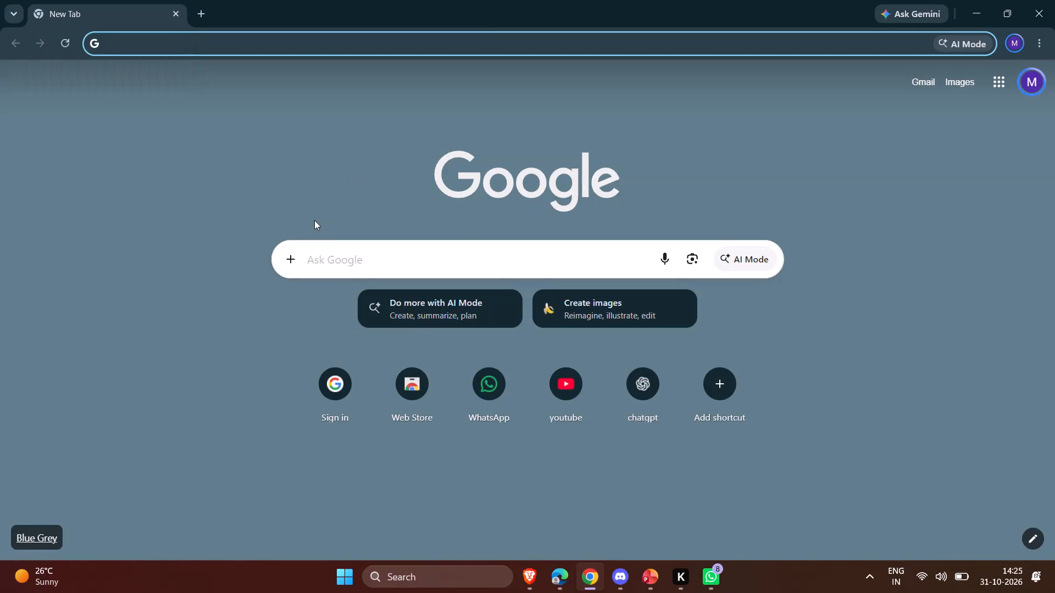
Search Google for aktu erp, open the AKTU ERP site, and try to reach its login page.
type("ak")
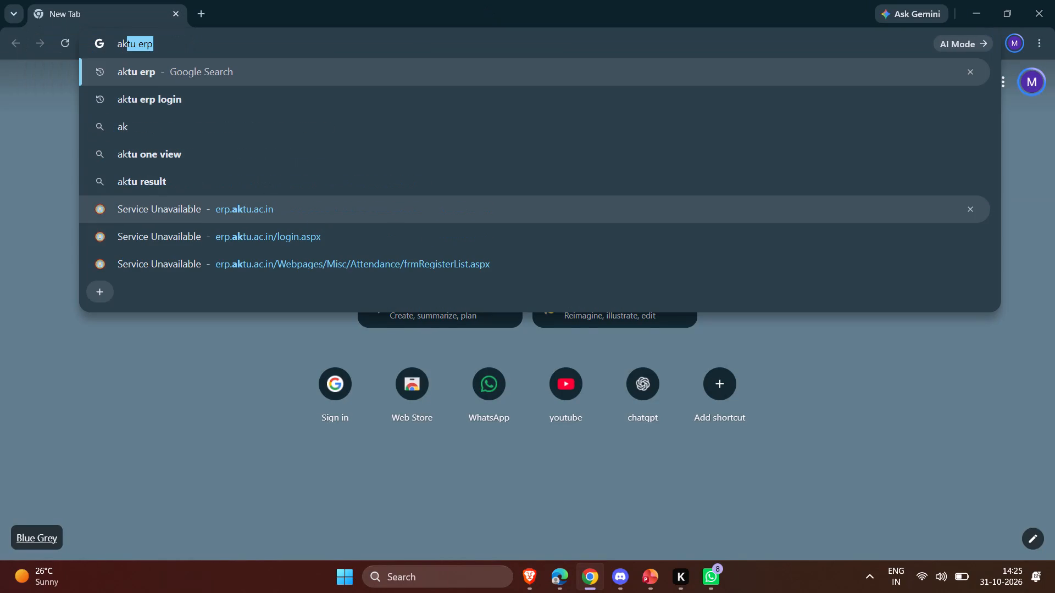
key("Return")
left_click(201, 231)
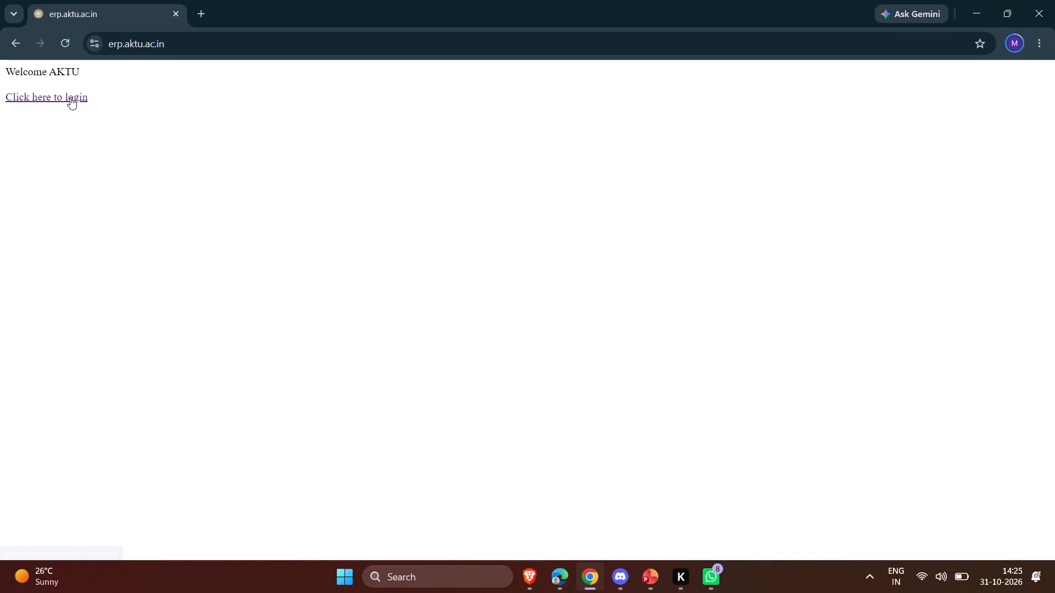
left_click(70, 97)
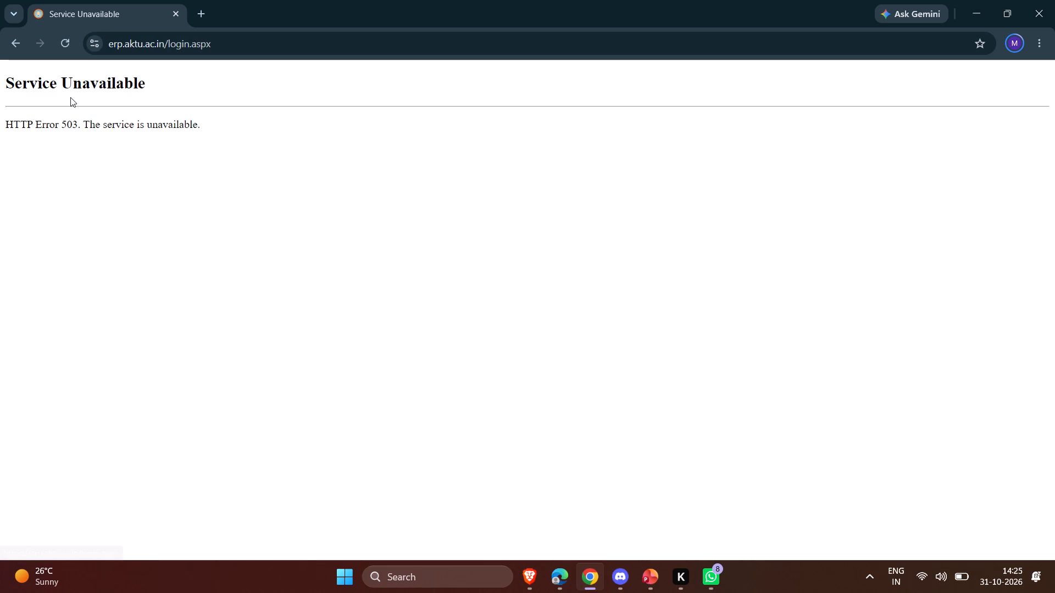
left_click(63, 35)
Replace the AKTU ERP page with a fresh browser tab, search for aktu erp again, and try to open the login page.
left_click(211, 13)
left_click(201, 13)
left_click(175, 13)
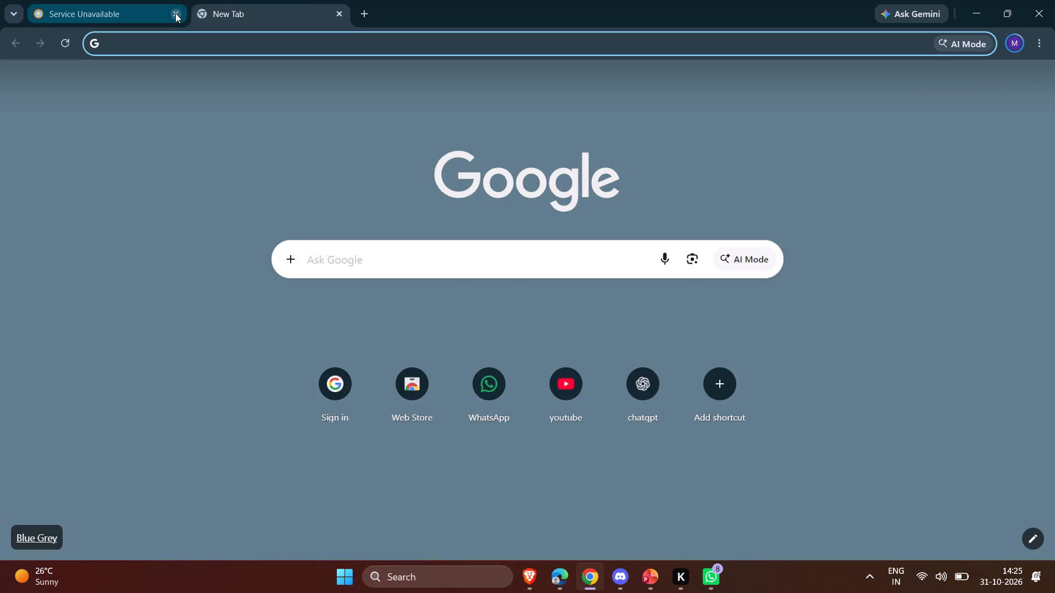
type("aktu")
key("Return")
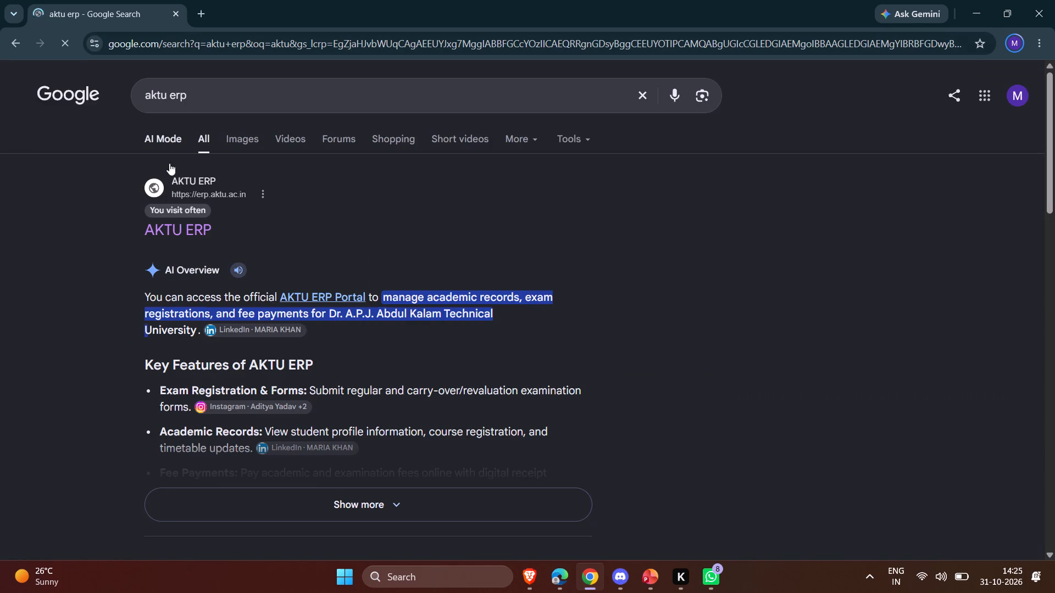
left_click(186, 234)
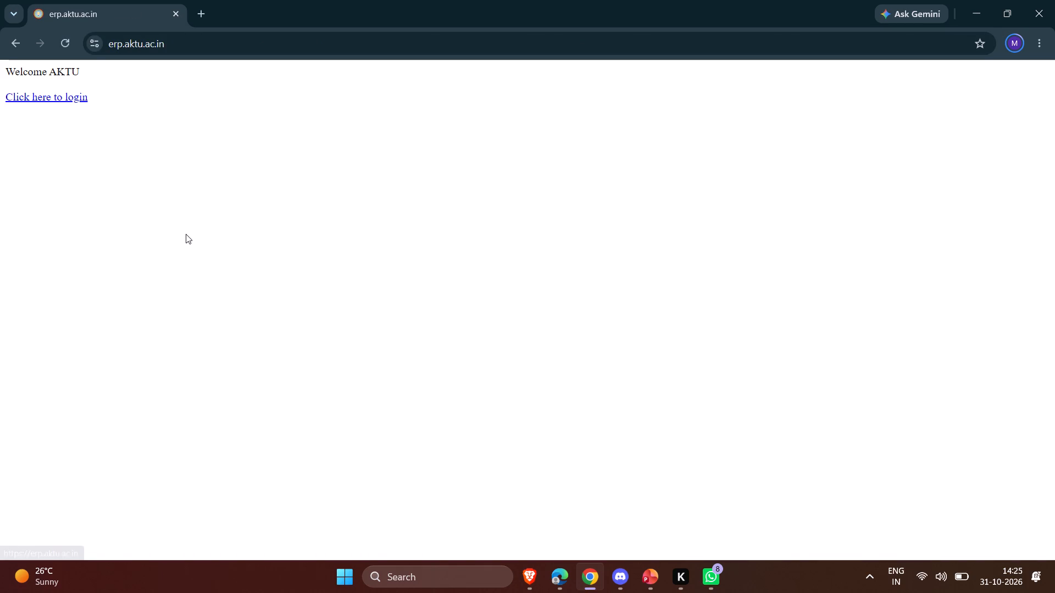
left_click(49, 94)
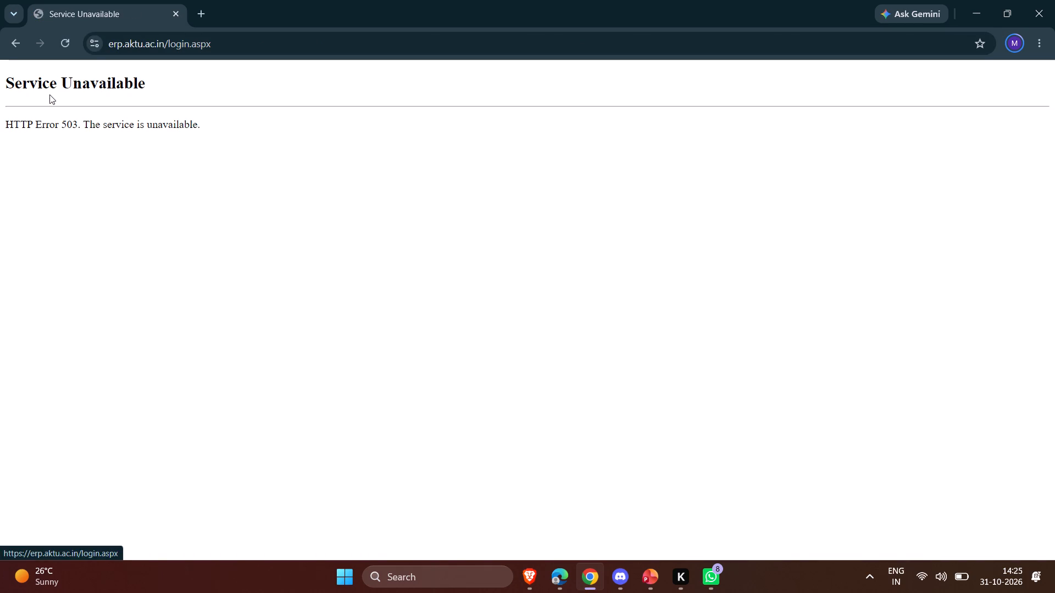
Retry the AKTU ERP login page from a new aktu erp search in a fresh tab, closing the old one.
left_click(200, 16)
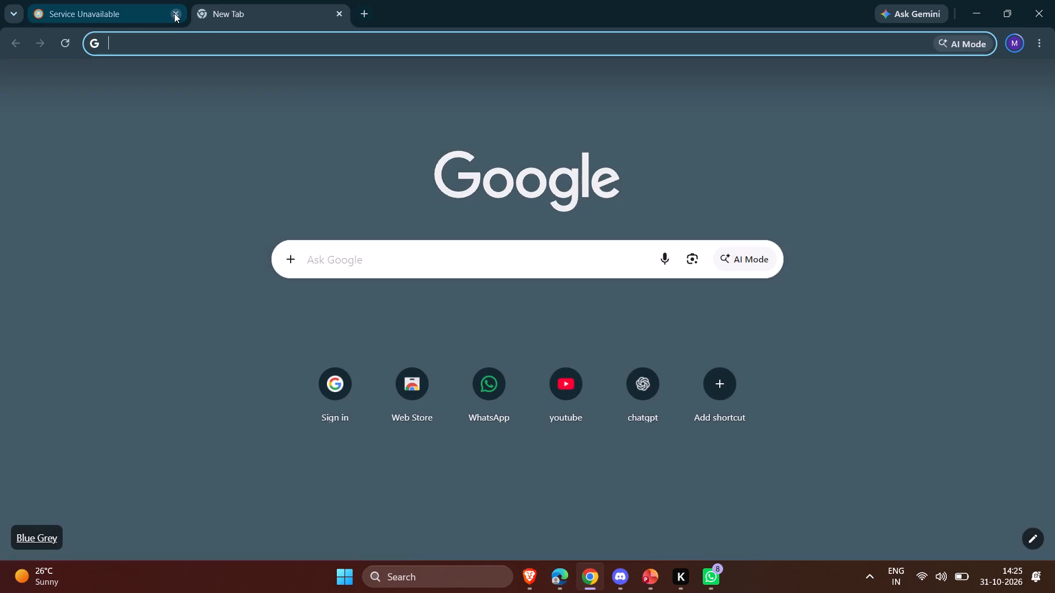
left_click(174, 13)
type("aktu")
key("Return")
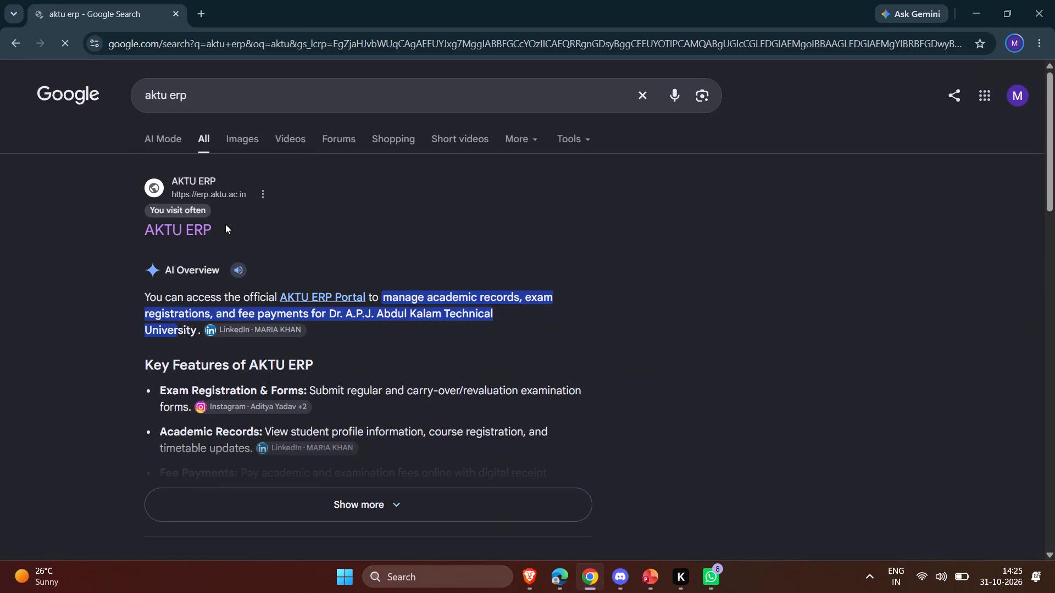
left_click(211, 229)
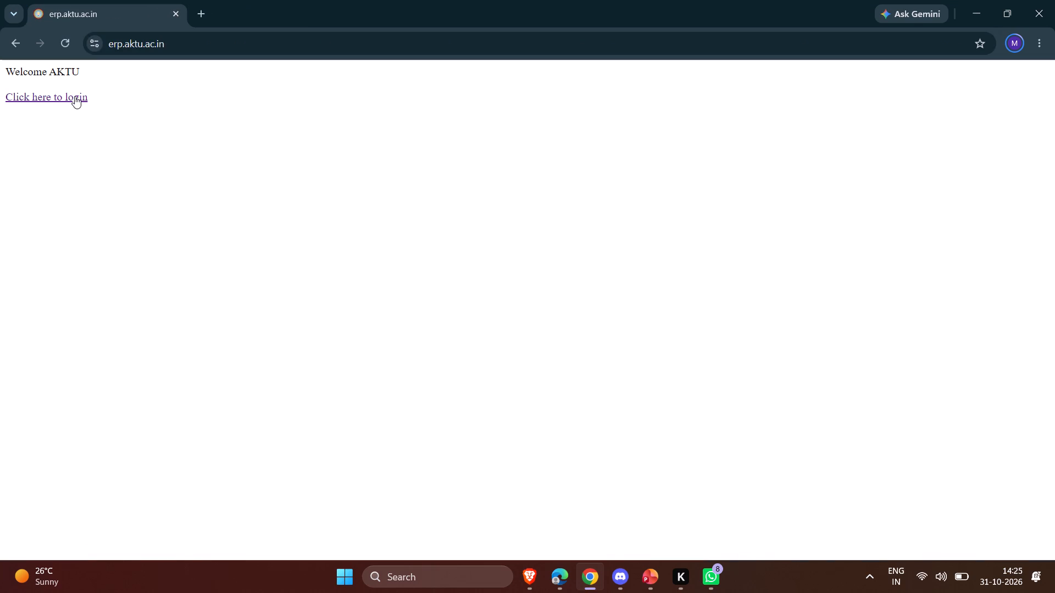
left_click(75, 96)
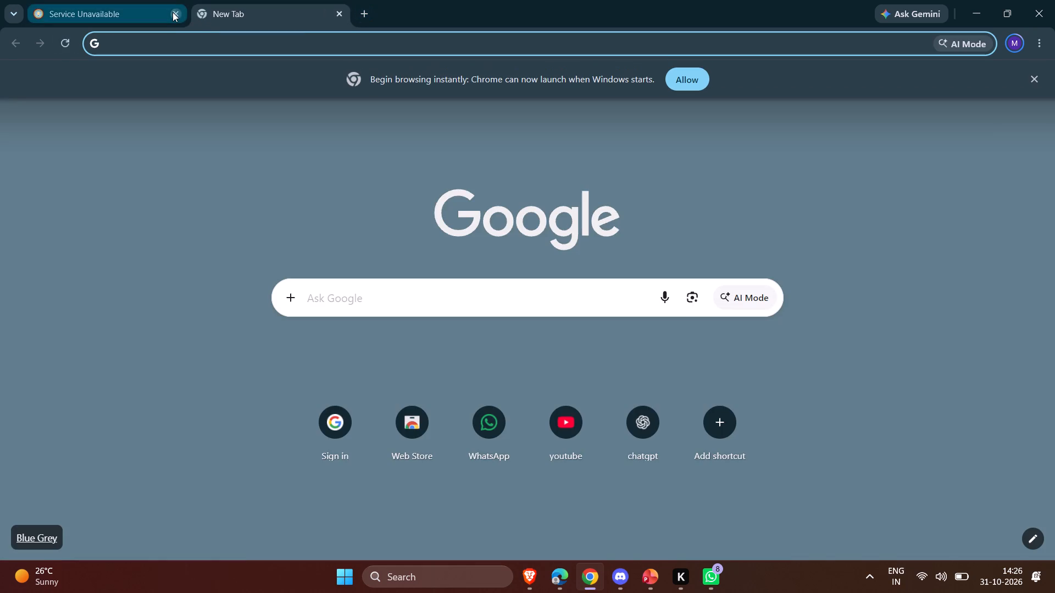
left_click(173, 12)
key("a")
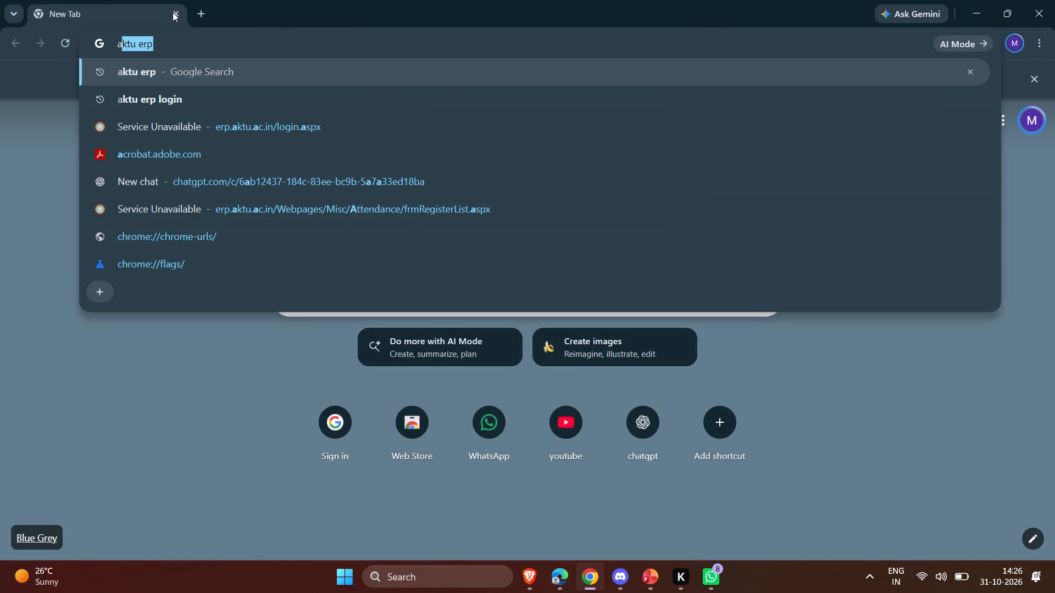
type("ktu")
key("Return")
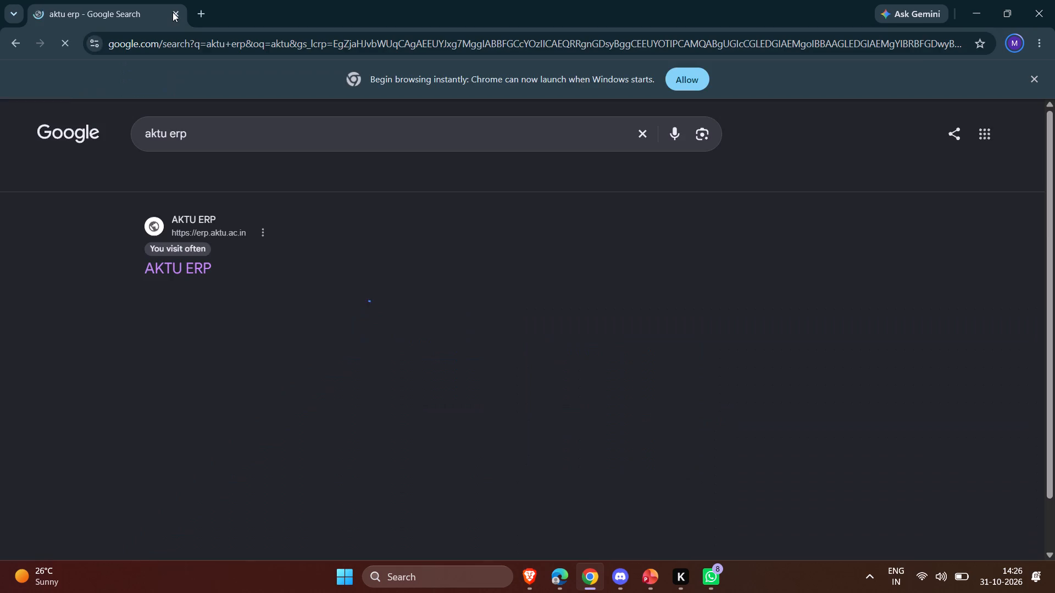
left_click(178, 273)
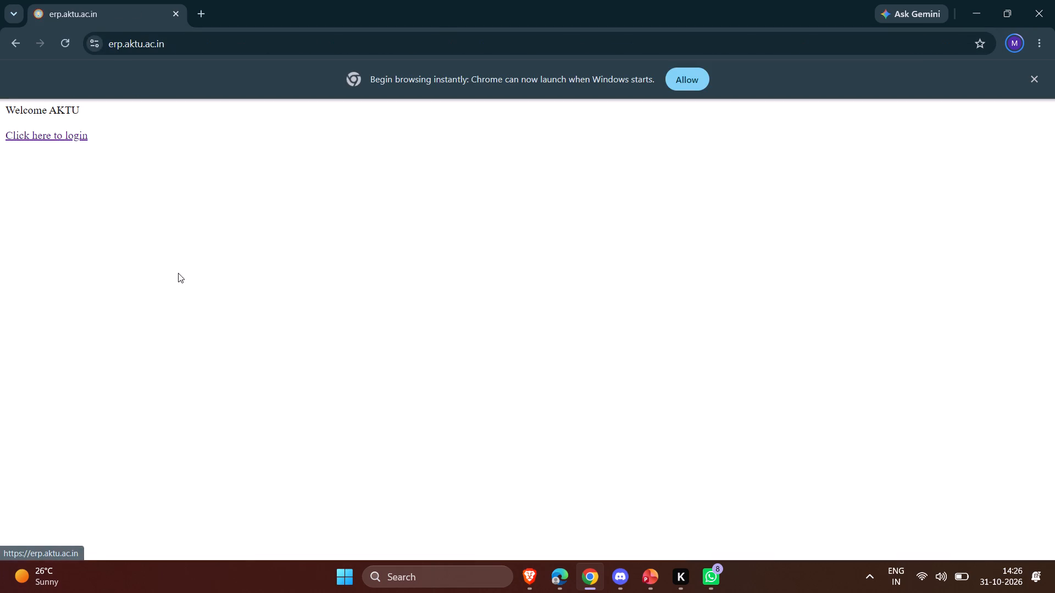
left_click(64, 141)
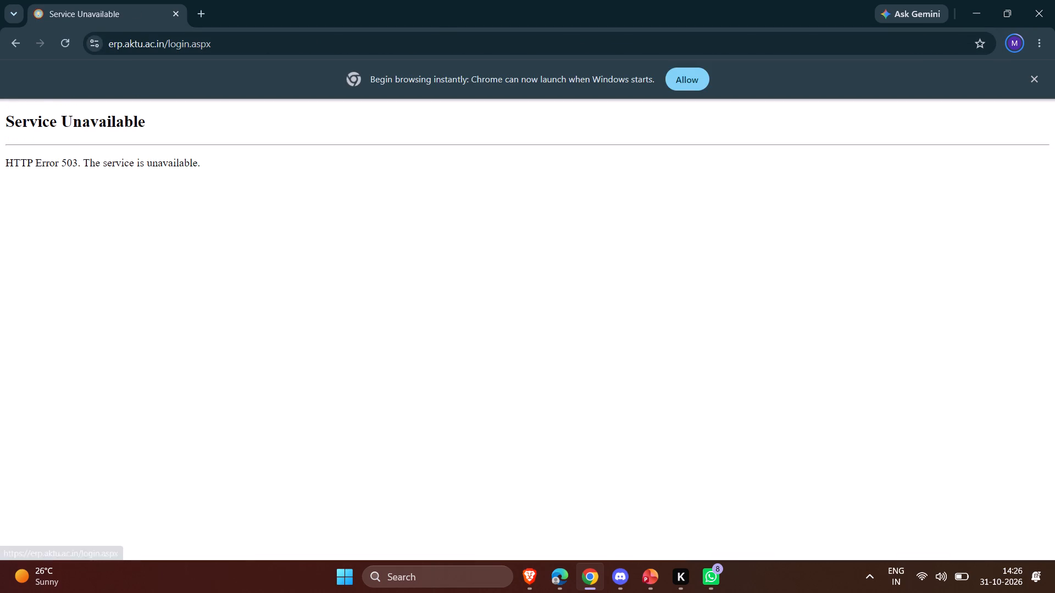
Replace the login tab with a fresh one, search Google for aktu erp, and open the AKTU ERP site.
left_click(207, 13)
left_click(179, 13)
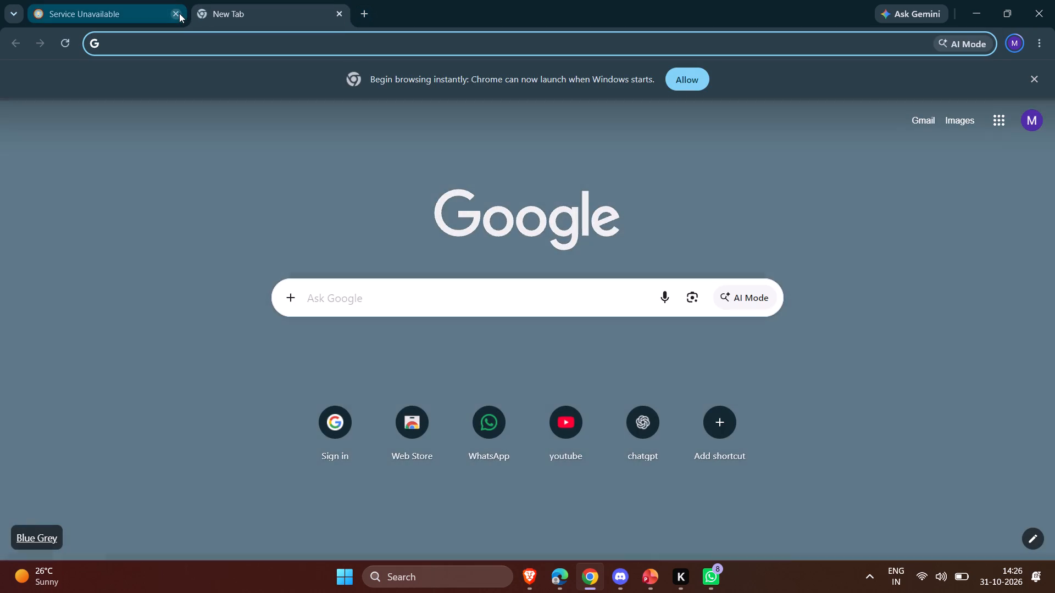
type("aktu")
key("Return")
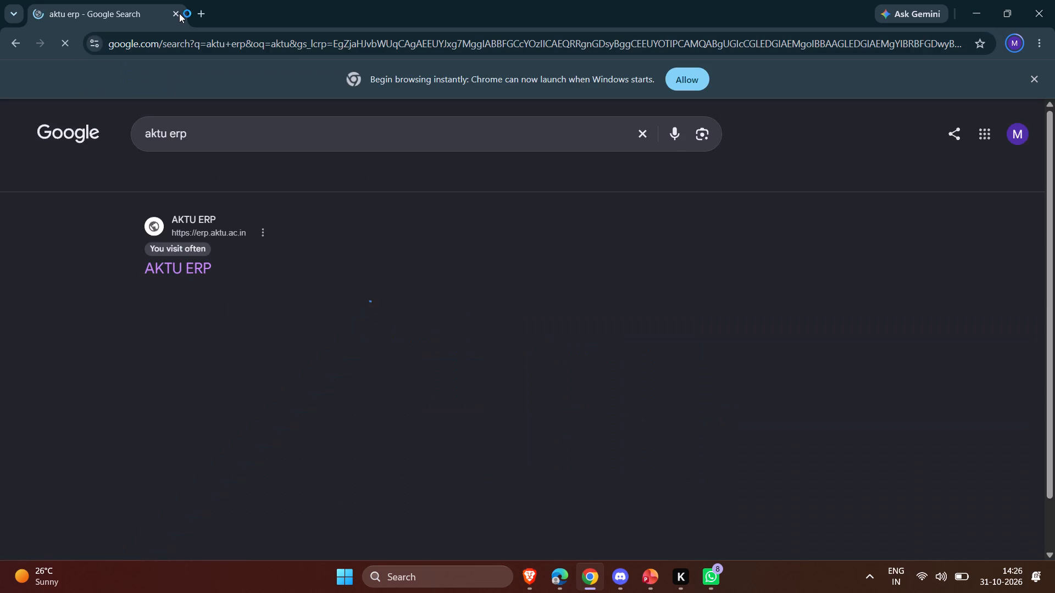
left_click(173, 265)
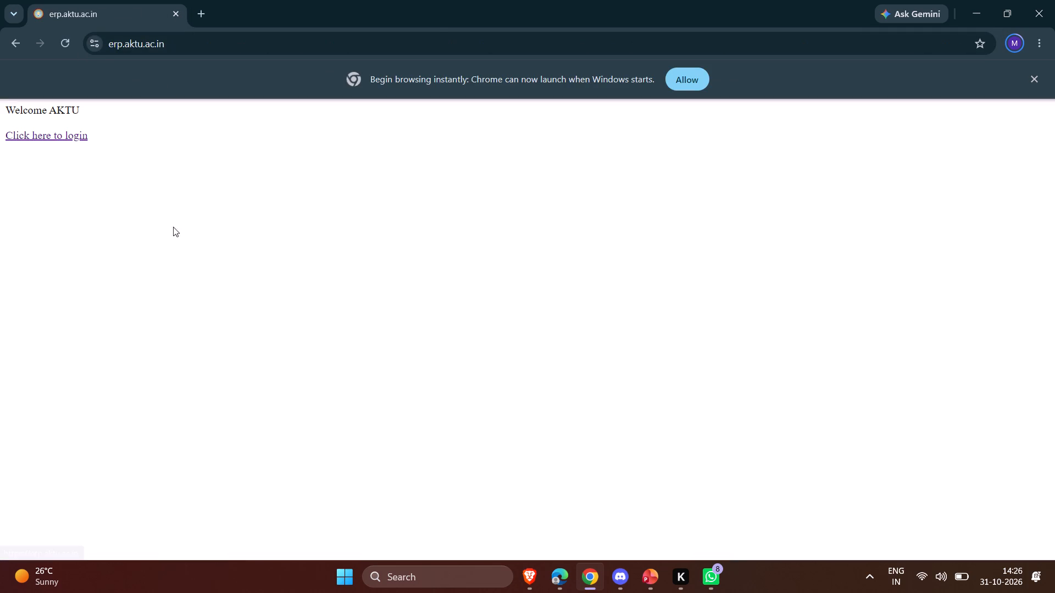
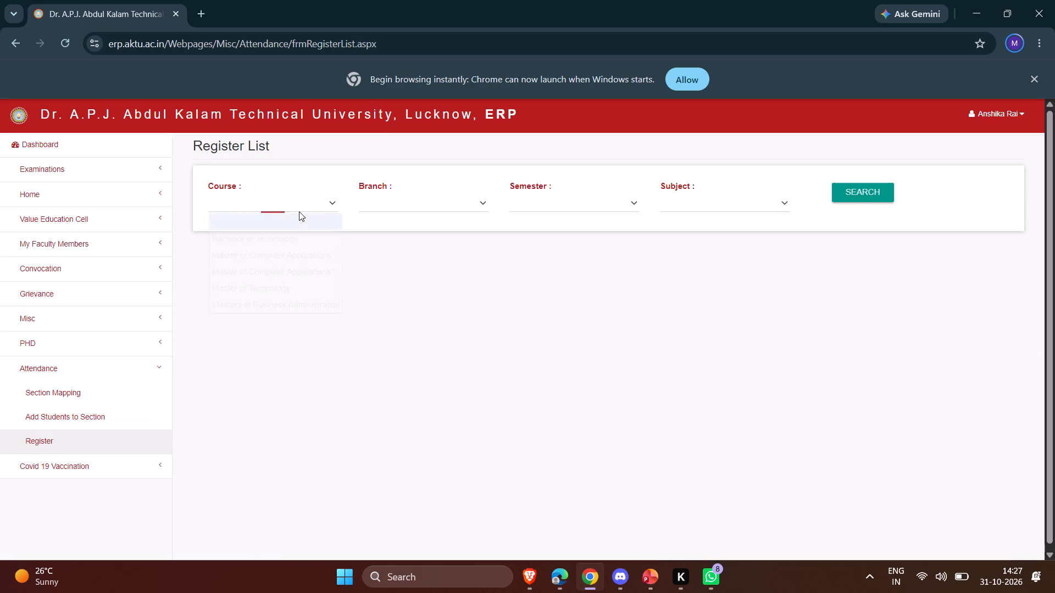
Find the Bachelor of Technology, Computer Science And Engineering(Artificial Intelligence & Machine Learning), semester 7, BOE077 register and open it for marking attendance.
left_click(286, 239)
left_click(401, 202)
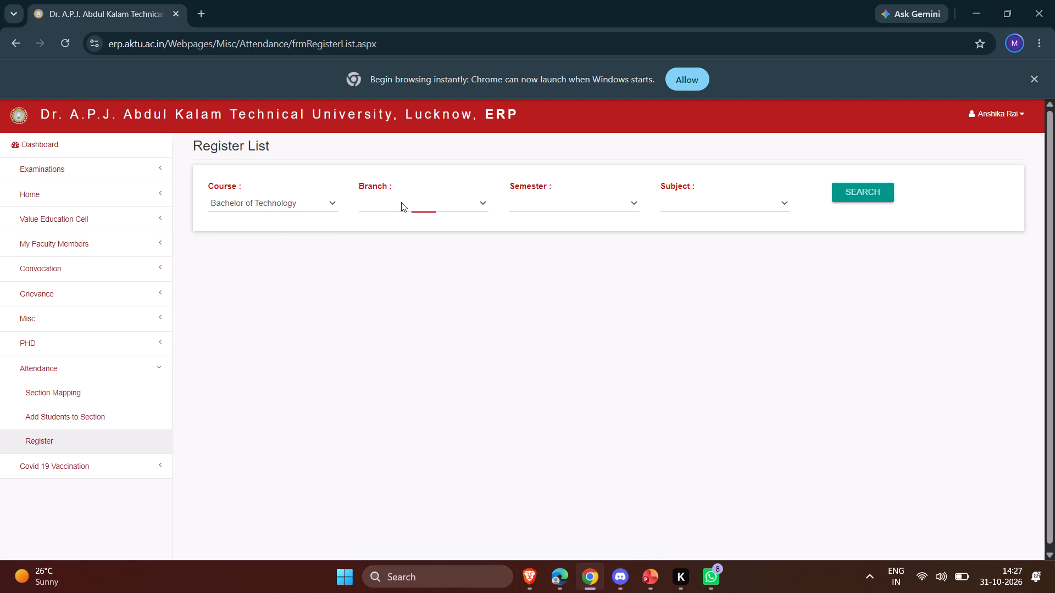
scroll(427, 445, "down", 3)
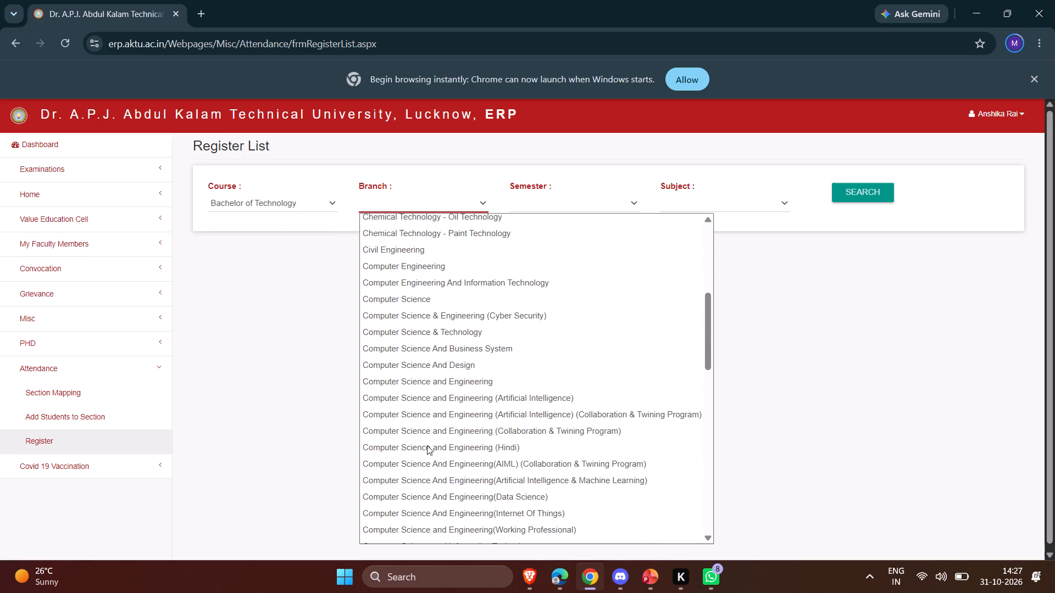
left_click(452, 487)
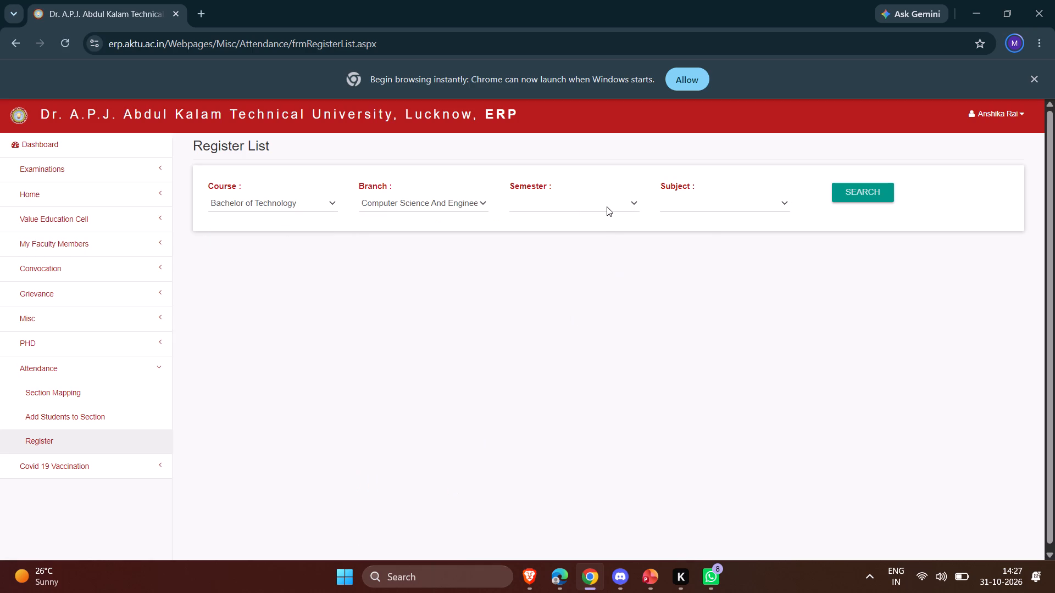
left_click(607, 206)
left_click(520, 331)
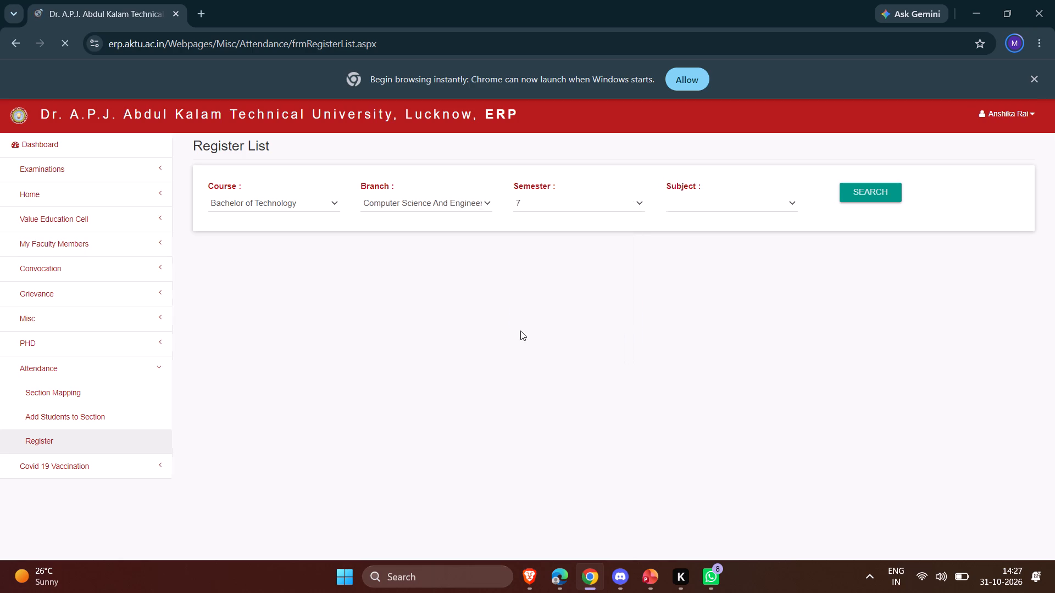
left_click(713, 204)
scroll(686, 409, "down", 1)
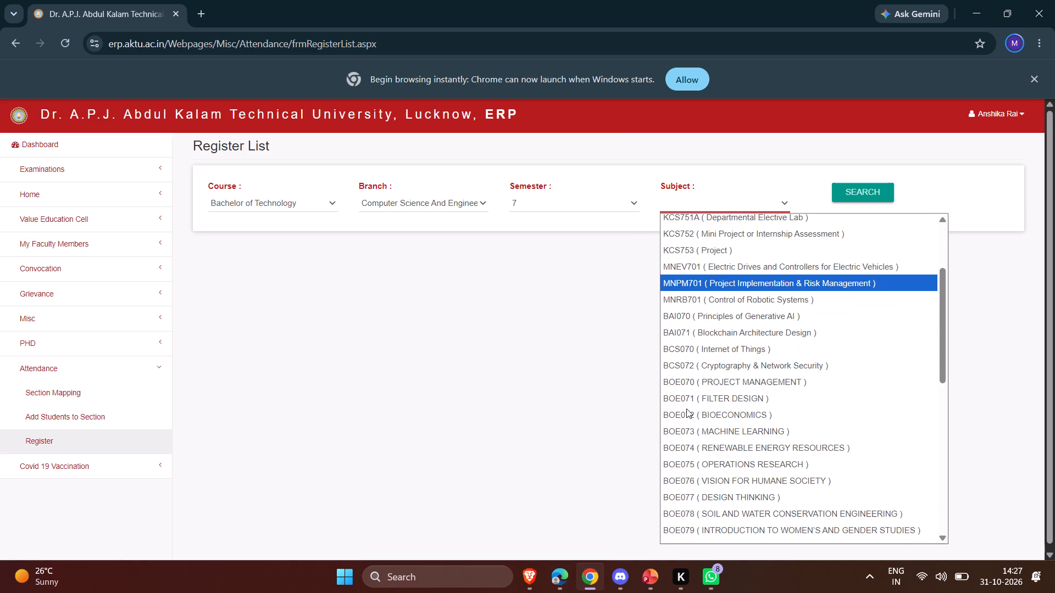
scroll(686, 409, "down", 1)
left_click(681, 488)
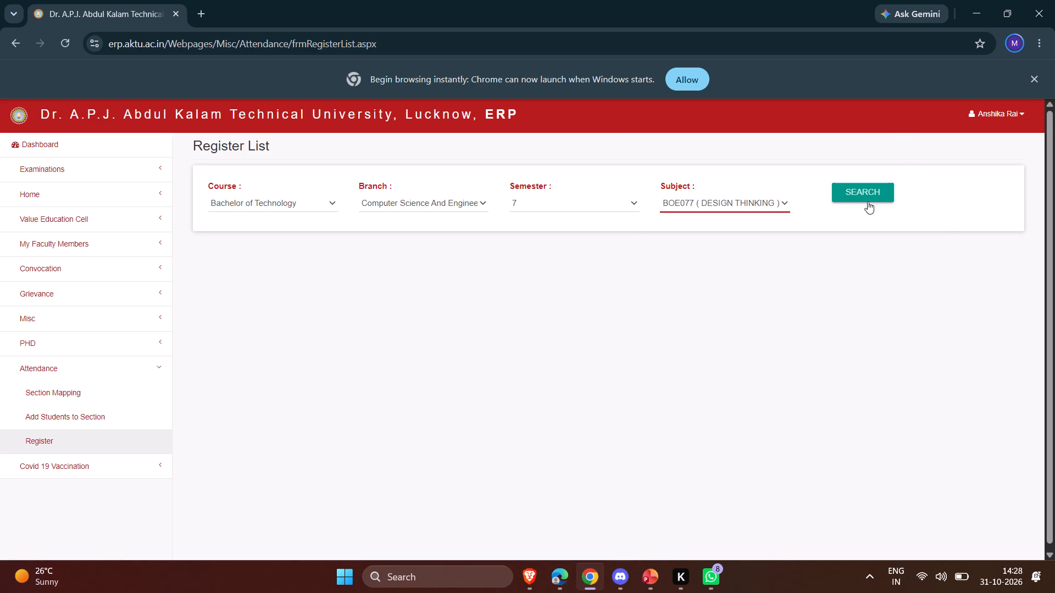
left_click(860, 194)
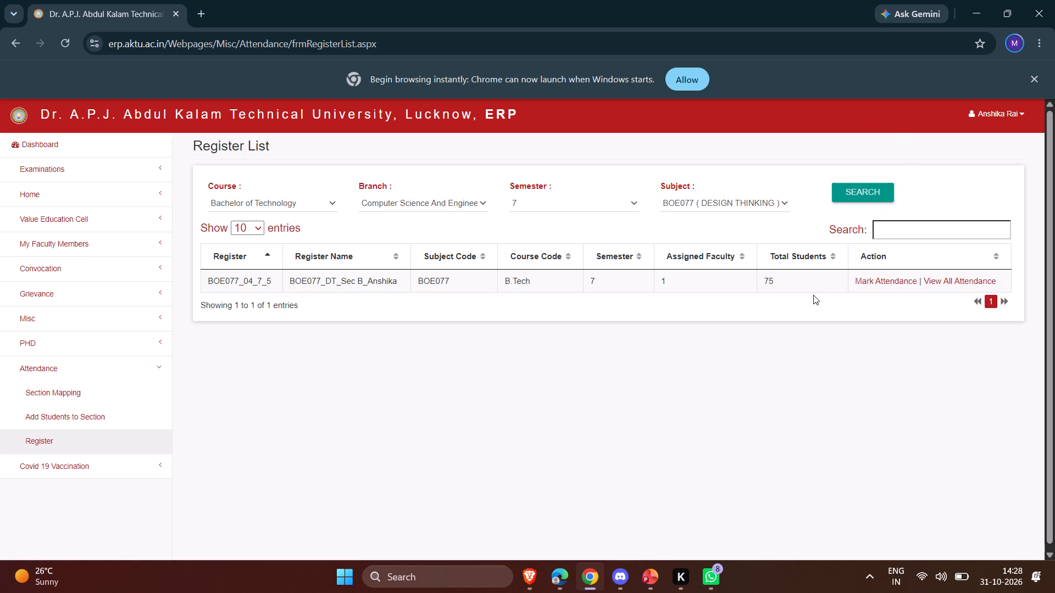
left_click(879, 281)
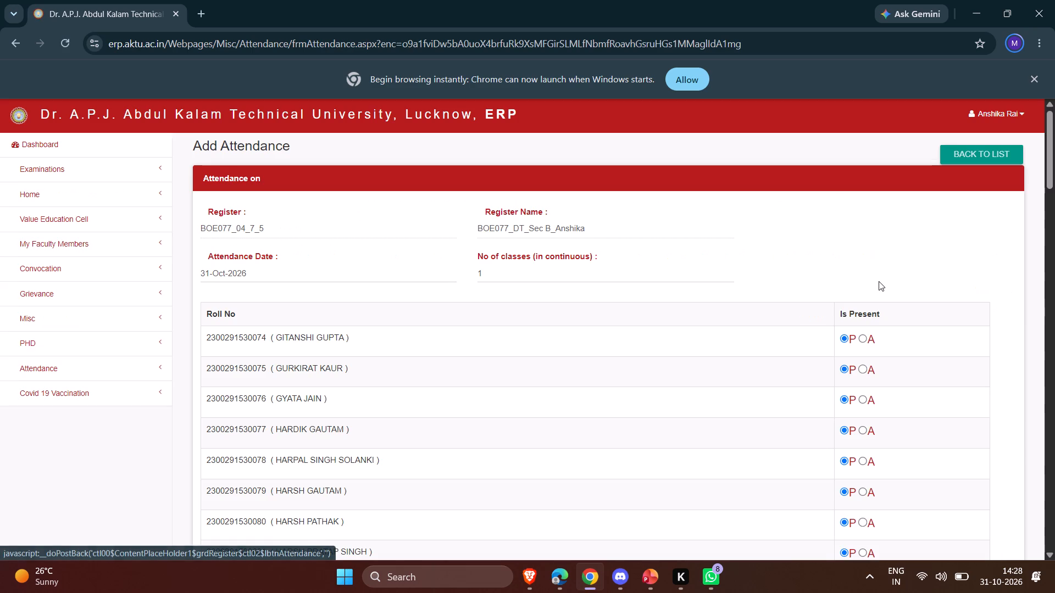
Mark the students whose roll numbers end in 089 and 116 as absent.
scroll(601, 413, "down", 3)
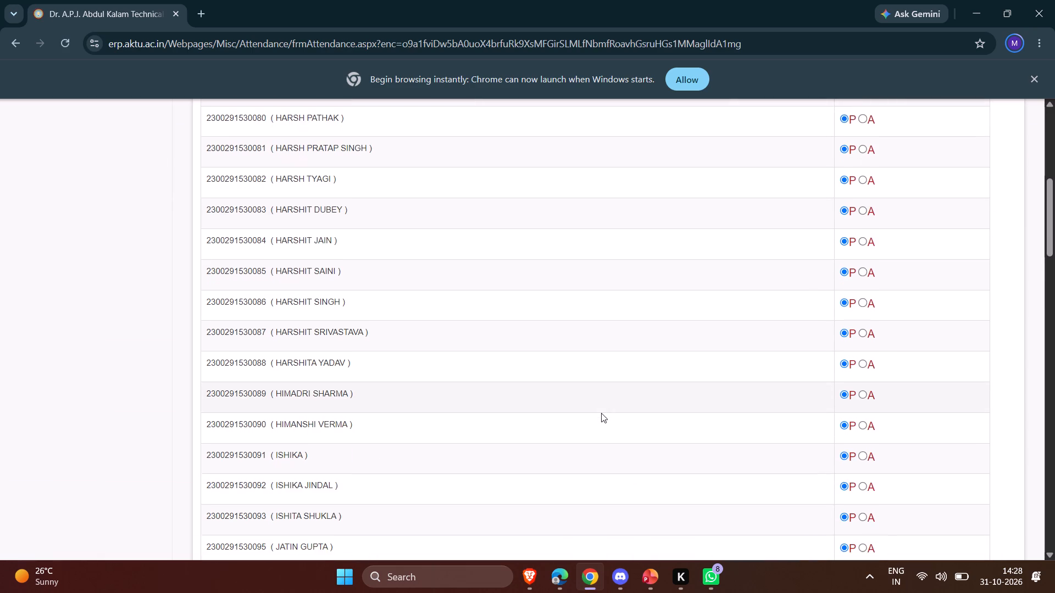
scroll(601, 413, "down", 1)
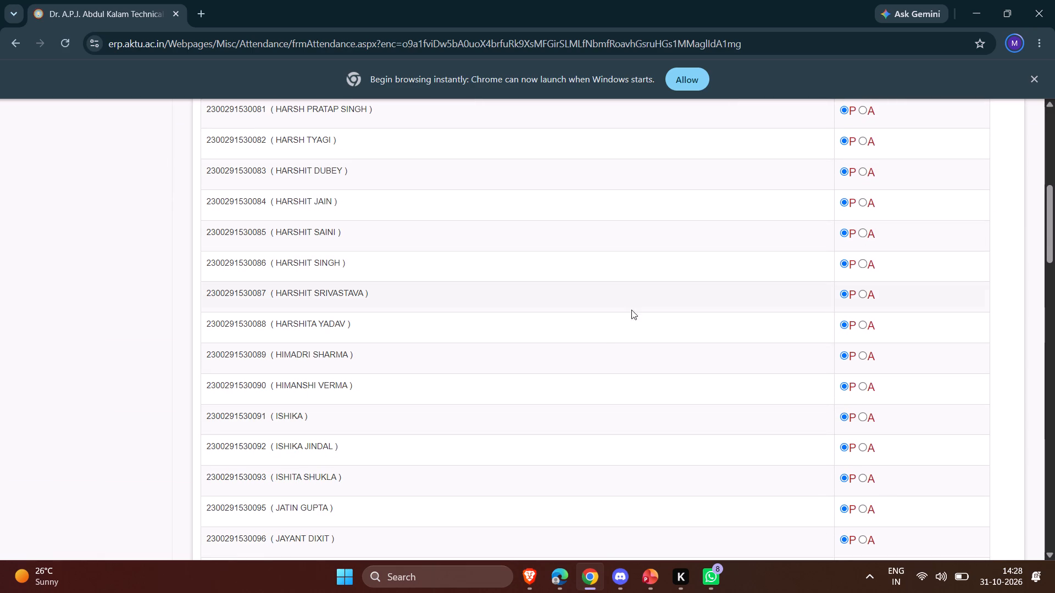
left_click(859, 354)
scroll(681, 412, "down", 5)
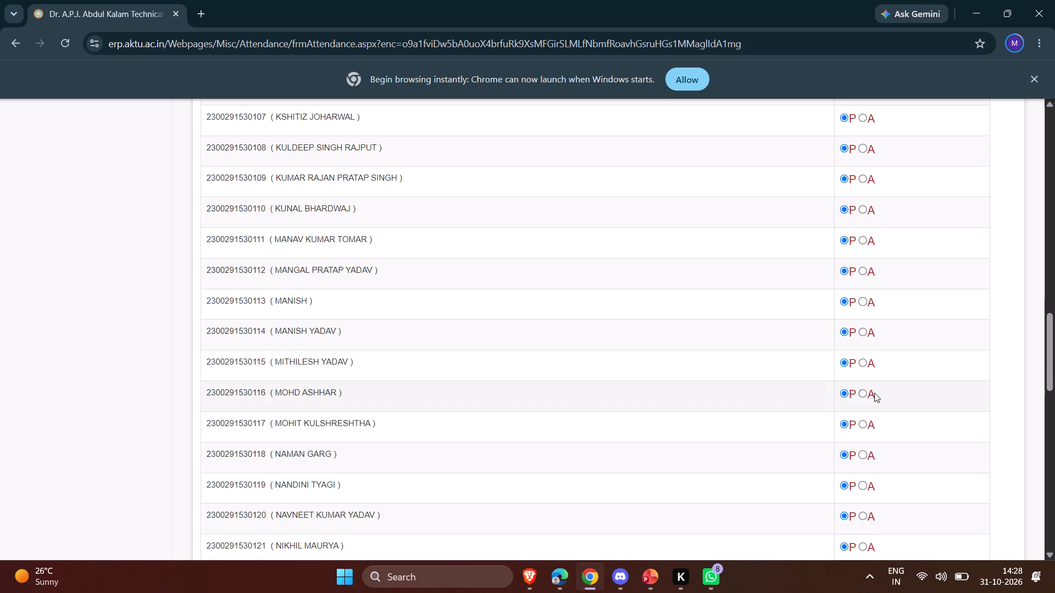
left_click(863, 393)
scroll(536, 338, "up", 12)
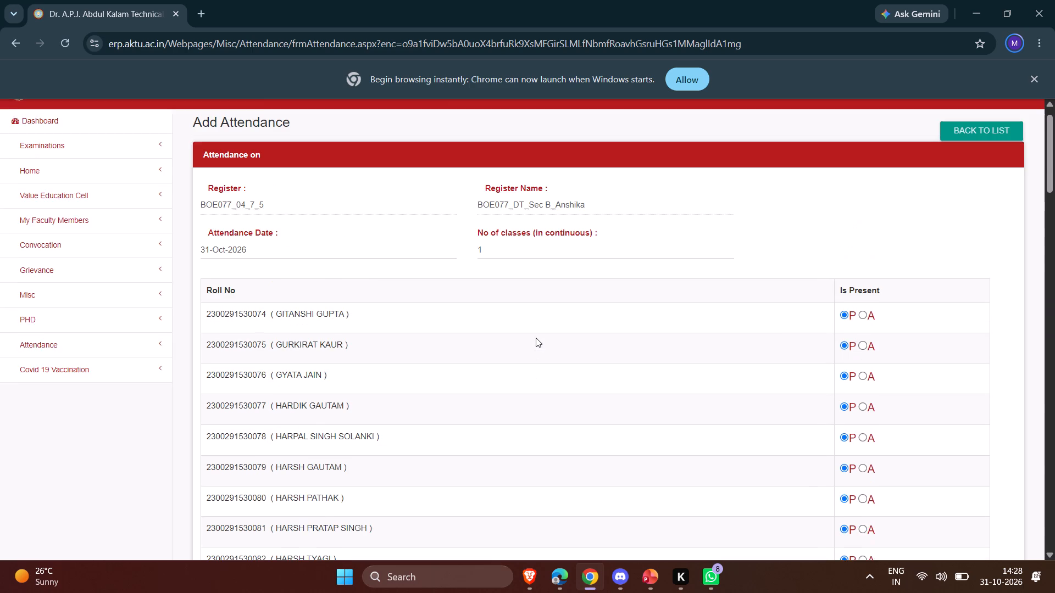
Set the attendance date to 14 September 2026, submit the attendance, and return to the register list.
left_click(234, 272)
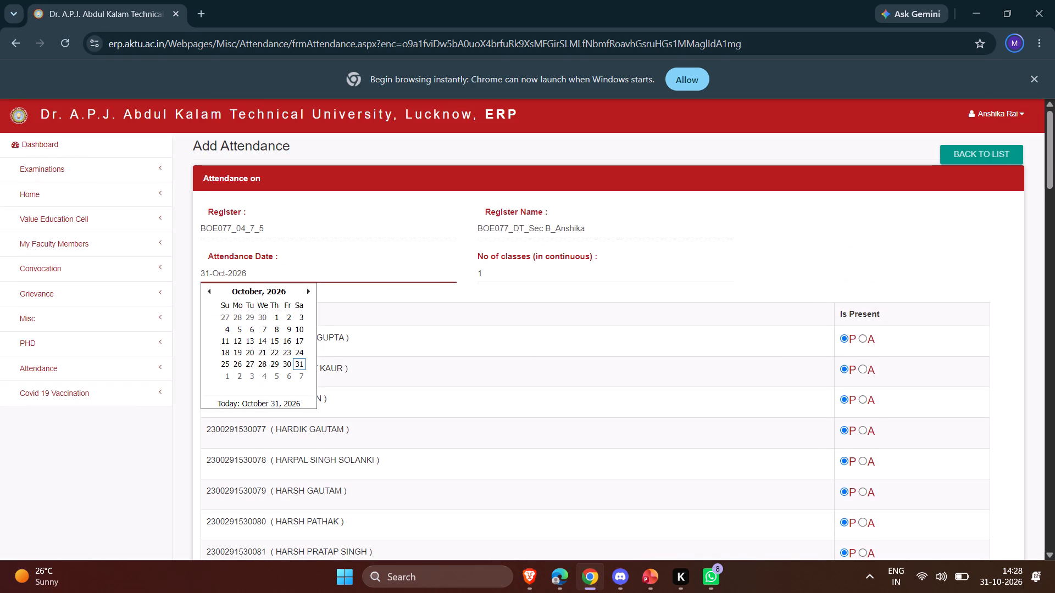
left_click(206, 287)
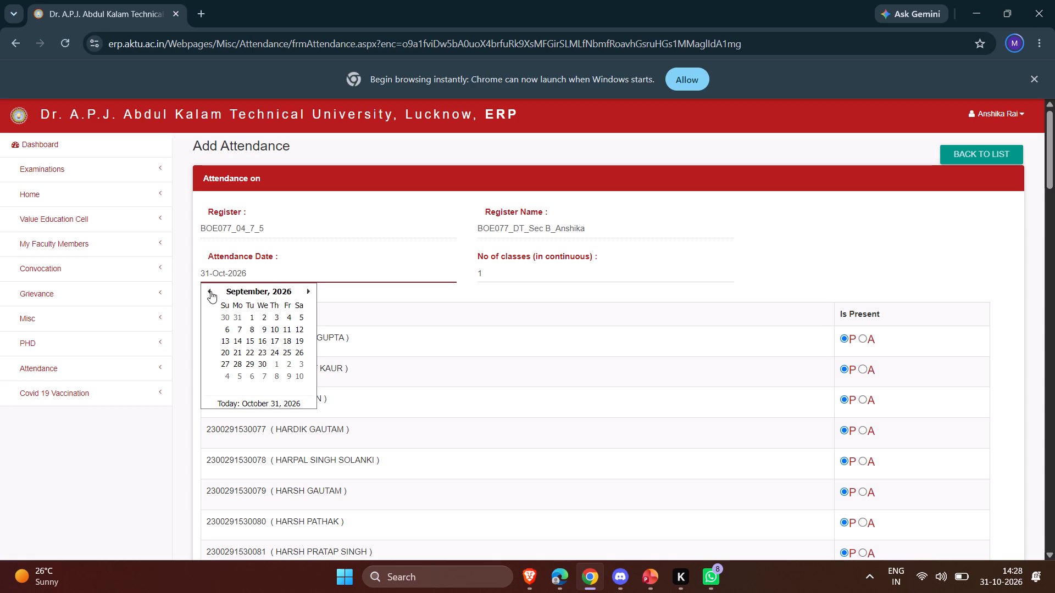
left_click(240, 342)
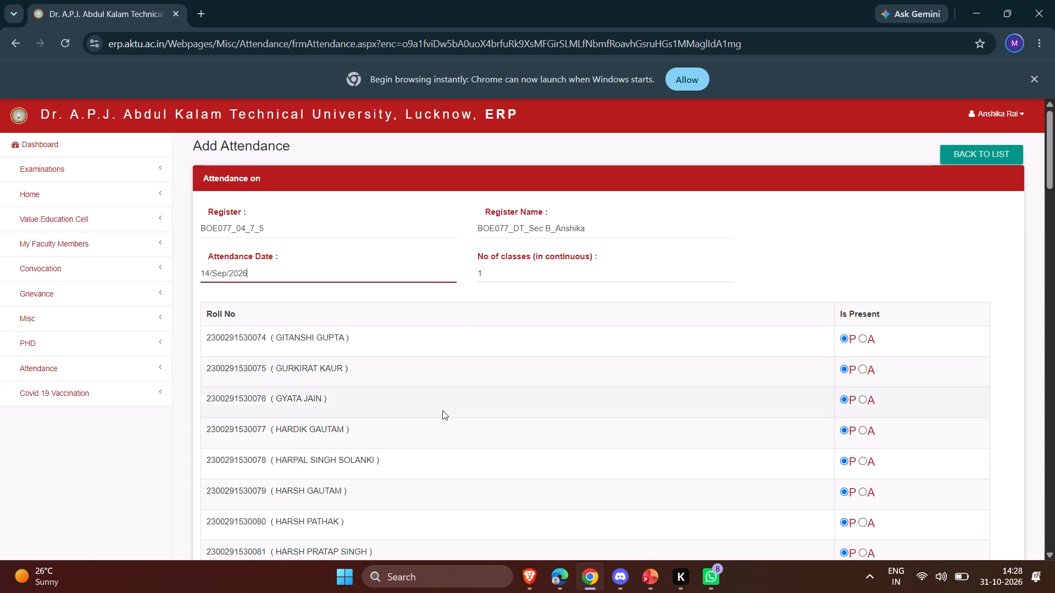
scroll(517, 275, "down", 7)
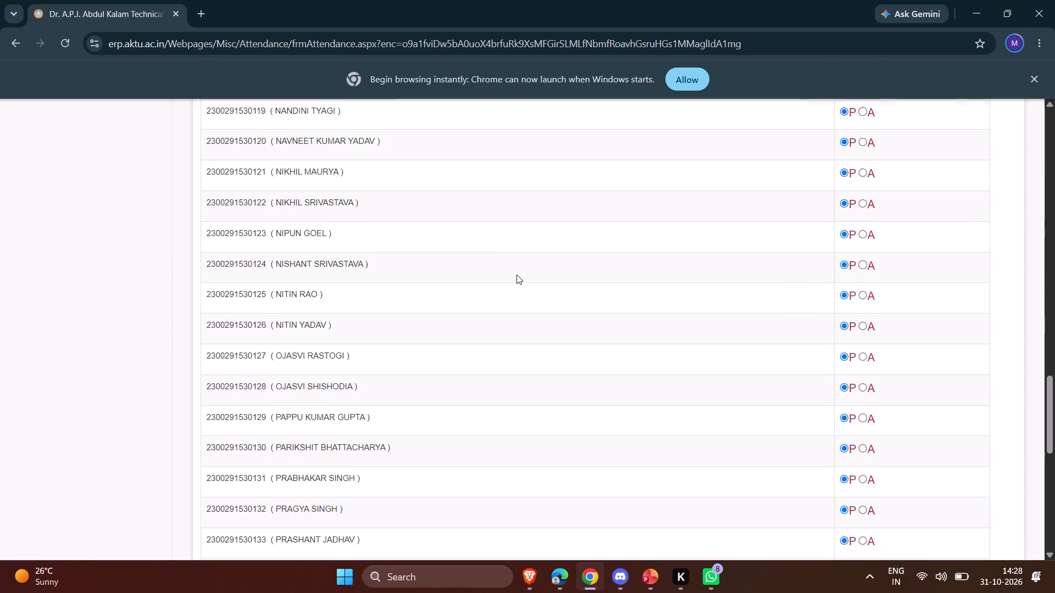
scroll(517, 275, "down", 3)
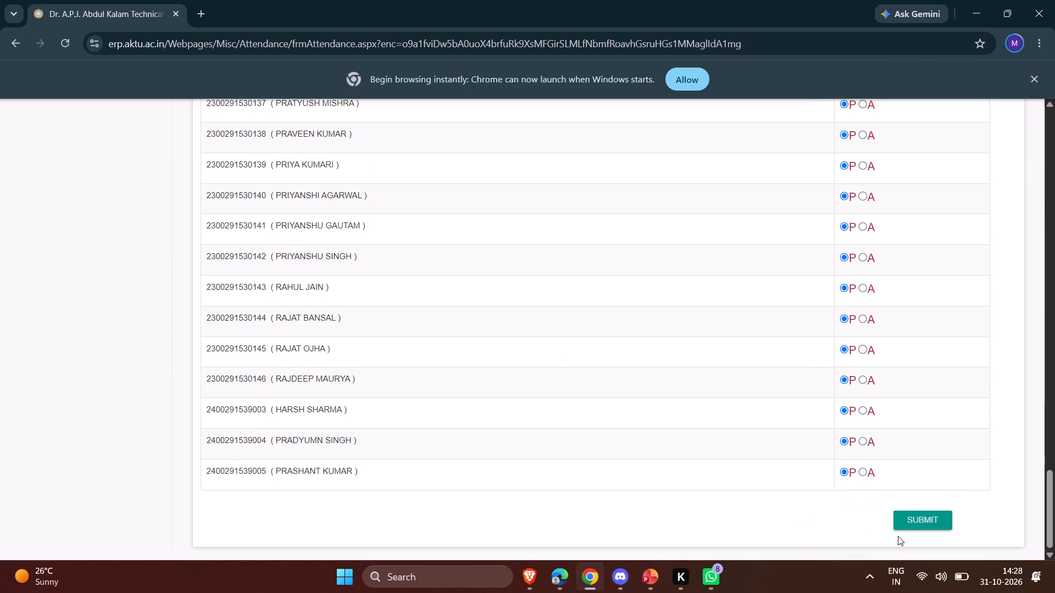
left_click(911, 529)
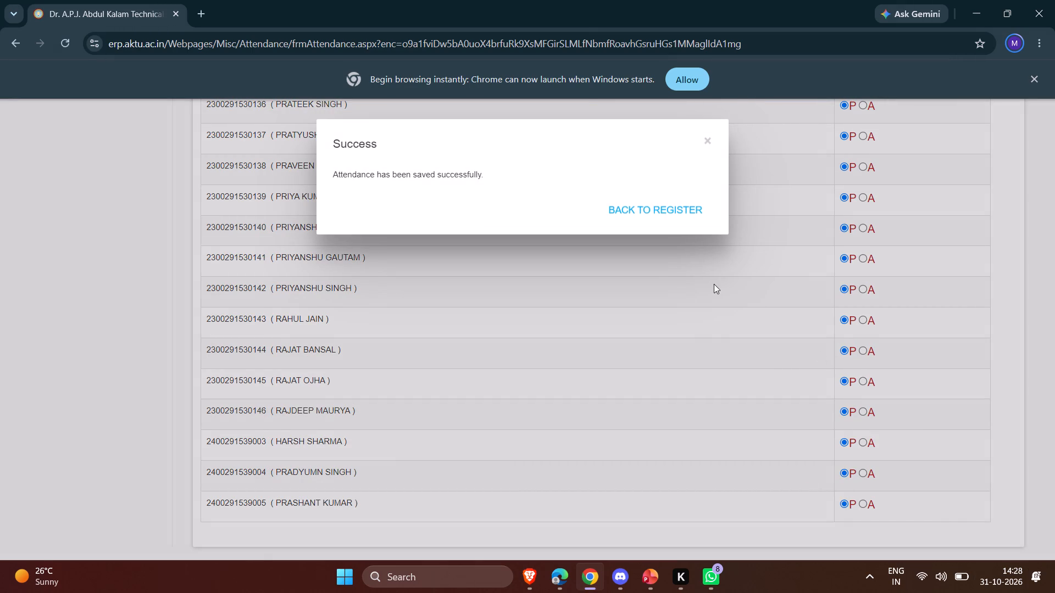
left_click(666, 219)
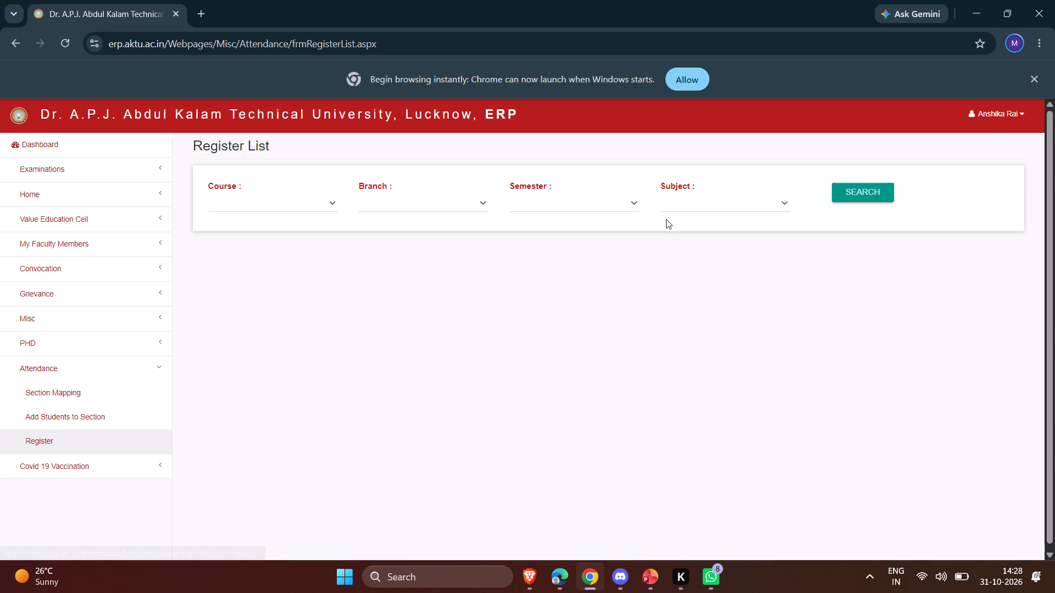
Find the Bachelor of Technology, Computer Science And Engineering(Artificial Intelligence & Machine Learning), semester 7, BOE077 register again and open it for marking attendance.
left_click(307, 191)
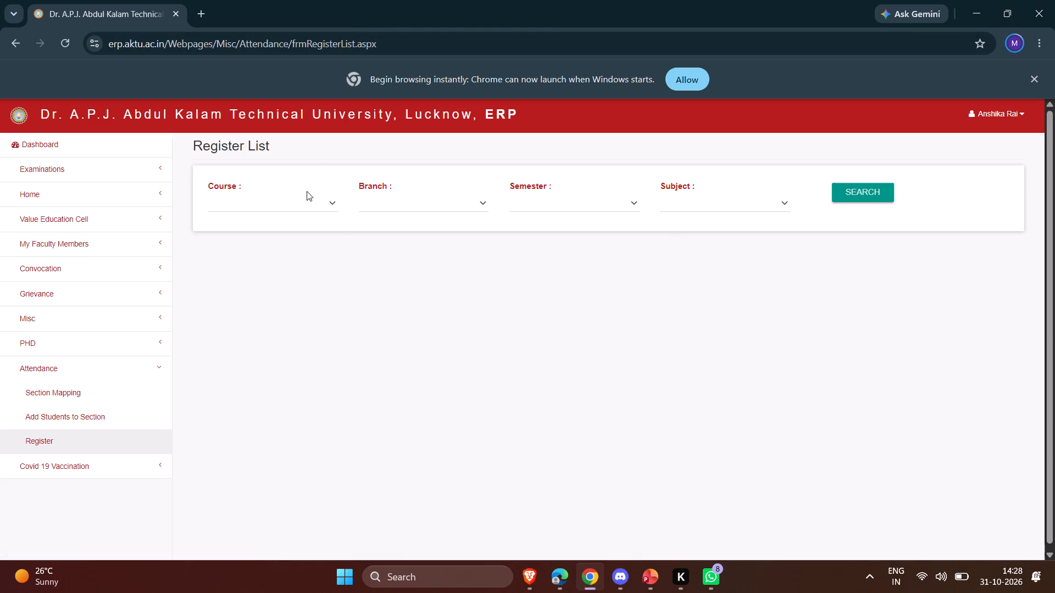
left_click(308, 201)
left_click(297, 233)
left_click(456, 200)
scroll(421, 378, "down", 1)
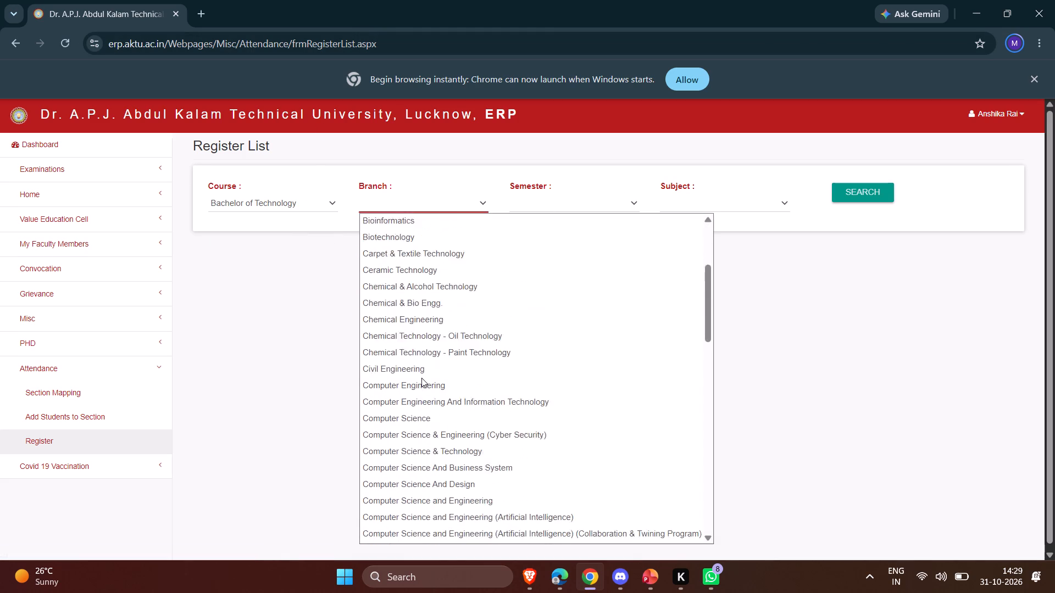
scroll(421, 378, "down", 4)
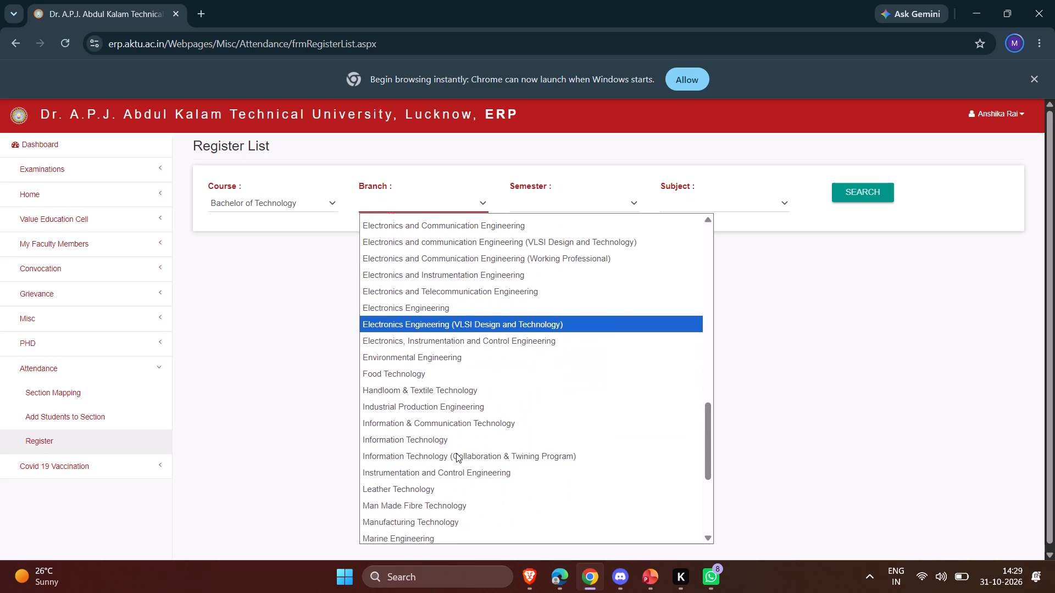
scroll(456, 453, "up", 2)
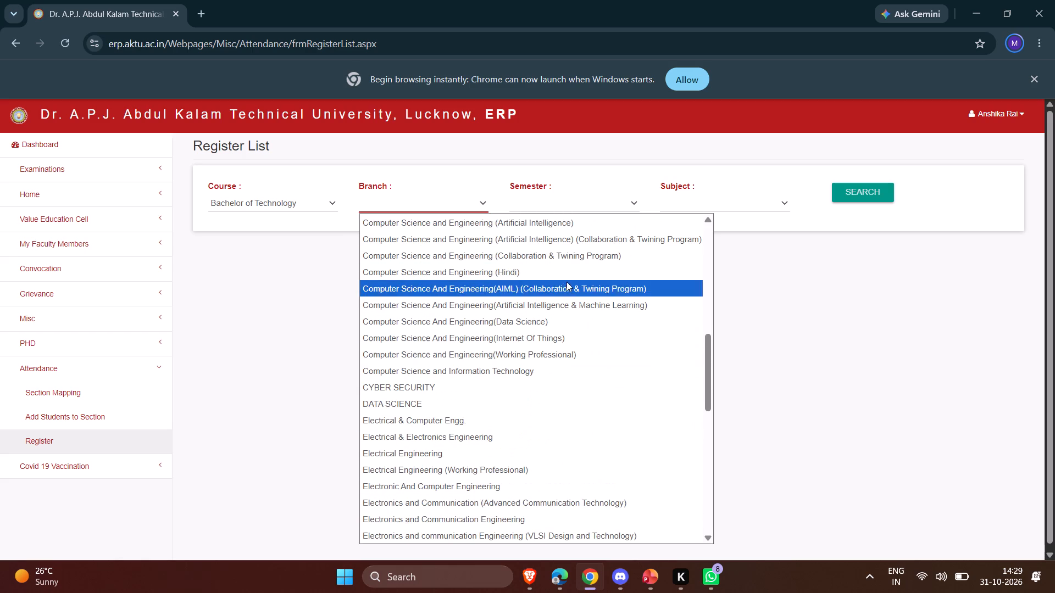
left_click(547, 306)
left_click(621, 198)
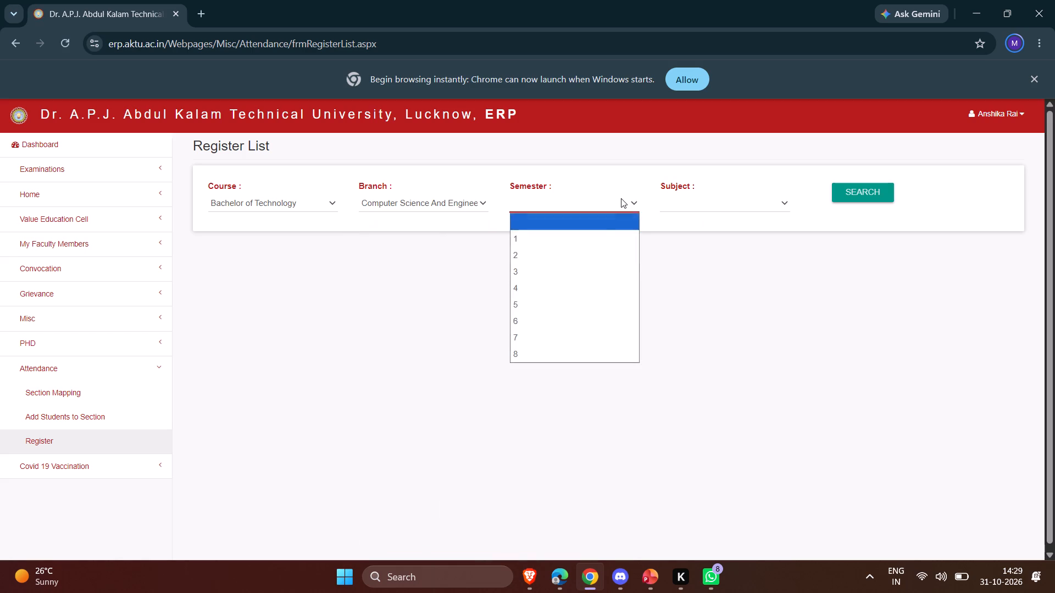
left_click(545, 343)
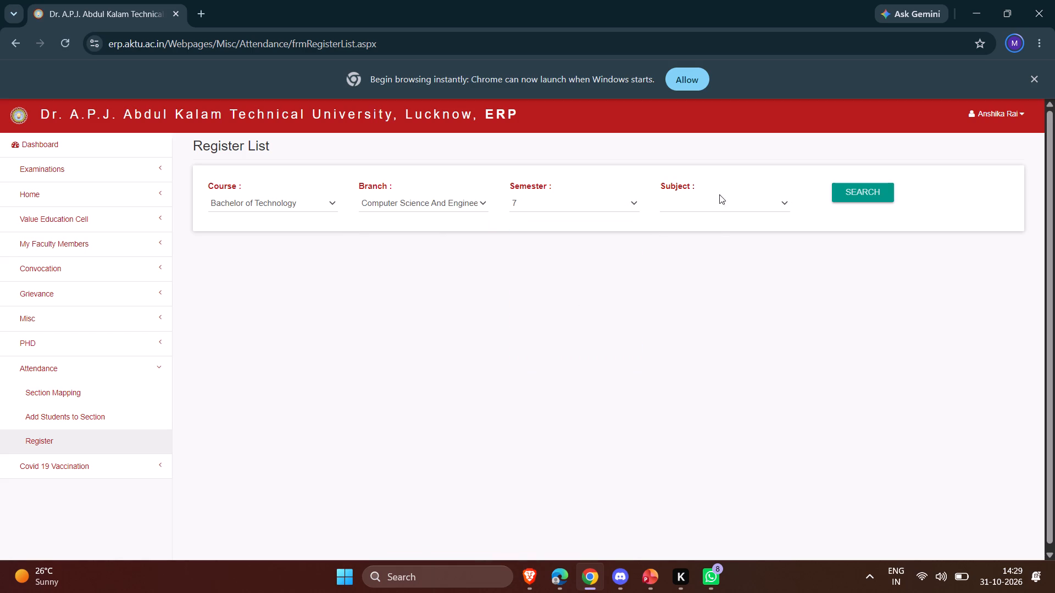
left_click(724, 212)
scroll(680, 430, "down", 1)
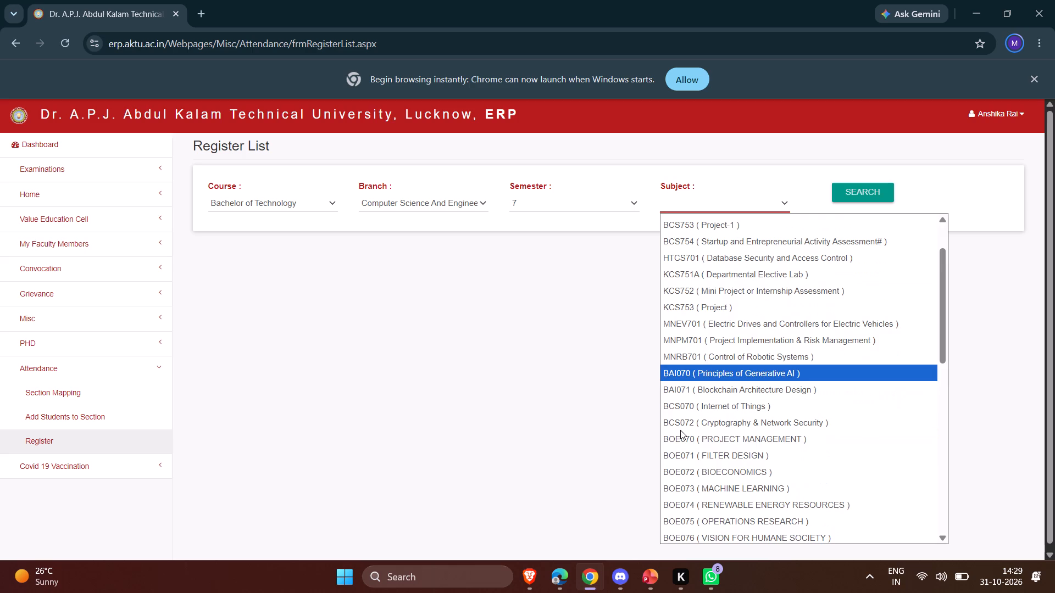
scroll(679, 507, "down", 1)
left_click(734, 483)
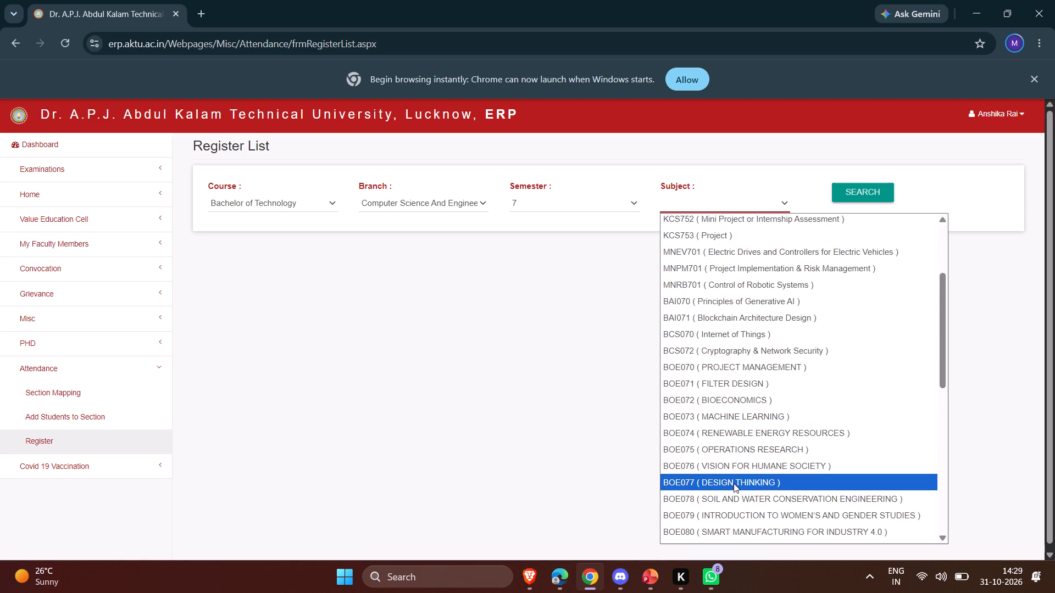
left_click(848, 196)
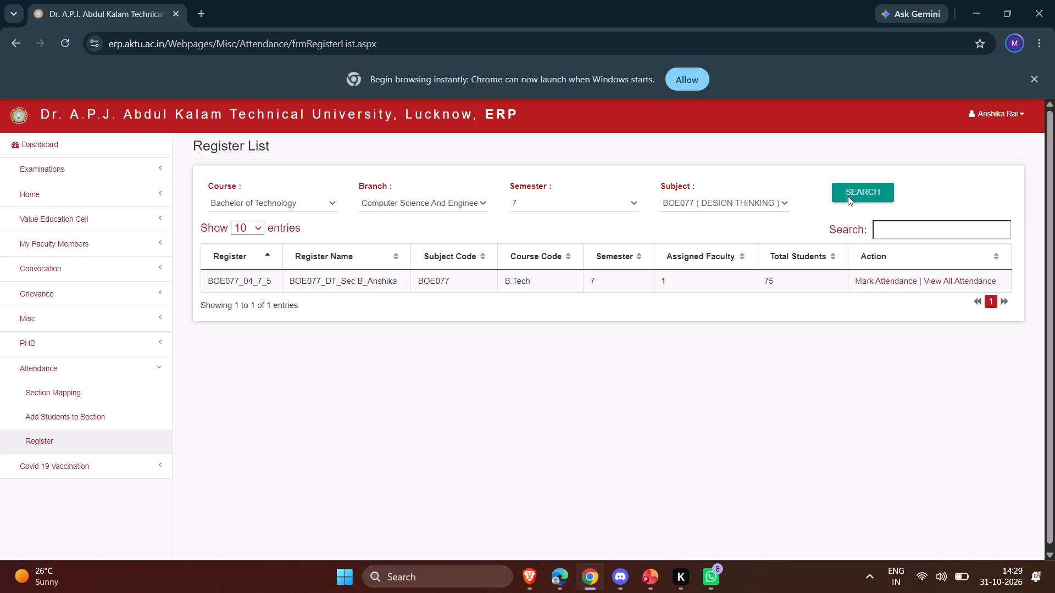
left_click(887, 281)
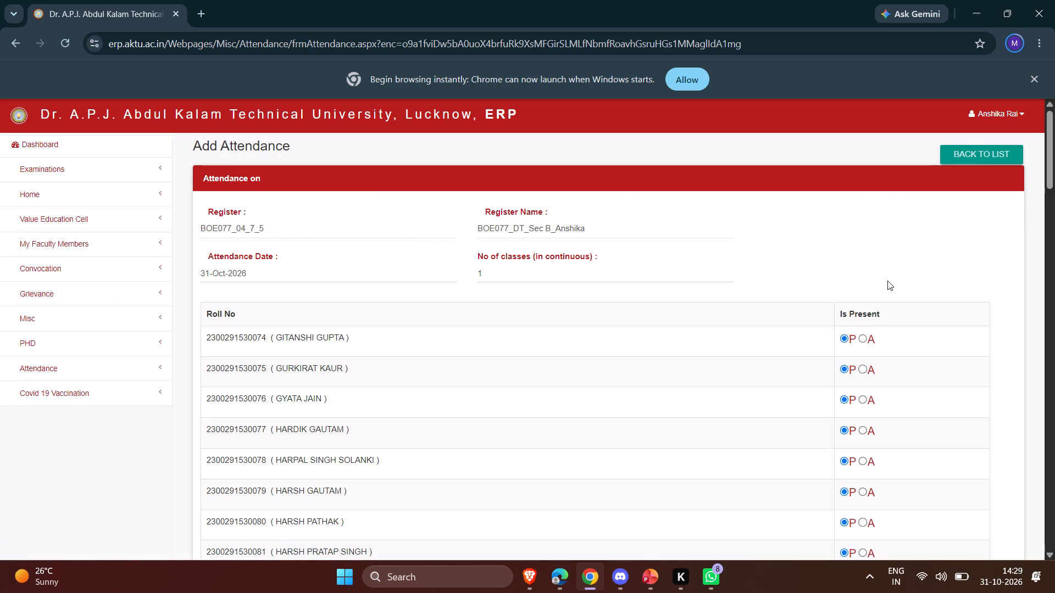
Set the attendance date to 15 September 2026.
left_click(266, 261)
left_click(239, 271)
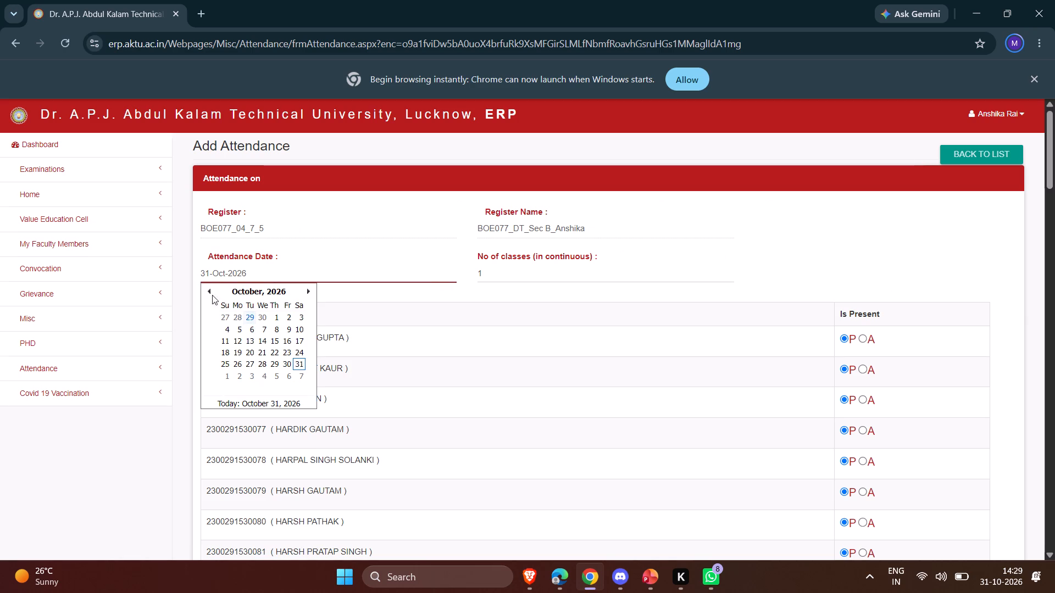
left_click(208, 292)
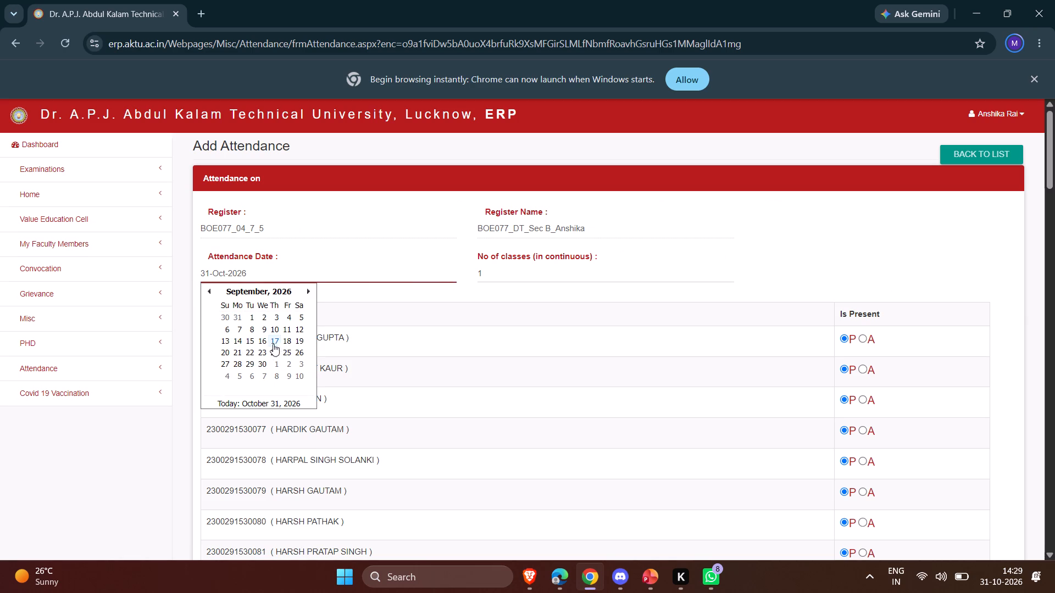
left_click(250, 337)
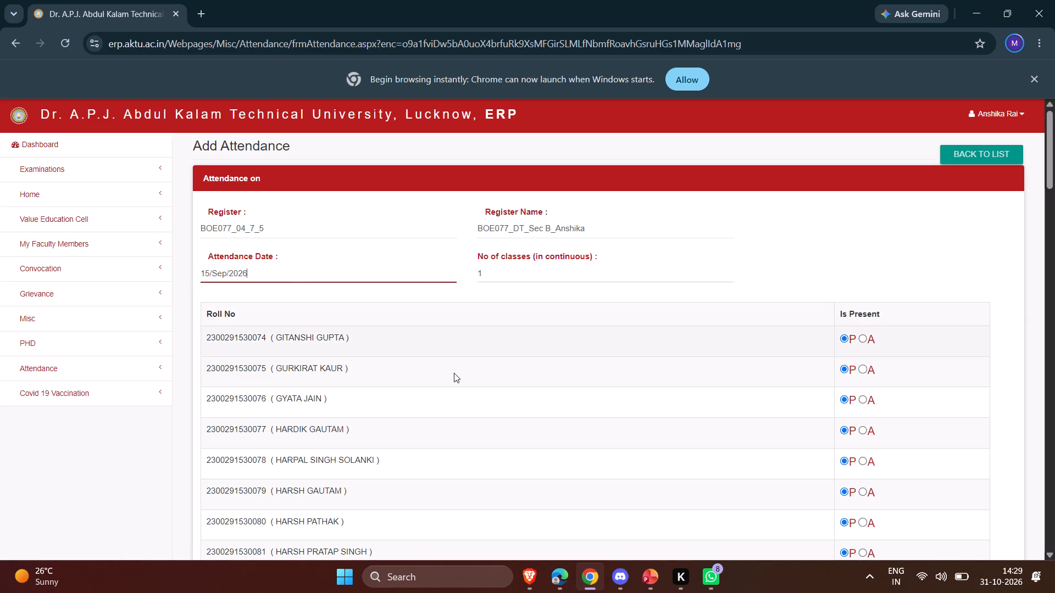
Mark the students whose roll numbers end in 093, 095, 096 and 097 as absent.
scroll(454, 373, "down", 4)
scroll(454, 373, "right", 2)
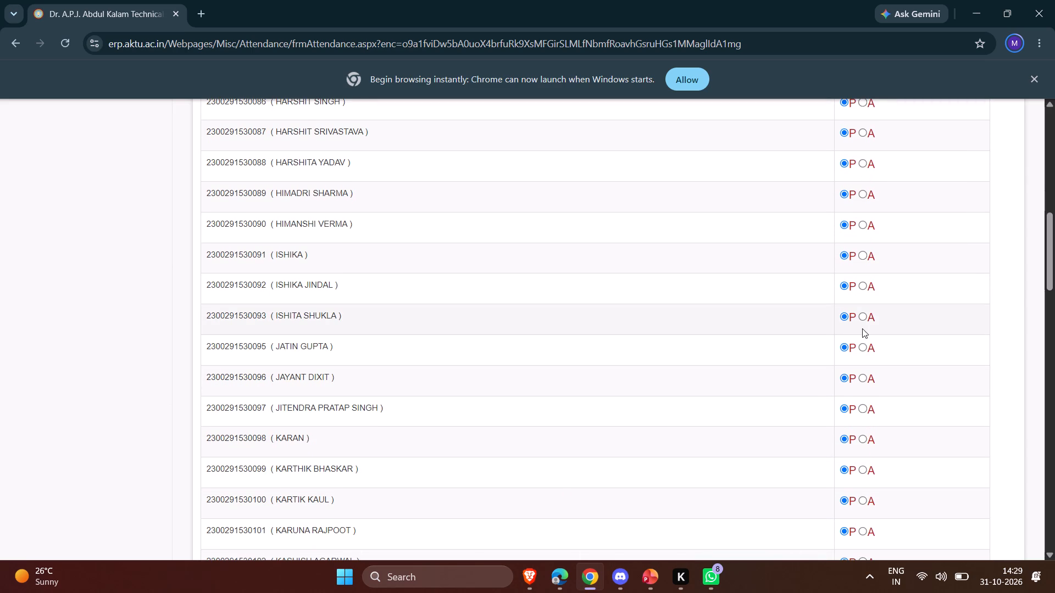
left_click(866, 317)
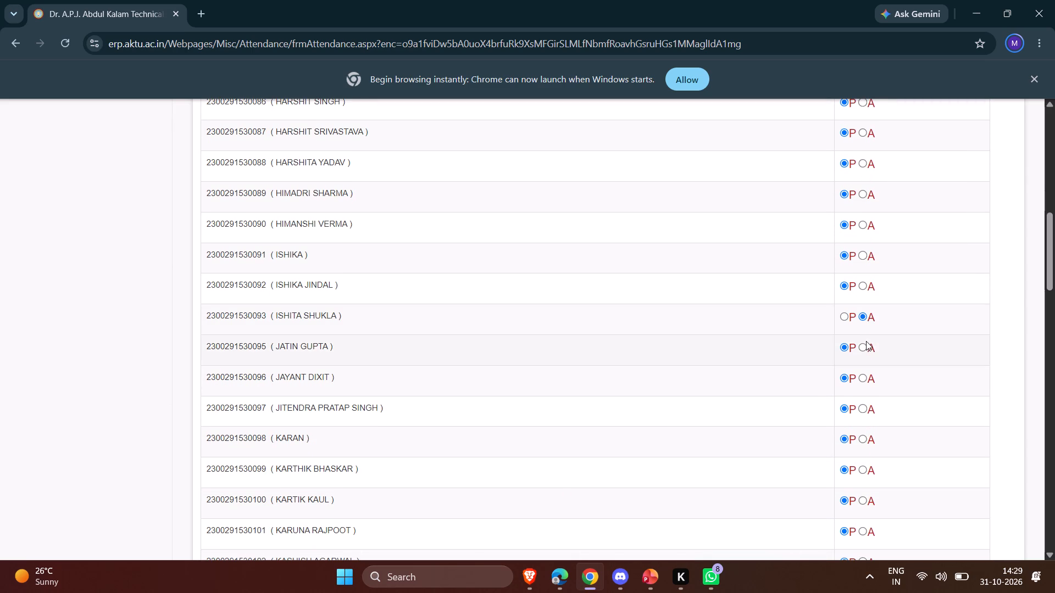
left_click(866, 345)
left_click(865, 381)
left_click(862, 406)
Submit the attendance for 15 September 2026 and return to the register list.
scroll(862, 406, "down", 7)
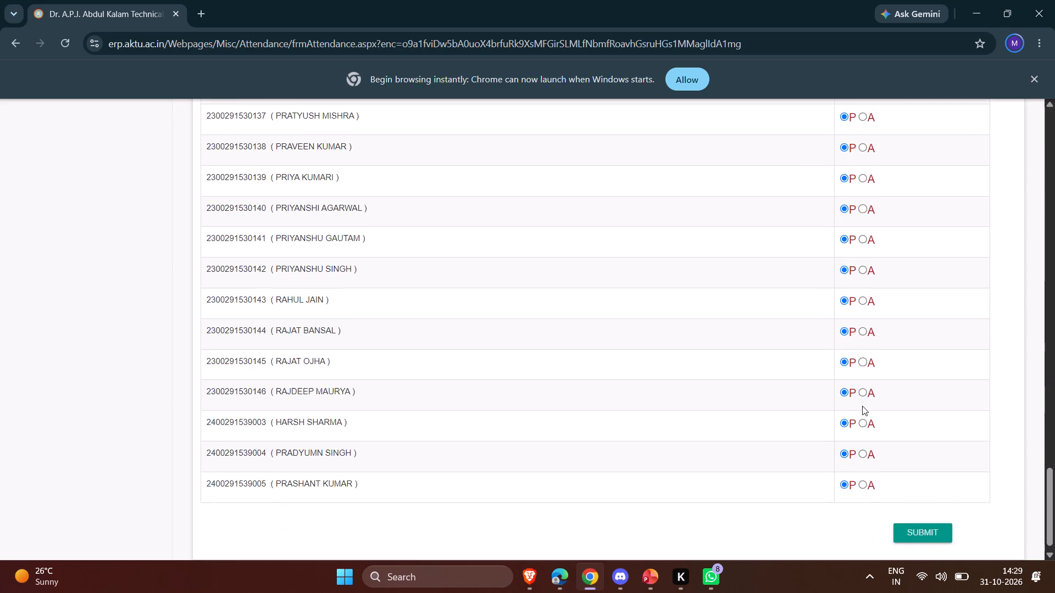
left_click(929, 522)
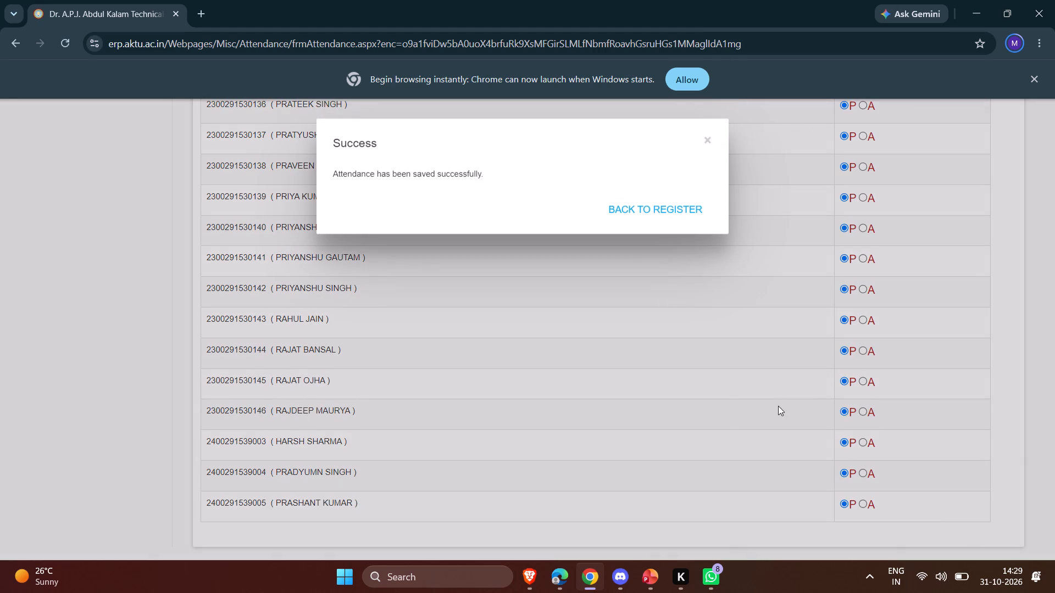
left_click(664, 209)
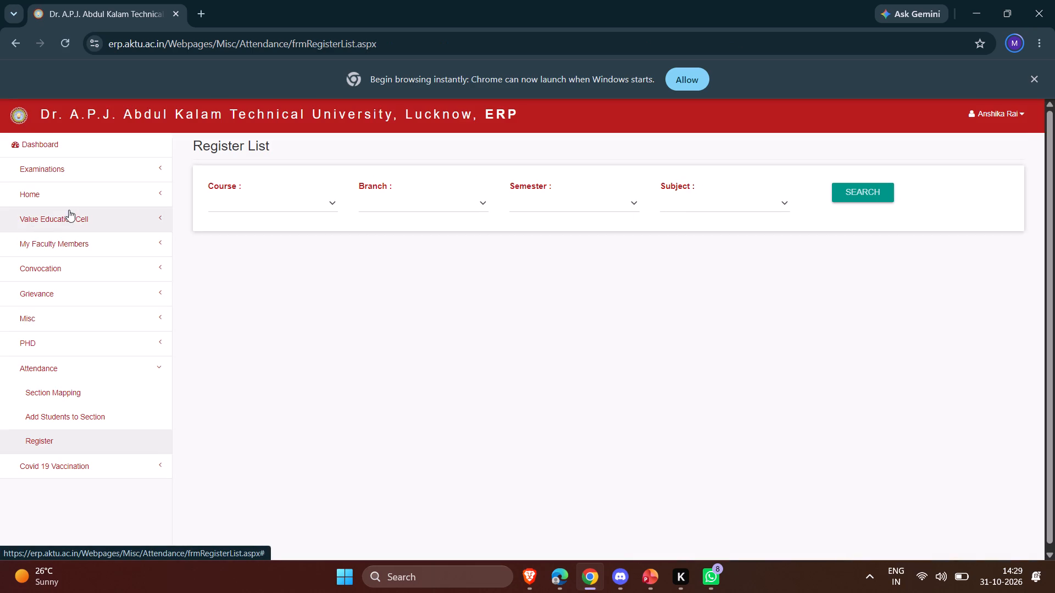
Find the Bachelor of Technology, Computer Science And Engineering(Artificial Intelligence & Machine Learning), semester 7, BOE077 register and open it for marking attendance.
left_click(314, 205)
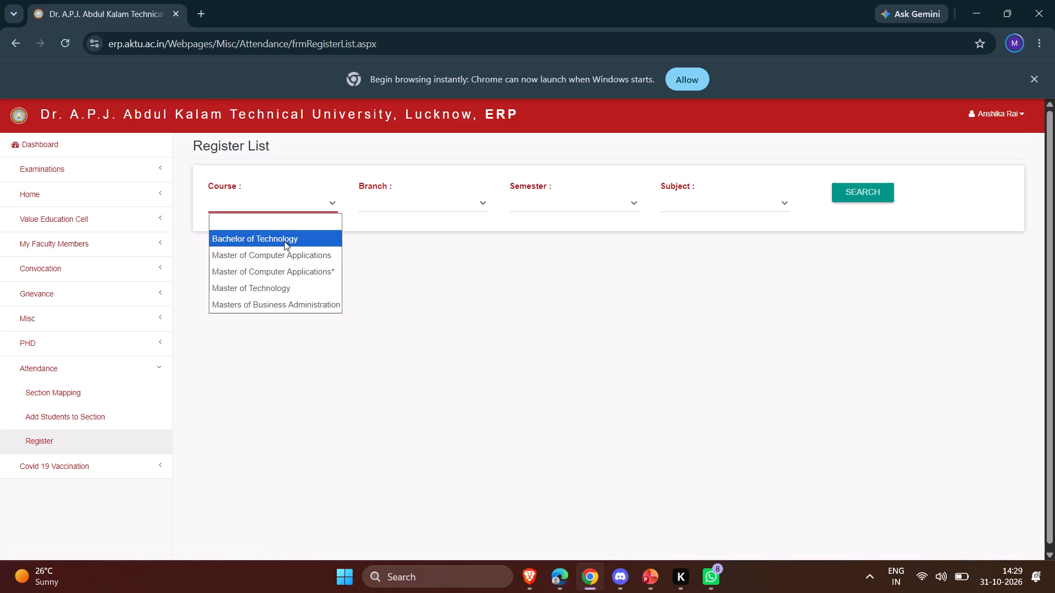
left_click(284, 241)
left_click(457, 200)
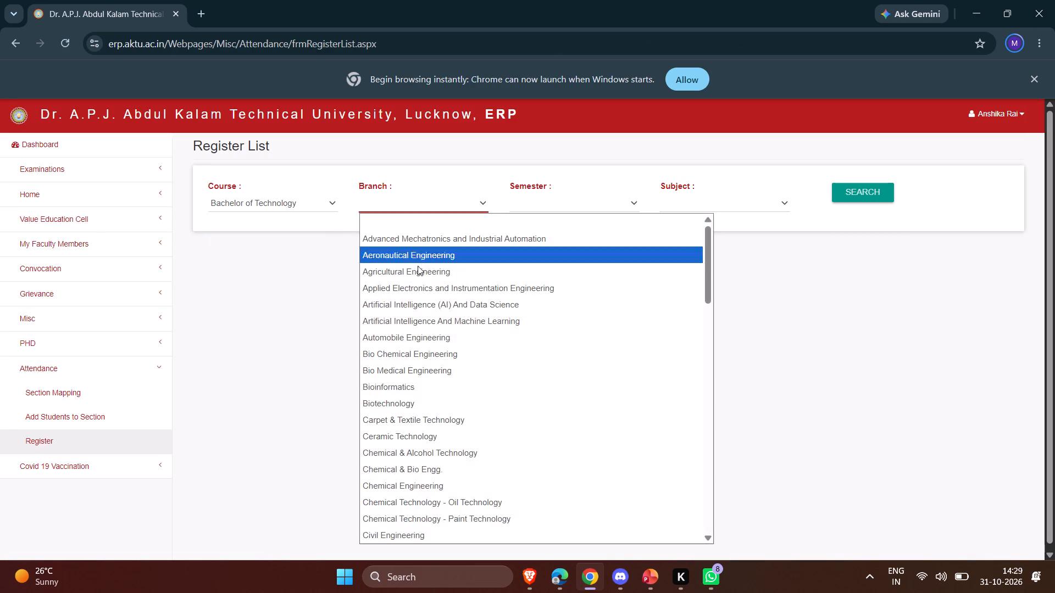
scroll(427, 391, "down", 4)
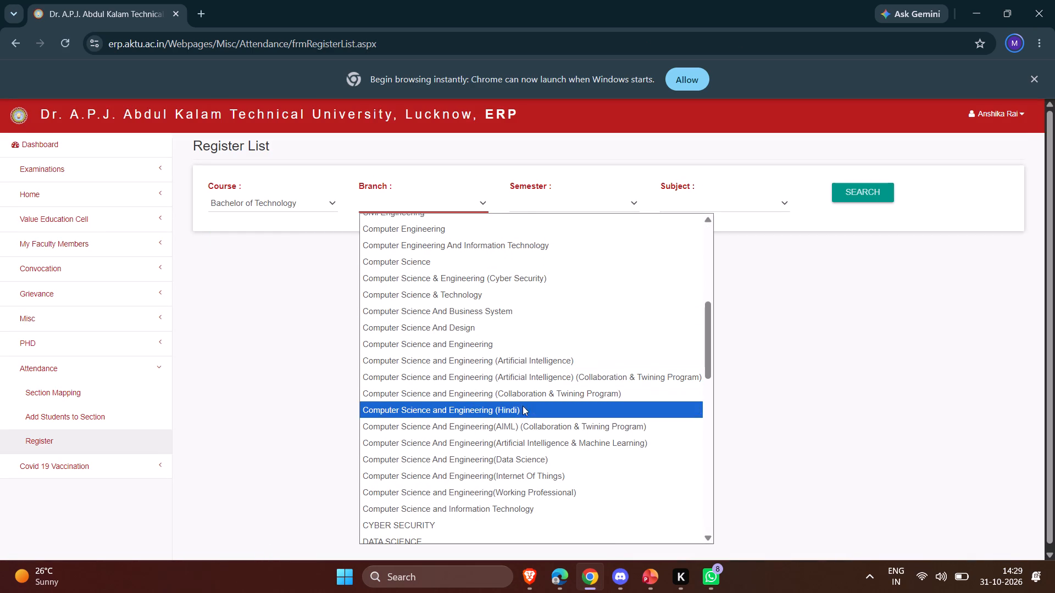
left_click(518, 442)
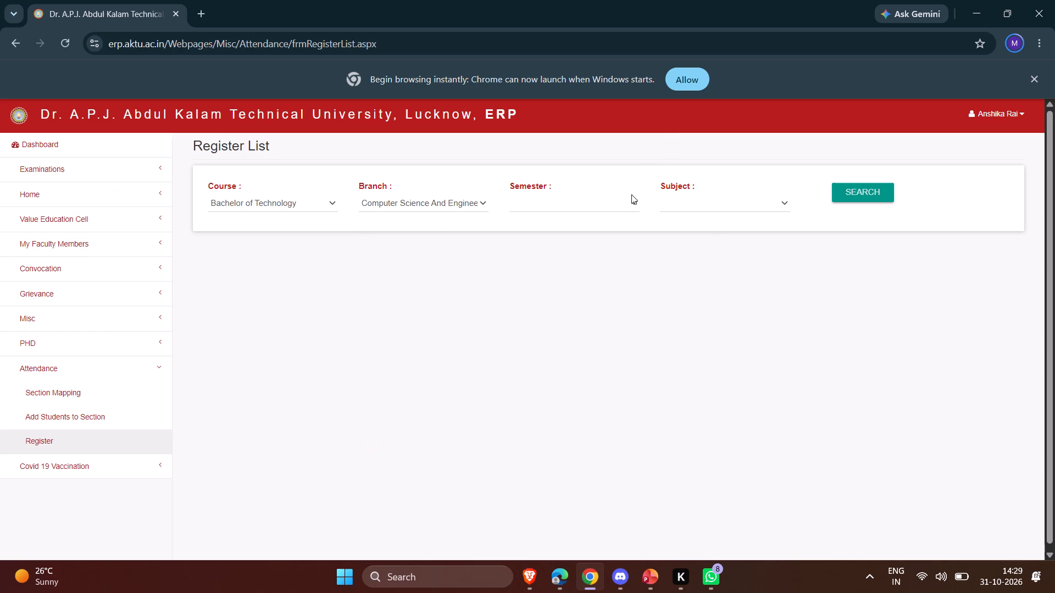
left_click(631, 197)
left_click(553, 334)
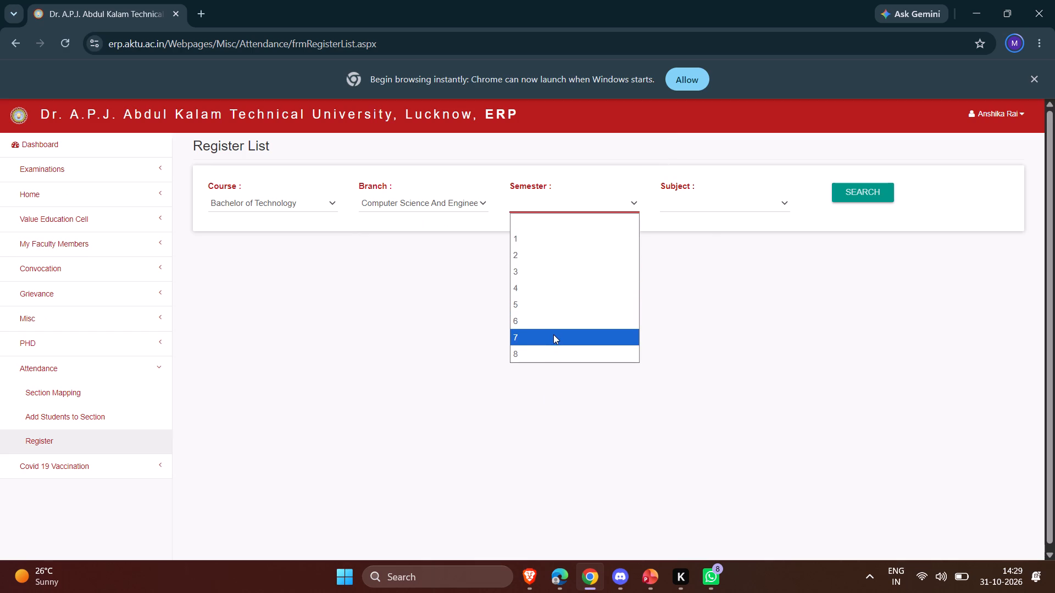
left_click(738, 208)
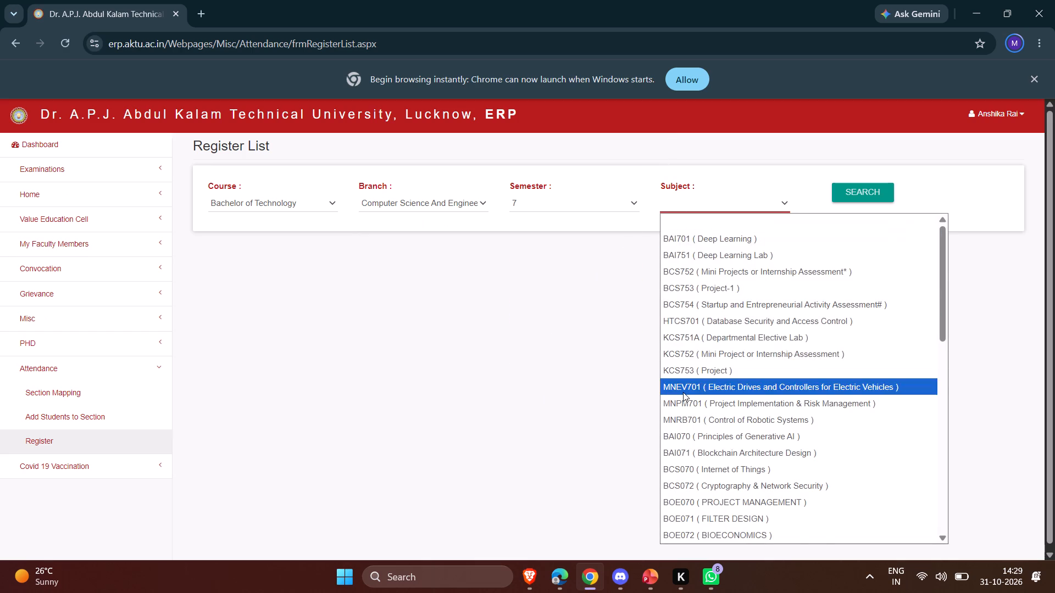
scroll(683, 392, "down", 2)
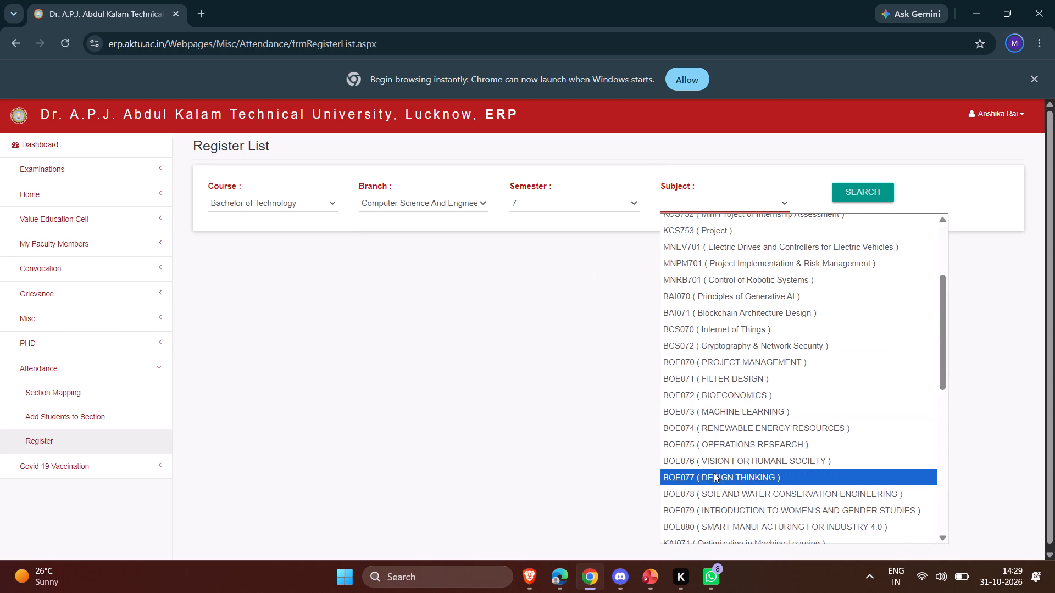
left_click(714, 473)
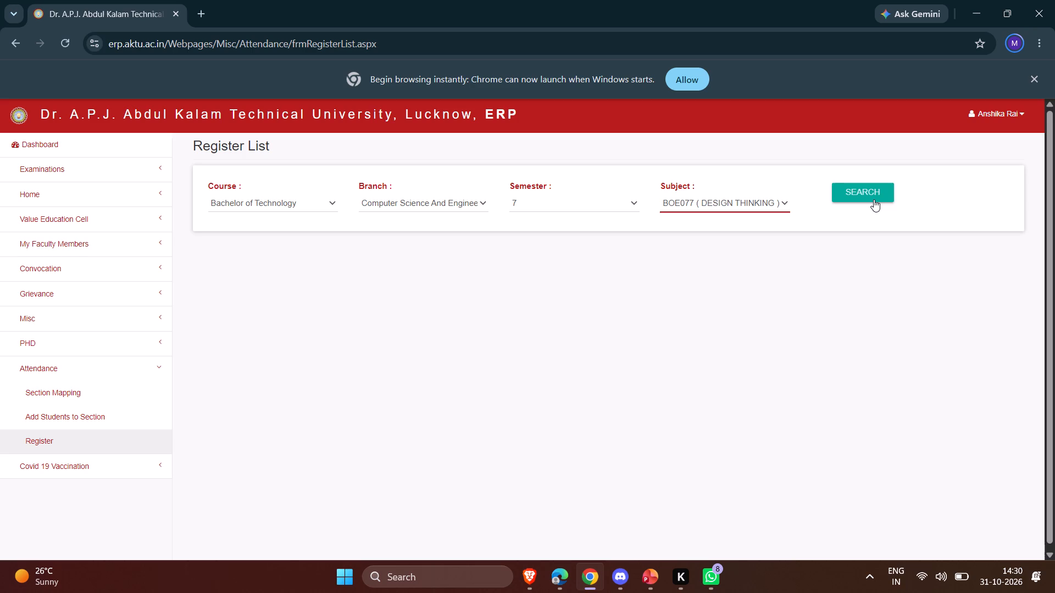
left_click(874, 199)
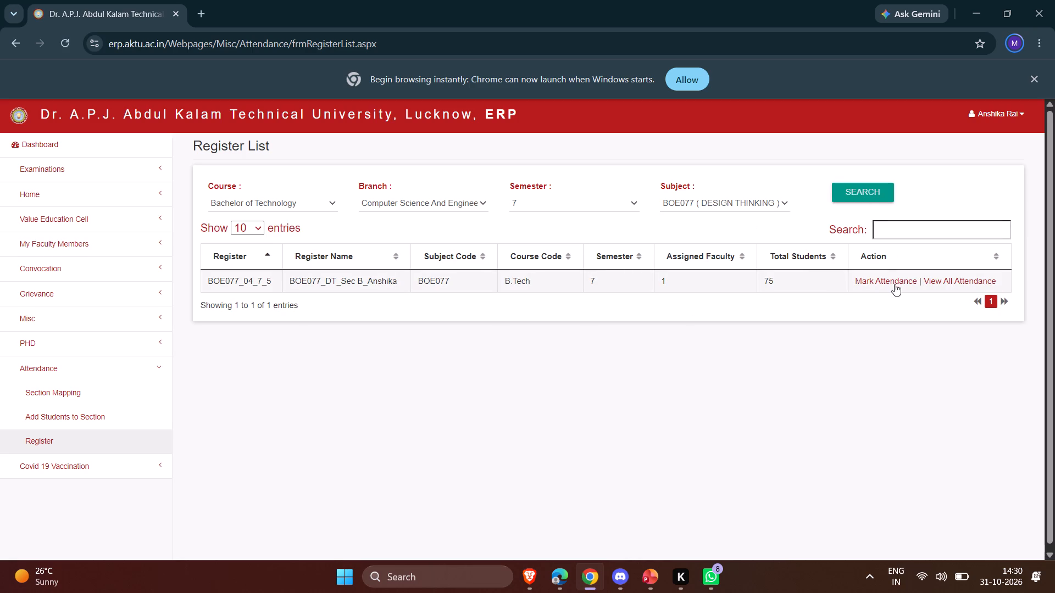
left_click(895, 284)
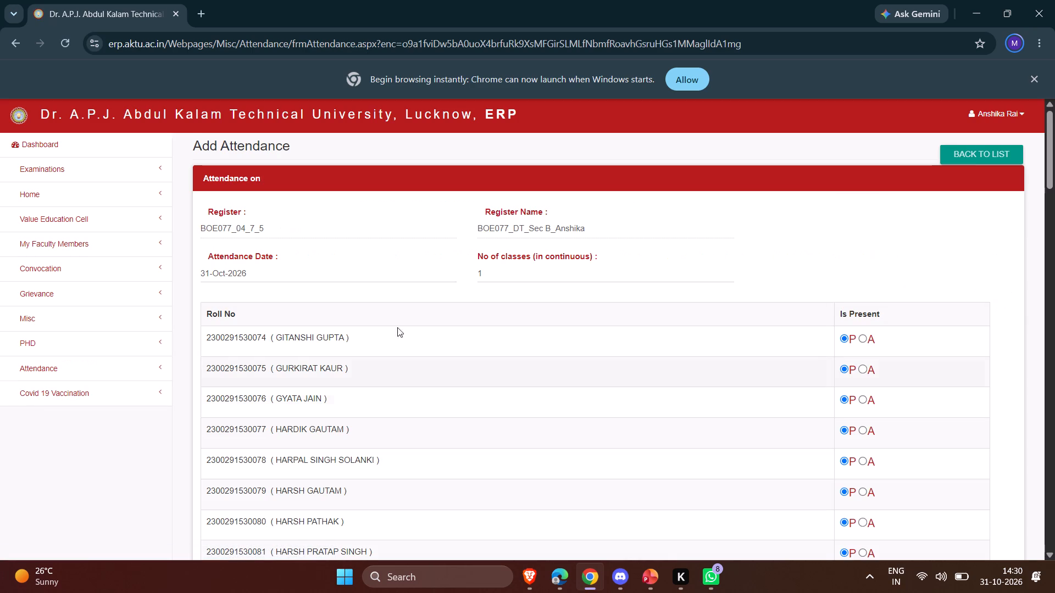
Set the attendance date to 16 September 2026.
left_click(241, 261)
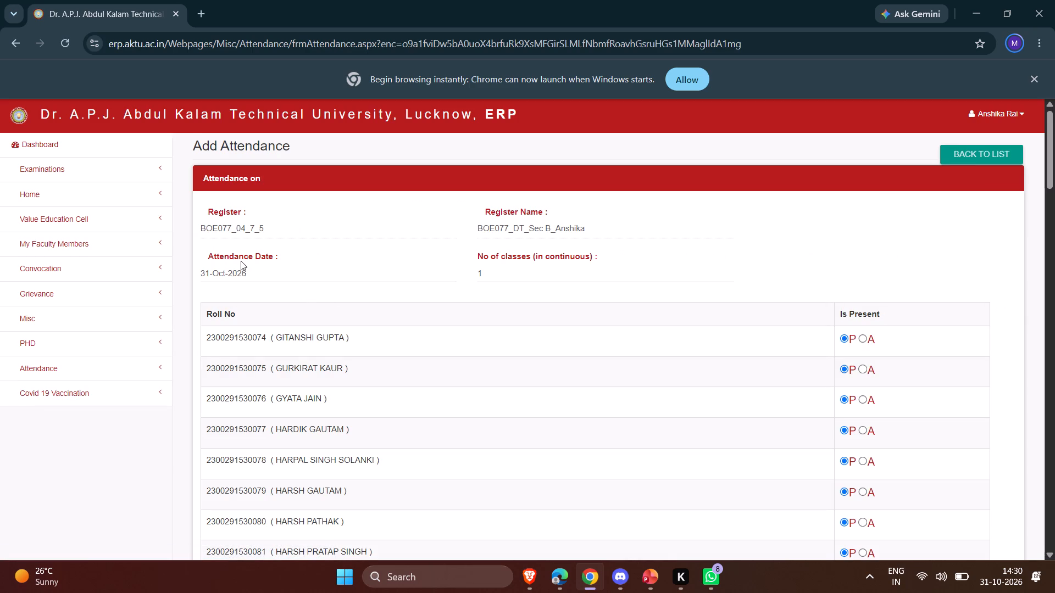
left_click(241, 261)
left_click(238, 268)
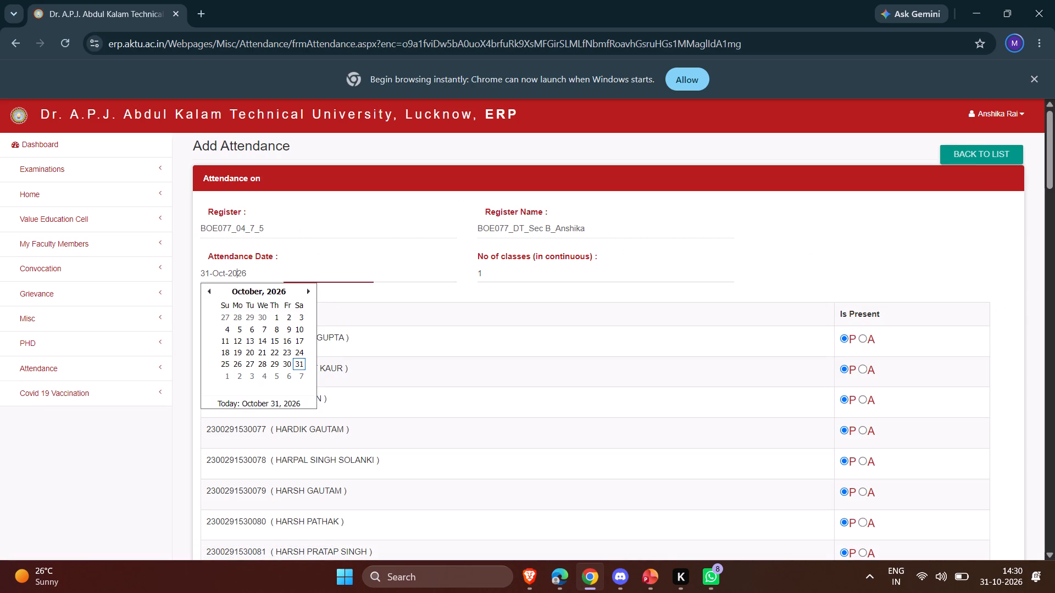
double_click(215, 290)
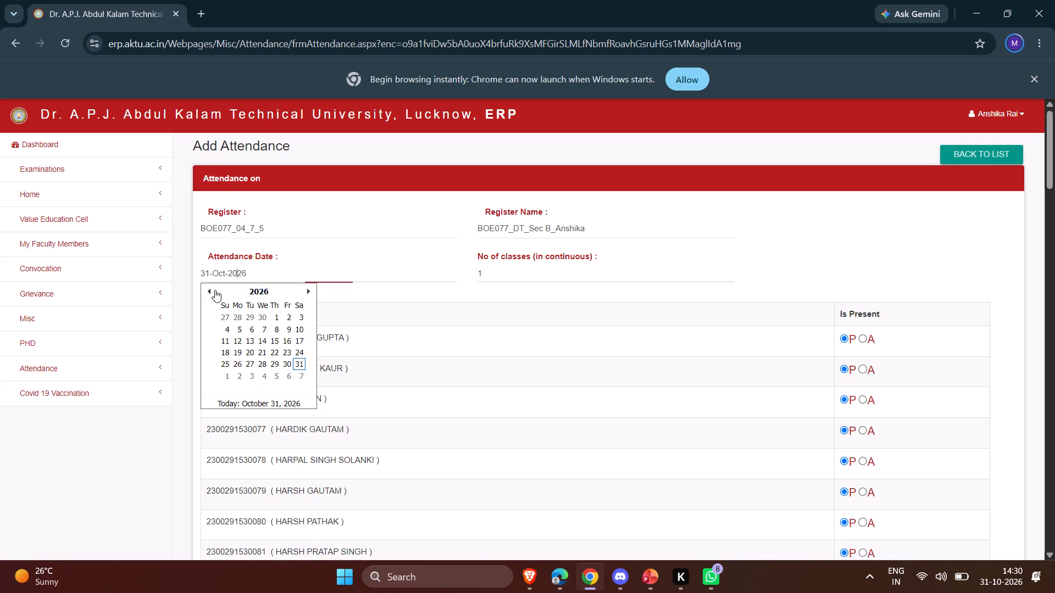
left_click(297, 353)
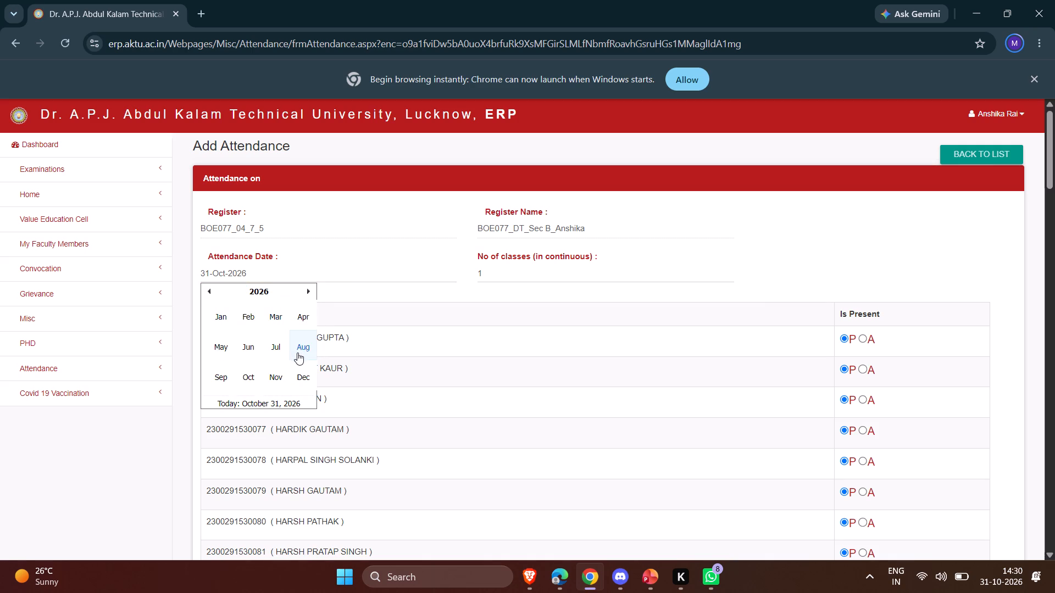
left_click(304, 294)
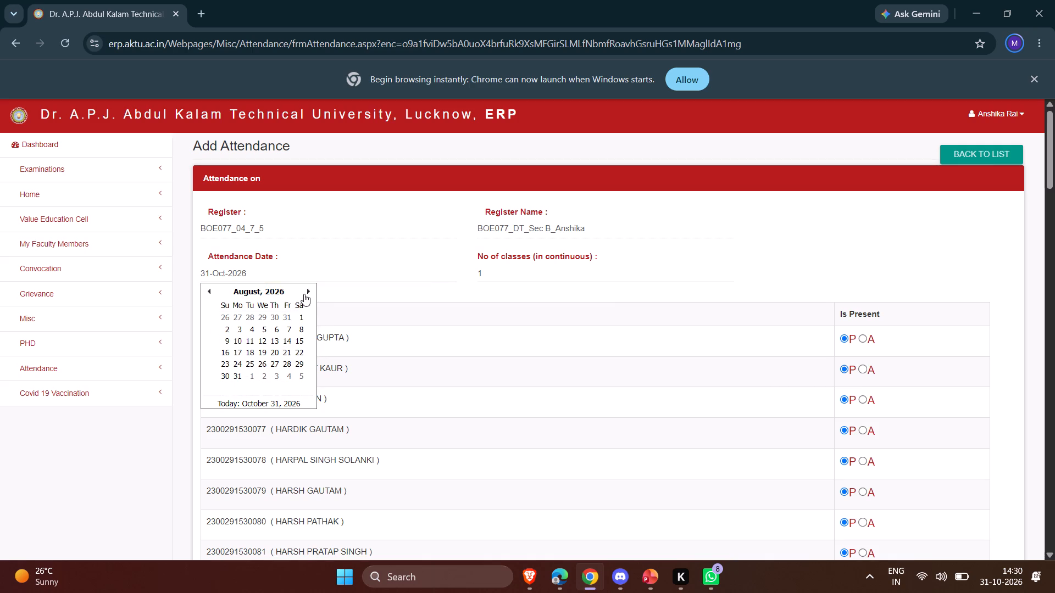
left_click(262, 338)
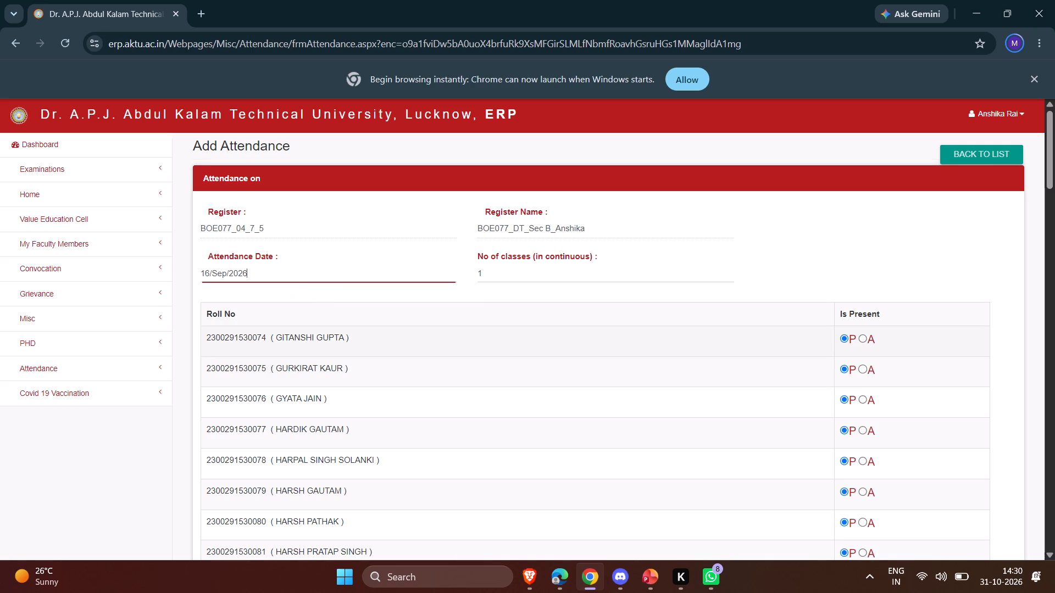
Mark the students whose roll numbers end in 116, 135, 140 and 145 as absent.
scroll(417, 378, "down", 6)
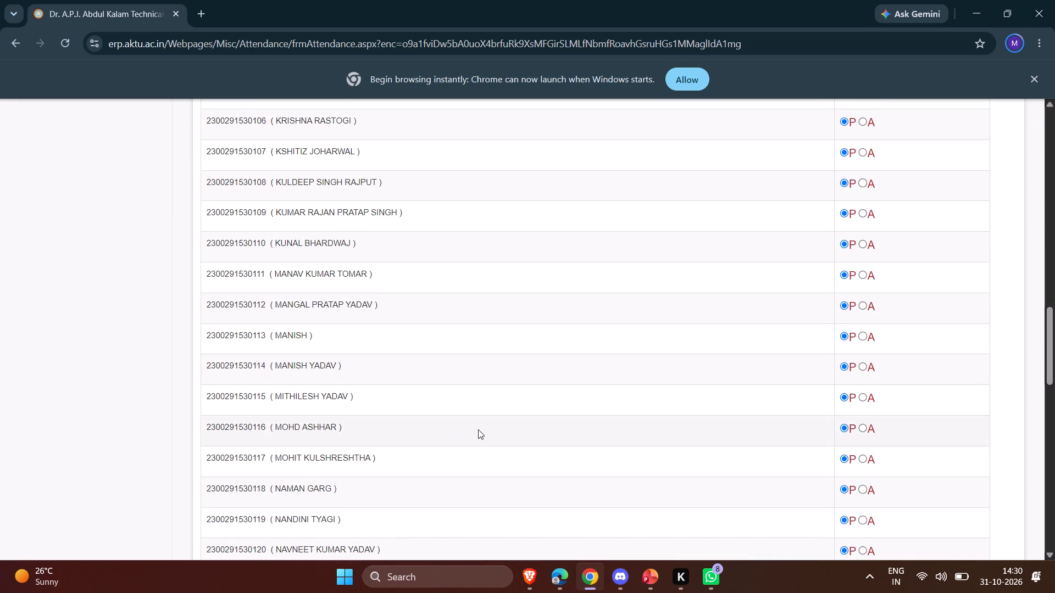
left_click(868, 428)
scroll(868, 428, "down", 7)
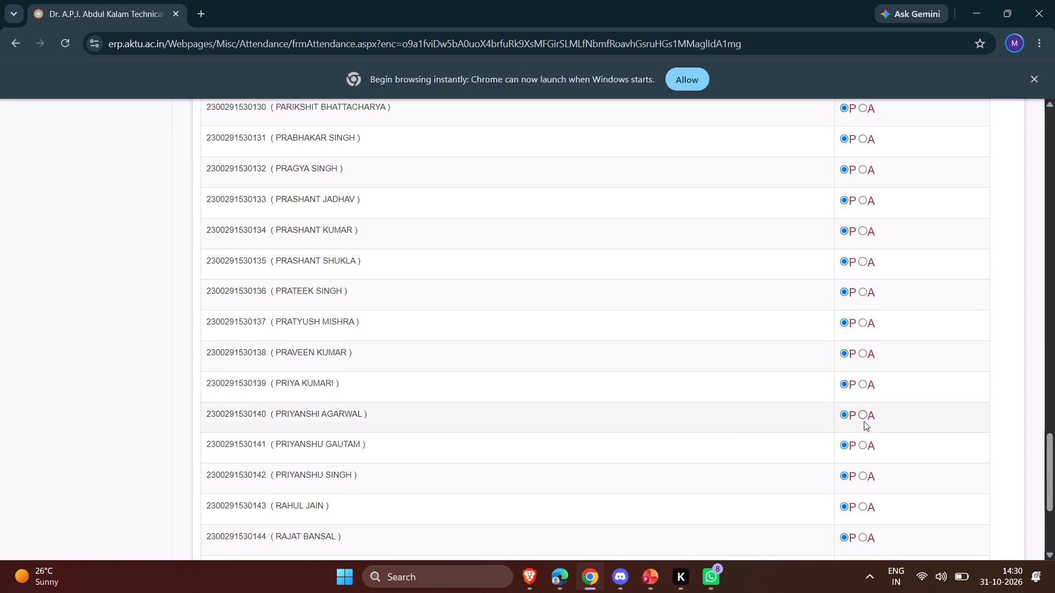
left_click(864, 421)
left_click(867, 275)
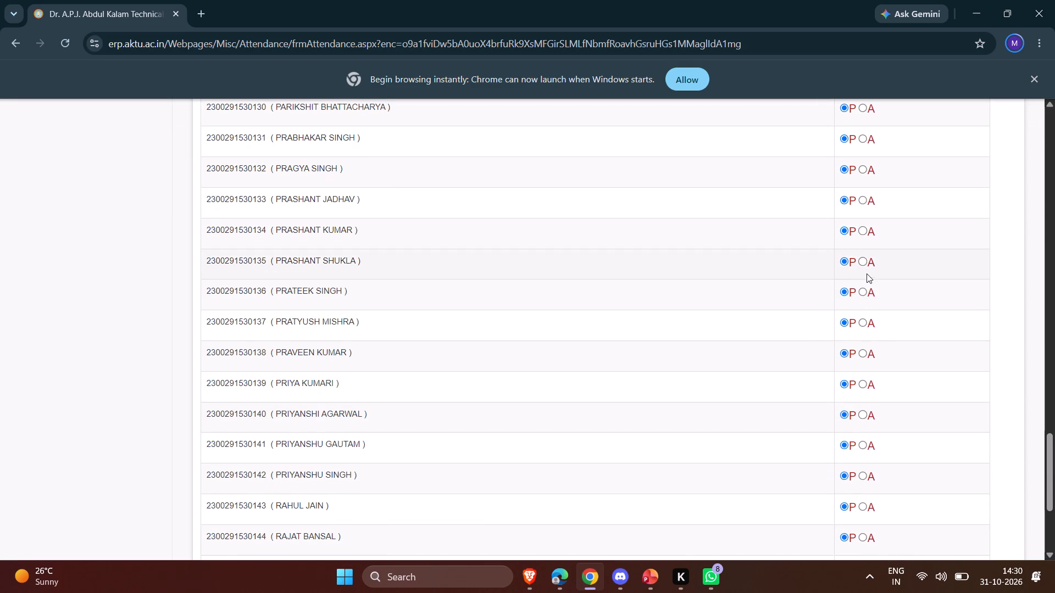
left_click(863, 263)
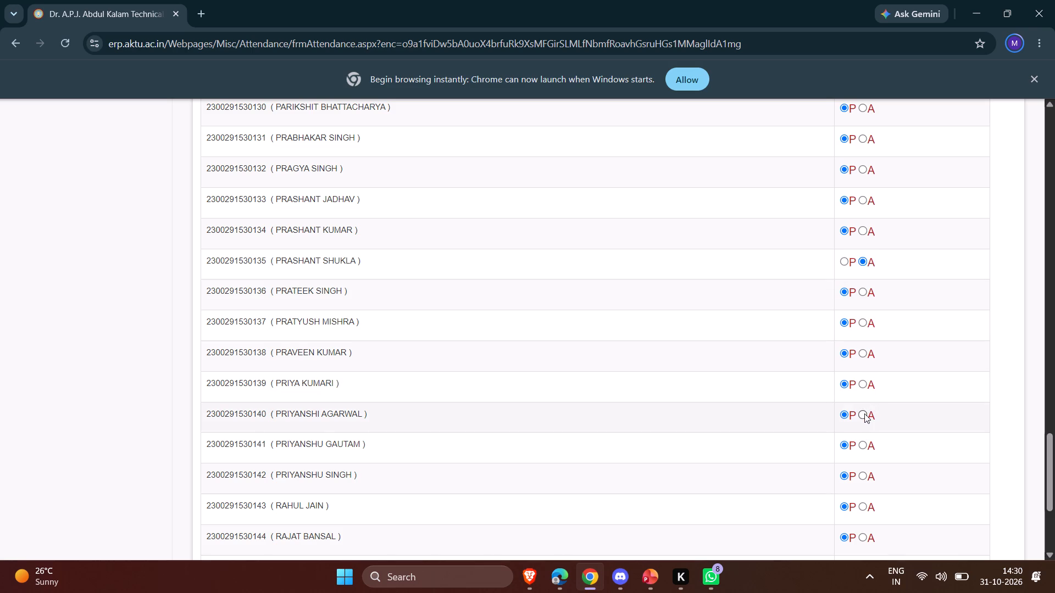
left_click(864, 413)
scroll(864, 413, "down", 8)
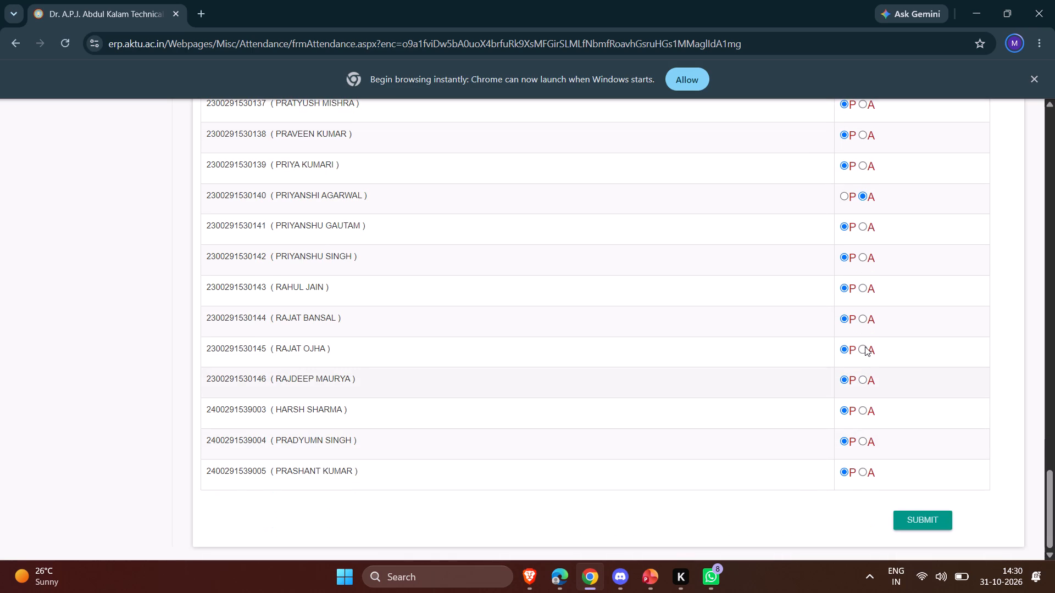
left_click(865, 346)
Submit the attendance for 16 September 2026 and return to the register list.
left_click(926, 524)
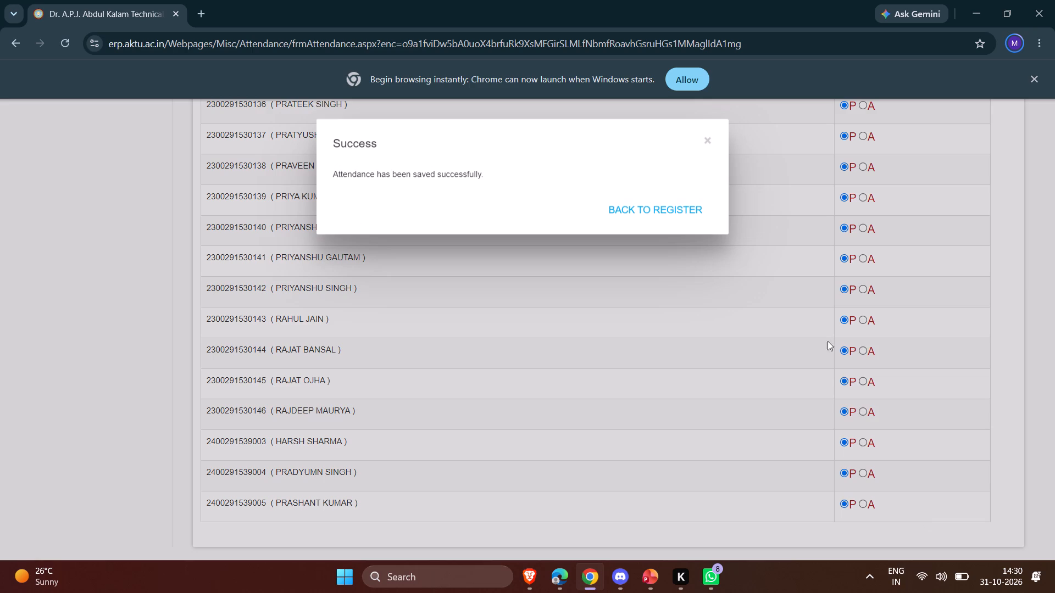
left_click(618, 216)
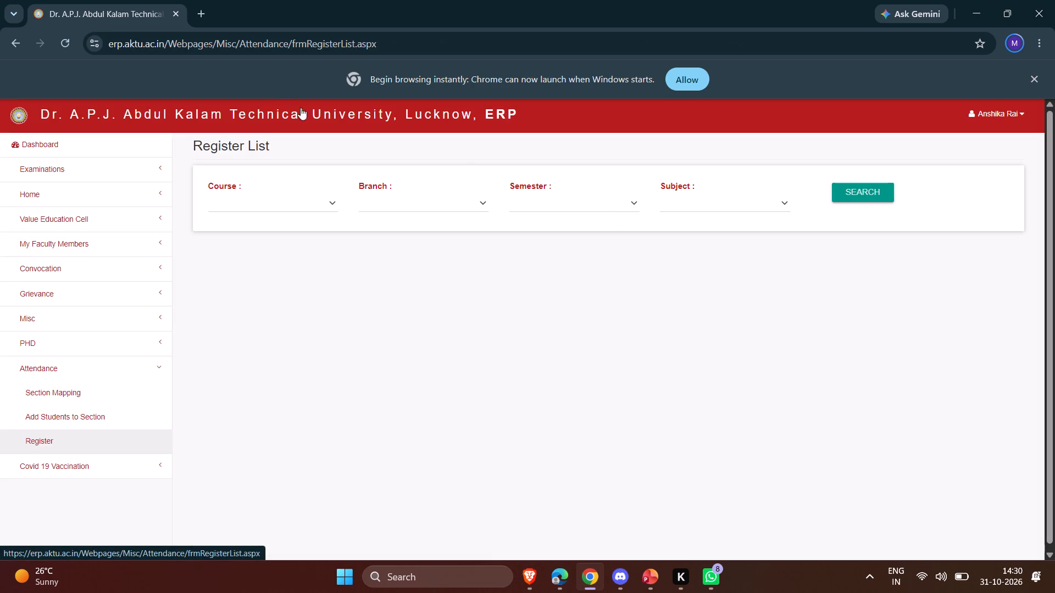
Find the Bachelor of Technology, Computer Science And Engineering(Artificial Intelligence & Machine Learning), semester 7, BOE077 register and open it for marking attendance.
left_click(309, 205)
left_click(295, 233)
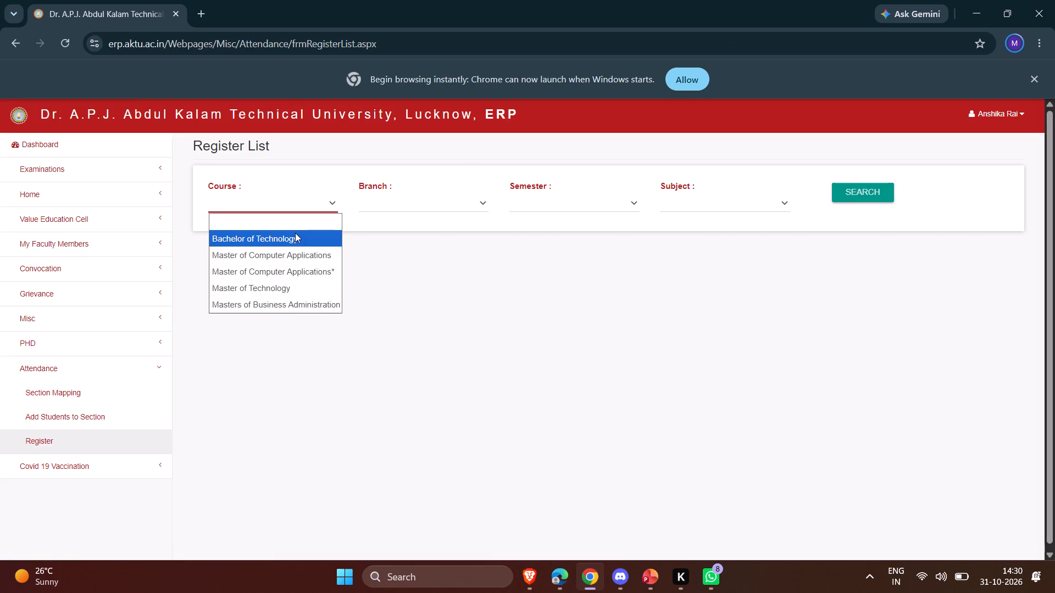
left_click(410, 206)
scroll(381, 390, "down", 1)
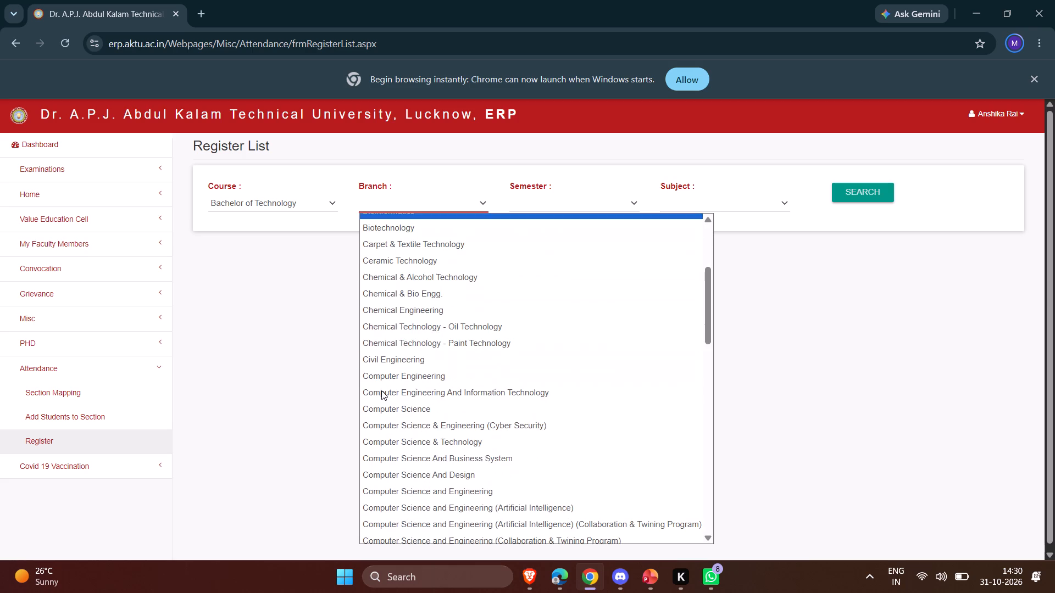
scroll(381, 390, "down", 1)
scroll(455, 514, "down", 1)
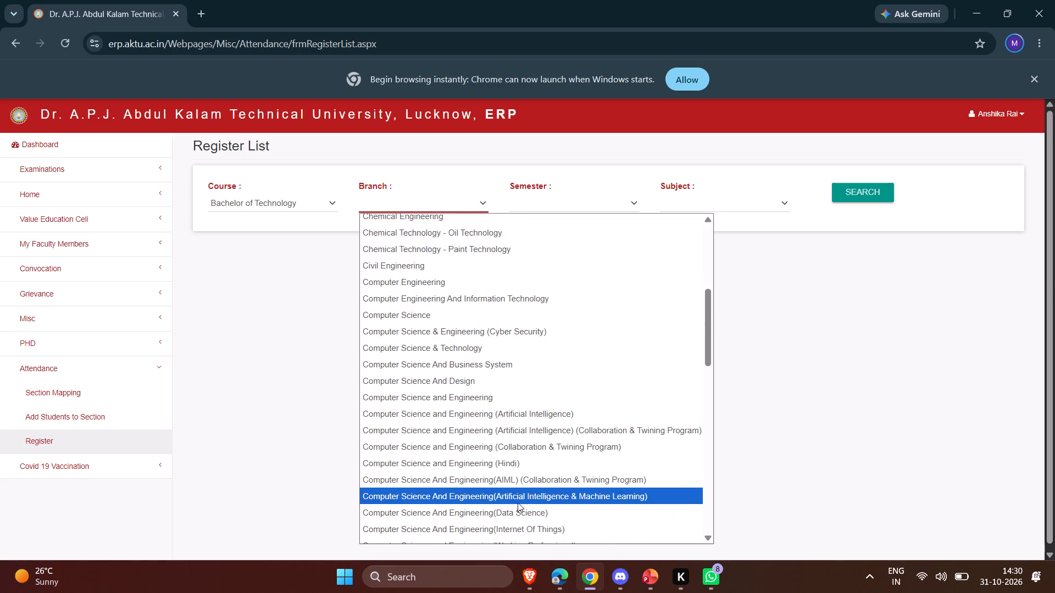
left_click(522, 500)
left_click(637, 202)
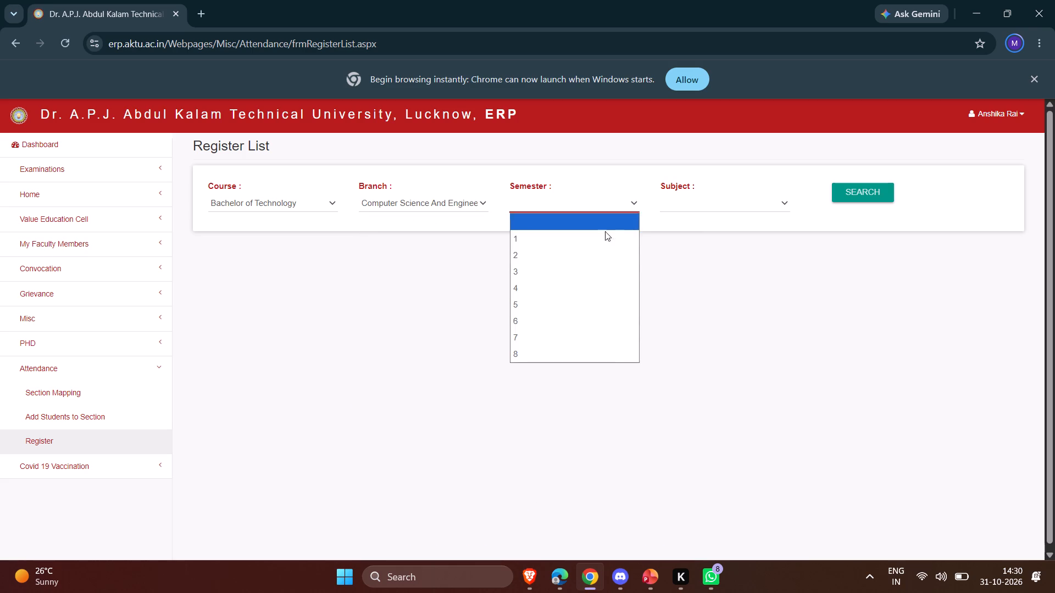
left_click(536, 340)
left_click(721, 207)
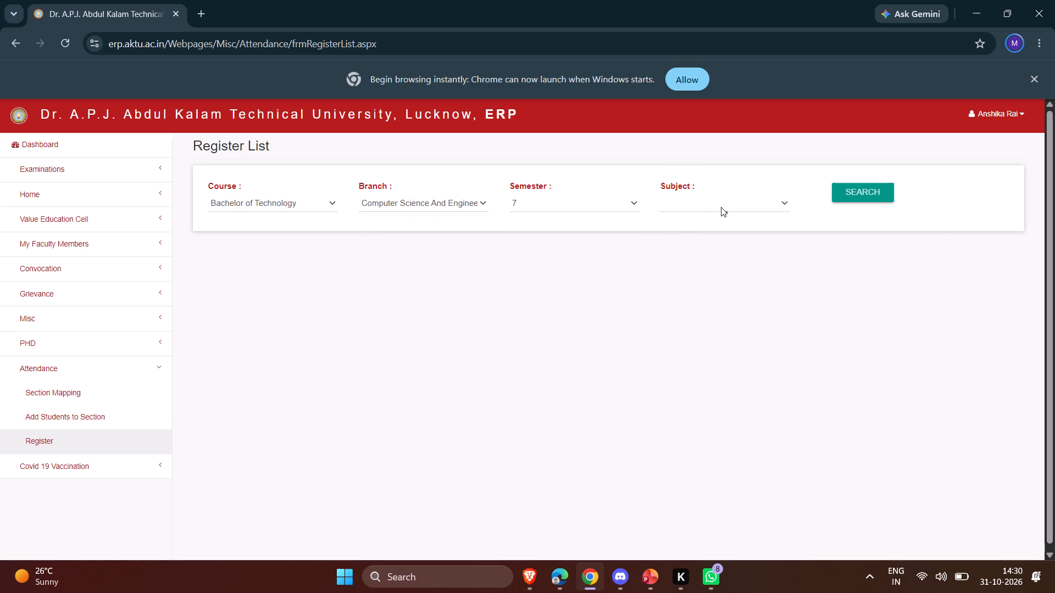
scroll(658, 389, "down", 1)
left_click(728, 196)
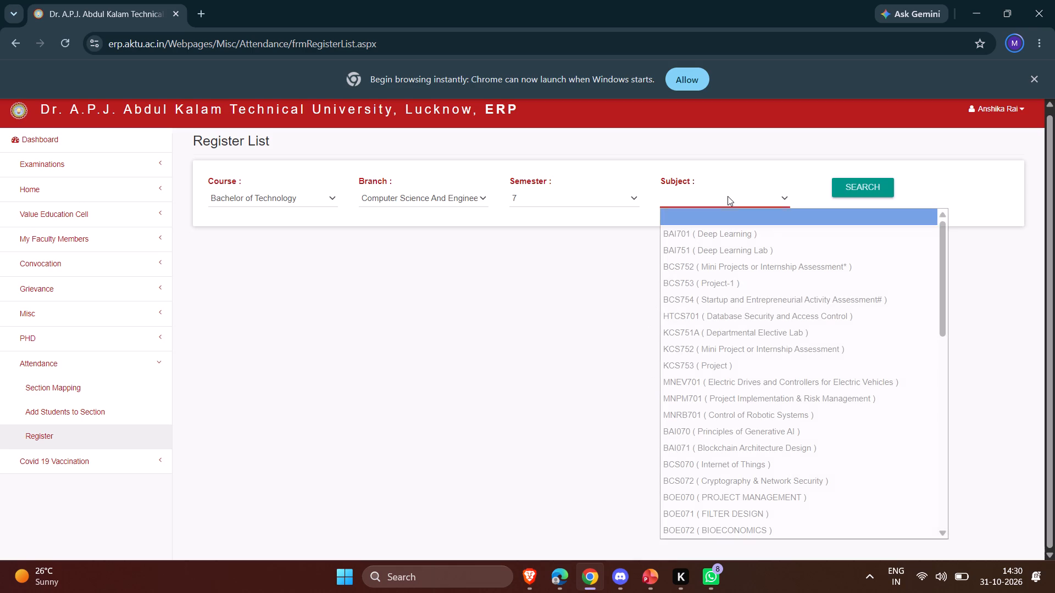
scroll(701, 504, "down", 2)
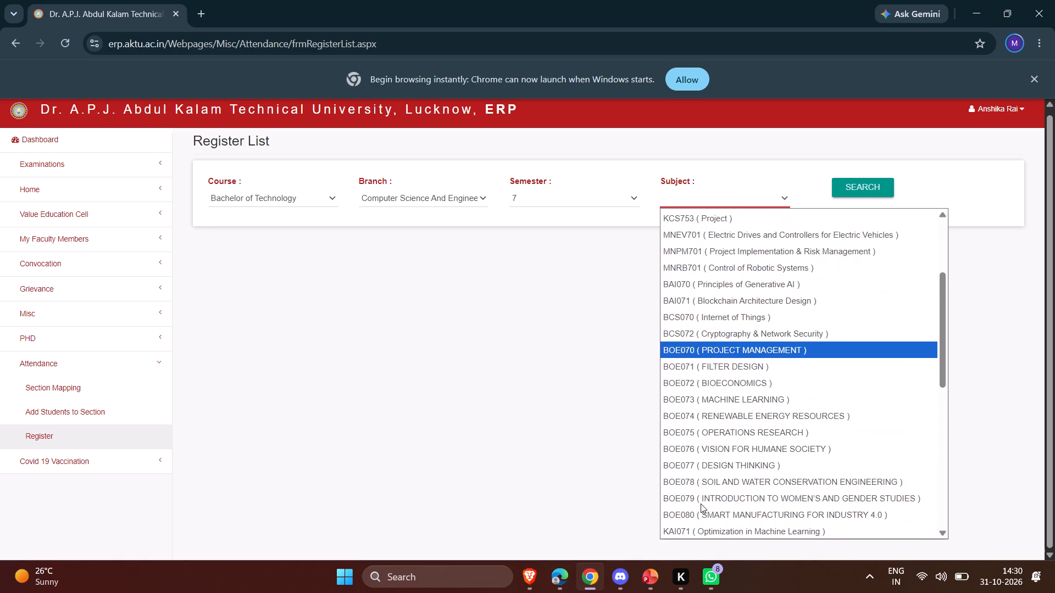
left_click(731, 467)
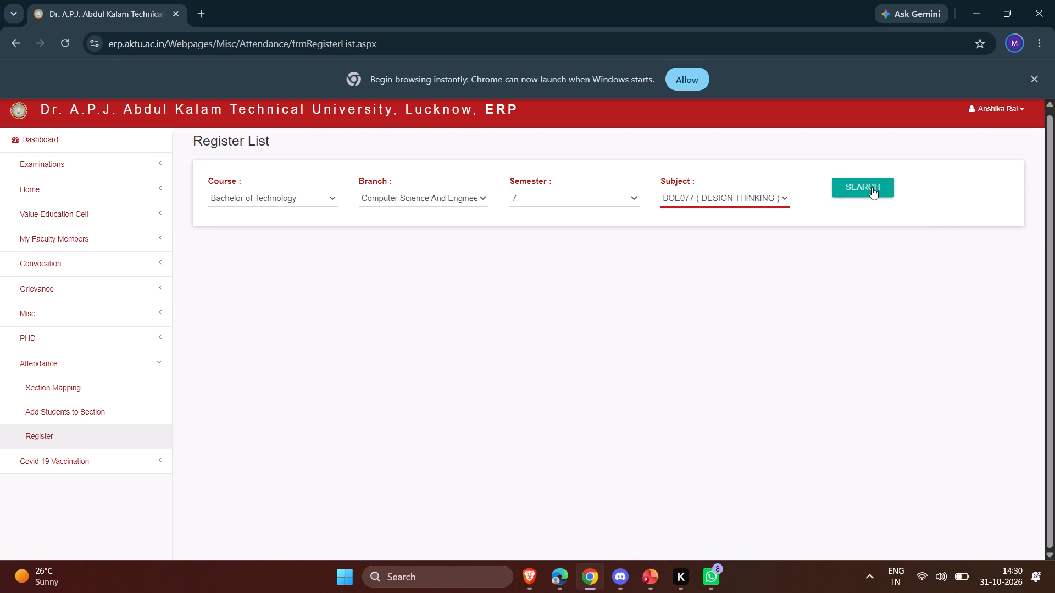
left_click(872, 187)
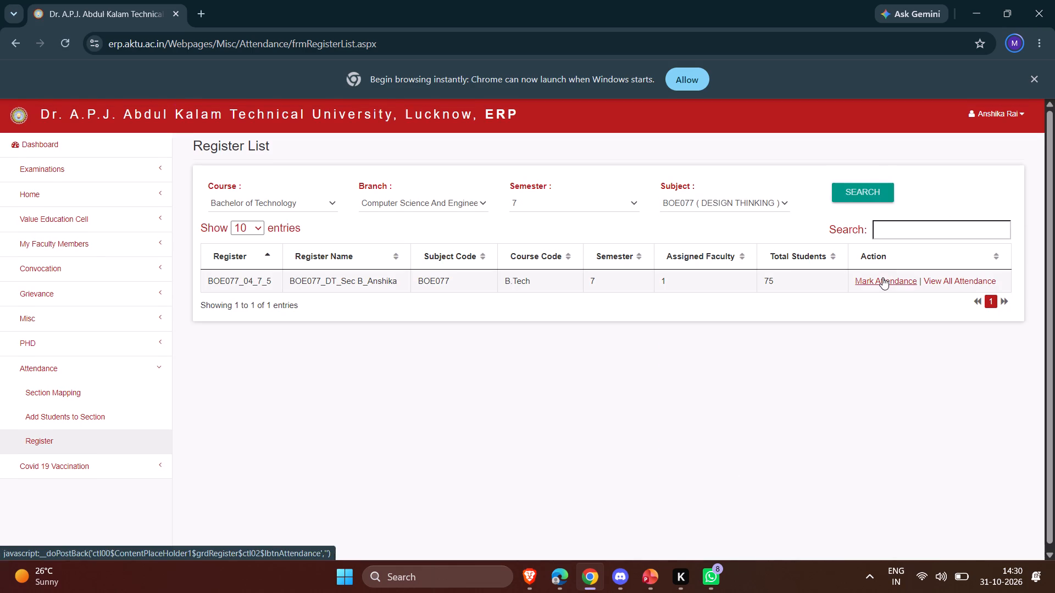
left_click(882, 277)
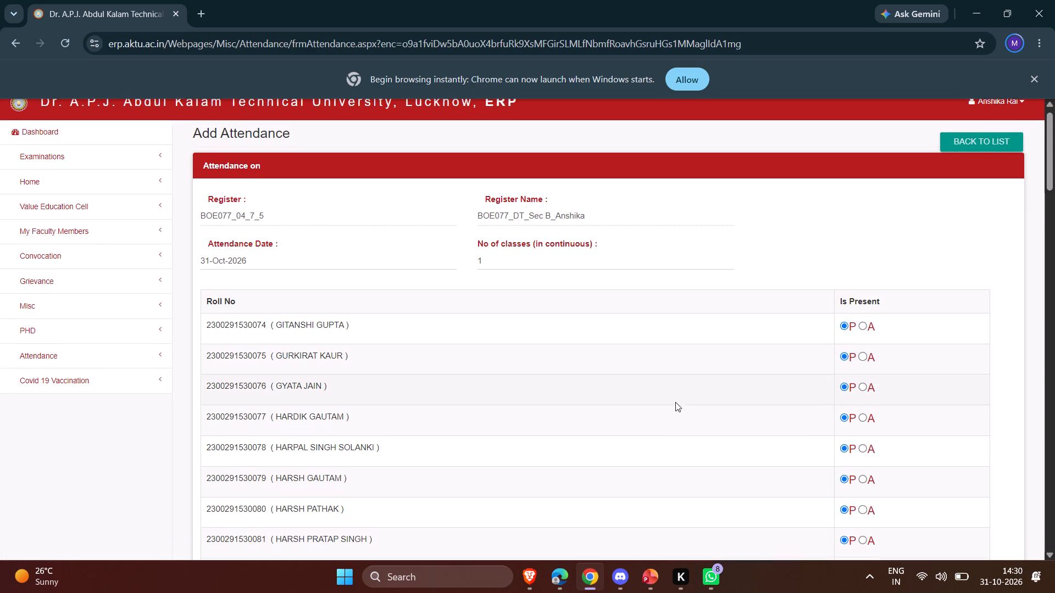
Set the attendance date to 28 September 2026.
left_click(296, 249)
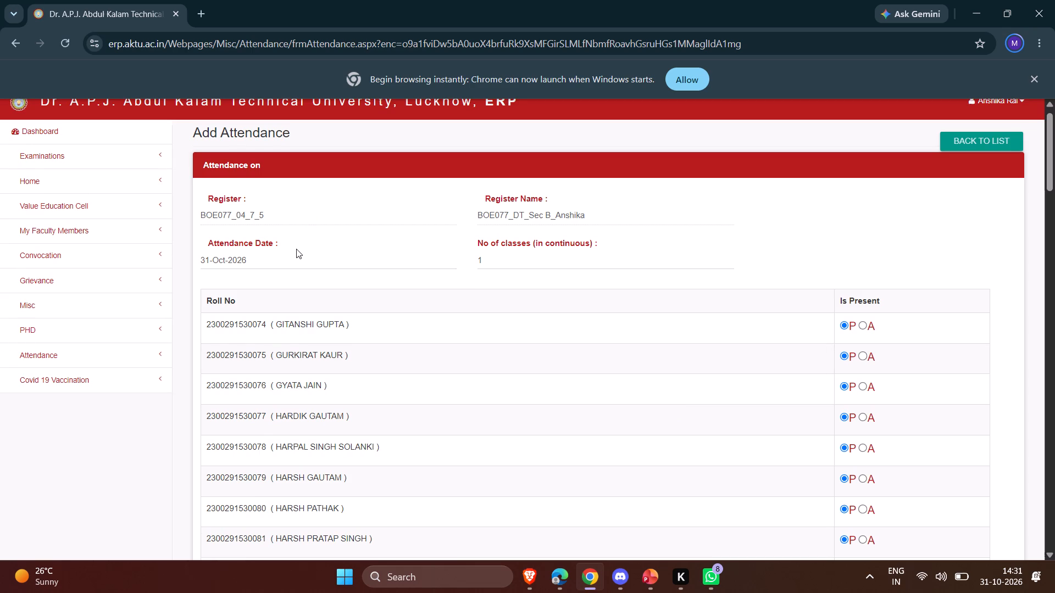
left_click(194, 265)
left_click(208, 264)
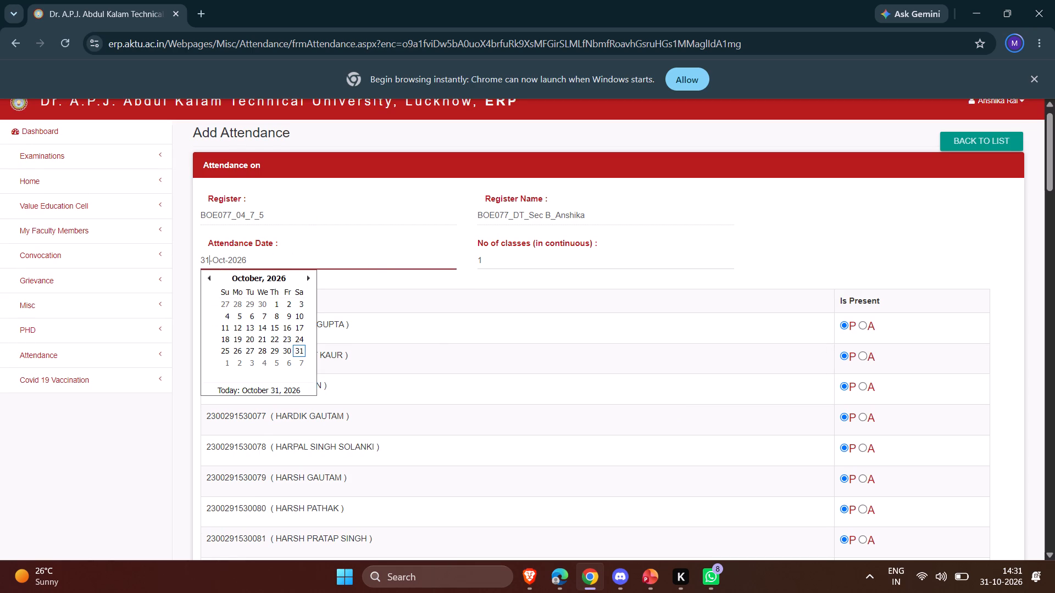
left_click(212, 281)
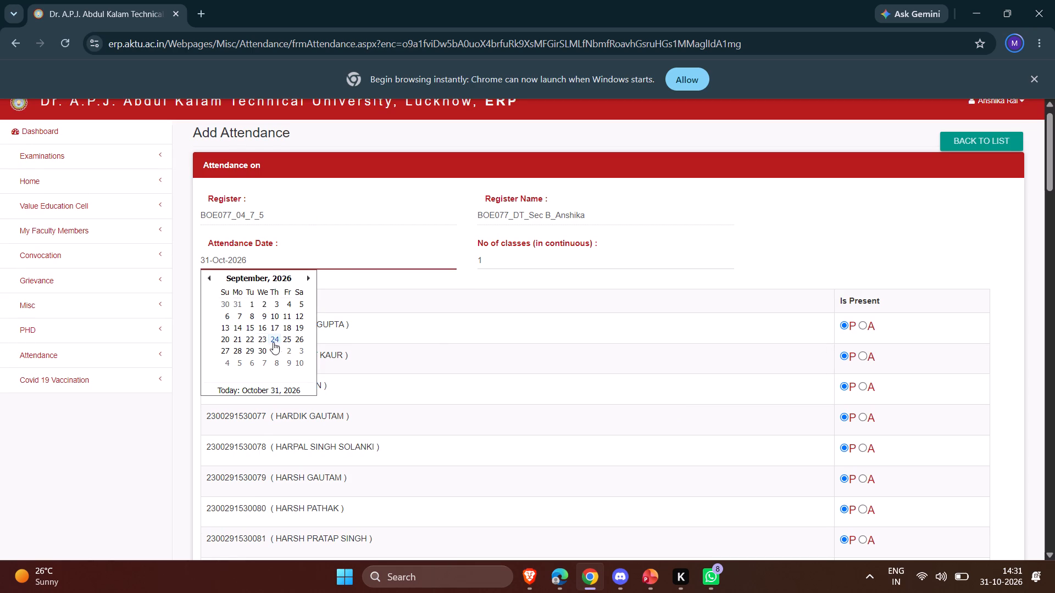
left_click(240, 350)
Mark the students whose roll numbers end in 098 and 142 as absent, with the one ending in 145 set to present.
scroll(458, 339, "down", 4)
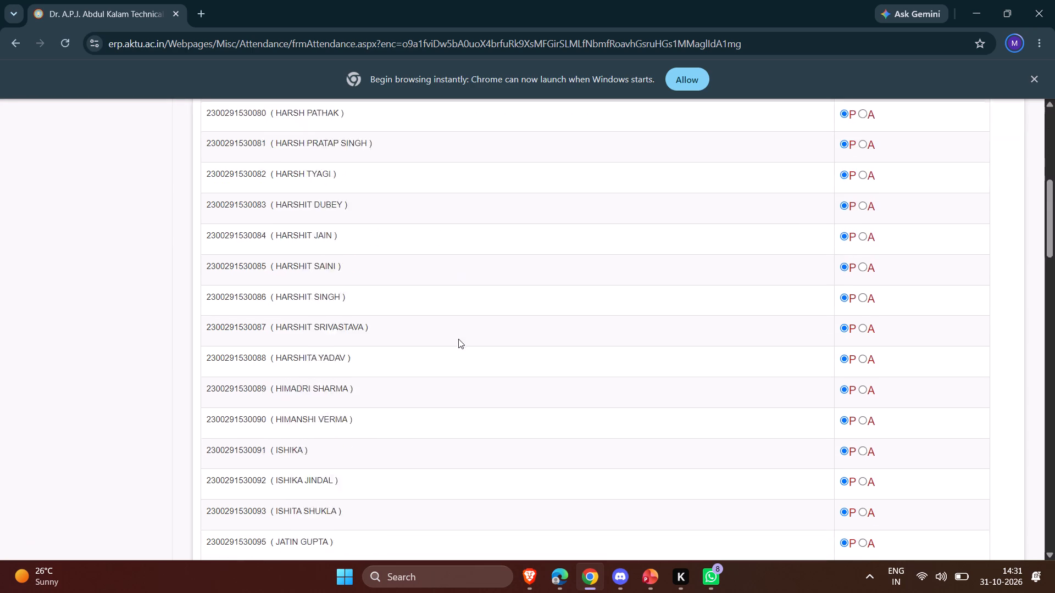
scroll(458, 339, "down", 1)
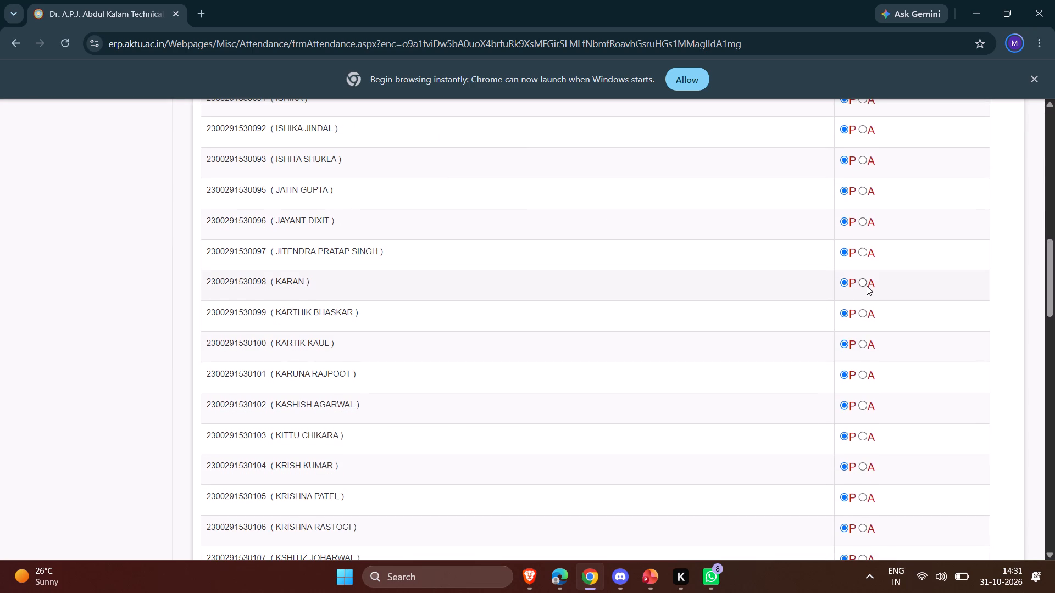
left_click(868, 285)
scroll(662, 451, "down", 9)
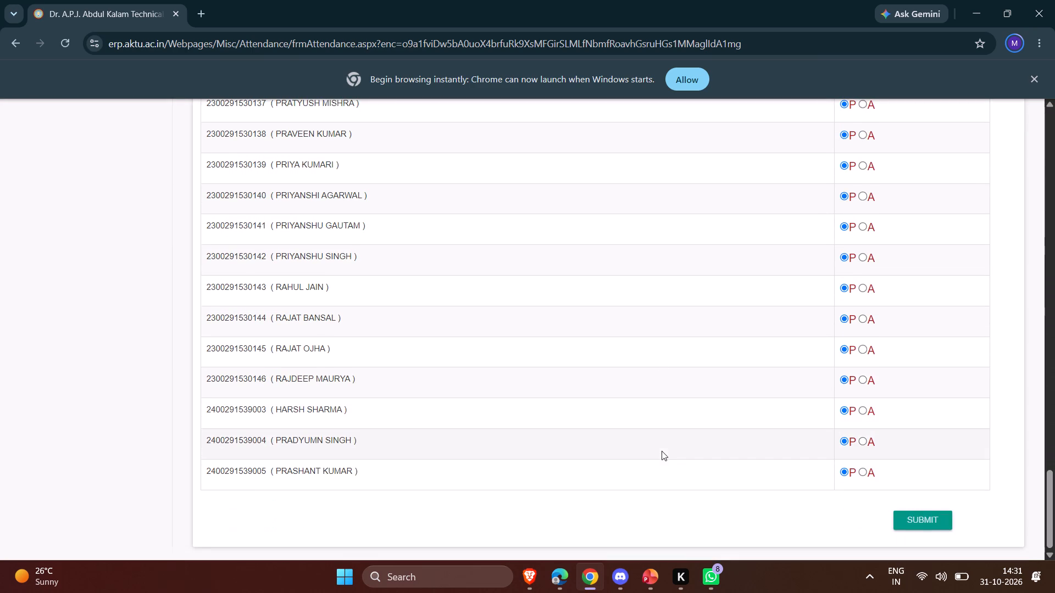
left_click(863, 346)
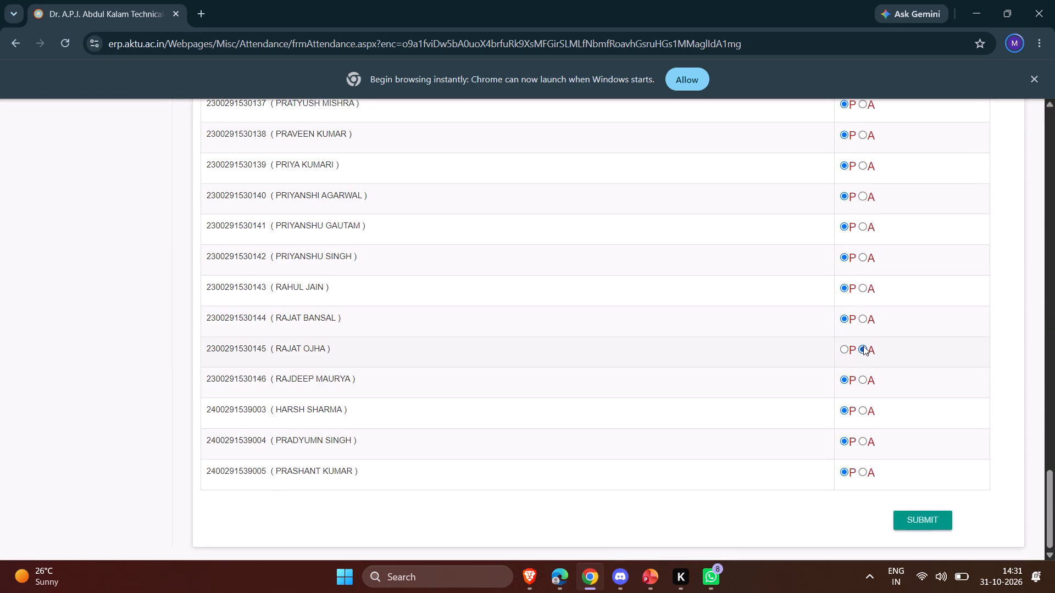
left_click(863, 350)
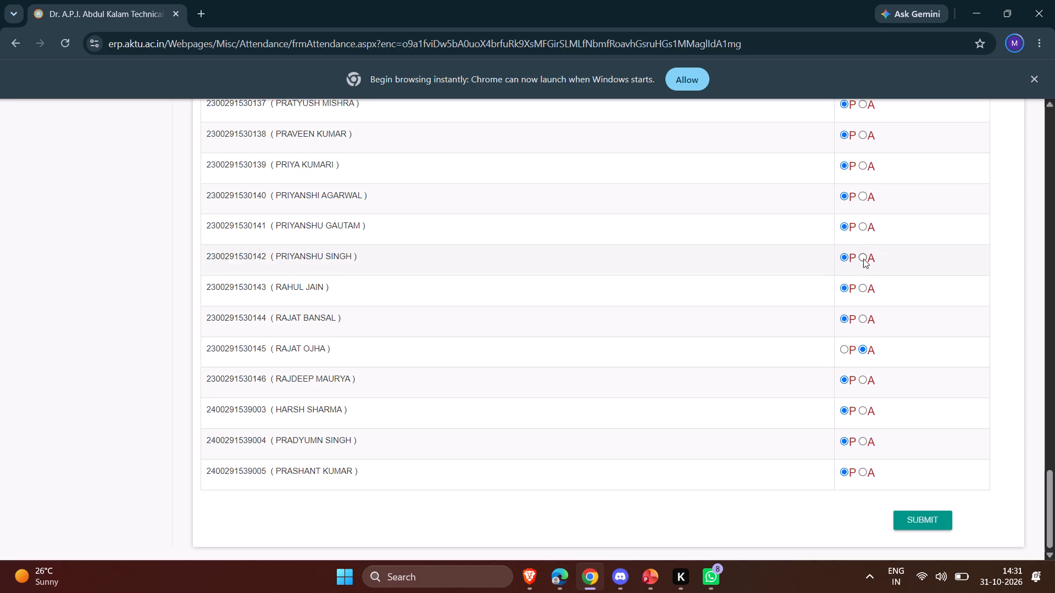
left_click(860, 256)
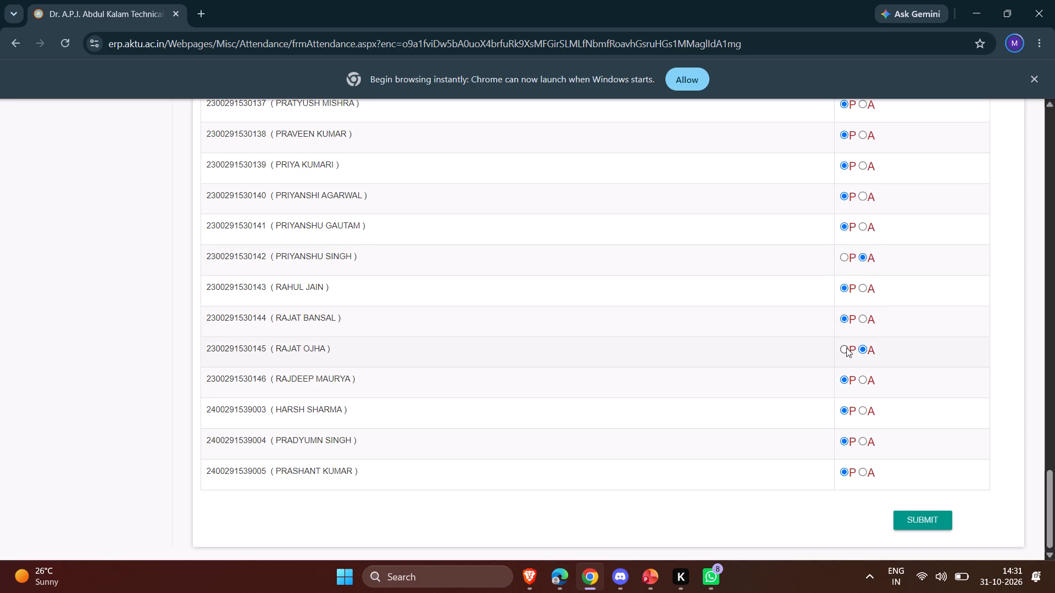
left_click(846, 348)
Submit the attendance for 28 September 2026 and return to the register list.
left_click(932, 527)
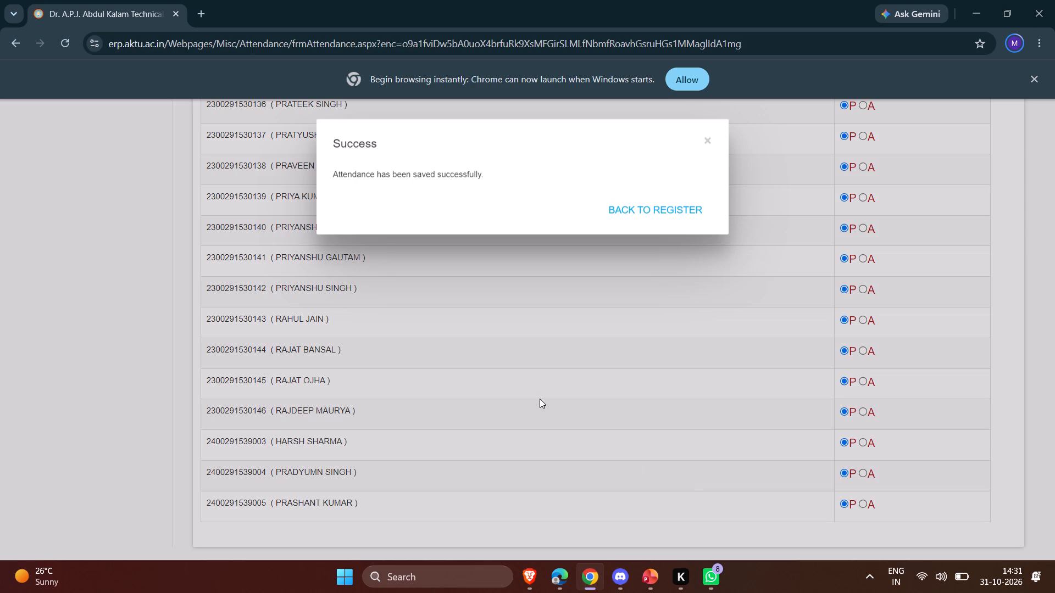
left_click(644, 203)
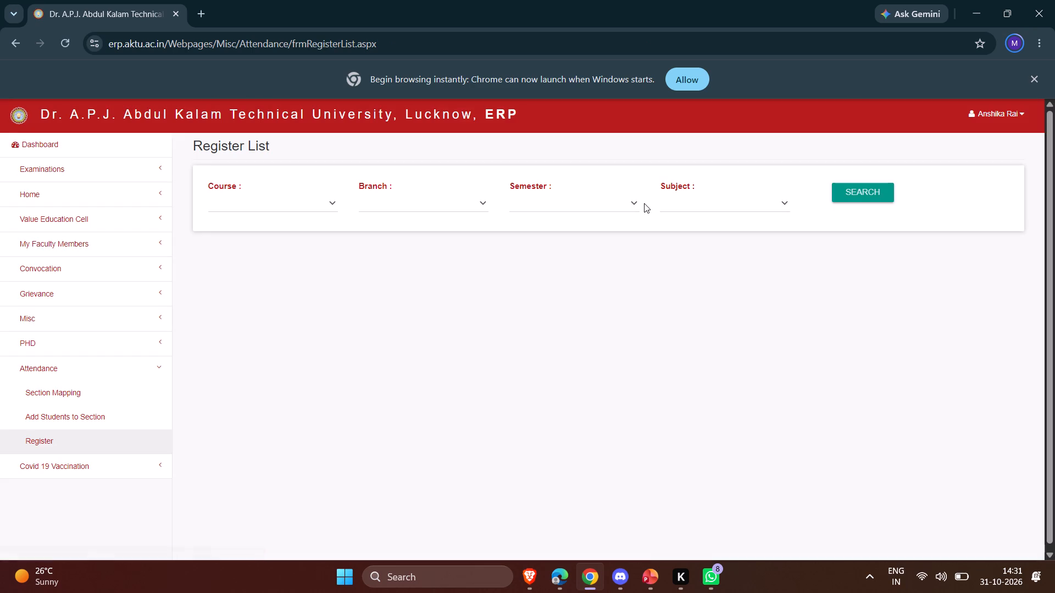
Find the Bachelor of Technology, Computer Science And Engineering(Artificial Intelligence & Machine Learning), semester 7, BOE077 register and open it for marking attendance.
left_click(318, 208)
left_click(308, 237)
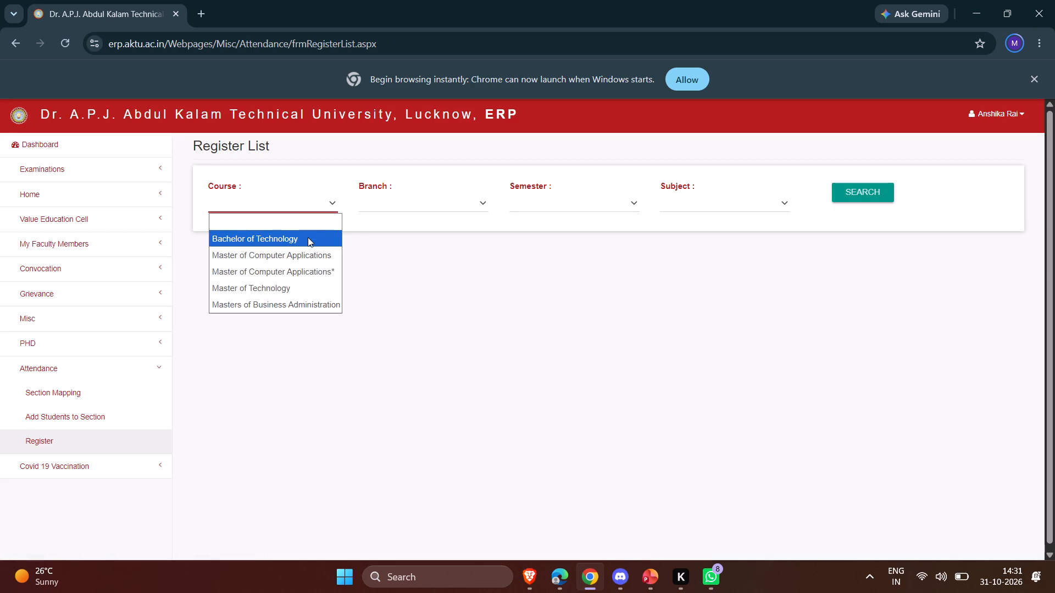
left_click(443, 201)
scroll(407, 419, "down", 4)
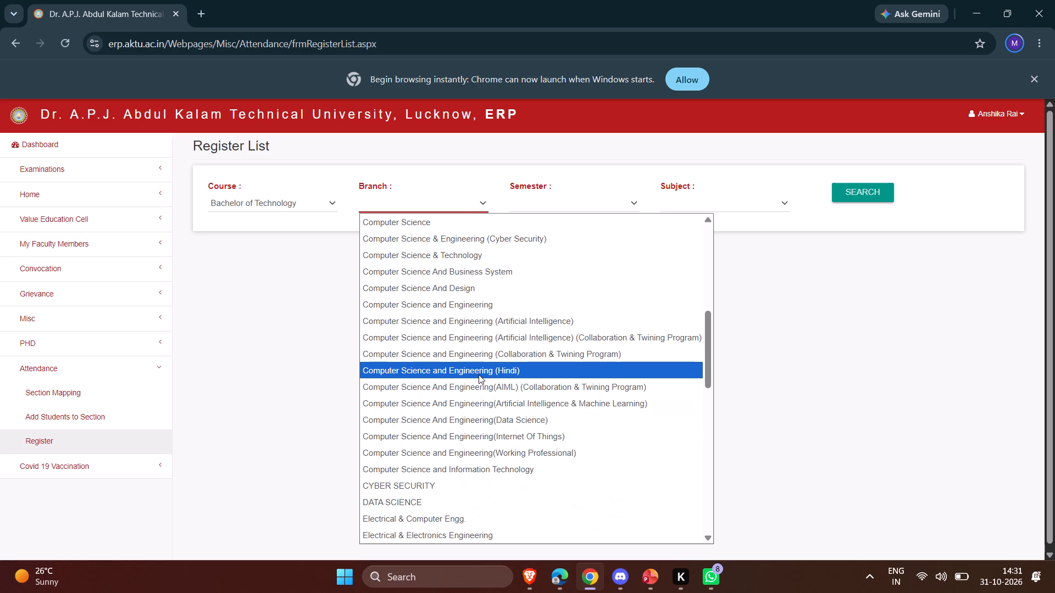
left_click(498, 404)
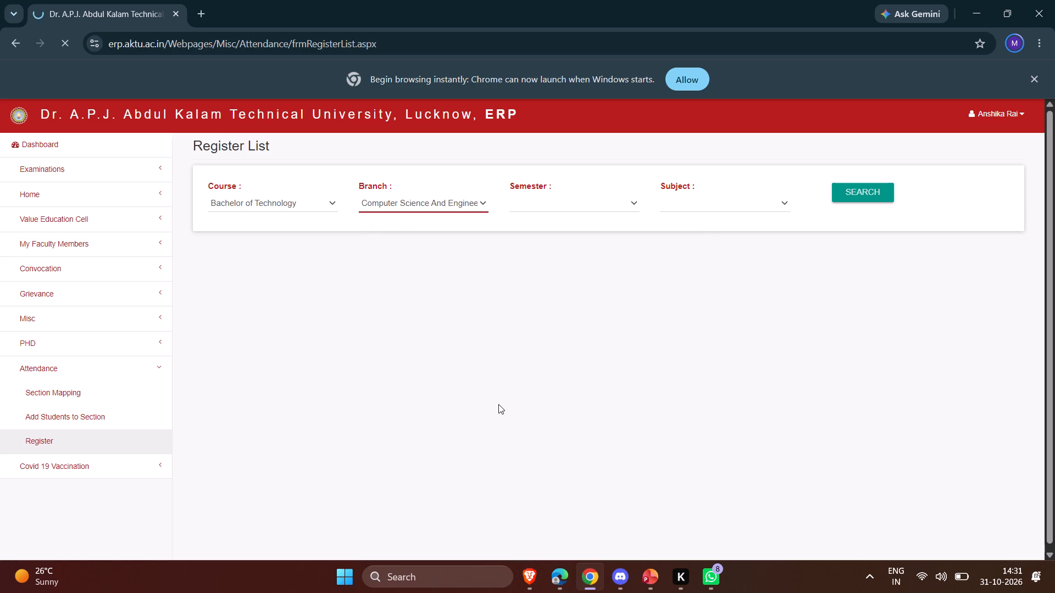
left_click(614, 203)
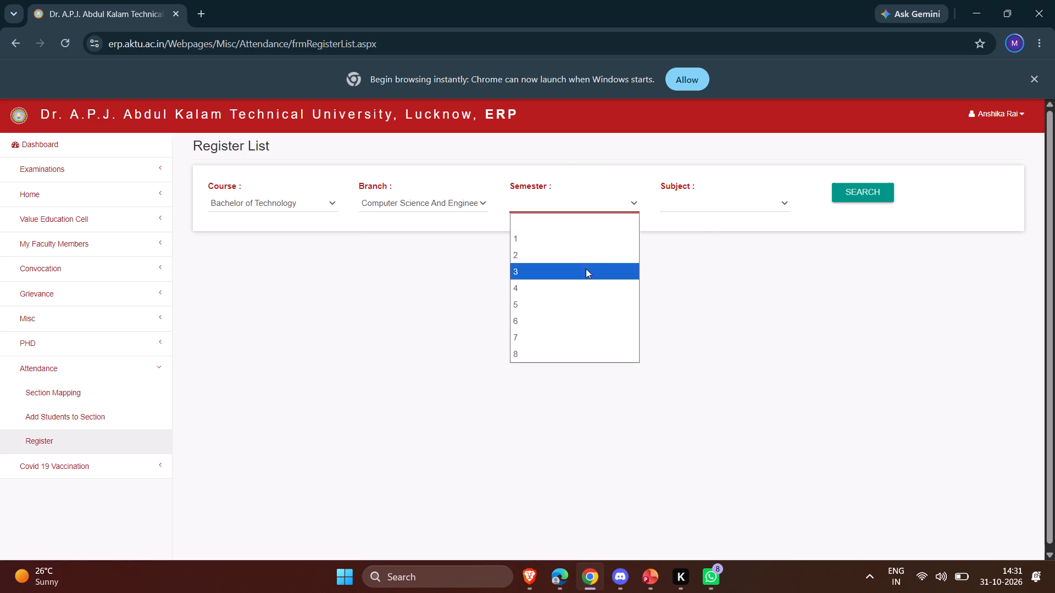
left_click(556, 331)
left_click(737, 208)
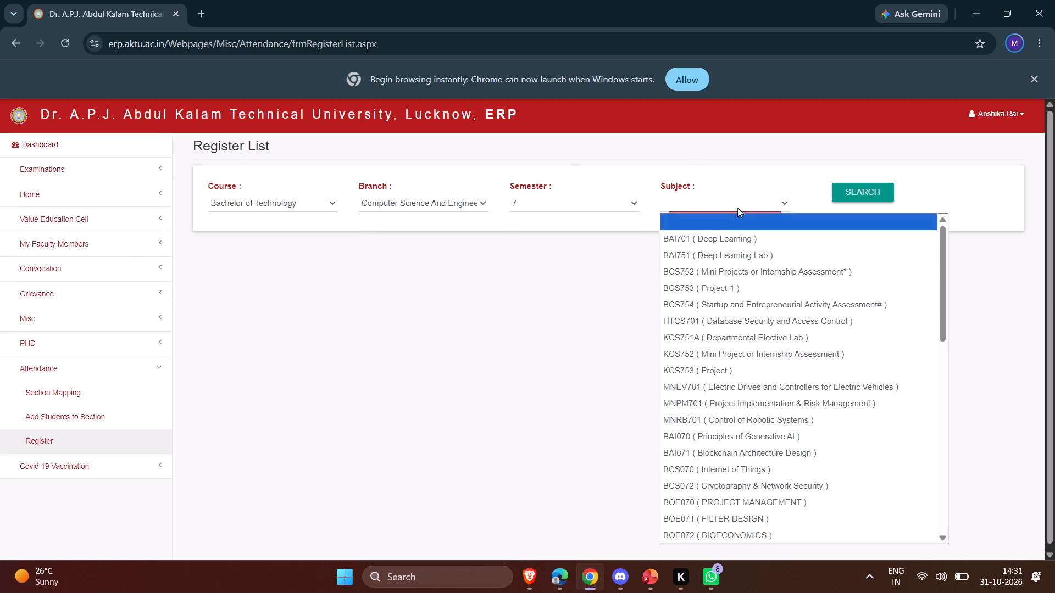
scroll(705, 404, "down", 2)
left_click(693, 435)
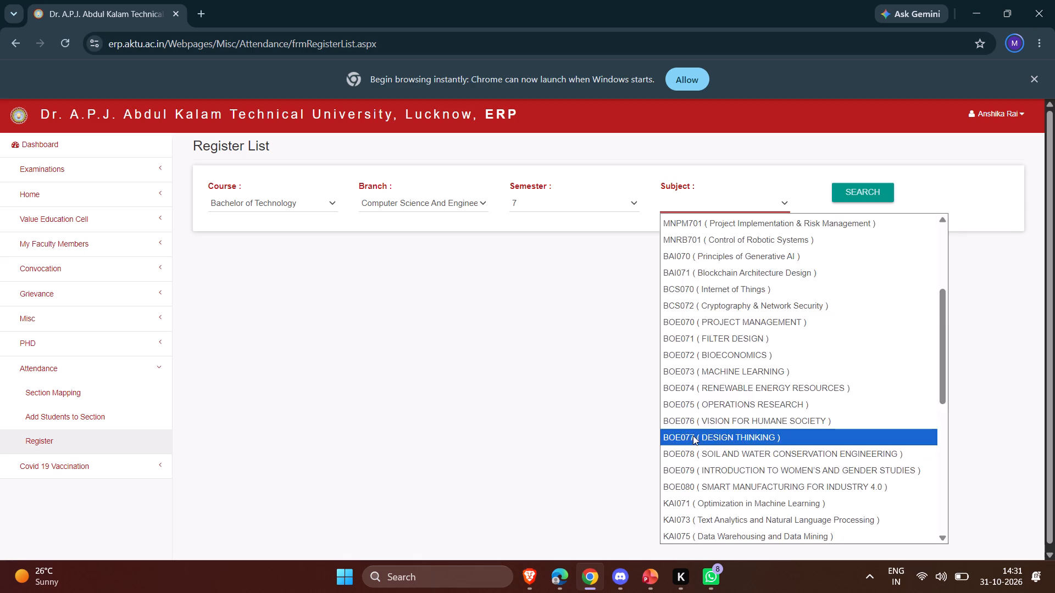
left_click(872, 185)
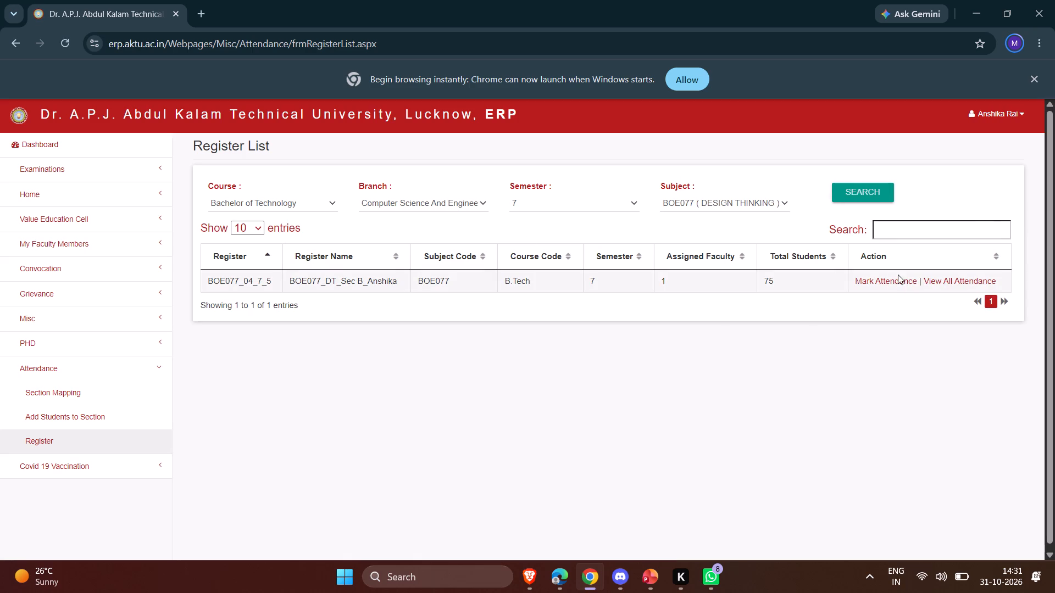
left_click(875, 282)
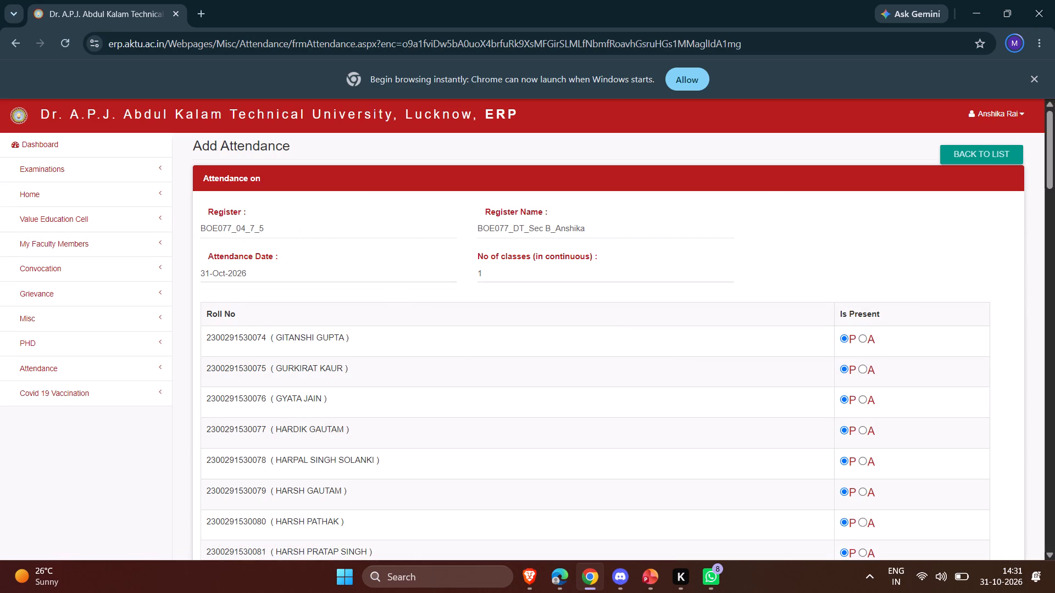
Set the attendance date to 29 September 2026.
left_click(275, 269)
left_click(211, 292)
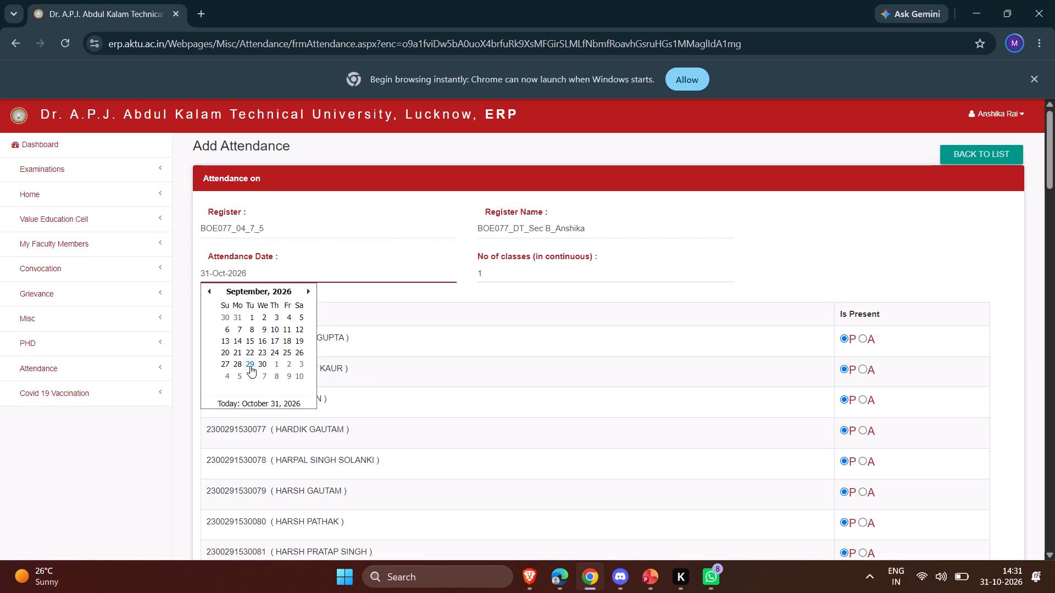
left_click(250, 366)
Mark the student whose roll number ends in 102 as absent.
scroll(570, 428, "down", 7)
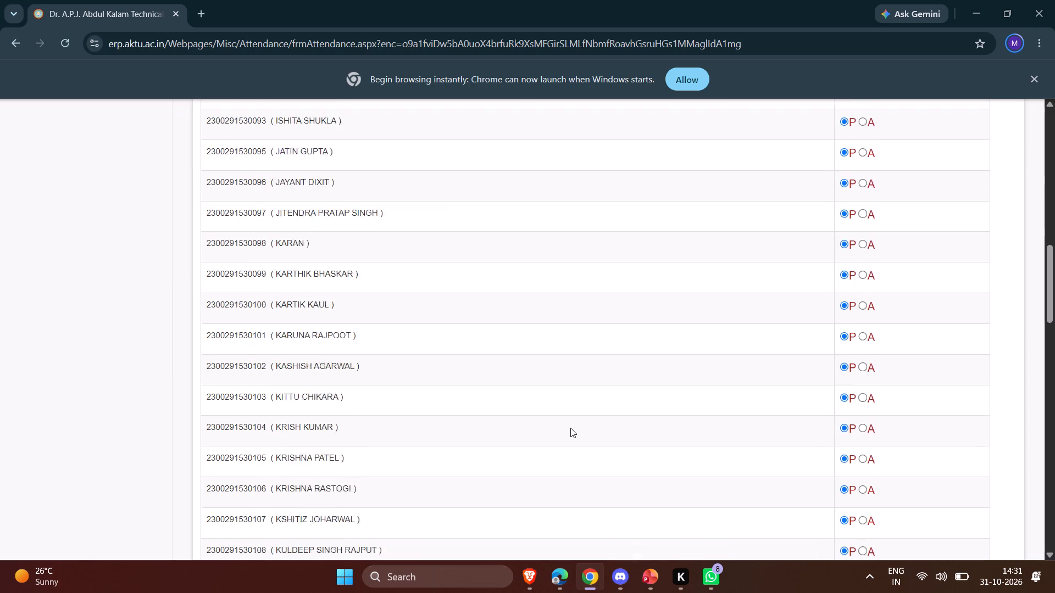
scroll(570, 428, "up", 1)
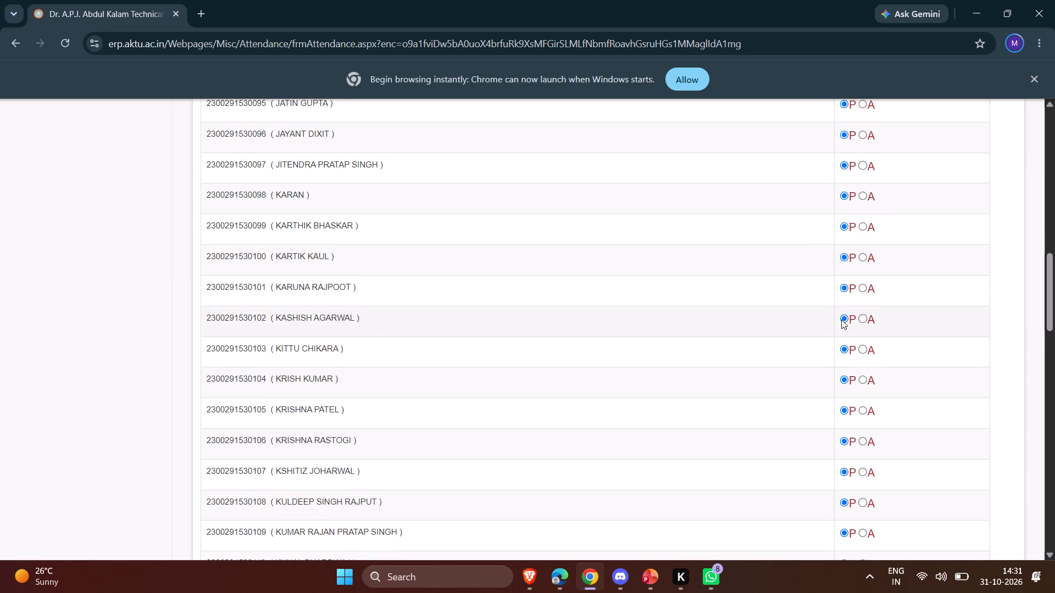
left_click(866, 314)
left_click(862, 319)
Submit the attendance for 29 September 2026.
scroll(723, 388, "down", 9)
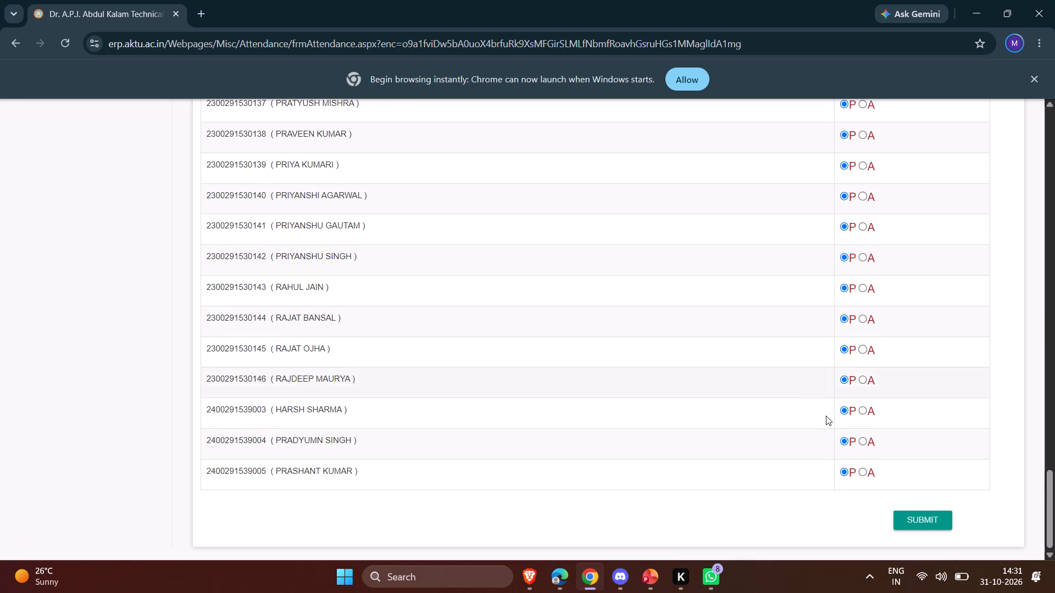
left_click(902, 516)
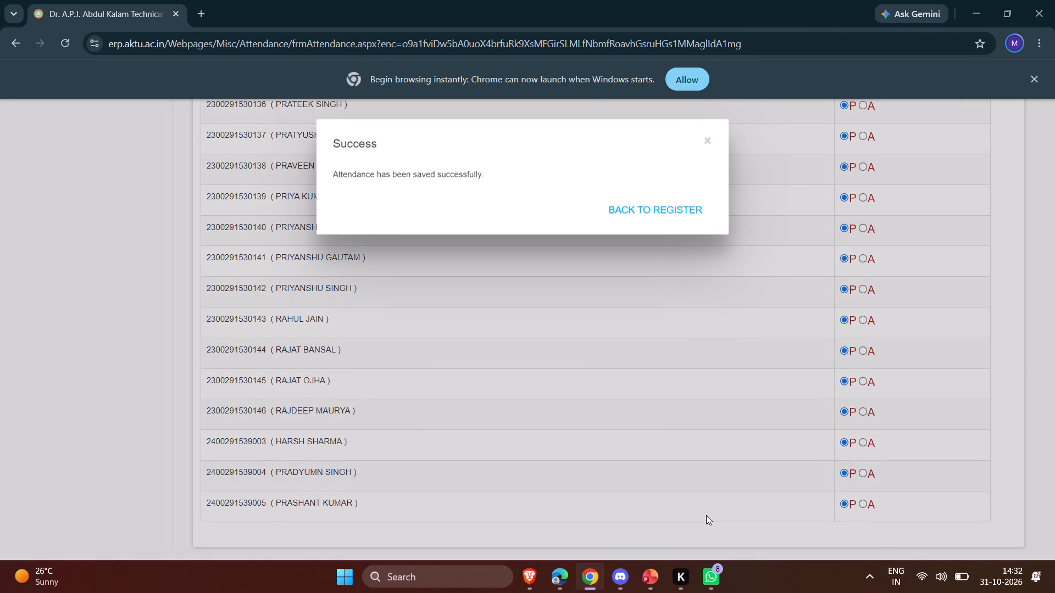
Return to the register list, find the Bachelor of Technology, Computer Science And Engineering(Artificial Intelligence & Machine Learning), semester 7, BOE077 register and open it for marking attendance.
left_click(659, 201)
left_click(303, 202)
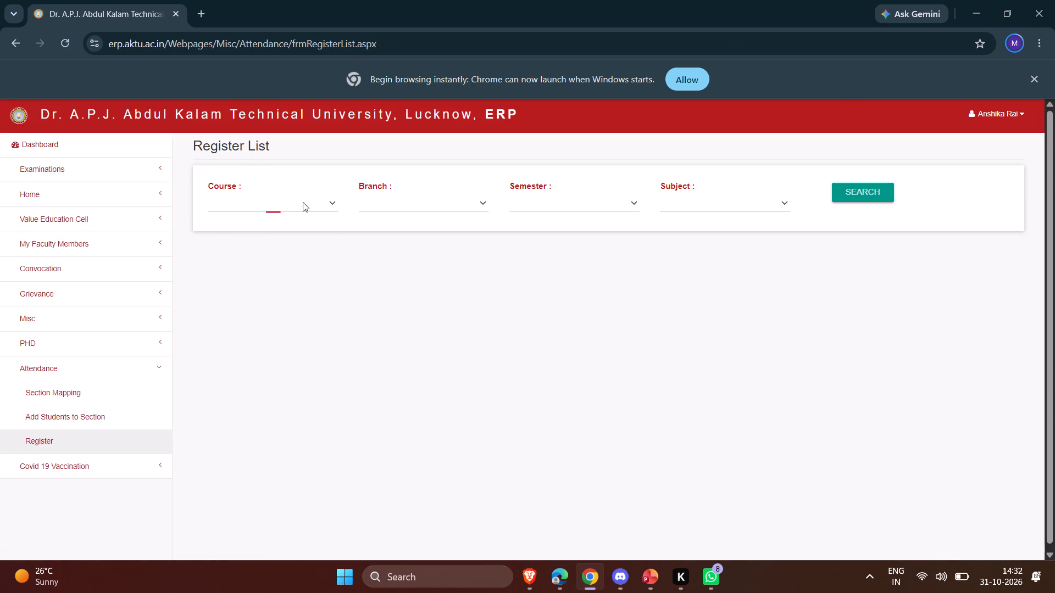
left_click(295, 232)
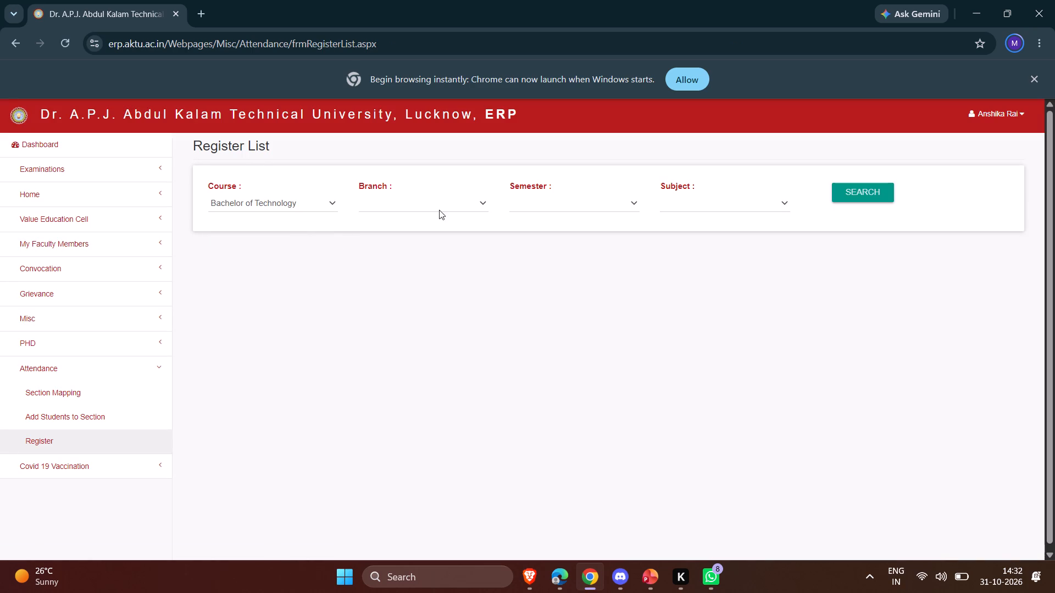
left_click(439, 210)
scroll(425, 496, "down", 3)
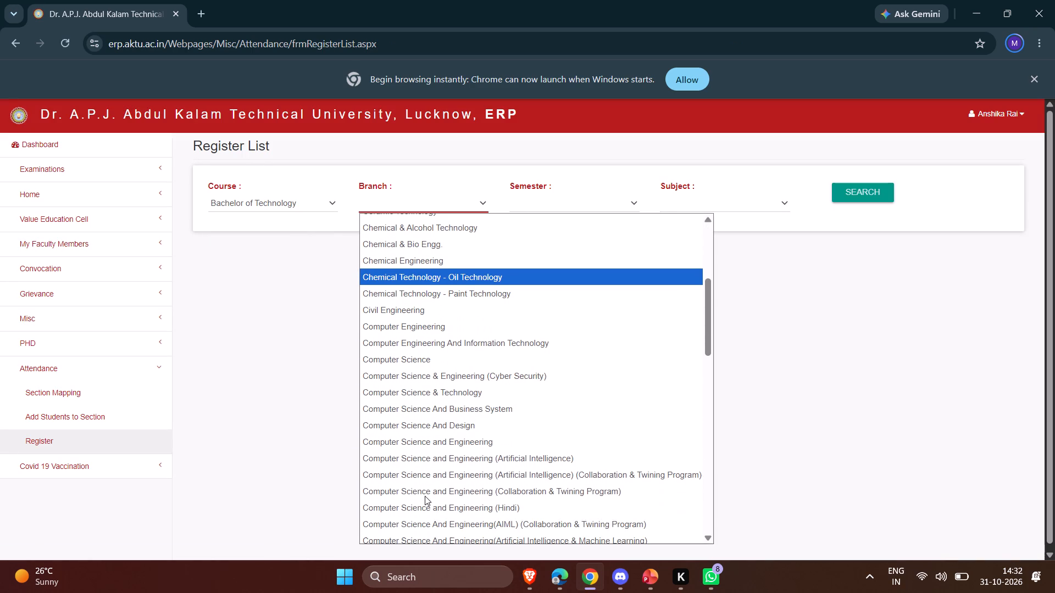
scroll(541, 486, "down", 1)
left_click(518, 496)
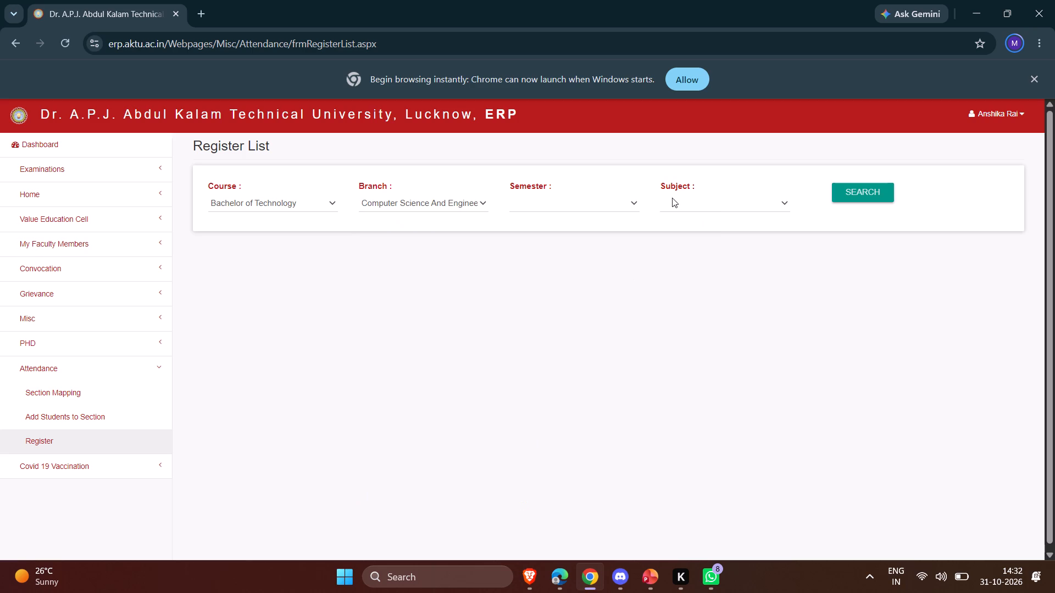
left_click(615, 205)
left_click(521, 333)
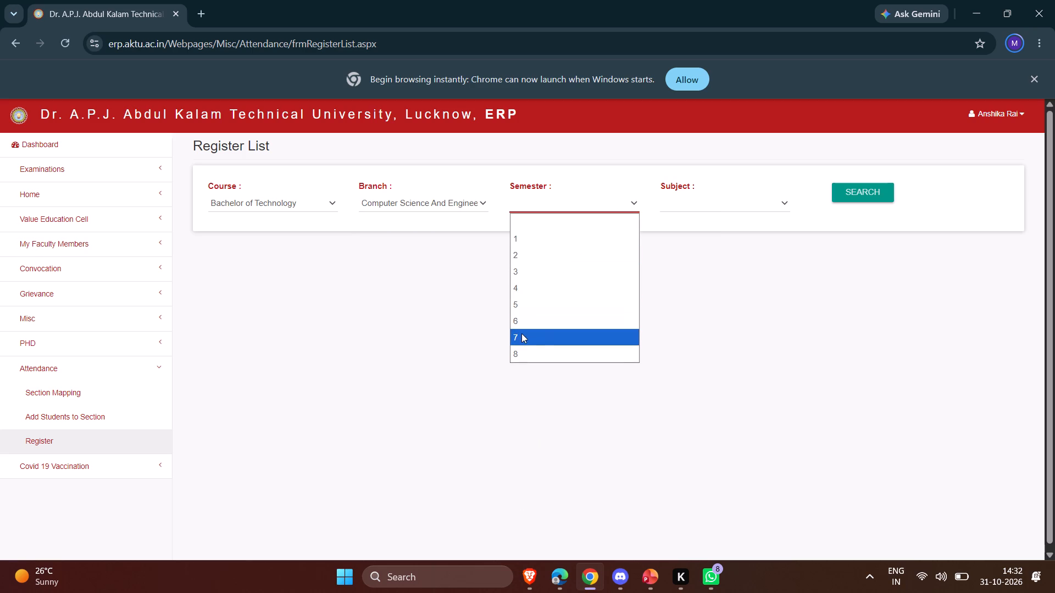
left_click(741, 192)
left_click(746, 200)
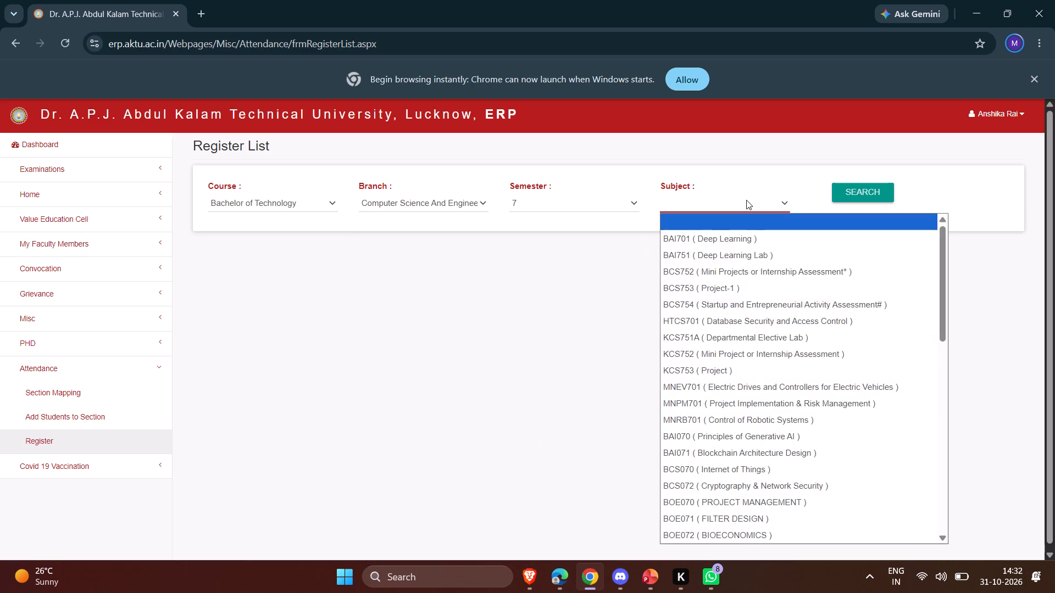
scroll(737, 380, "down", 2)
left_click(694, 480)
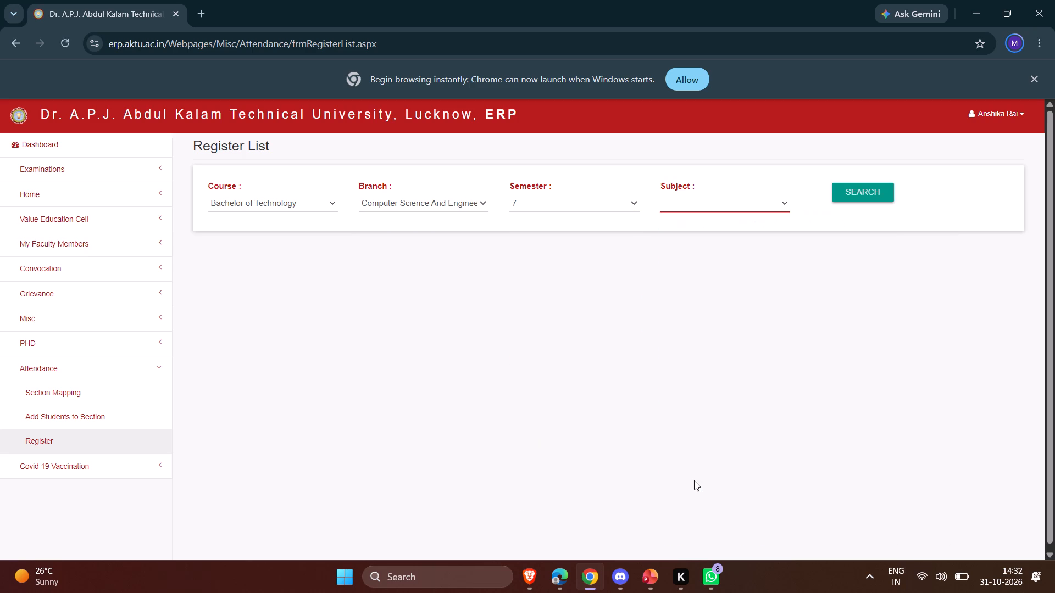
left_click(873, 194)
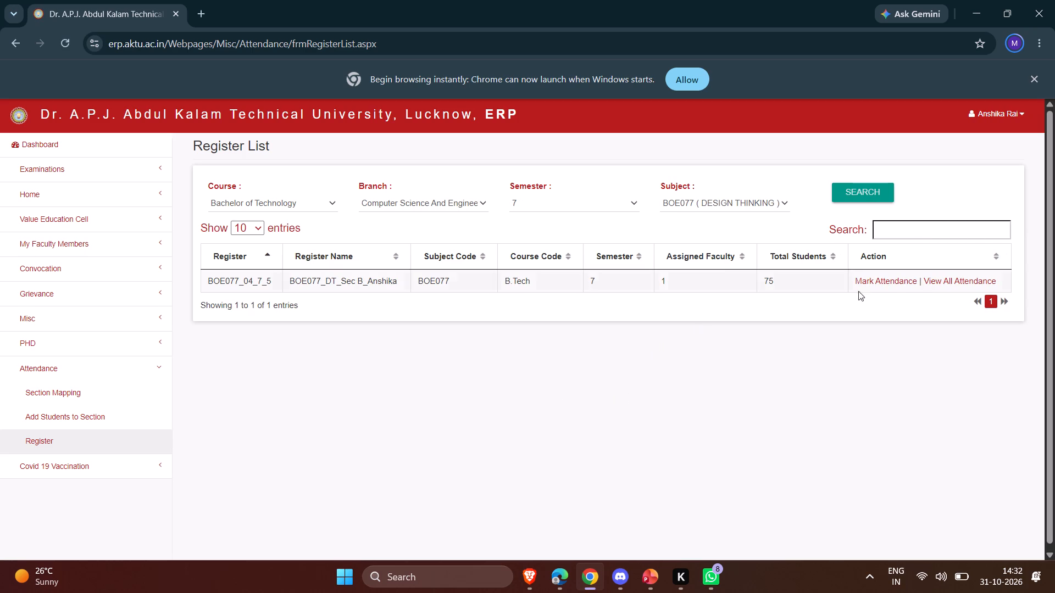
left_click(875, 280)
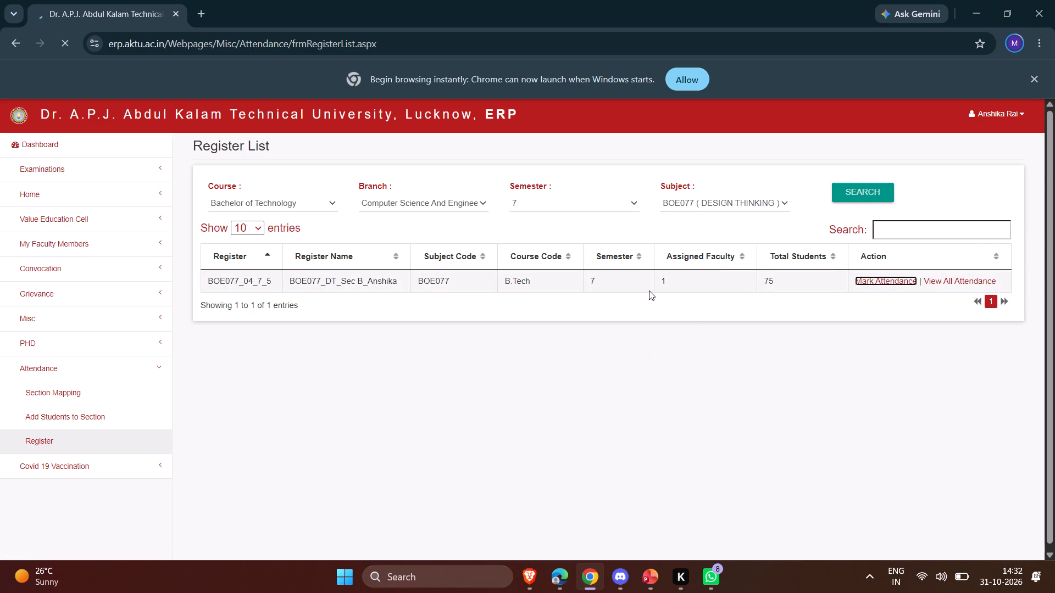
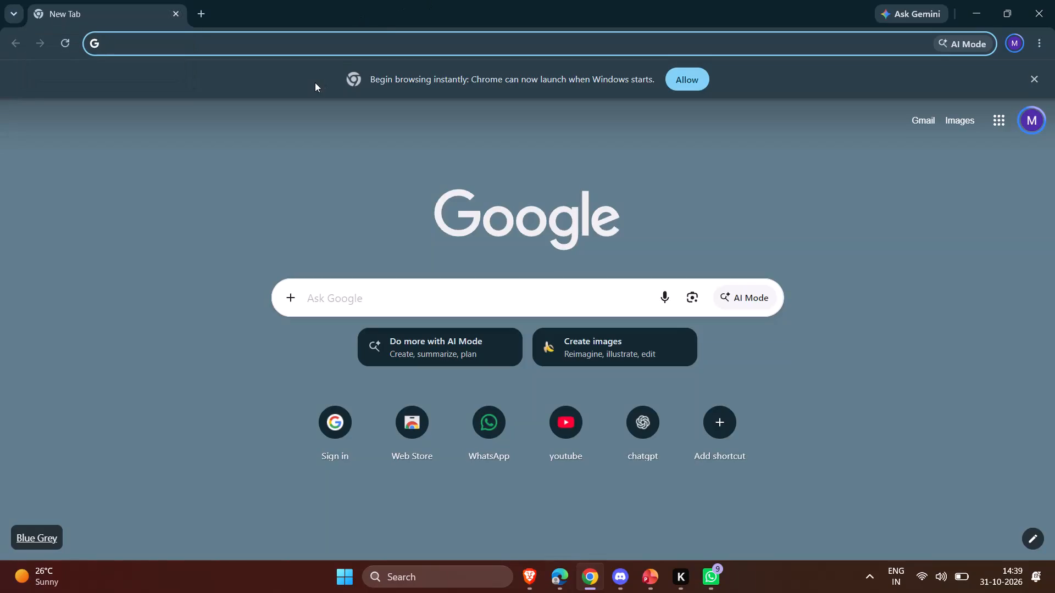
Search Google for "aktu erp" in the new Chrome tab to find the AKTU ERP site.
type("akt")
key("Return")
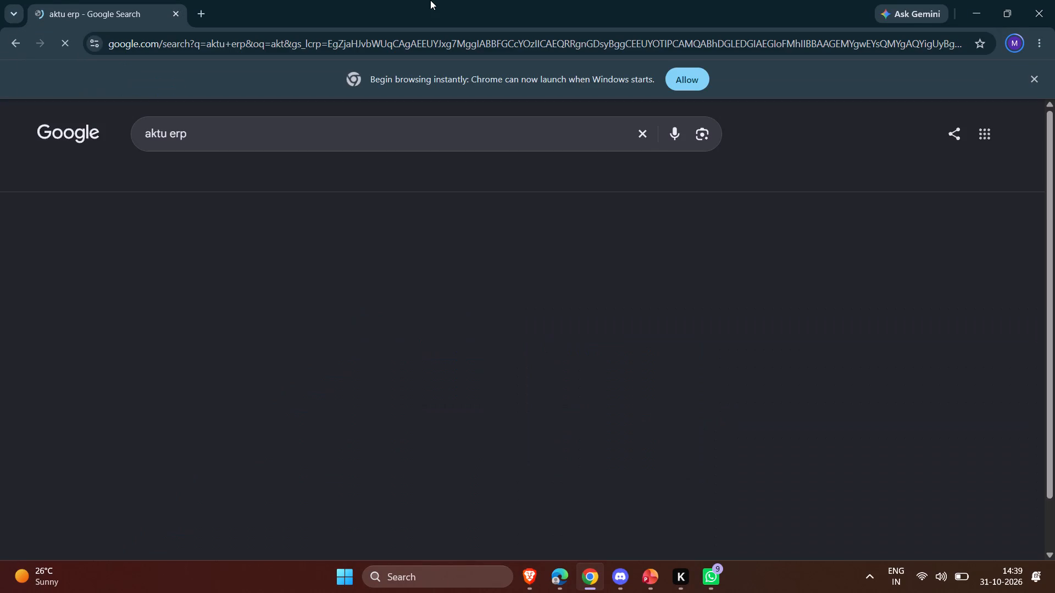
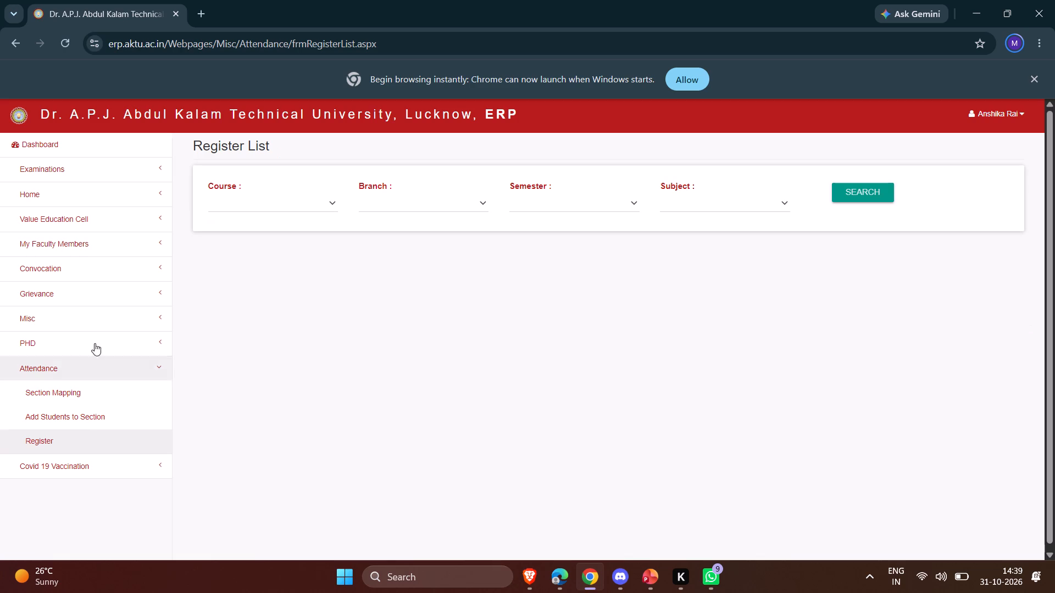
Find the Bachelor of Technology, Computer Science And Engineering (Artificial Intelligence & Machine Learning), semester 7, BOE077 Design Thinking register and open it for marking attendance.
left_click(287, 195)
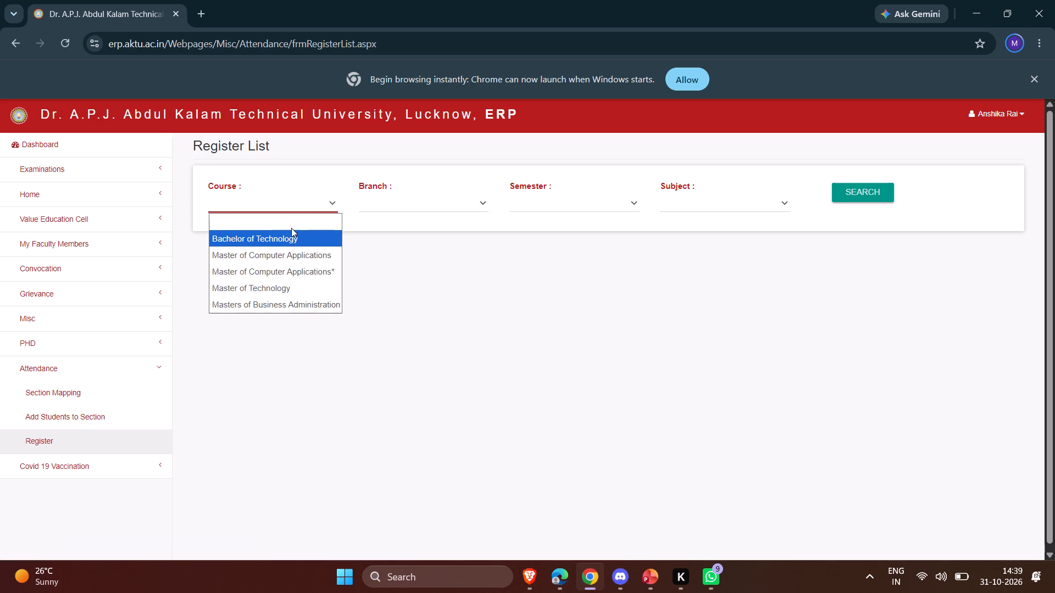
left_click(295, 237)
left_click(423, 205)
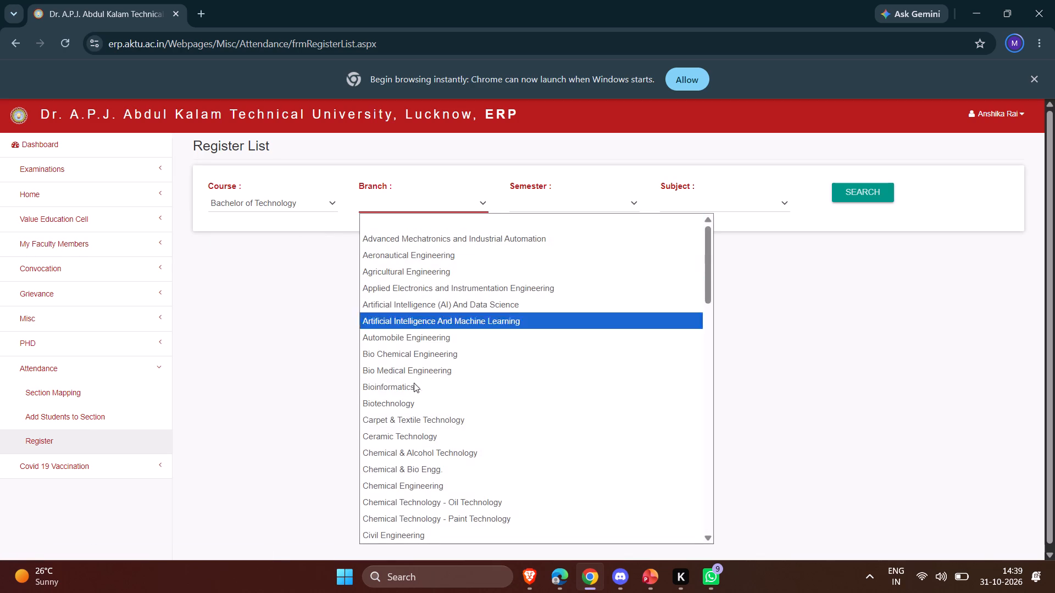
scroll(413, 424, "down", 7)
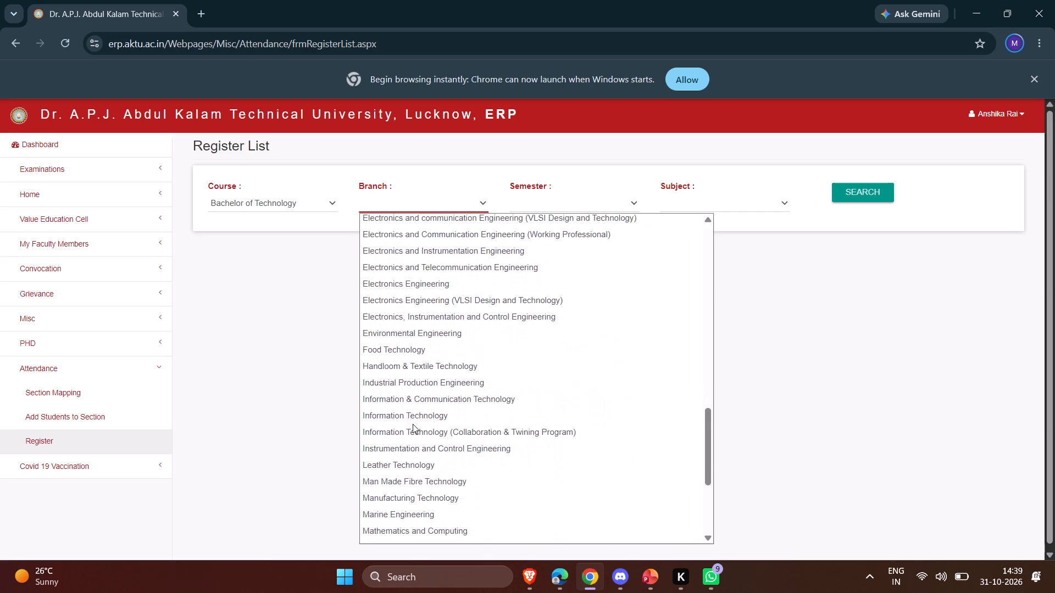
scroll(413, 424, "up", 7)
scroll(413, 424, "down", 3)
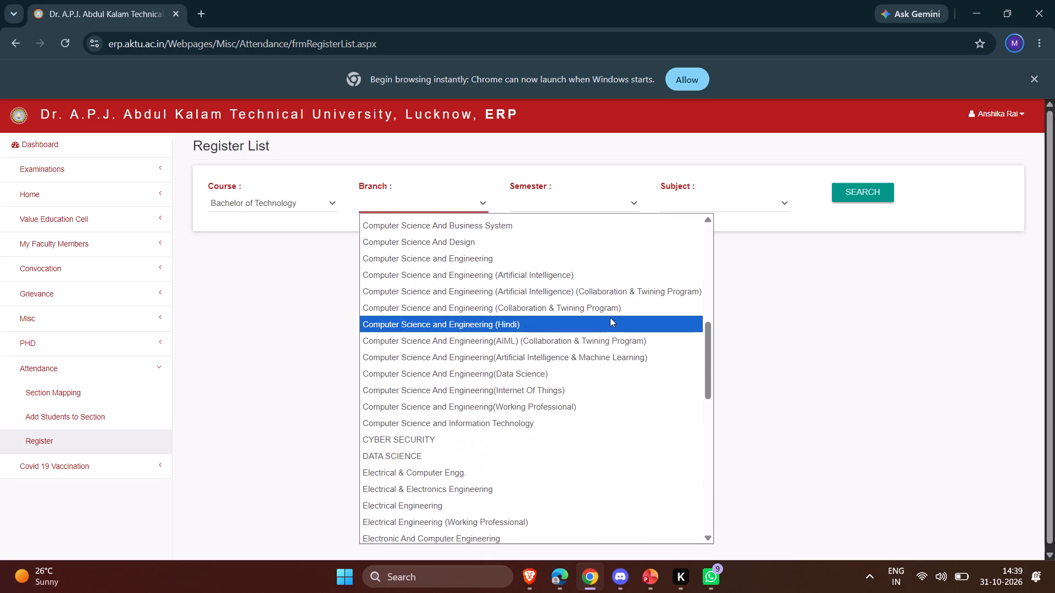
left_click(574, 350)
left_click(590, 206)
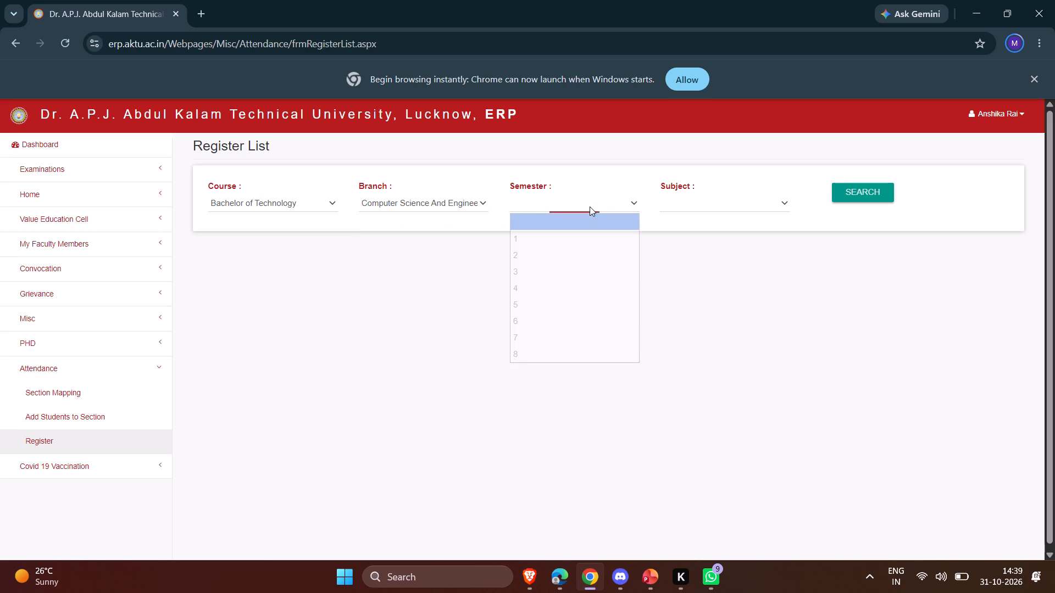
left_click(538, 336)
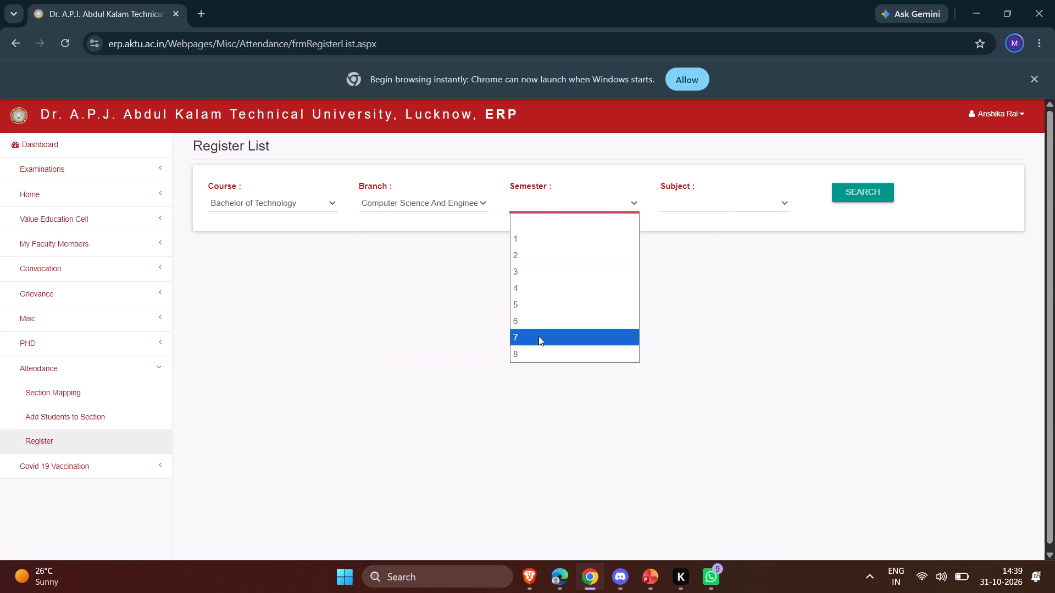
left_click(705, 198)
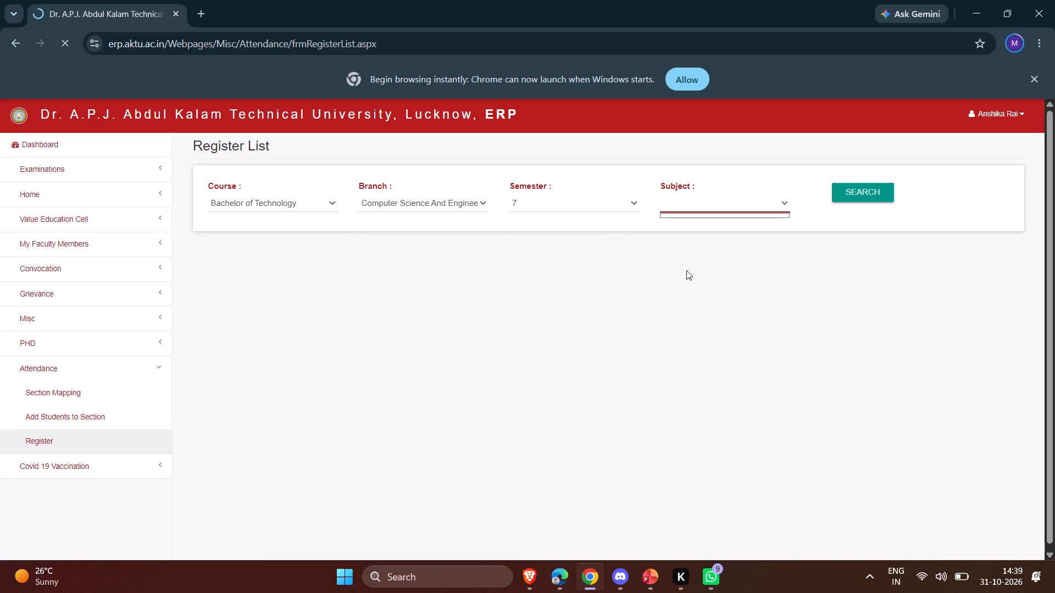
left_click(682, 275)
left_click(771, 200)
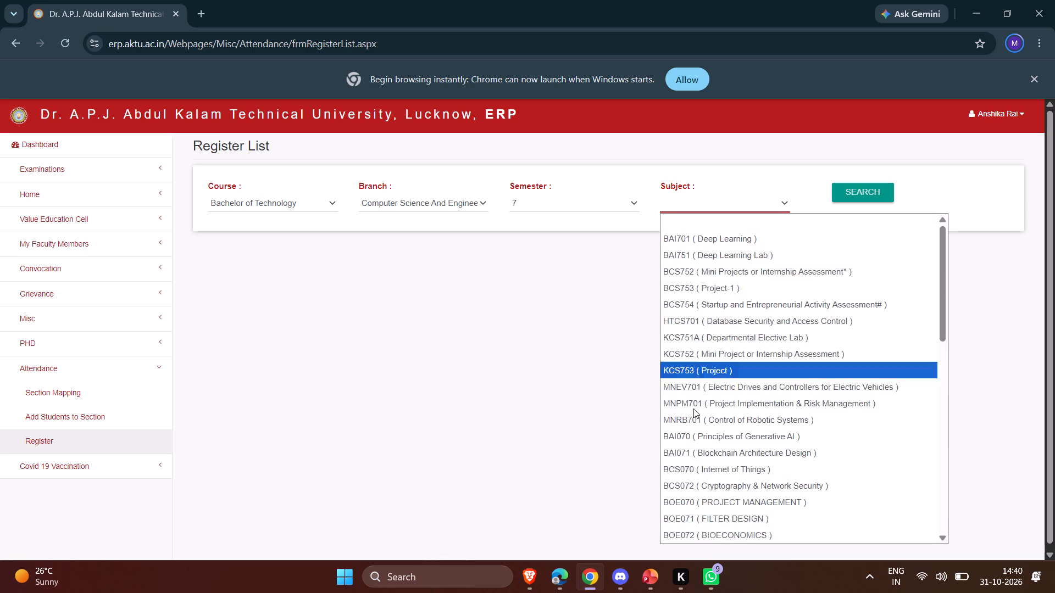
scroll(681, 445, "down", 1)
left_click(715, 459)
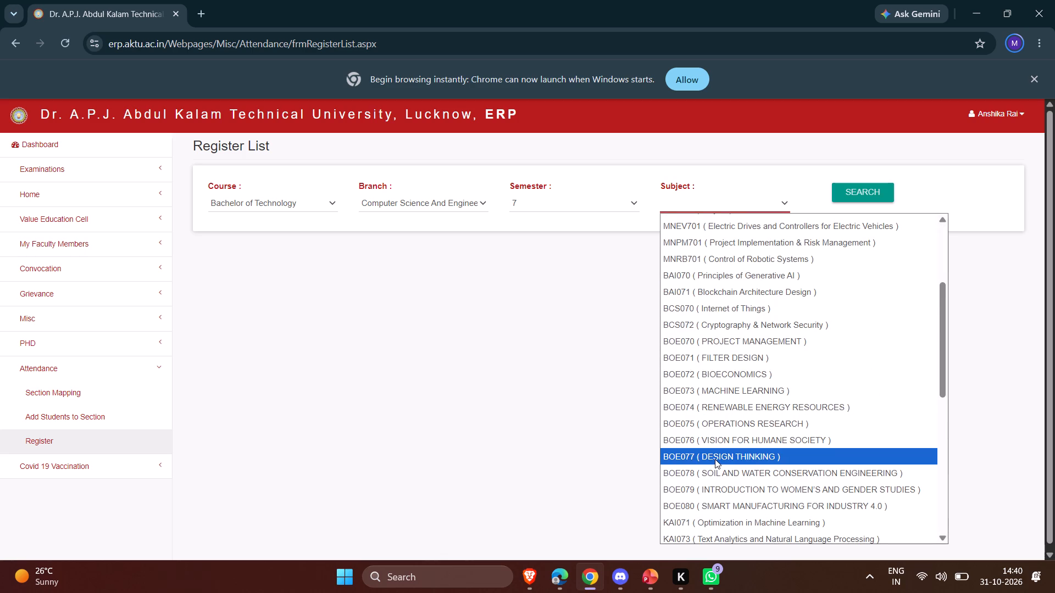
left_click(875, 195)
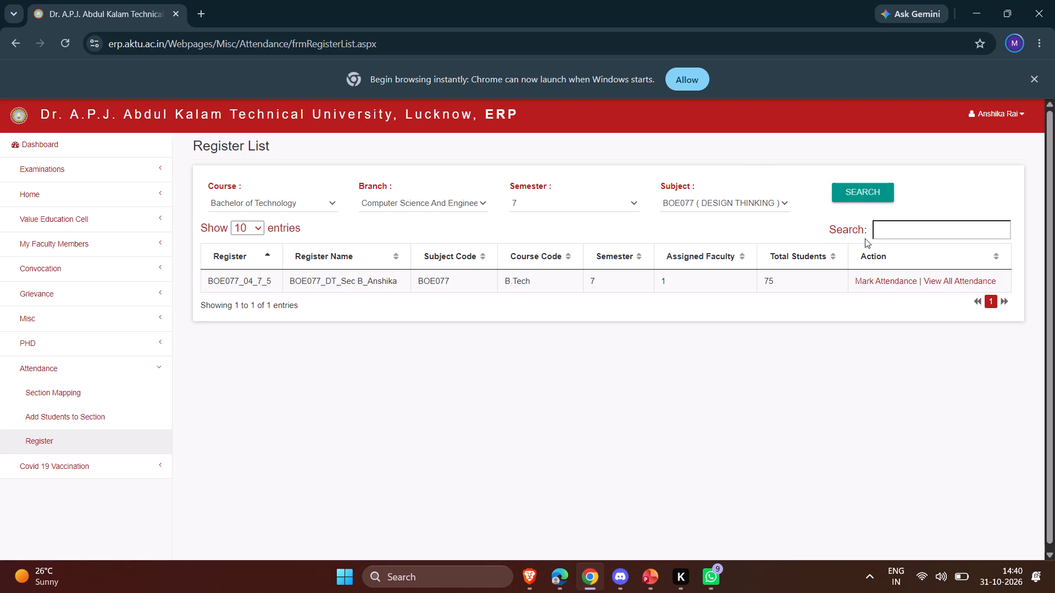
left_click(876, 283)
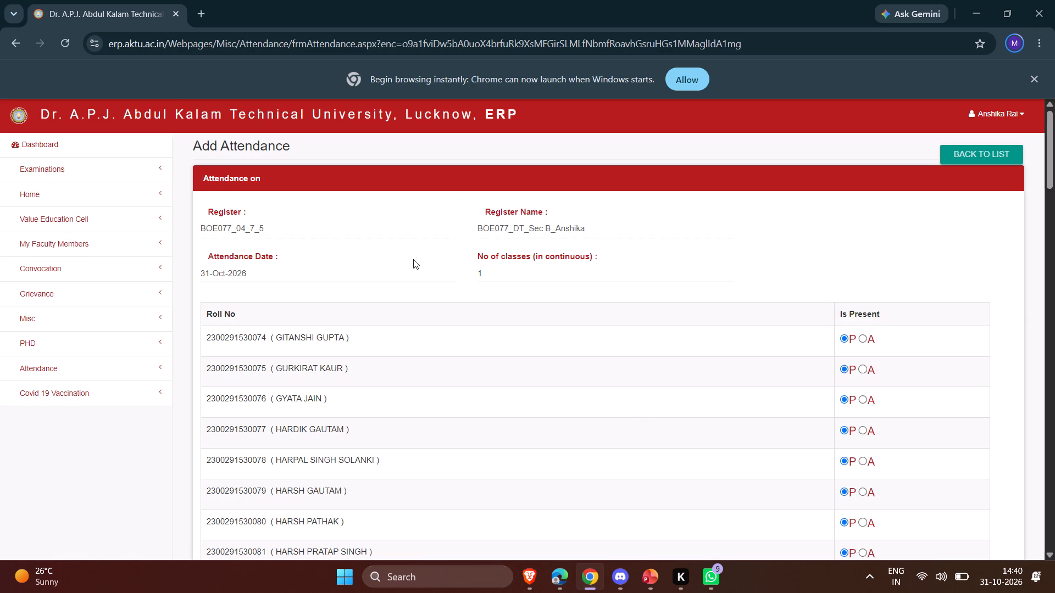
Set the attendance date to 6 October 2026.
left_click(364, 262)
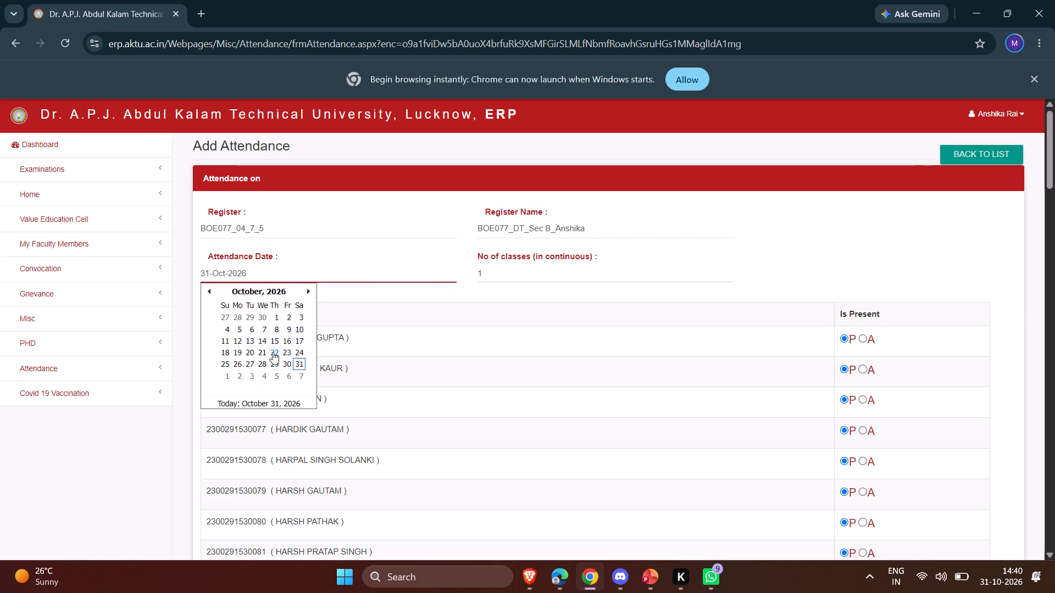
left_click(249, 331)
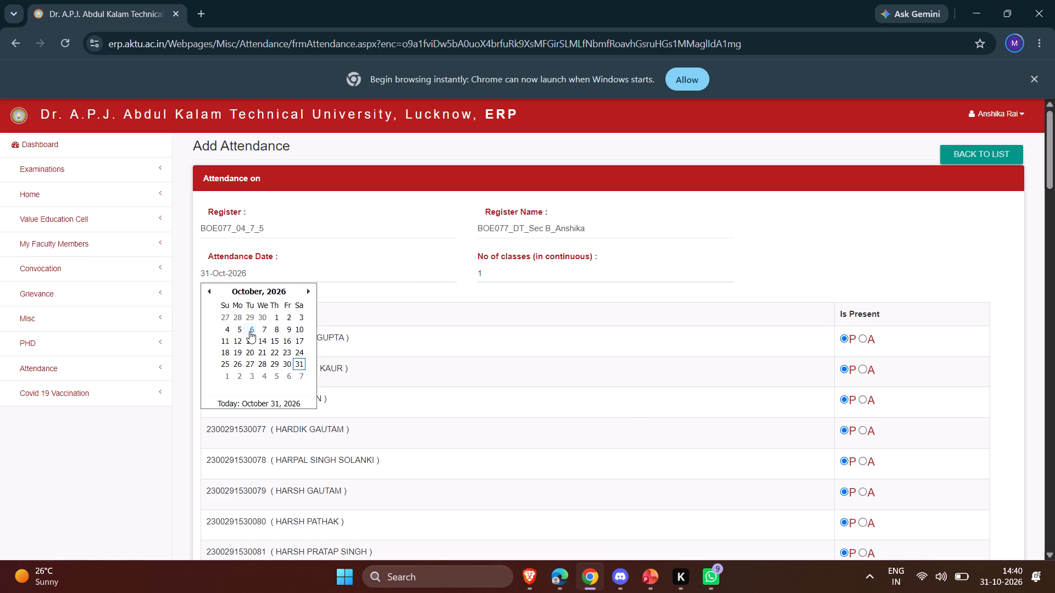
Mark the absentees, including roll numbers ending 142, 143 and 145, submit the attendance and return to the register list.
scroll(438, 357, "down", 4)
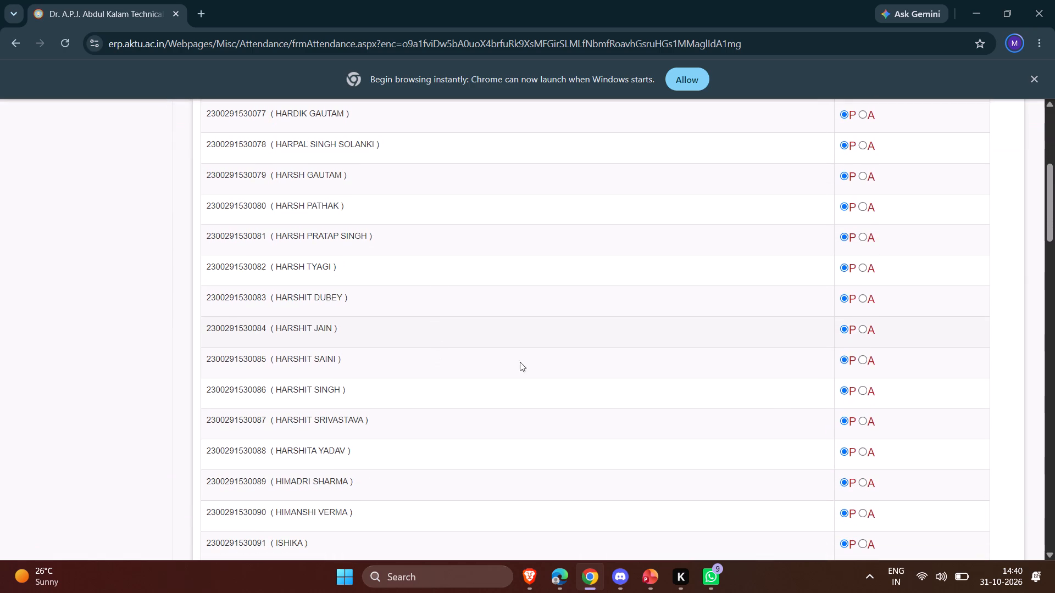
scroll(618, 452, "down", 2)
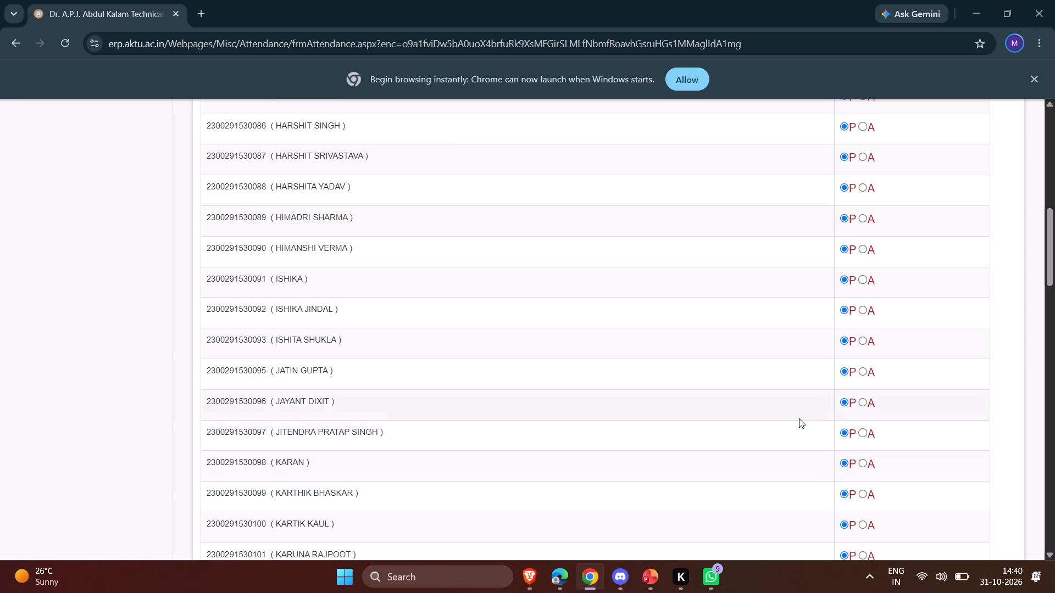
left_click(865, 402)
scroll(865, 402, "down", 8)
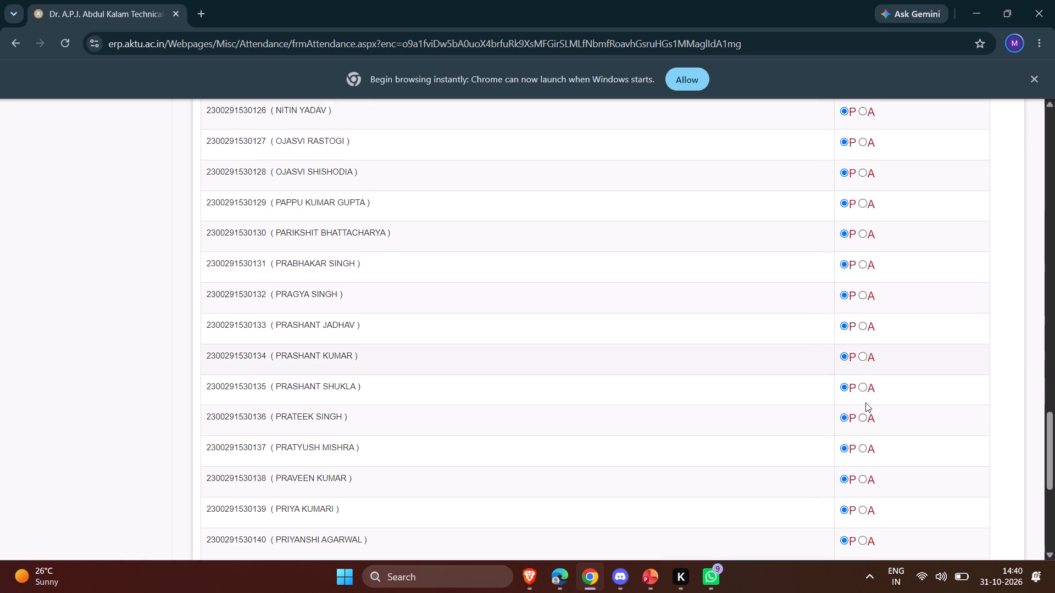
left_click(864, 380)
scroll(864, 380, "down", 5)
scroll(864, 380, "up", 1)
left_click_drag(864, 380, 866, 364)
left_click(866, 364)
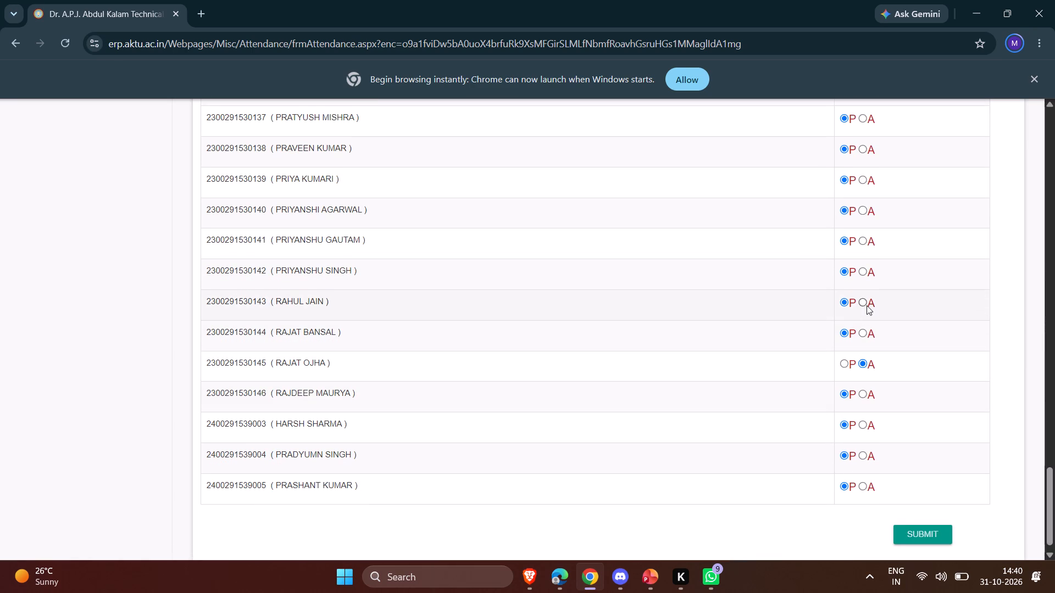
left_click(867, 305)
left_click(864, 267)
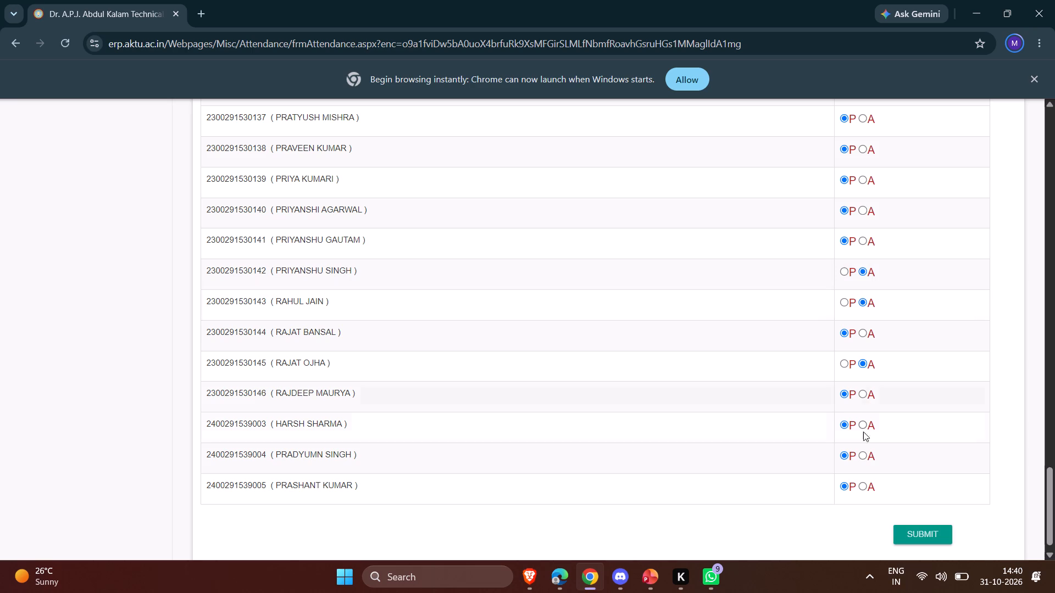
left_click(907, 529)
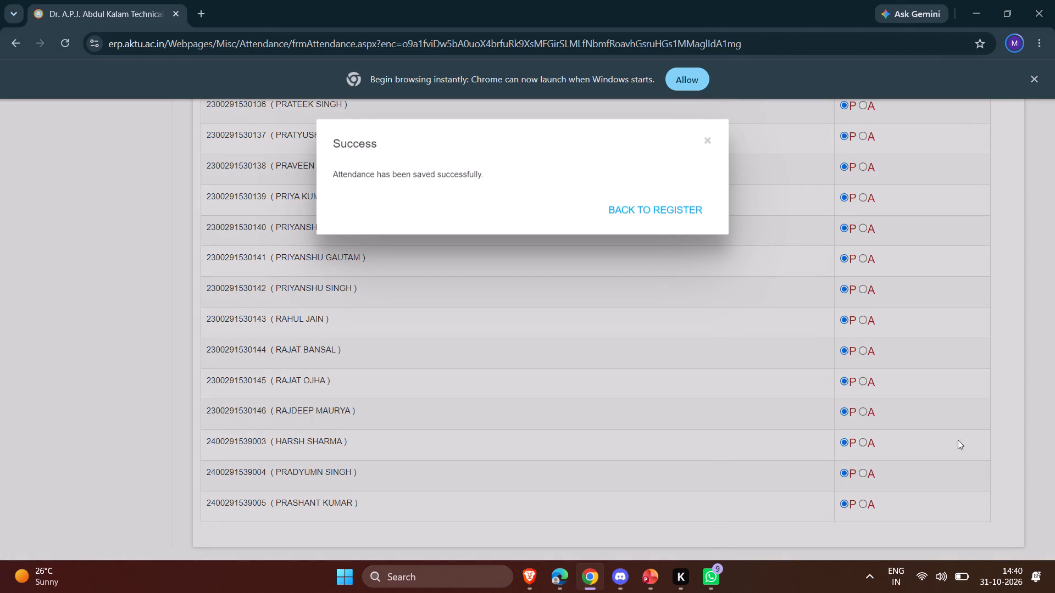
left_click(690, 208)
Find the Bachelor of Technology, Computer Science And Engineering (Artificial Intelligence & Machine Learning), semester 7, BOE077 Design Thinking register and open it for marking attendance.
left_click(328, 193)
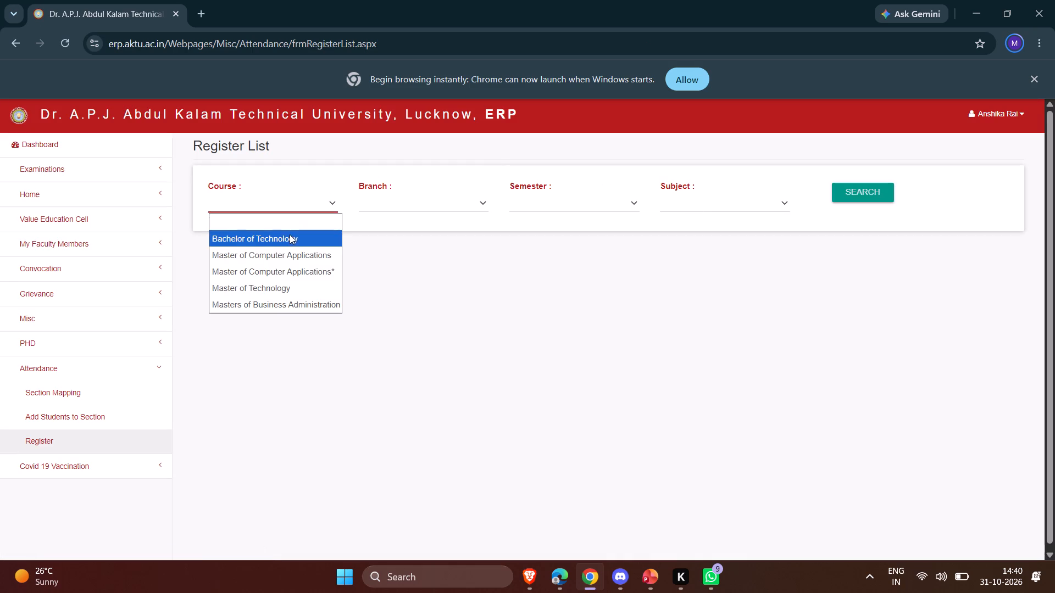
left_click(286, 239)
left_click(420, 209)
scroll(435, 397, "down", 2)
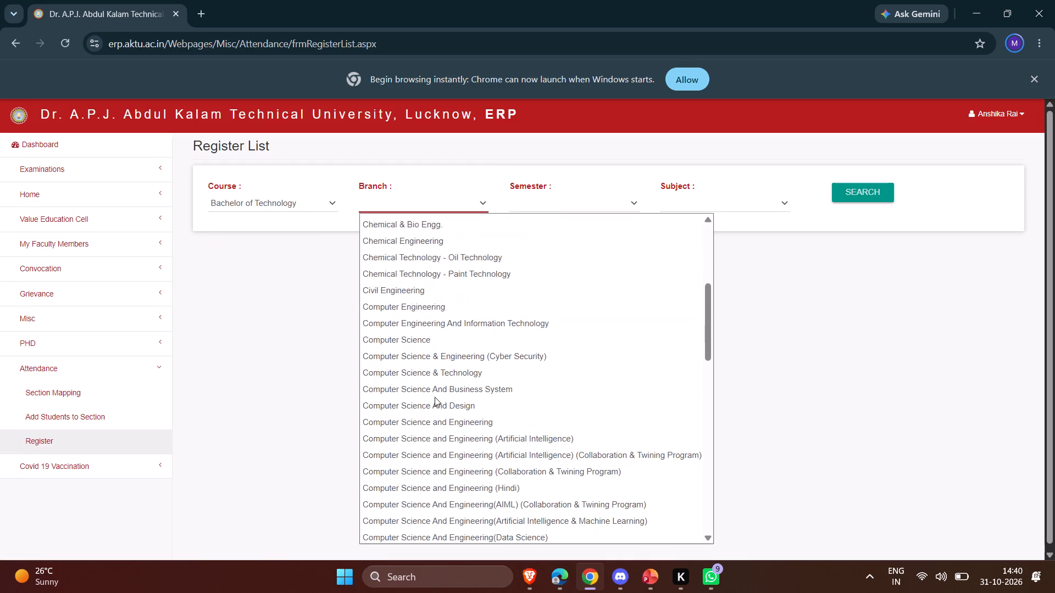
scroll(435, 397, "down", 2)
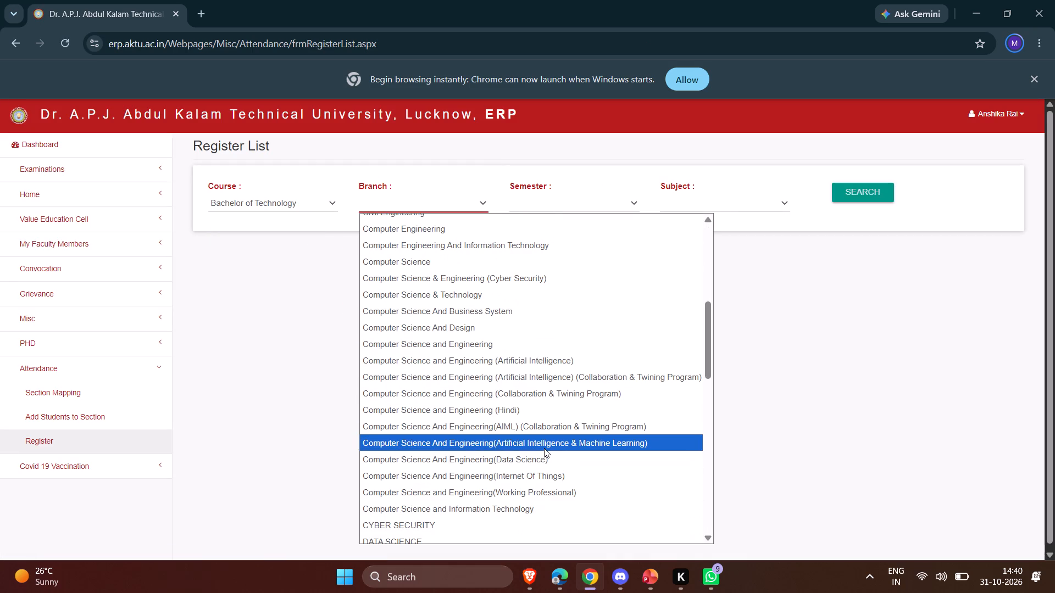
left_click(544, 448)
left_click(598, 206)
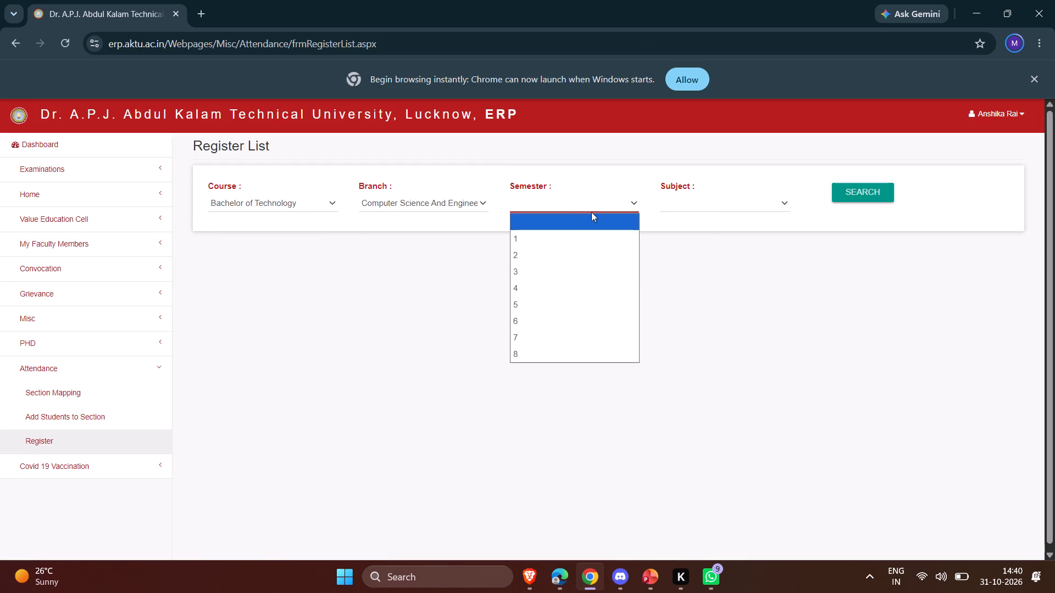
left_click(543, 337)
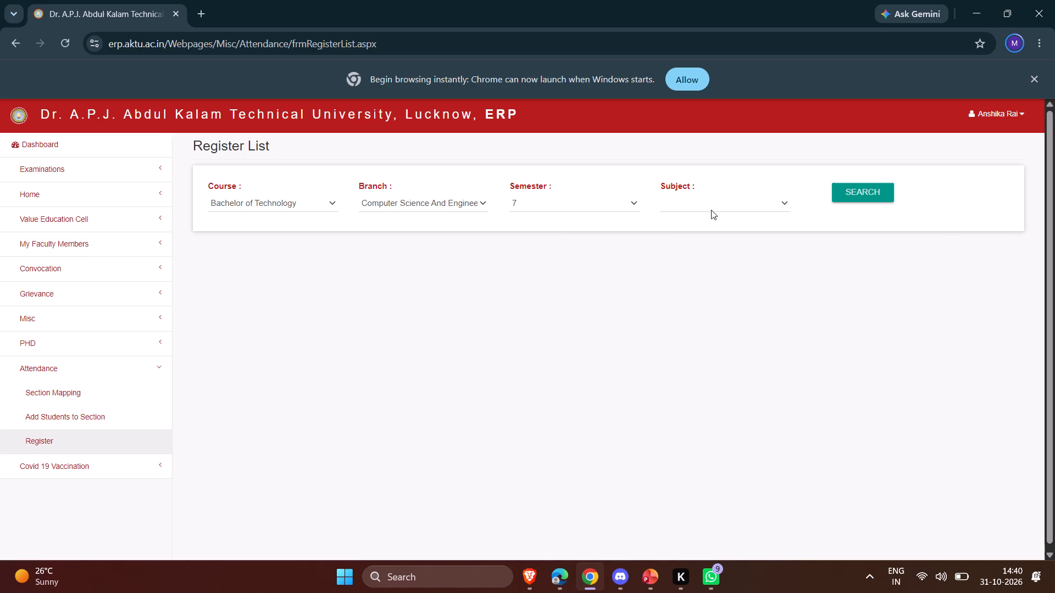
left_click(711, 210)
scroll(695, 443, "down", 1)
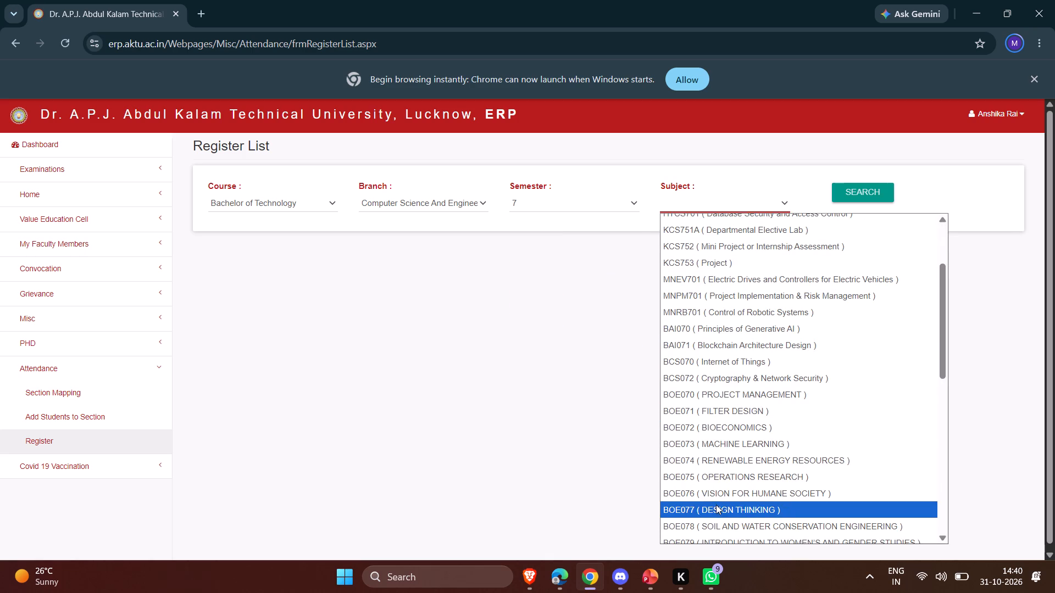
left_click(716, 505)
left_click(863, 197)
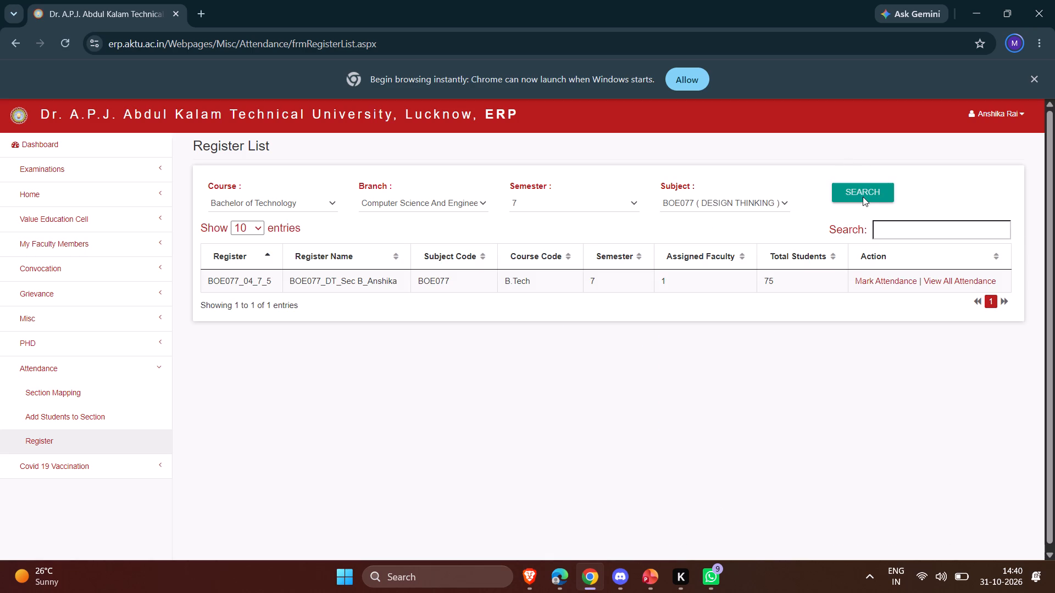
left_click(873, 278)
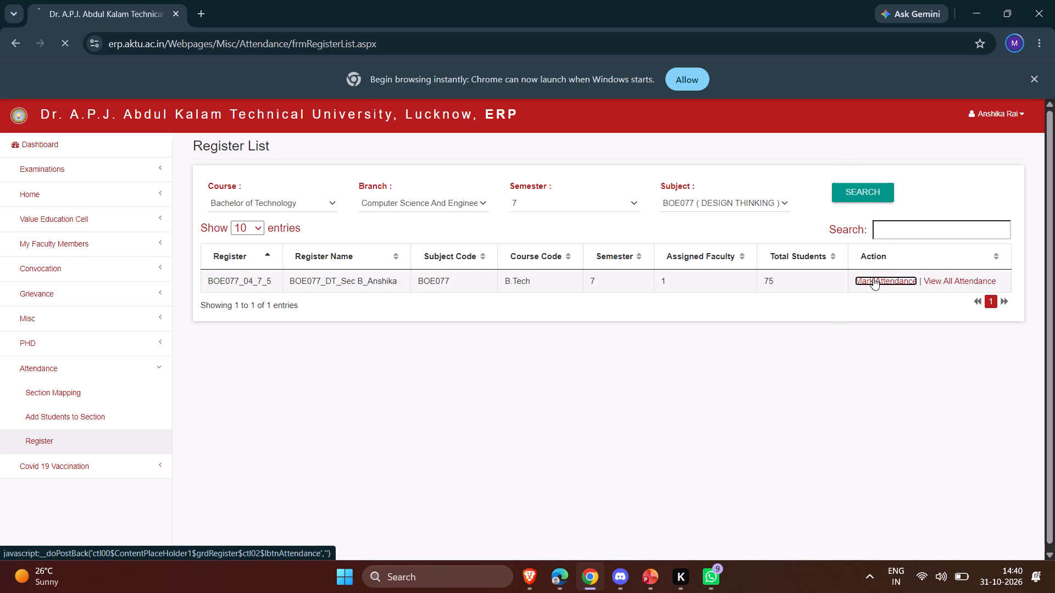
Mark the absentees, including roll numbers ending 142 and 144, keep roll number ending 146 present, and submit the attendance.
scroll(773, 415, "down", 8)
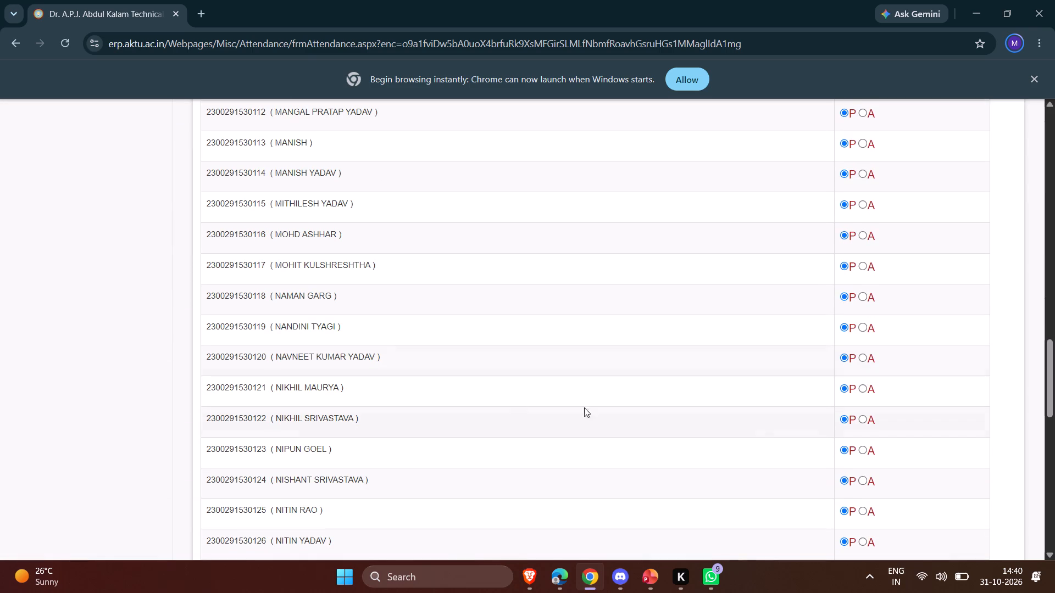
left_click(867, 359)
scroll(867, 359, "down", 7)
left_click(863, 320)
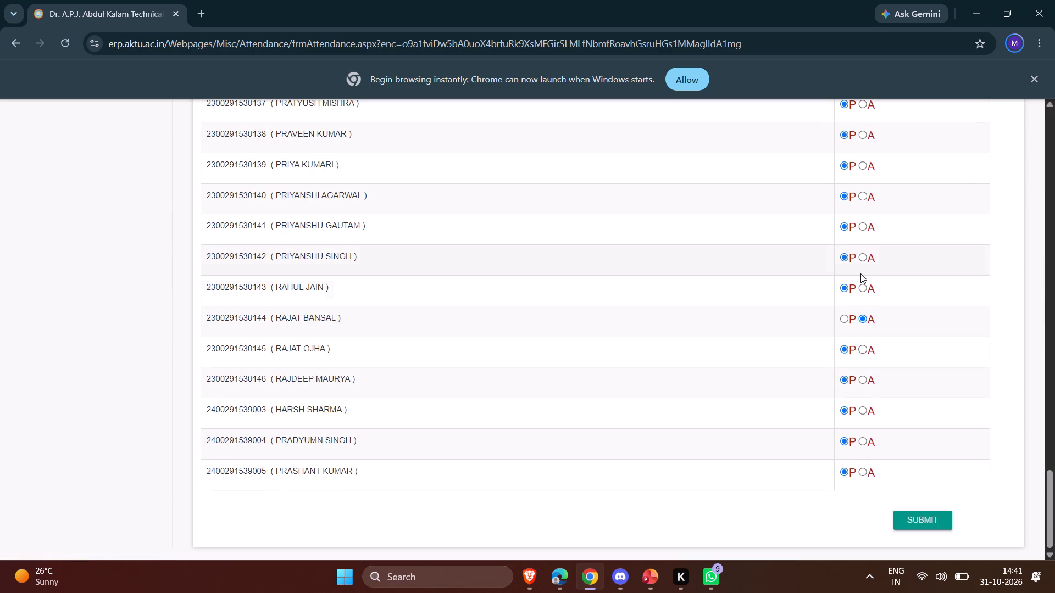
left_click(863, 265)
left_click(864, 256)
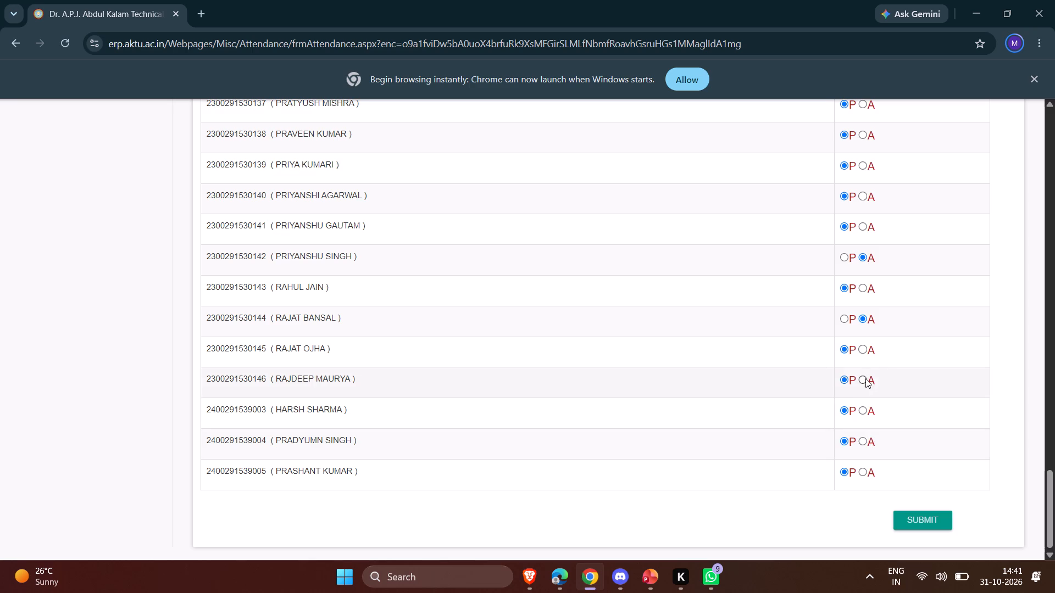
left_click(864, 379)
left_click(866, 378)
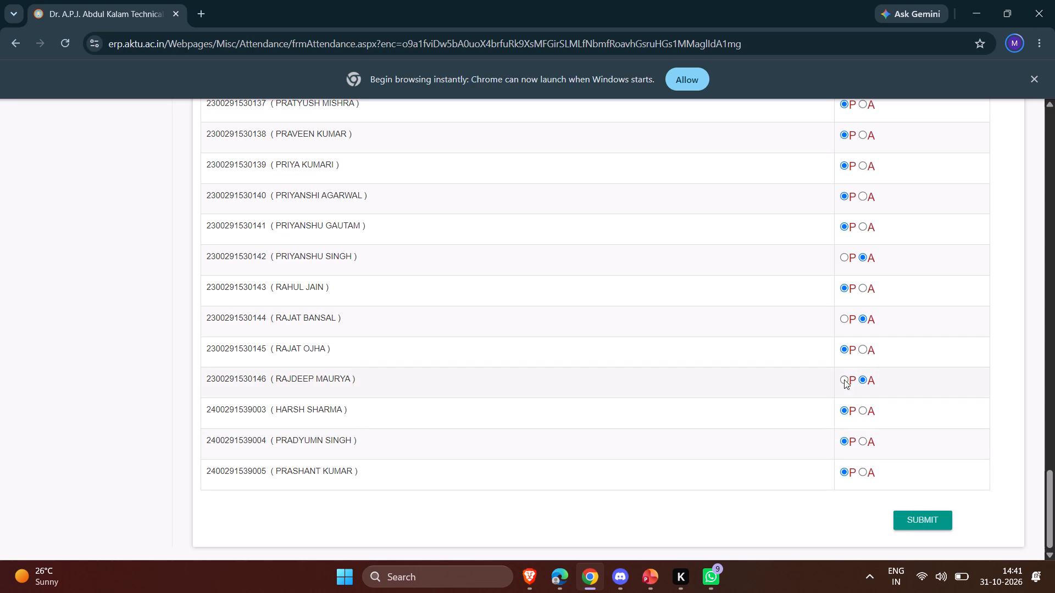
left_click(842, 381)
left_click(912, 515)
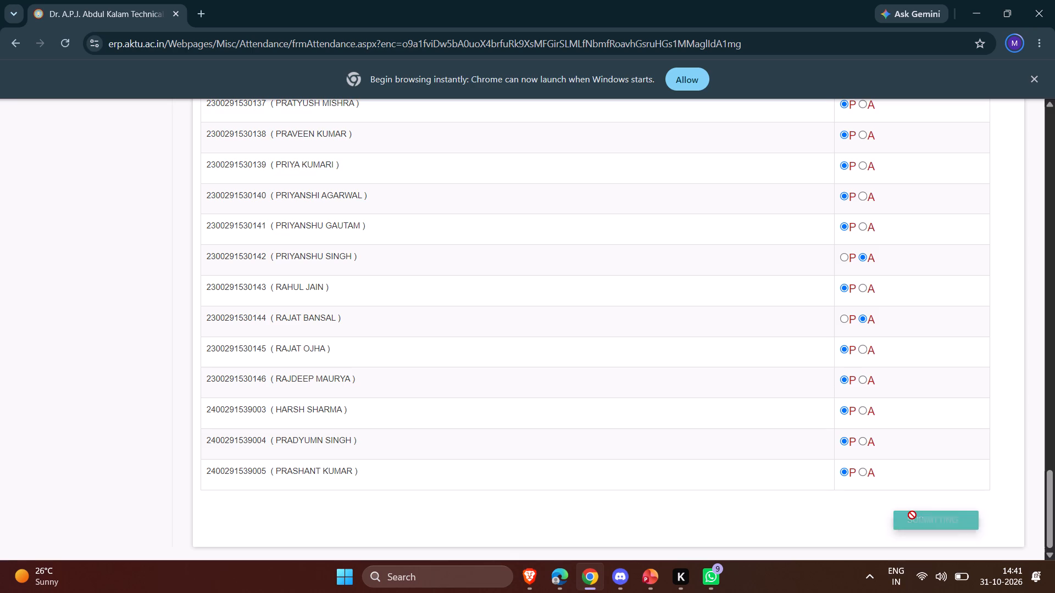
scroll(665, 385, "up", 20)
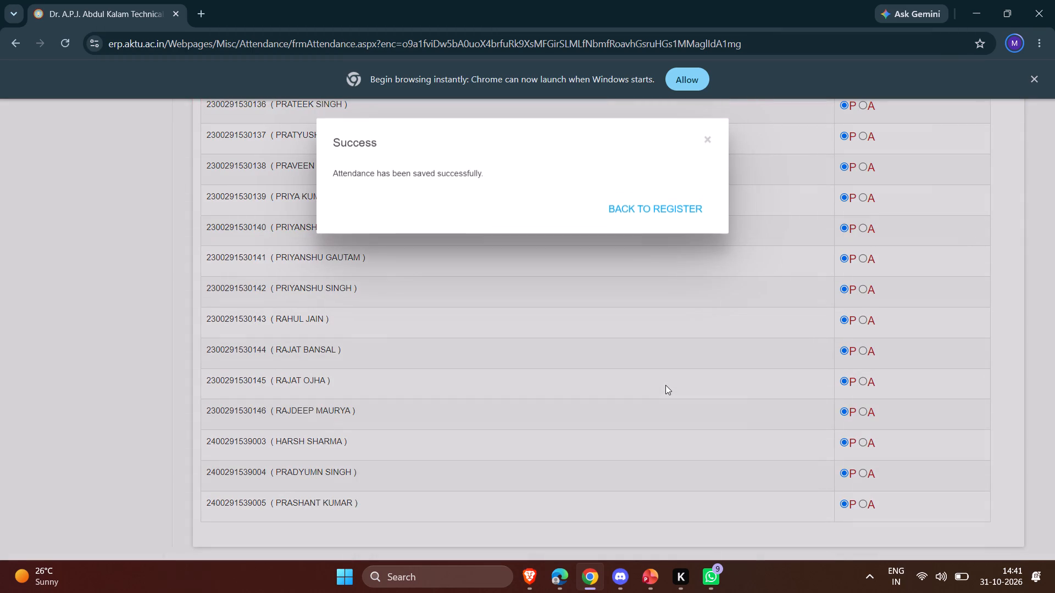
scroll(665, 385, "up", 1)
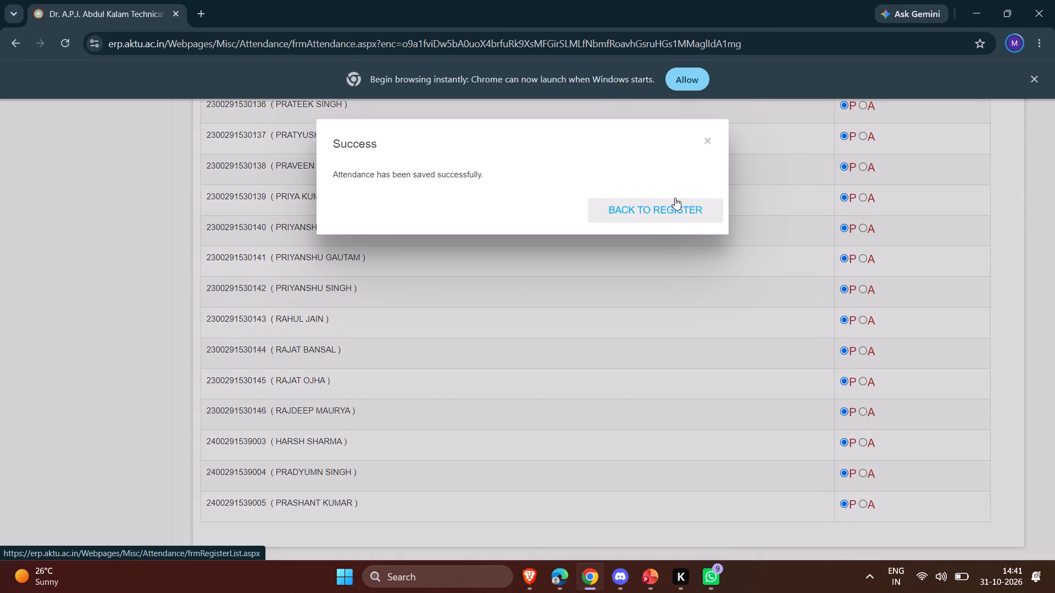
Return to the register list and open attendance marking for Bachelor of Technology, Computer Science And Engineering (Artificial Intelligence & Machine Learning), semester 7, BOE077 Design Thinking.
left_click(675, 198)
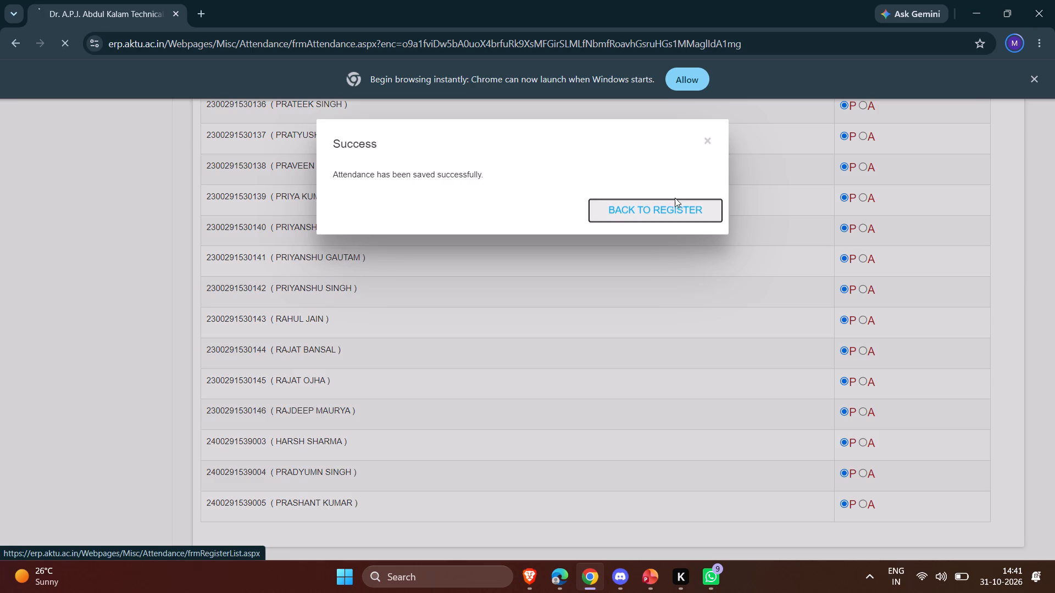
left_click(325, 199)
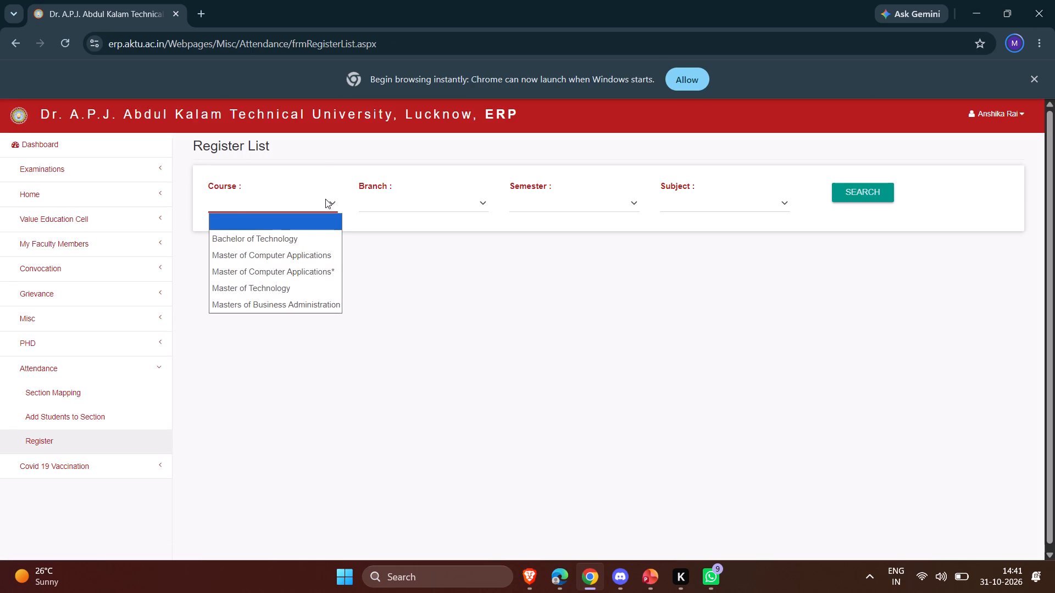
left_click(294, 237)
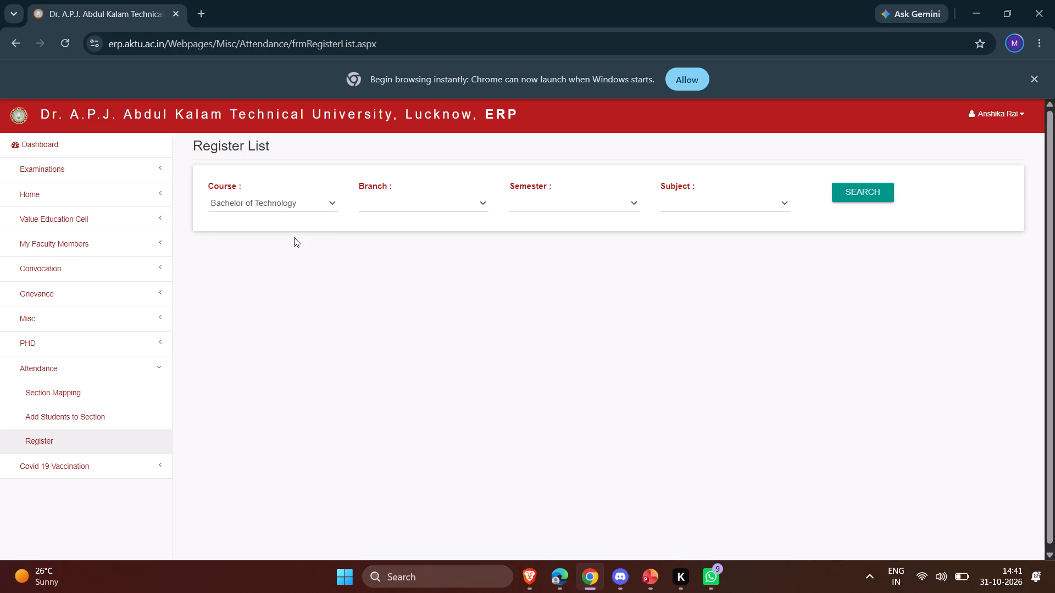
left_click(417, 204)
scroll(476, 355, "down", 4)
scroll(476, 355, "up", 2)
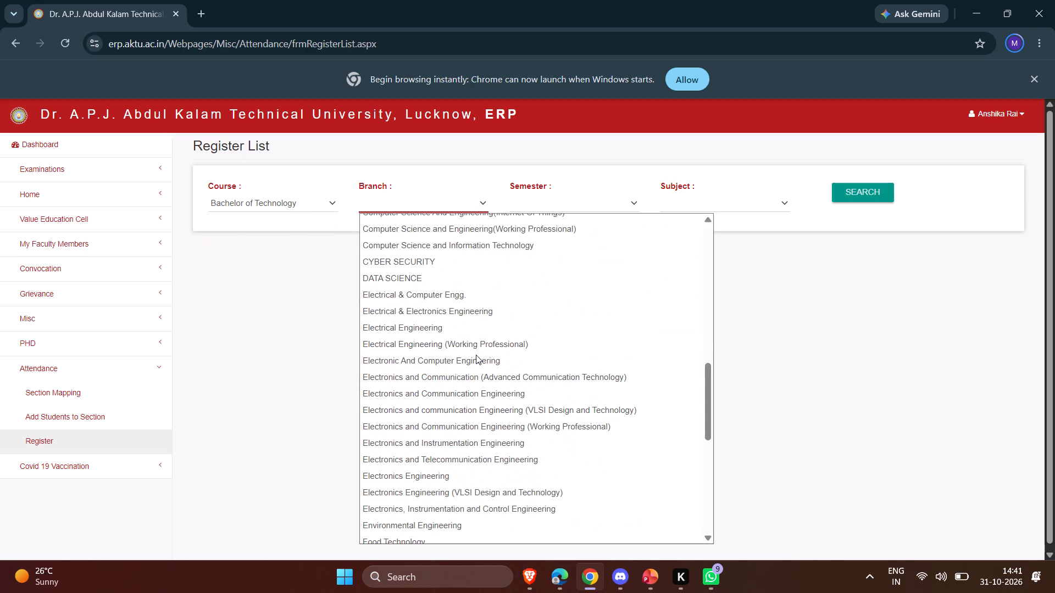
scroll(491, 368, "up", 1)
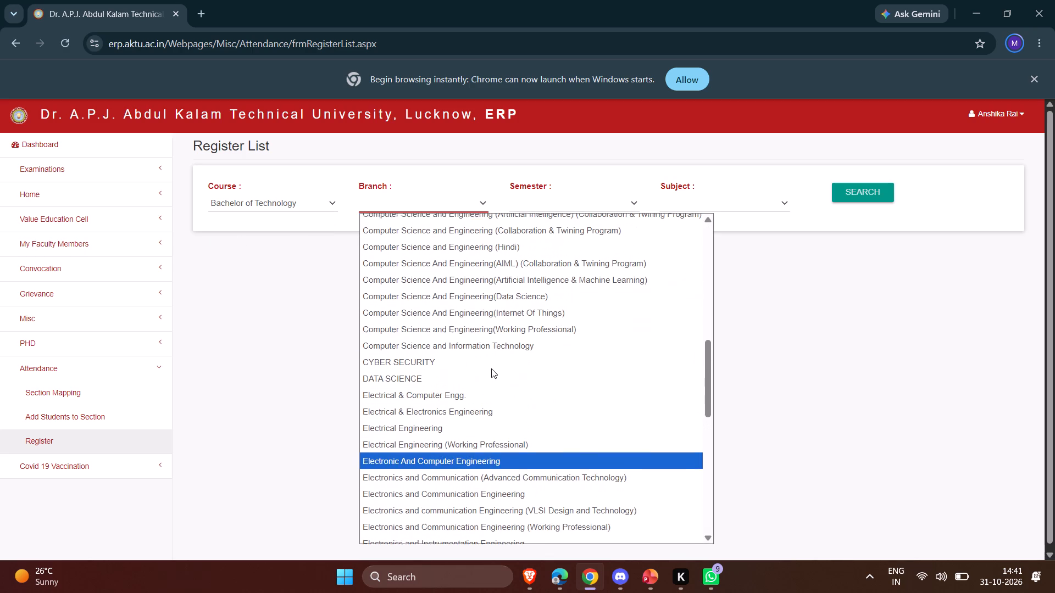
scroll(491, 368, "up", 1)
left_click(527, 277)
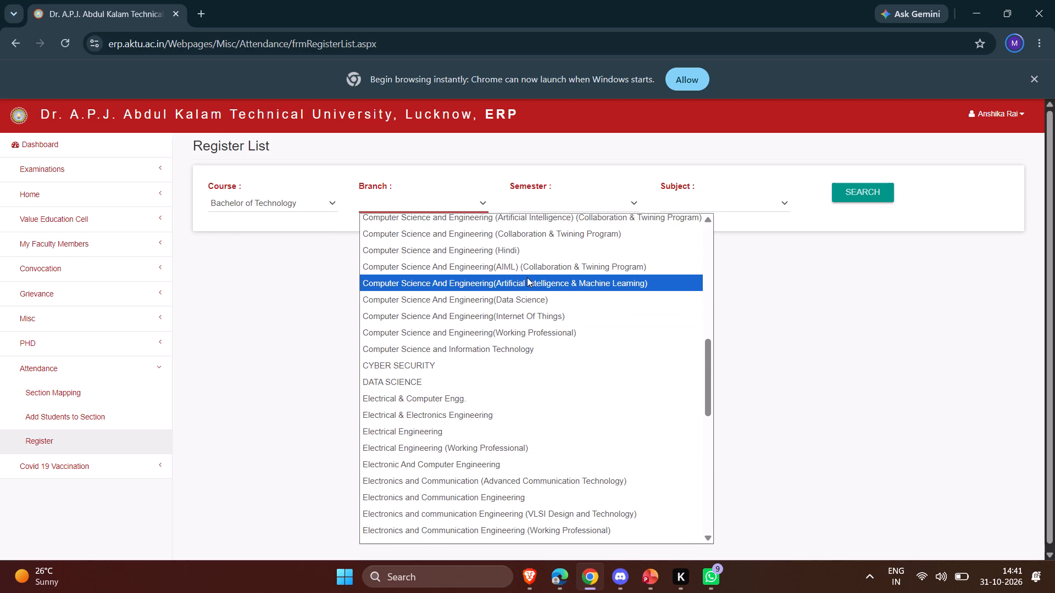
left_click(588, 192)
left_click(591, 202)
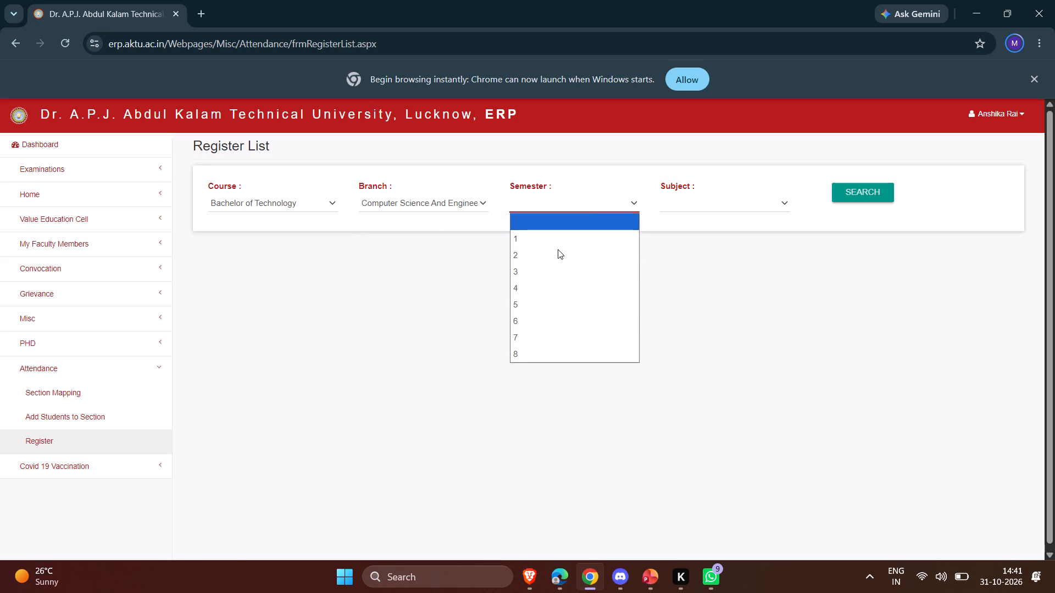
left_click(531, 338)
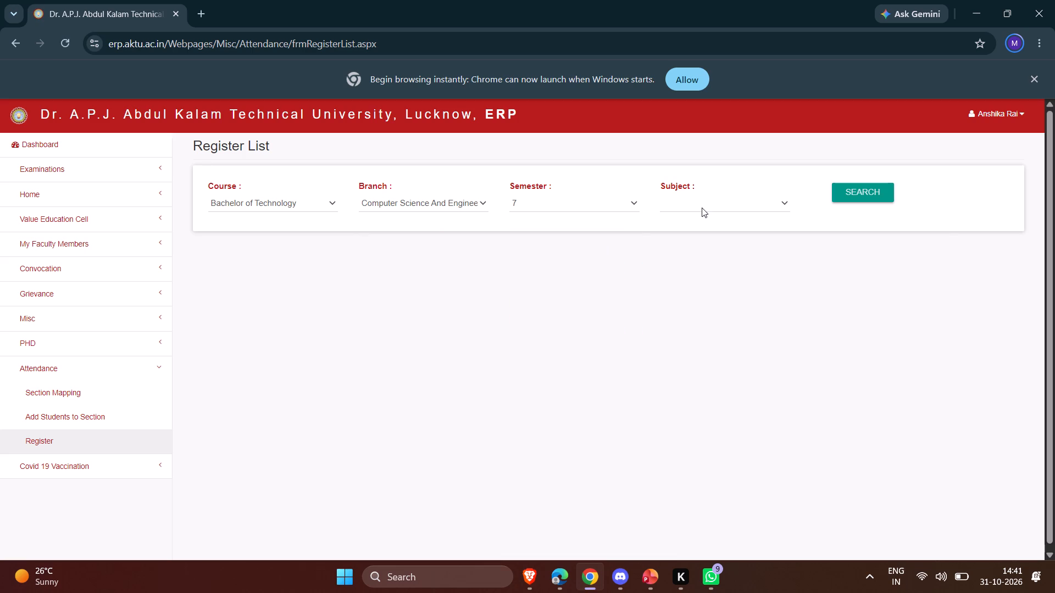
left_click(701, 210)
scroll(689, 350, "down", 2)
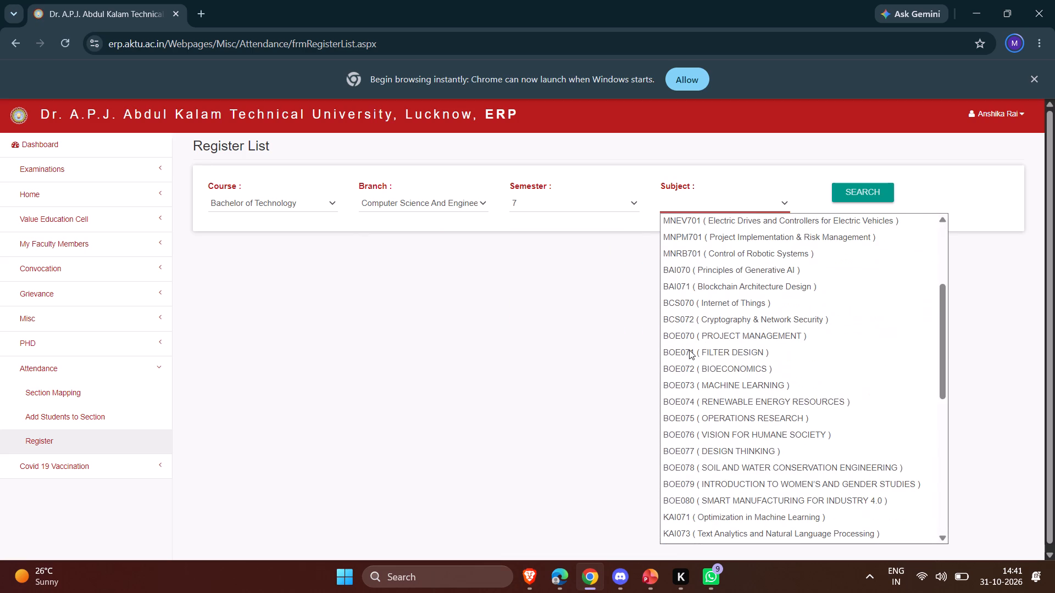
left_click(725, 455)
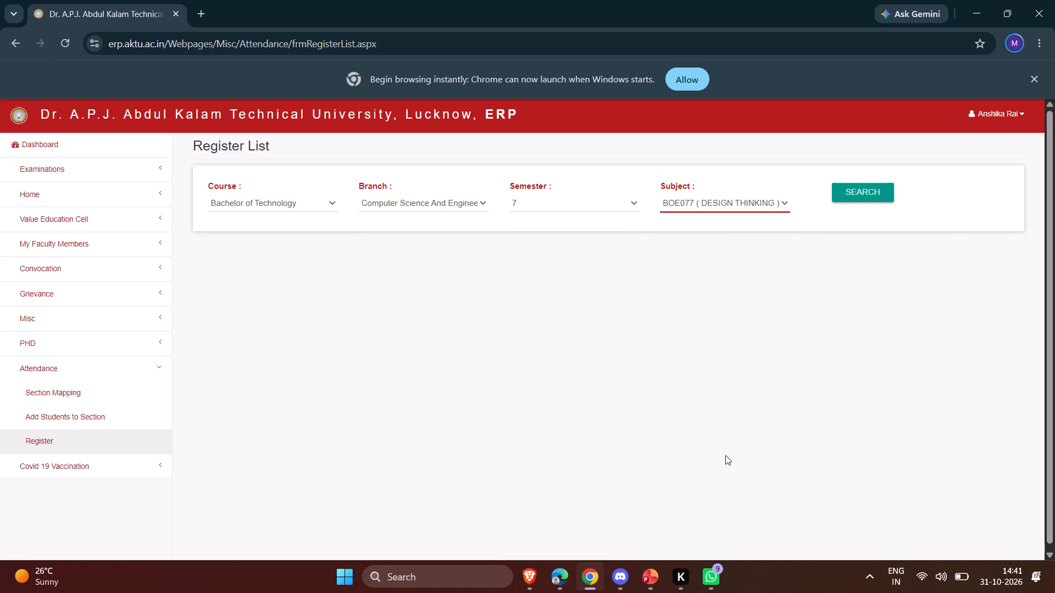
left_click(847, 193)
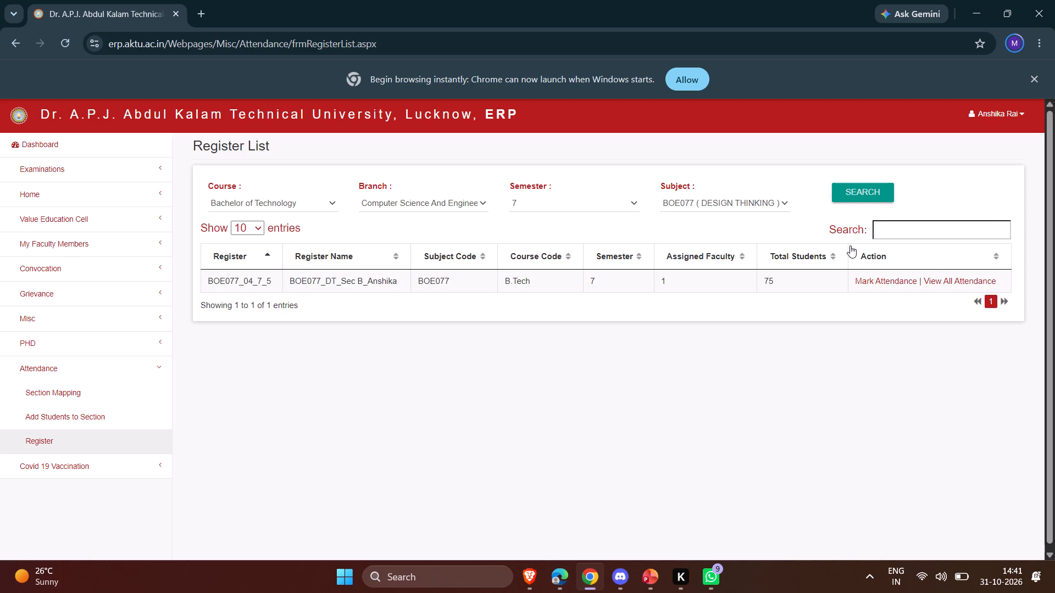
left_click(881, 286)
left_click(896, 282)
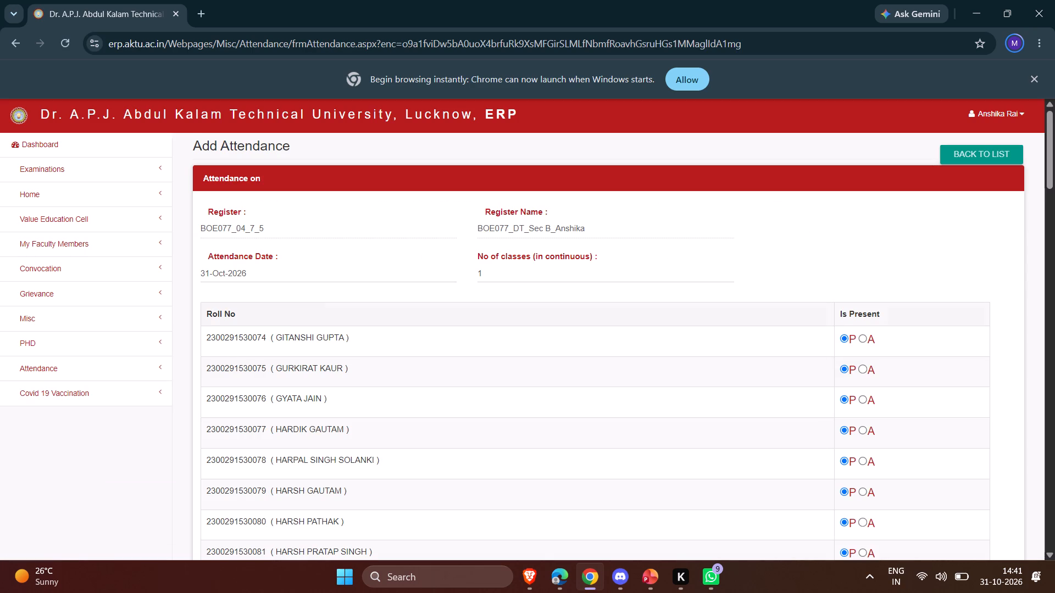
Set the attendance date to 10 October 2026.
left_click(292, 272)
left_click(301, 331)
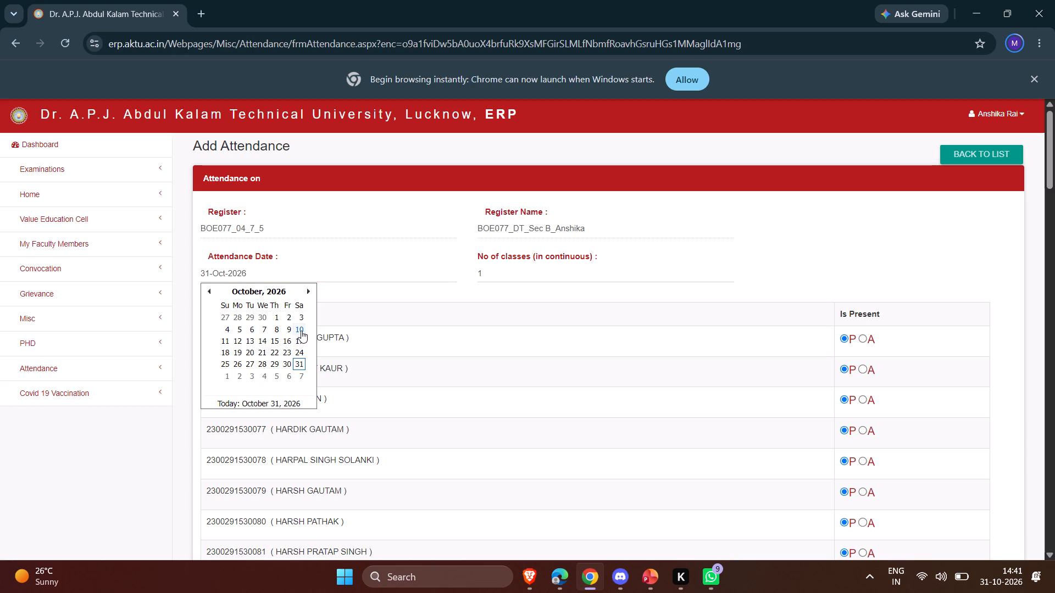
Mark the student with roll number ending 127 absent, submit the attendance and return to the register list.
scroll(502, 384, "down", 5)
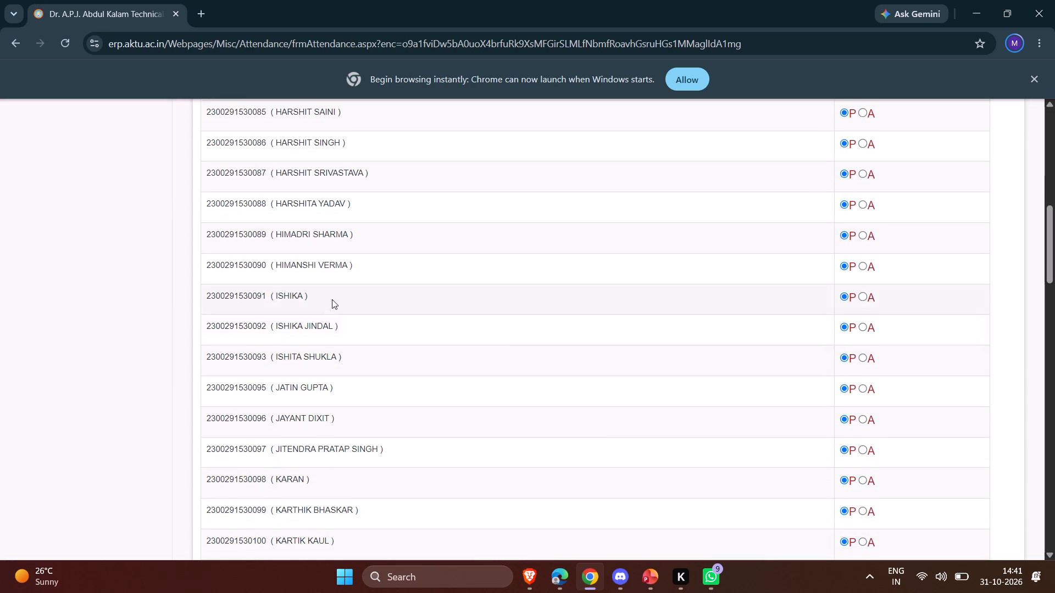
scroll(390, 473, "down", 5)
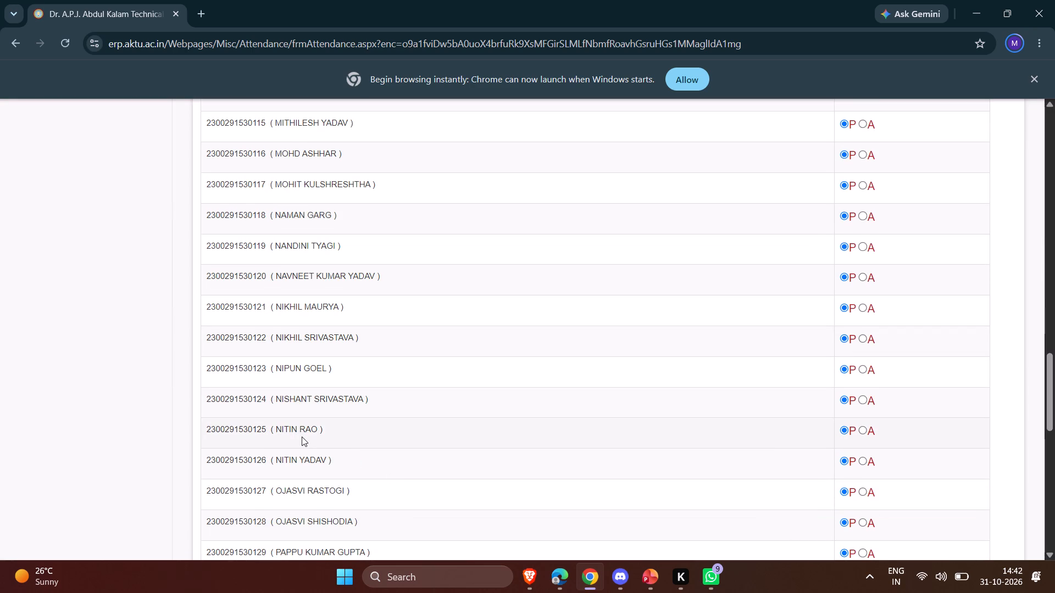
scroll(307, 458, "down", 1)
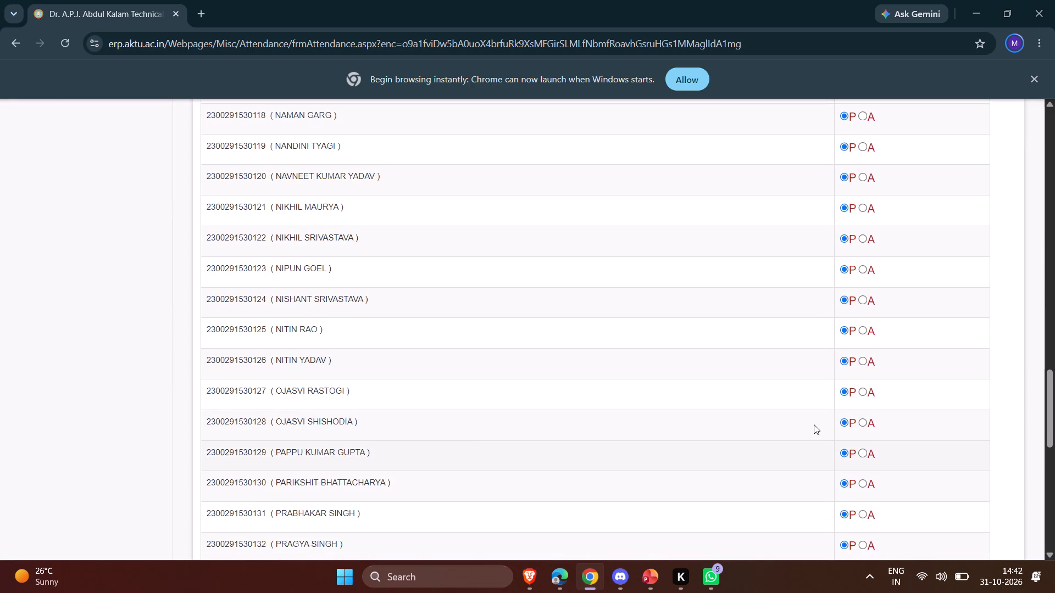
left_click(865, 396)
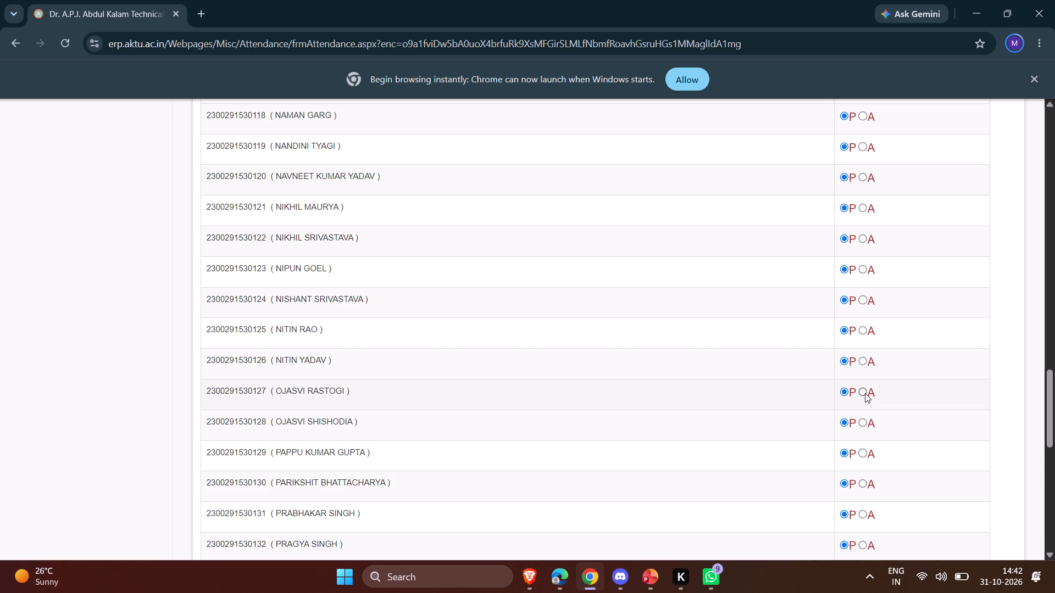
left_click(865, 391)
scroll(810, 404, "down", 6)
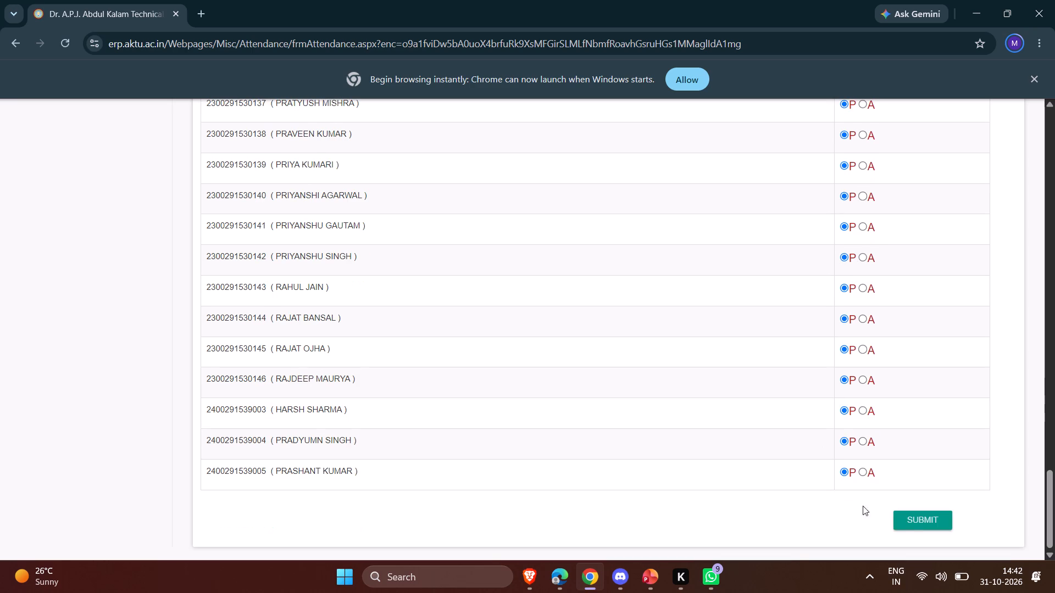
left_click(909, 524)
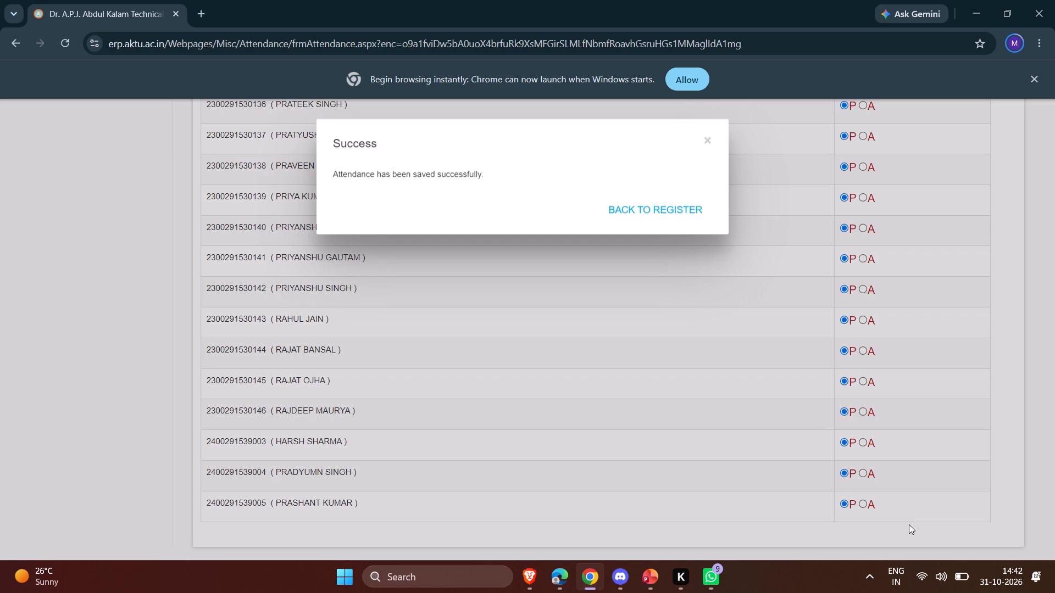
left_click(669, 220)
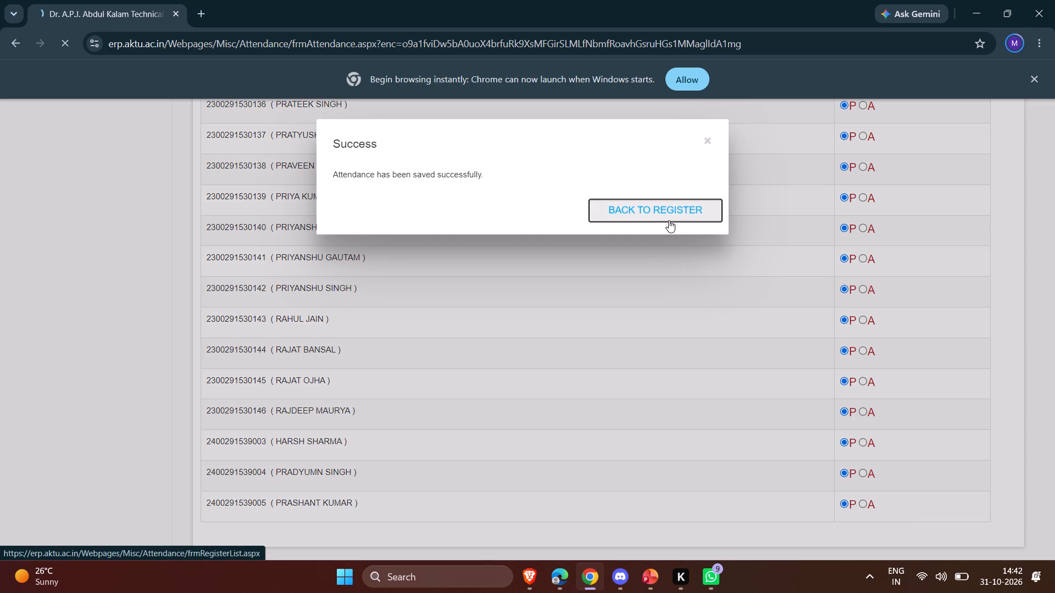
Find the Bachelor of Technology, Computer Science And Engineering (Artificial Intelligence & Machine Learning), semester 7, BOE077 Design Thinking register and open it for marking attendance.
left_click(324, 208)
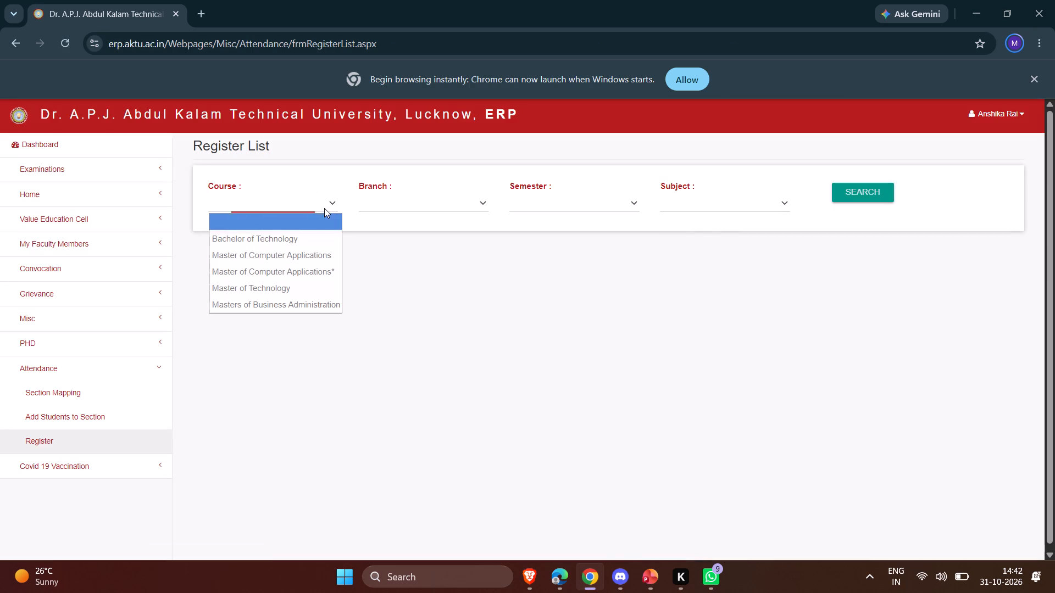
left_click(294, 245)
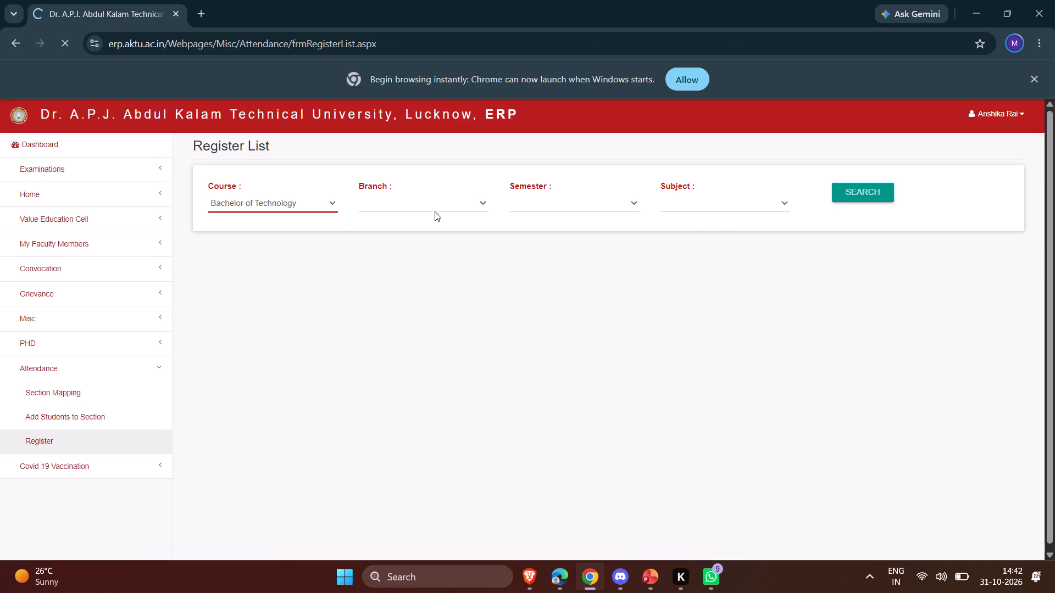
left_click(436, 209)
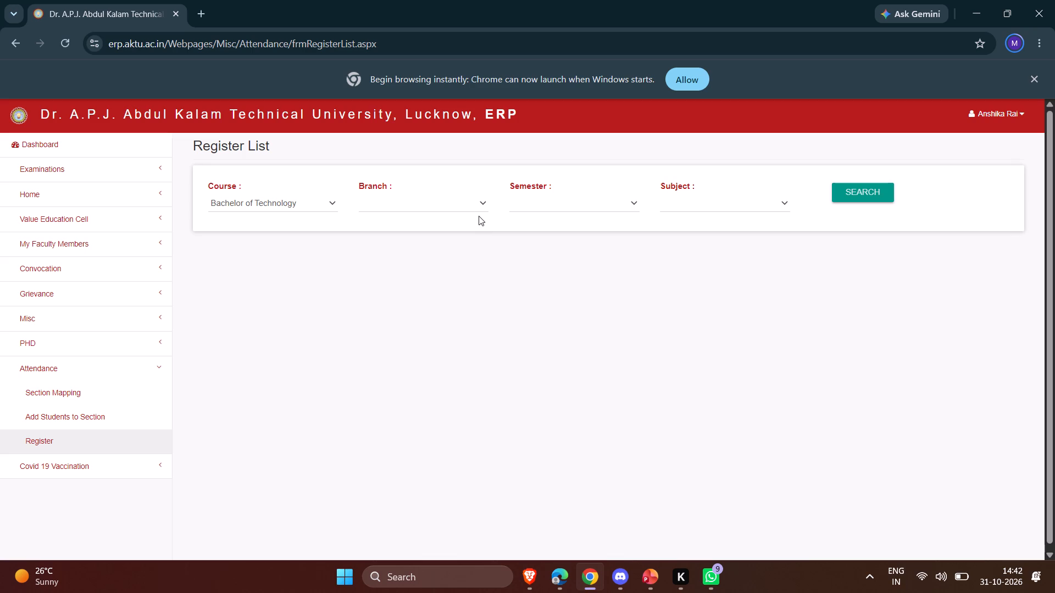
left_click(478, 198)
scroll(412, 384, "down", 1)
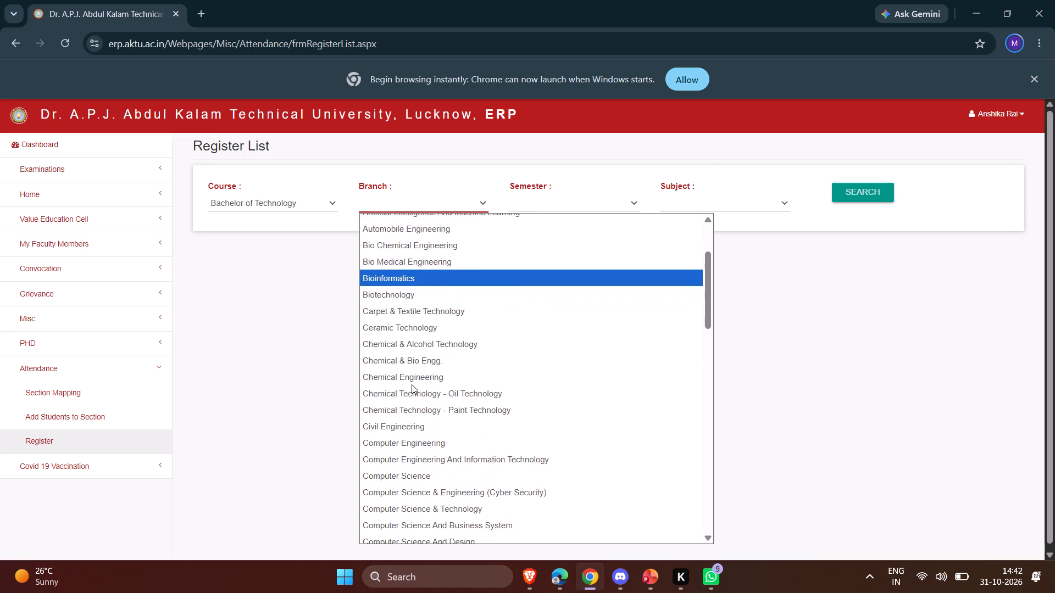
scroll(412, 384, "down", 3)
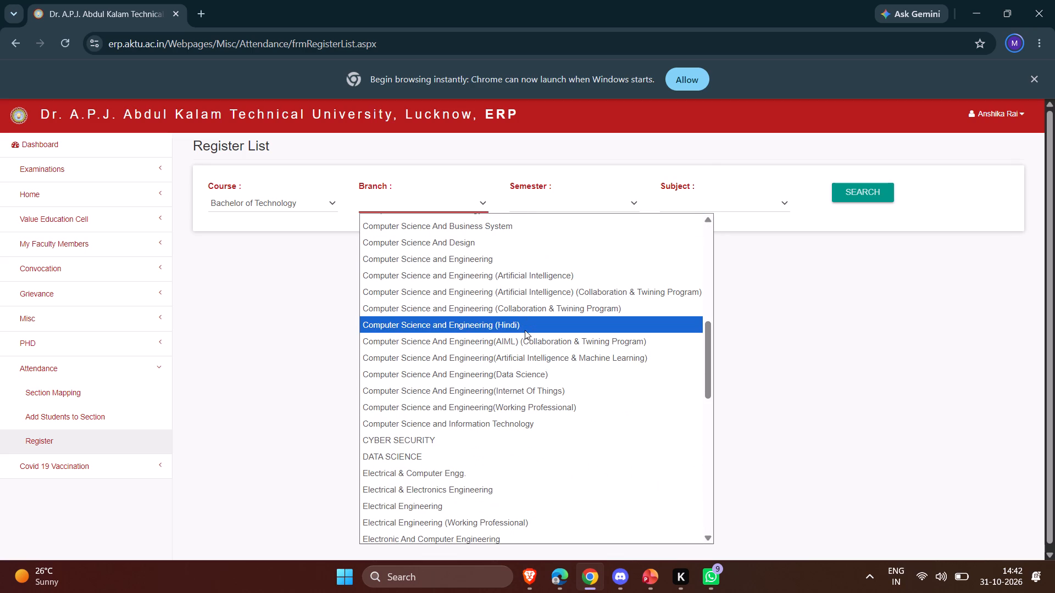
left_click(489, 360)
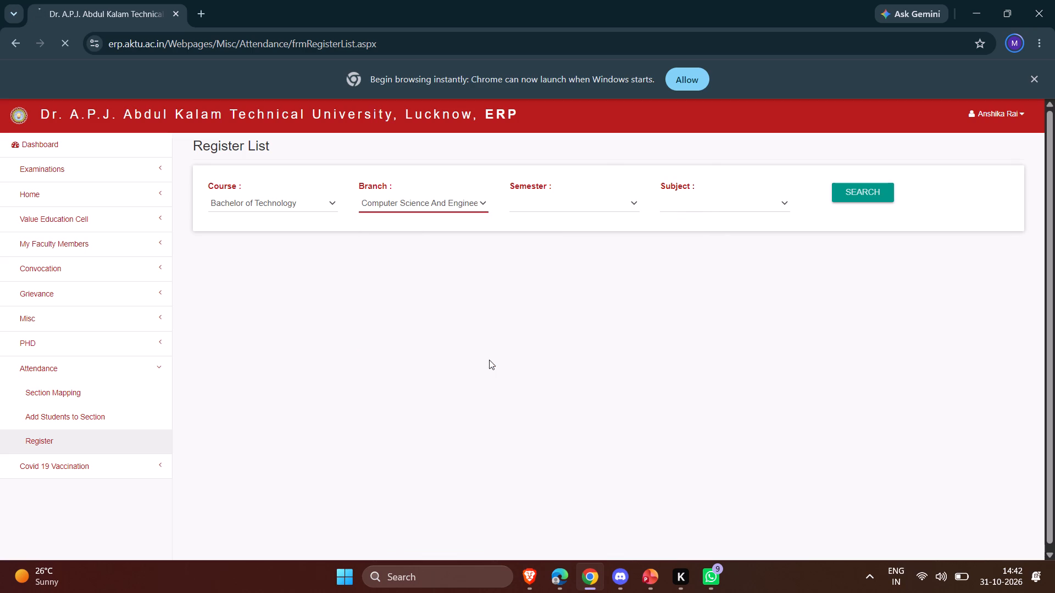
left_click(610, 201)
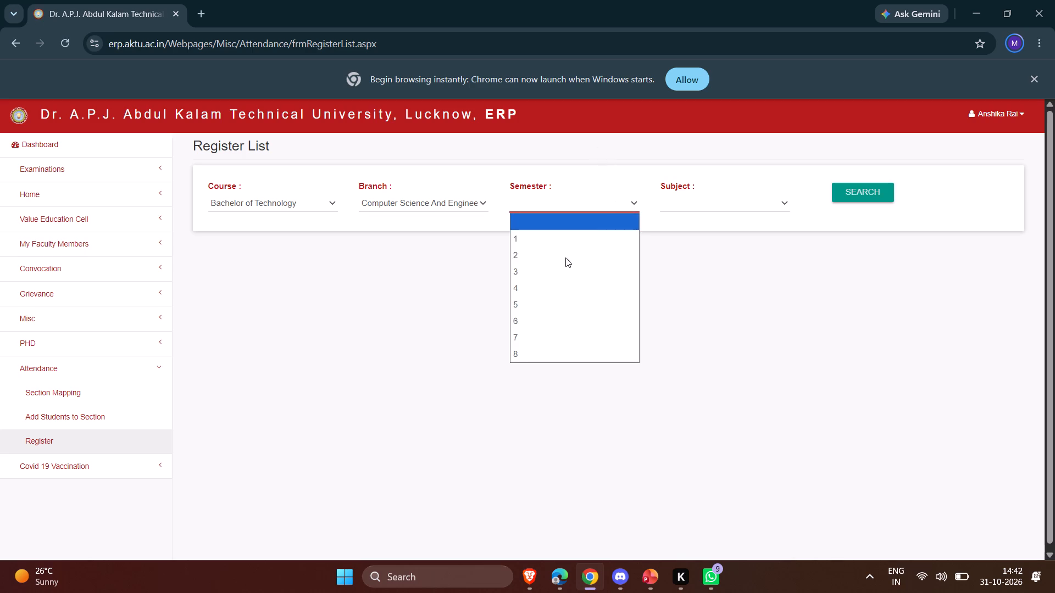
left_click(537, 332)
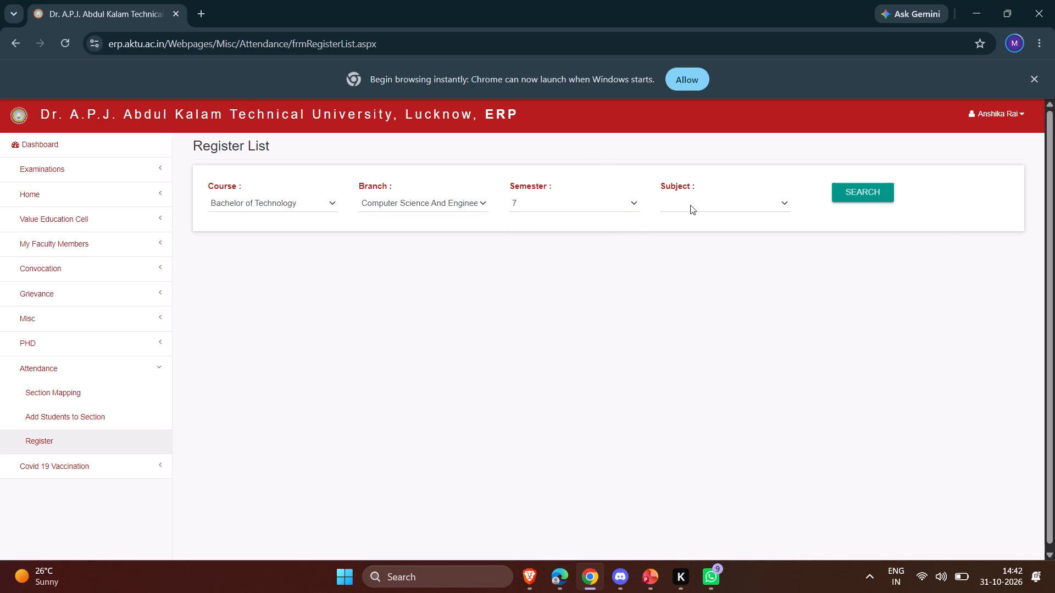
left_click(718, 203)
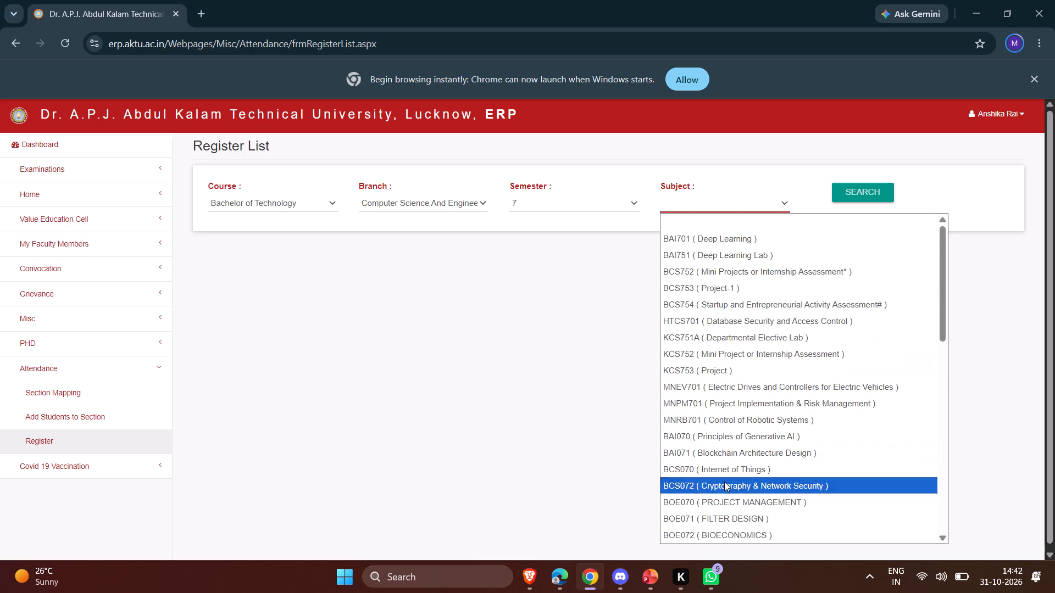
scroll(724, 482, "down", 2)
left_click(706, 504)
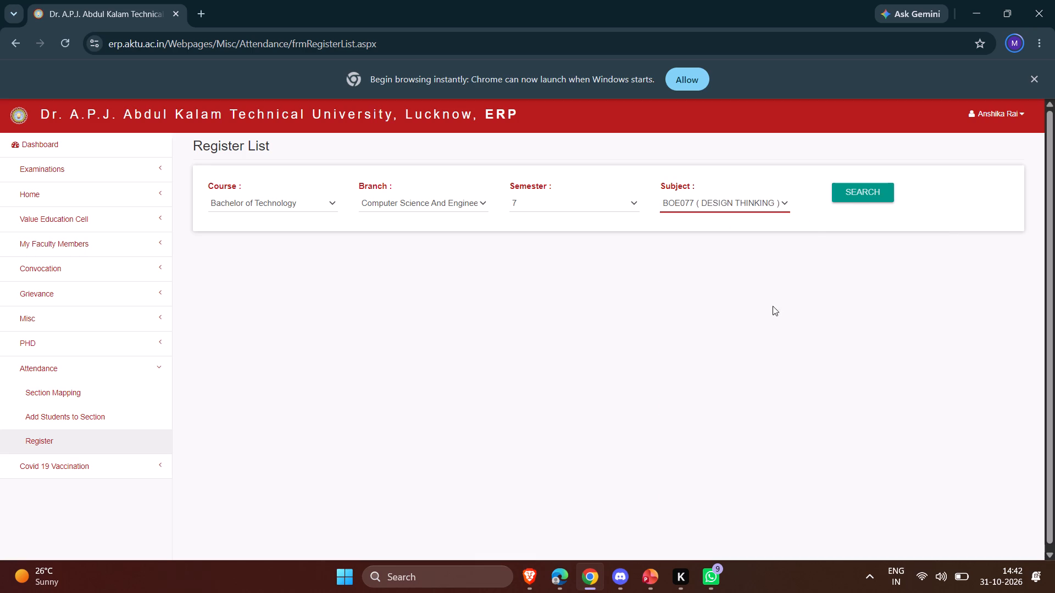
left_click(856, 198)
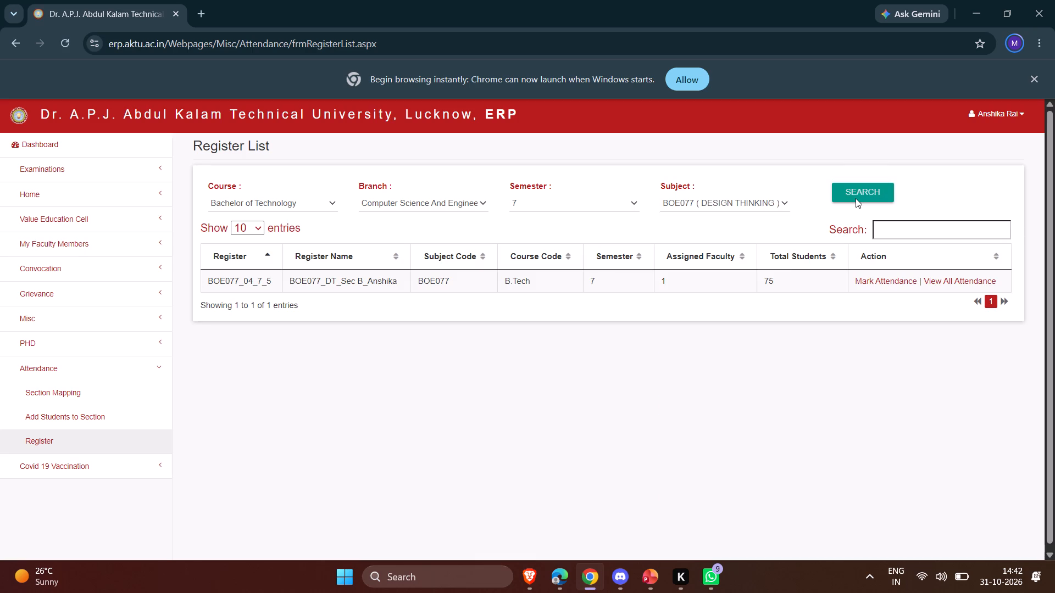
left_click(871, 285)
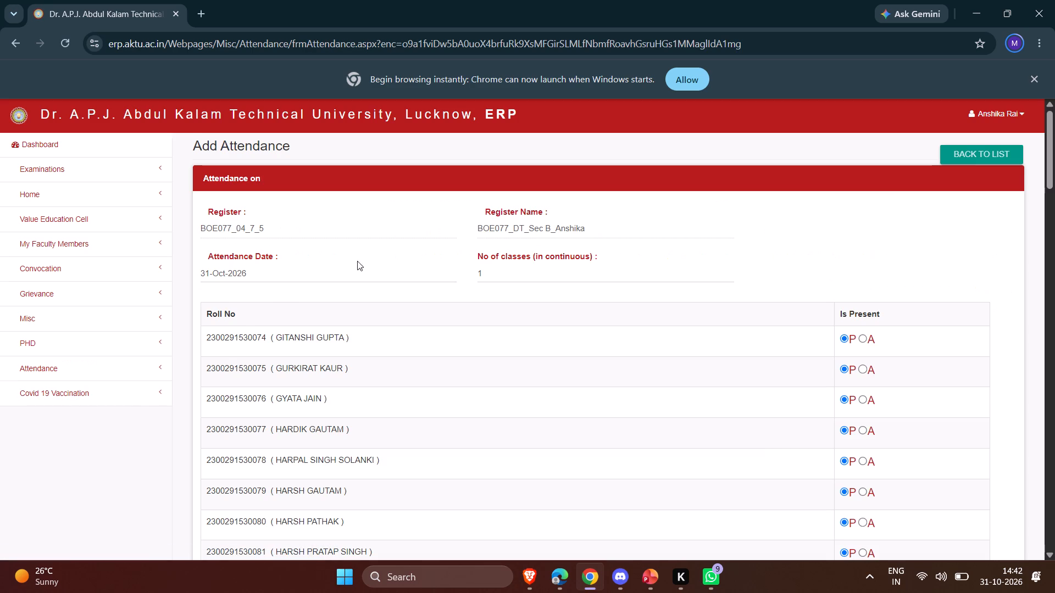
Set the attendance date to 12 October 2026.
left_click(341, 271)
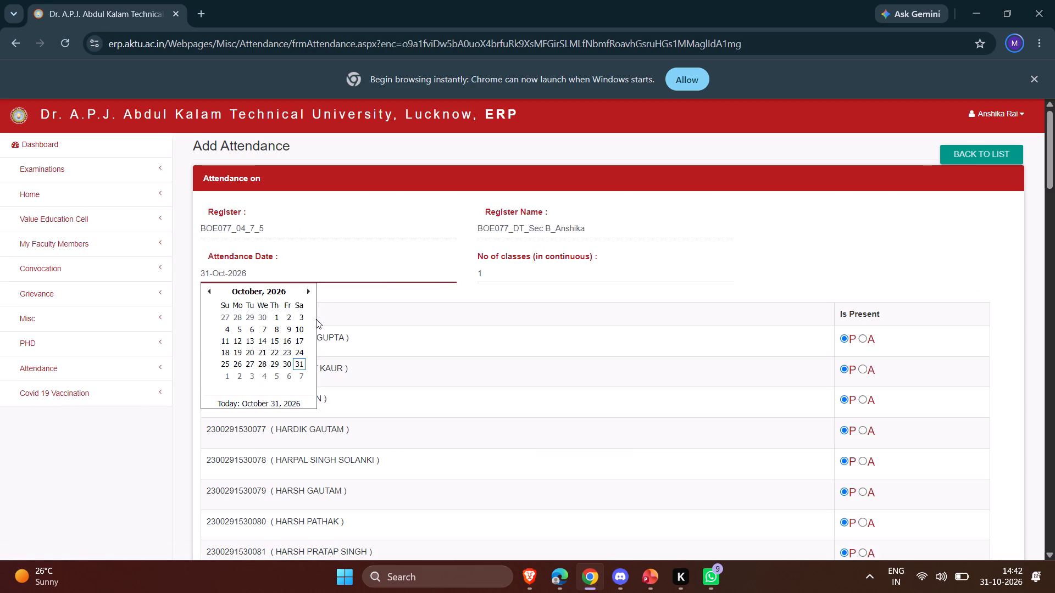
left_click(237, 342)
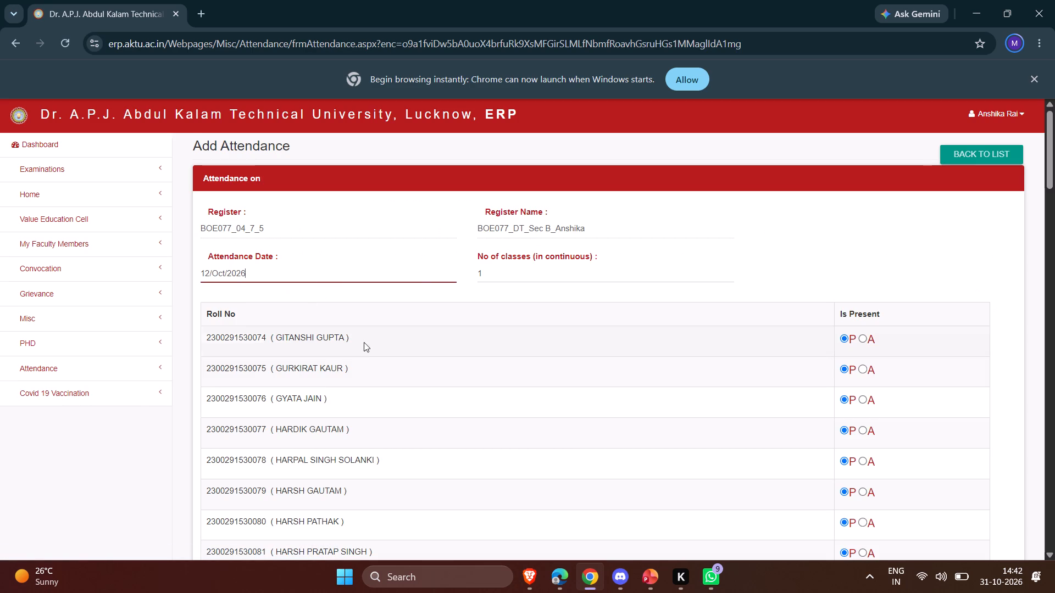
Mark the students with roll numbers ending 092, 119 and 124 absent, submit the attendance and return to the register list.
scroll(424, 385, "down", 2)
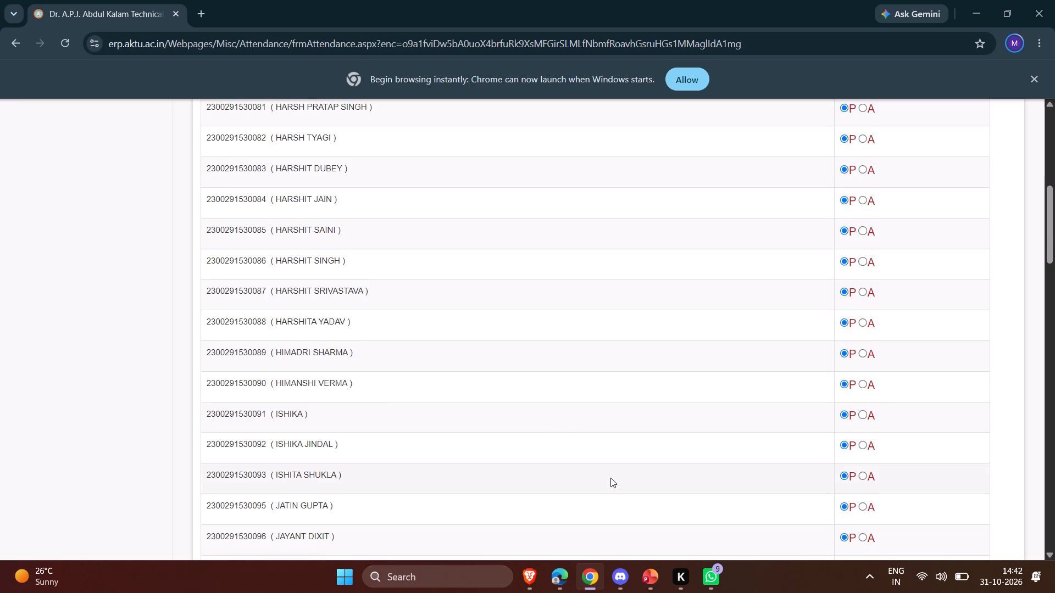
left_click(862, 441)
scroll(862, 441, "down", 4)
left_click(862, 354)
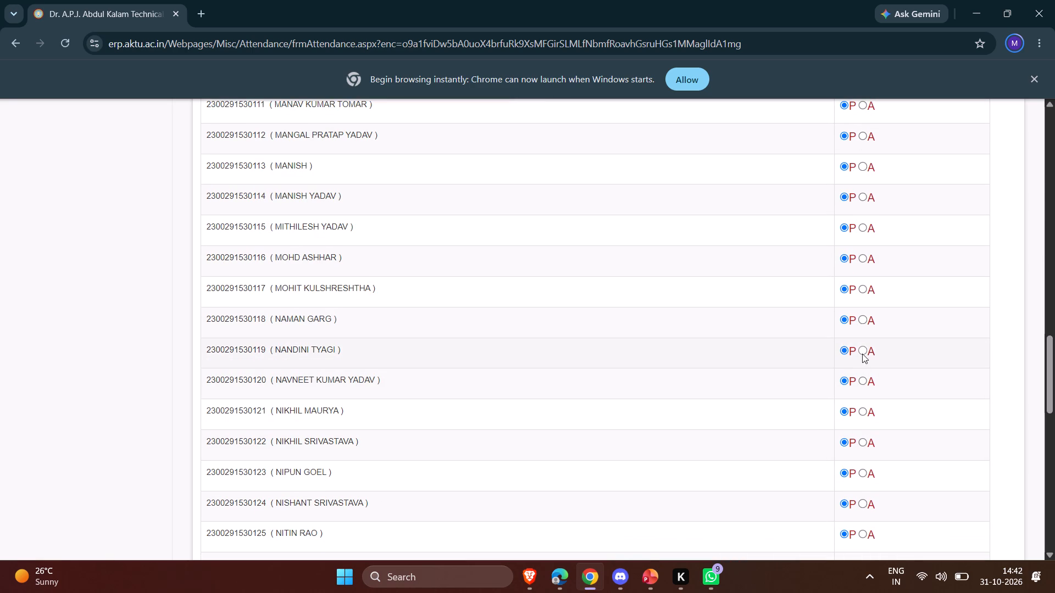
left_click(864, 502)
scroll(864, 502, "down", 5)
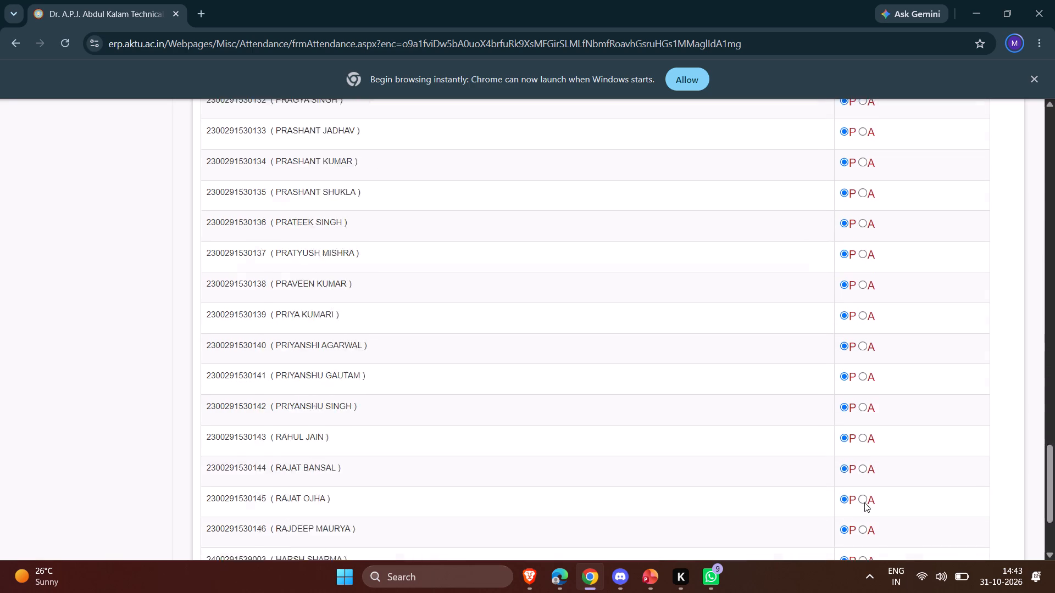
left_click(916, 519)
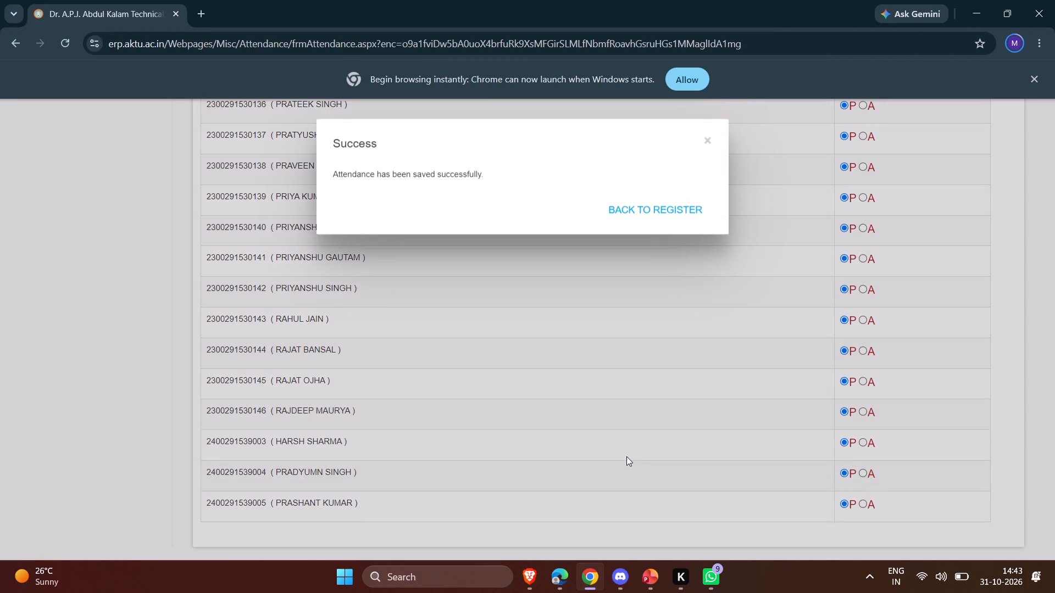
left_click(636, 209)
Find the Bachelor of Technology, Computer Science And Engineering (Artificial Intelligence & Machine Learning), semester 7, BOE077 Design Thinking register and open it for marking attendance.
left_click(234, 209)
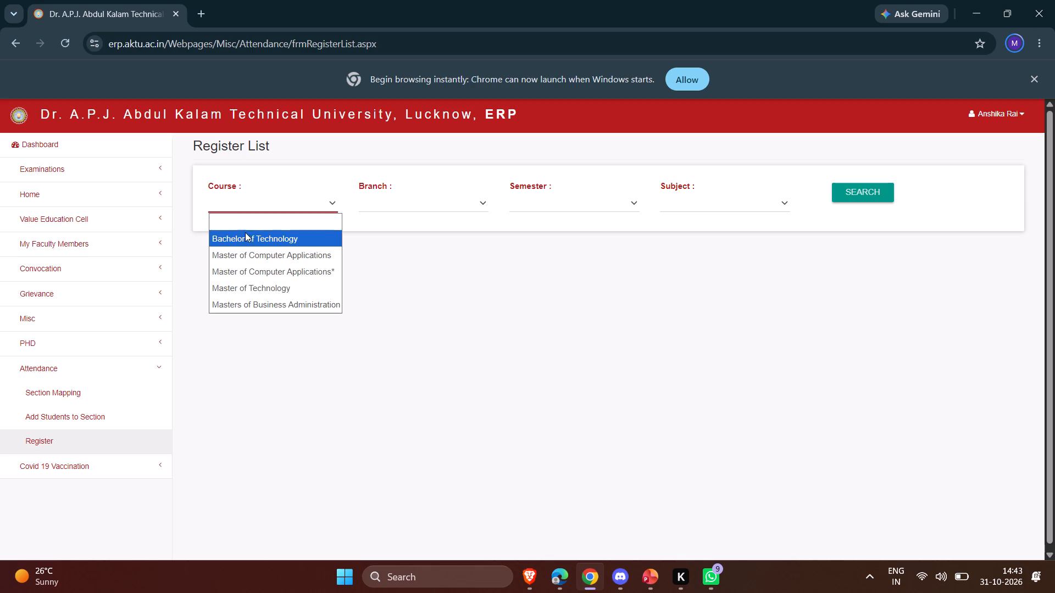
left_click(249, 234)
left_click(475, 199)
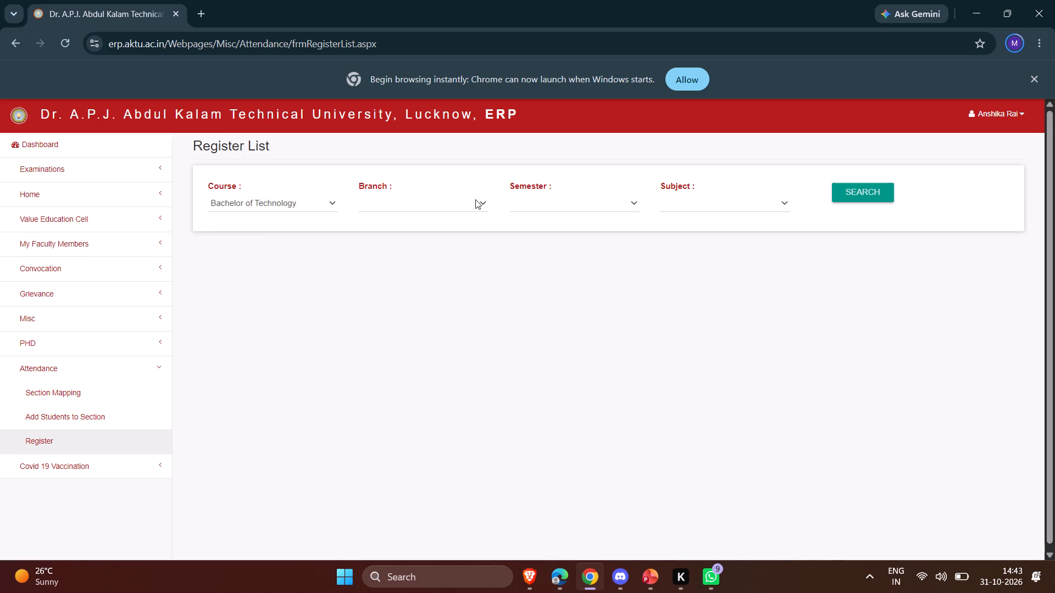
left_click(475, 204)
scroll(437, 390, "down", 1)
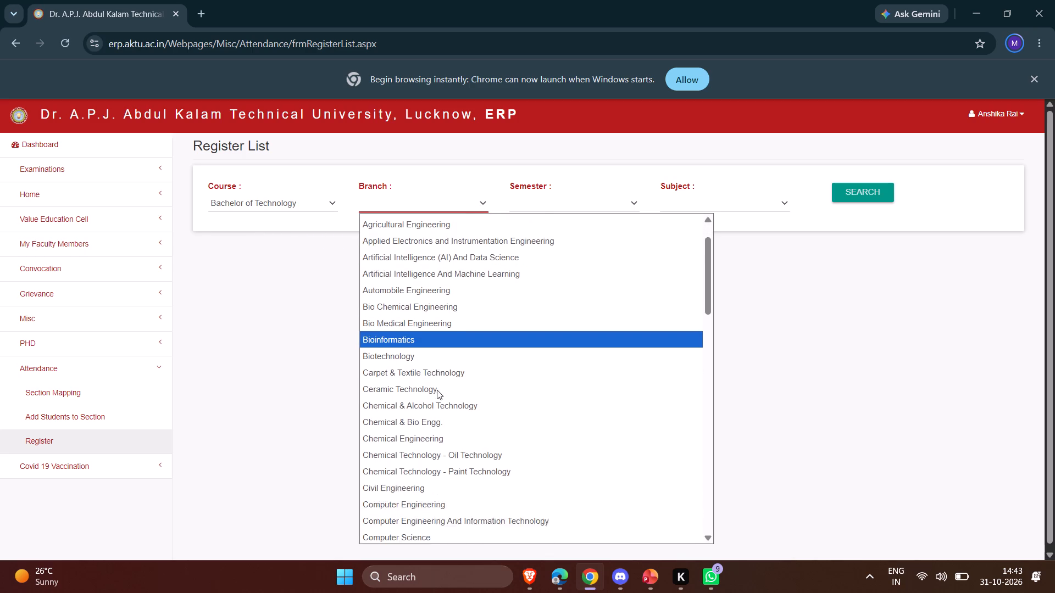
scroll(437, 390, "down", 2)
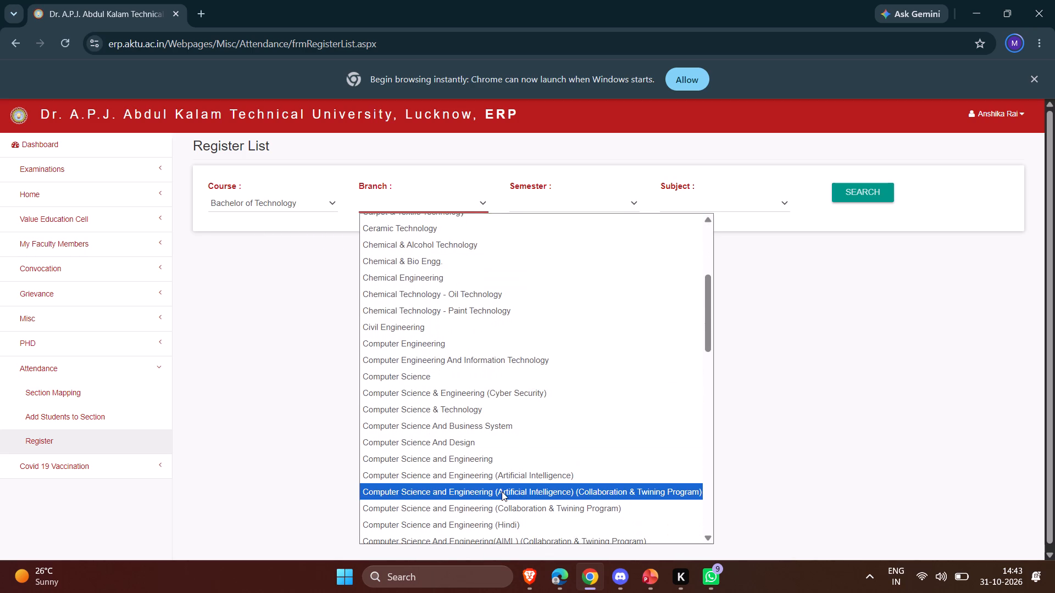
scroll(502, 491, "down", 1)
left_click(566, 454)
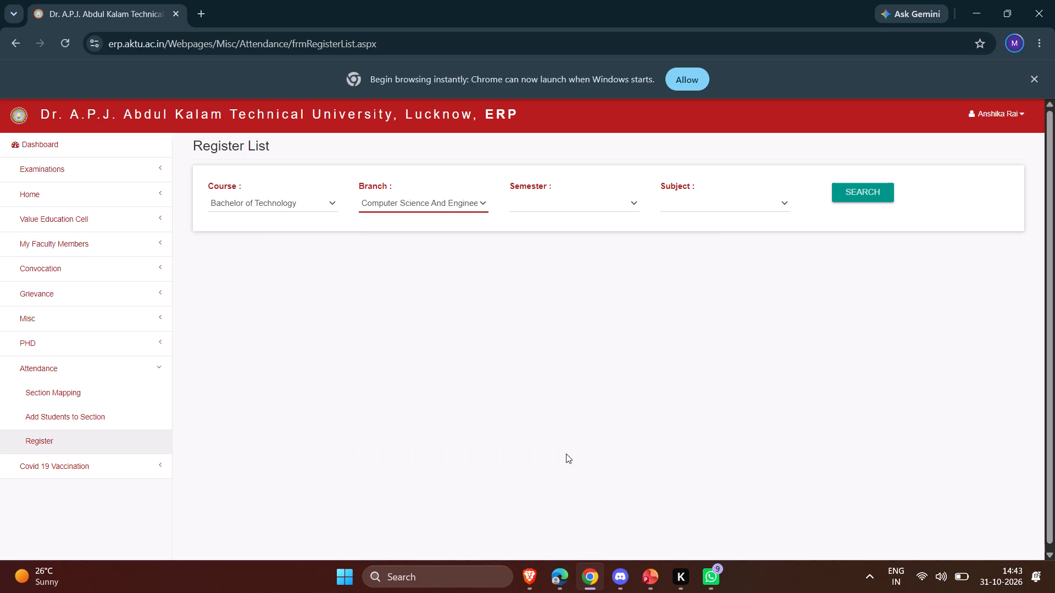
left_click(610, 201)
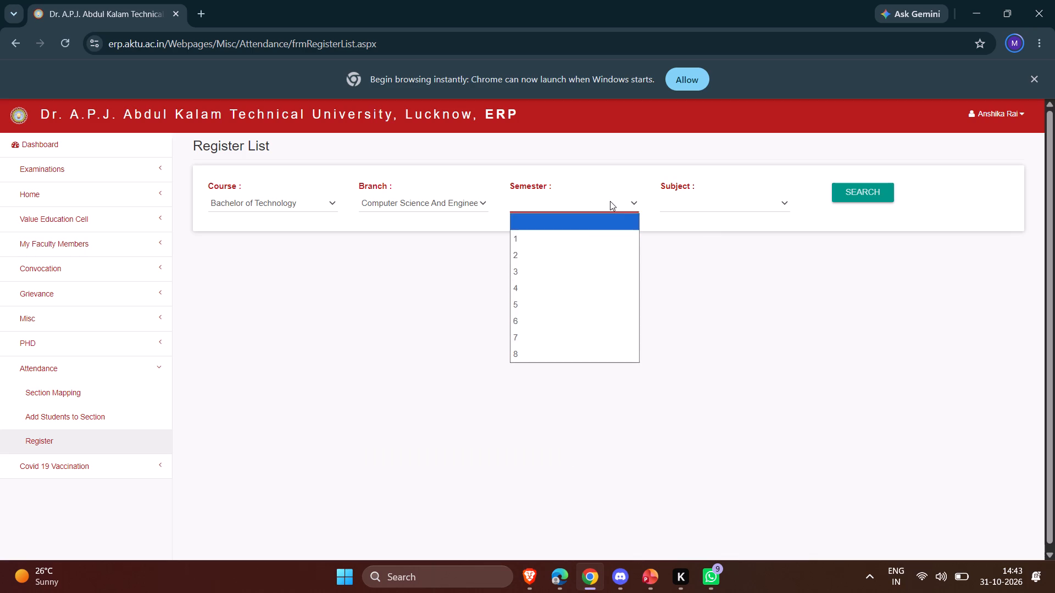
left_click(529, 334)
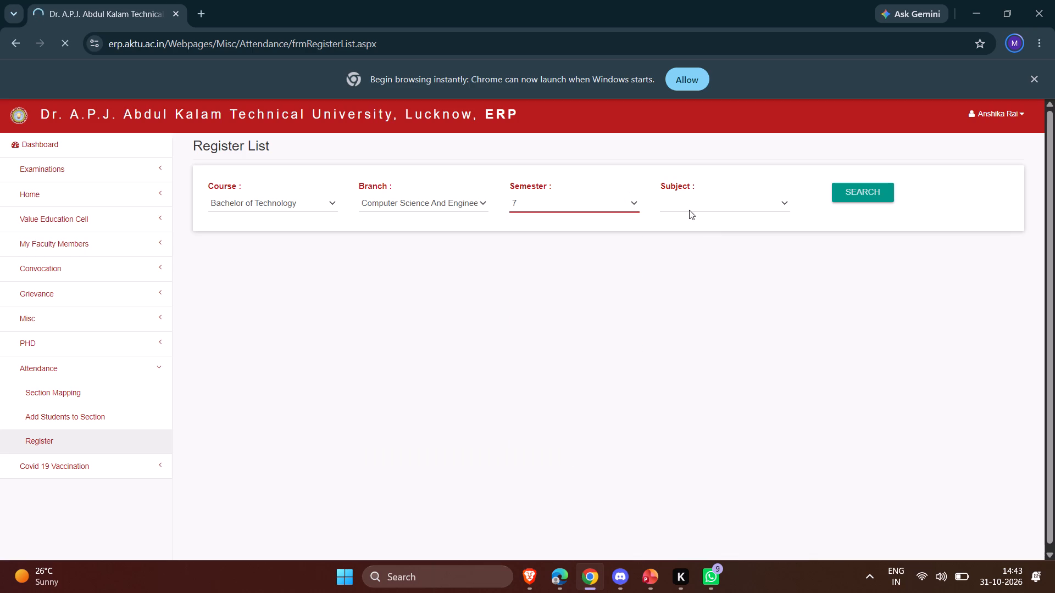
left_click(689, 210)
left_click(729, 205)
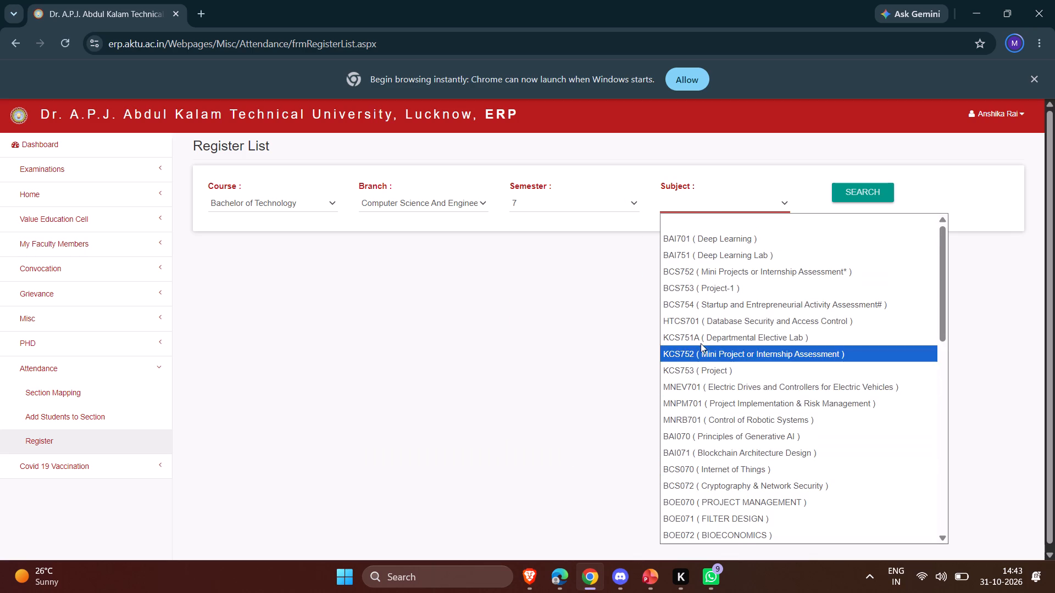
scroll(702, 339, "down", 2)
left_click(689, 499)
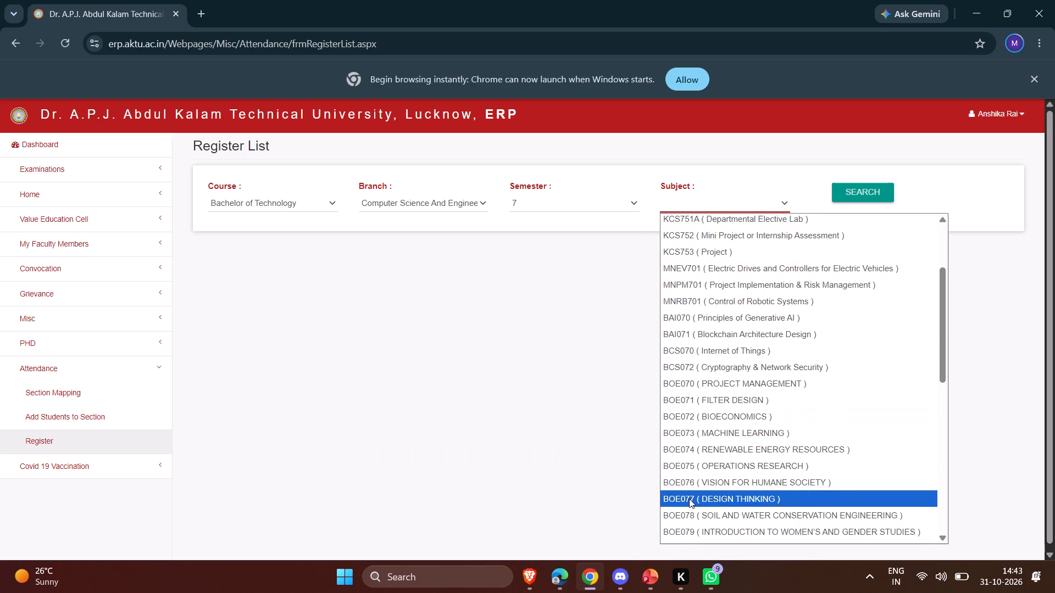
left_click(862, 188)
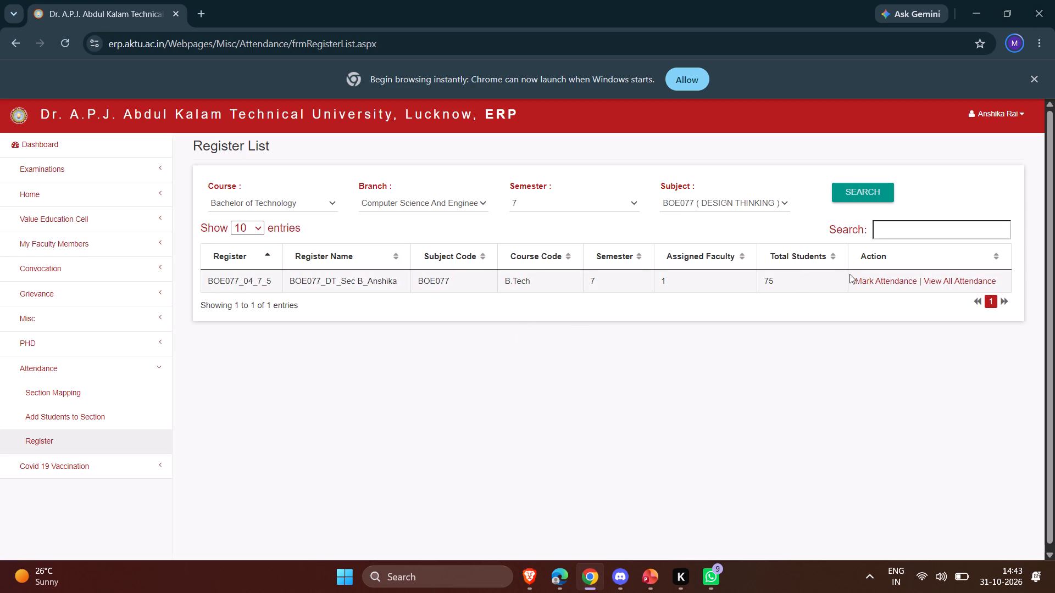
left_click(880, 281)
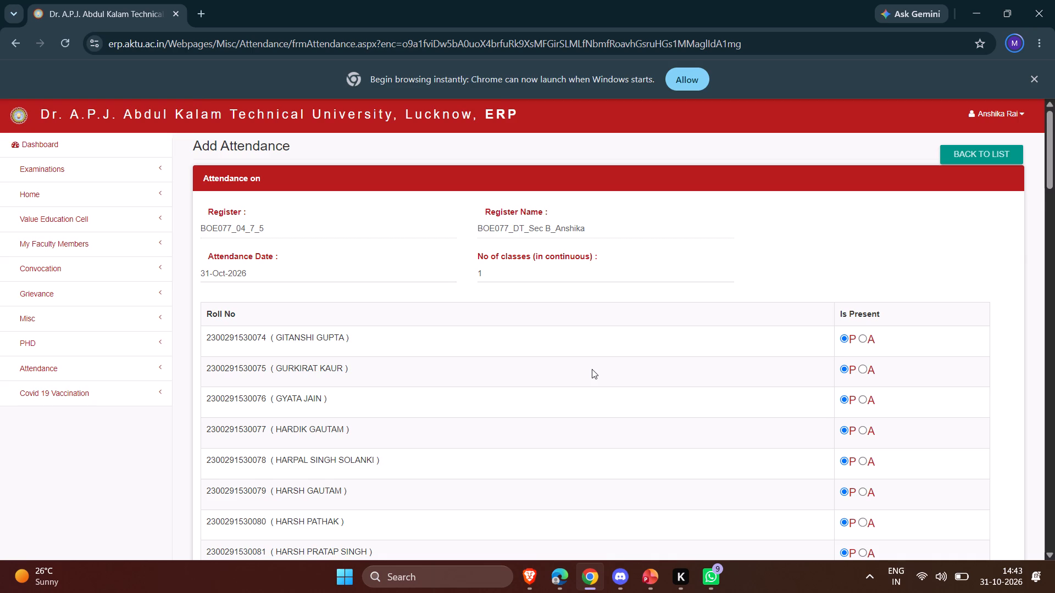
Set the attendance date to 13 October 2026.
scroll(592, 369, "down", 1)
scroll(513, 377, "up", 1)
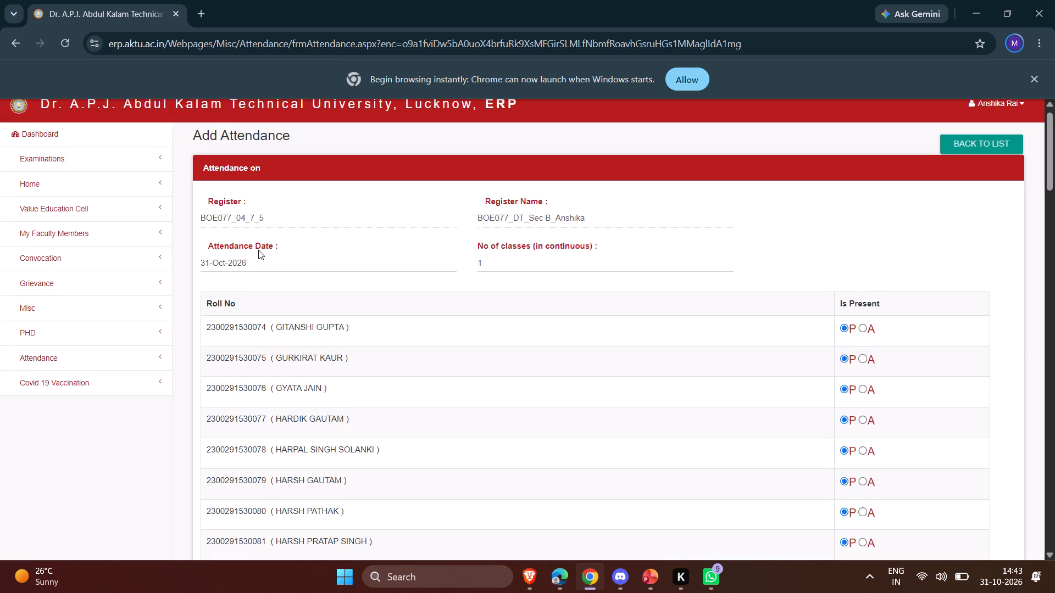
left_click(232, 259)
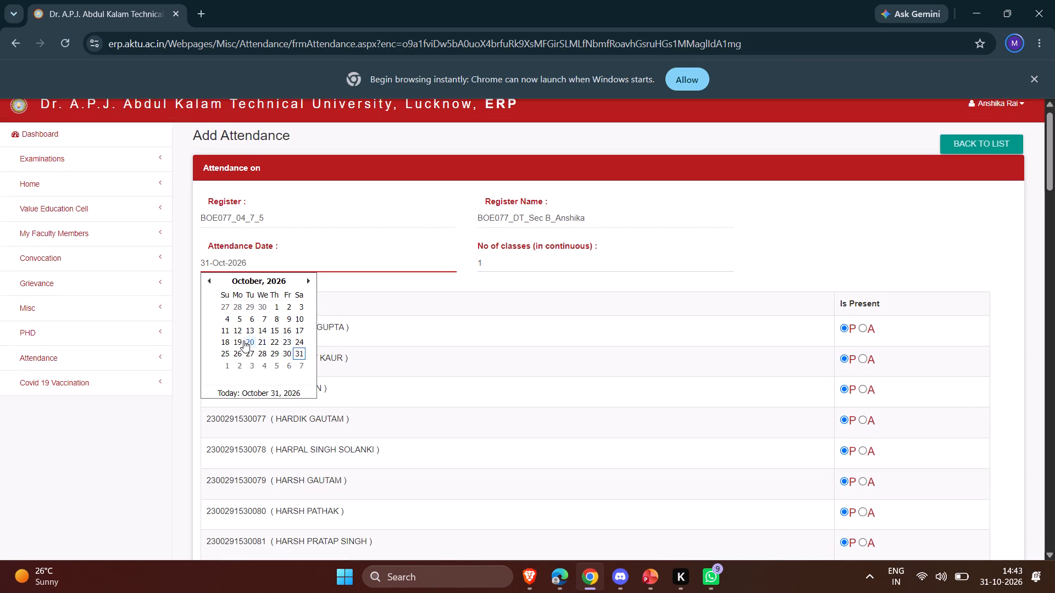
left_click(246, 331)
Mark the students with roll numbers ending 103 and 074 absent, submit the attendance and return to the register list.
scroll(408, 382, "down", 5)
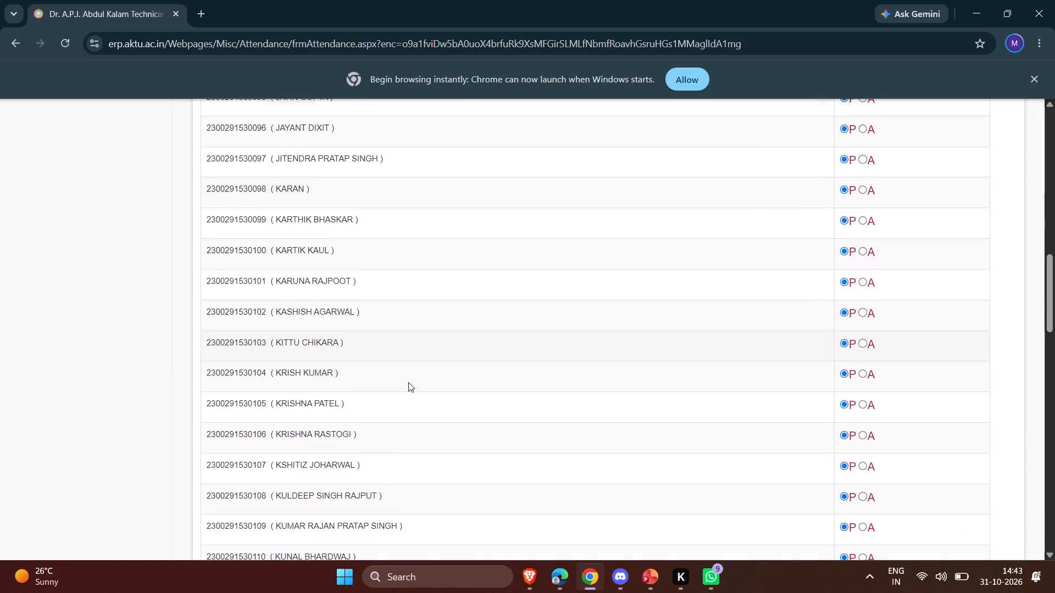
scroll(408, 382, "down", 1)
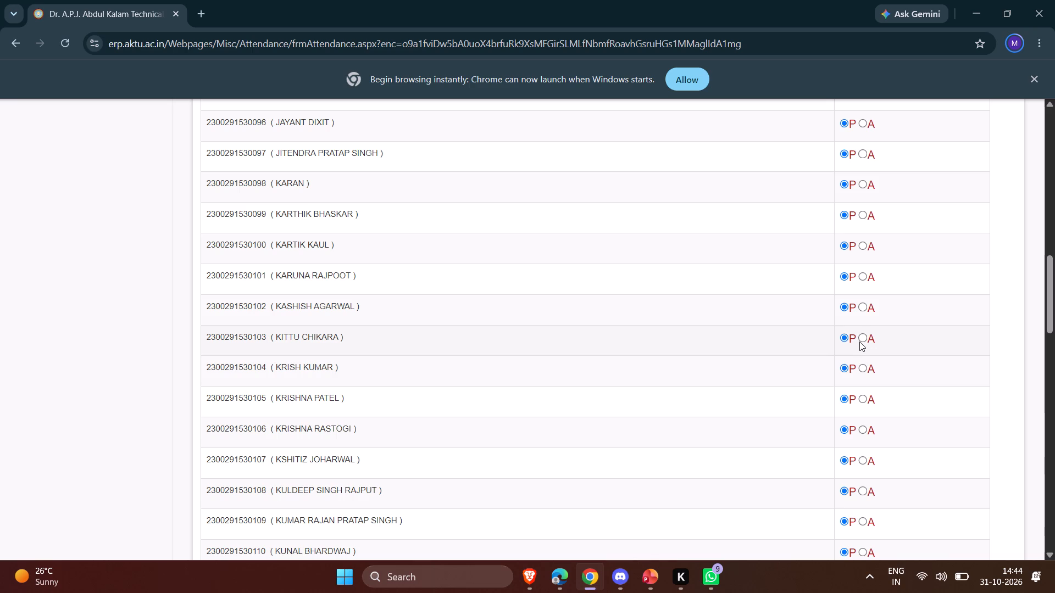
left_click(859, 342)
left_click(864, 338)
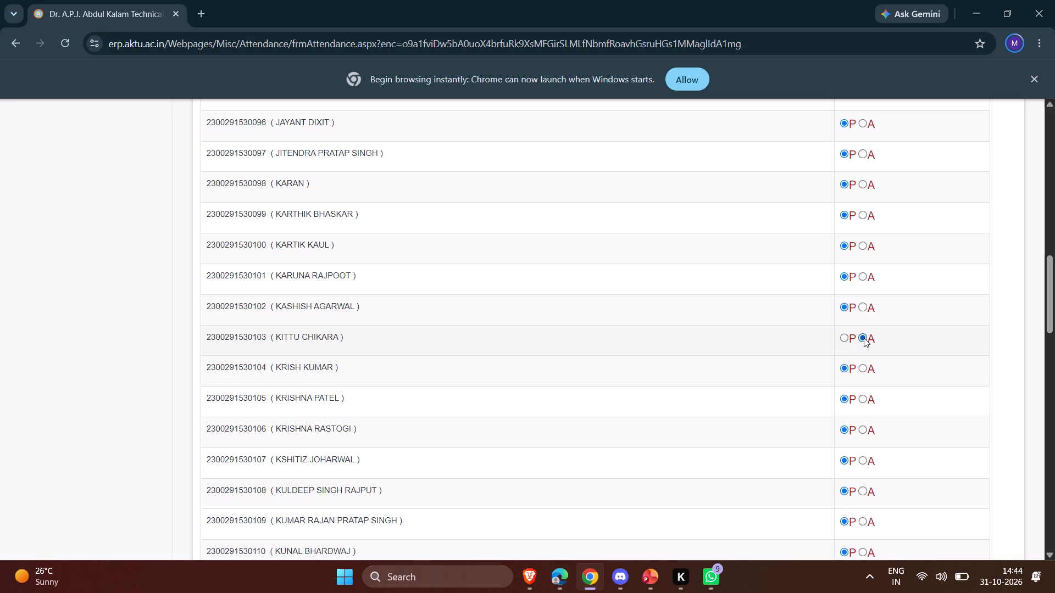
scroll(864, 338, "up", 9)
left_click(864, 342)
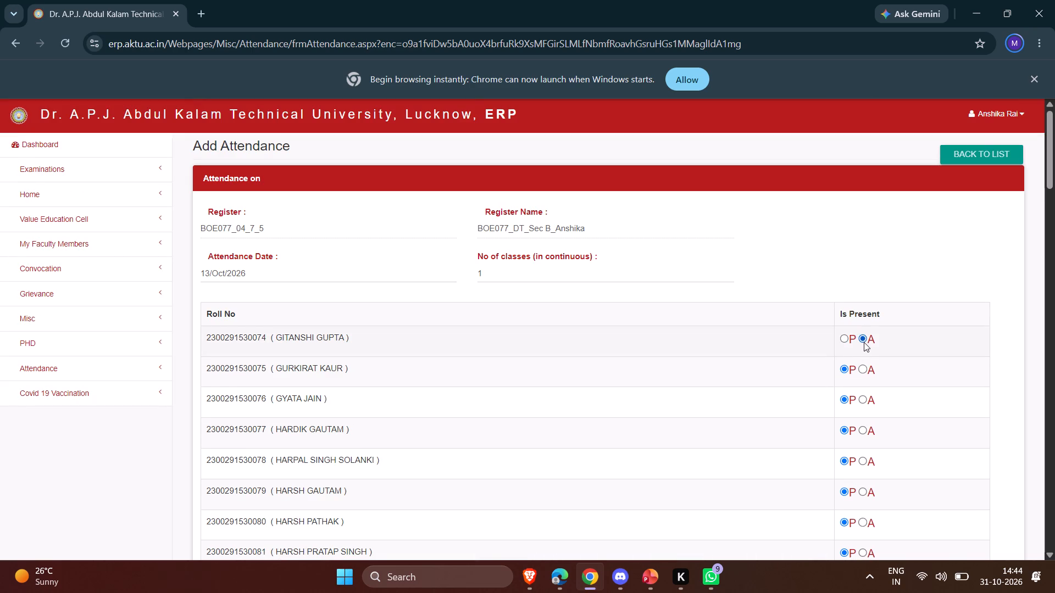
scroll(864, 342, "down", 10)
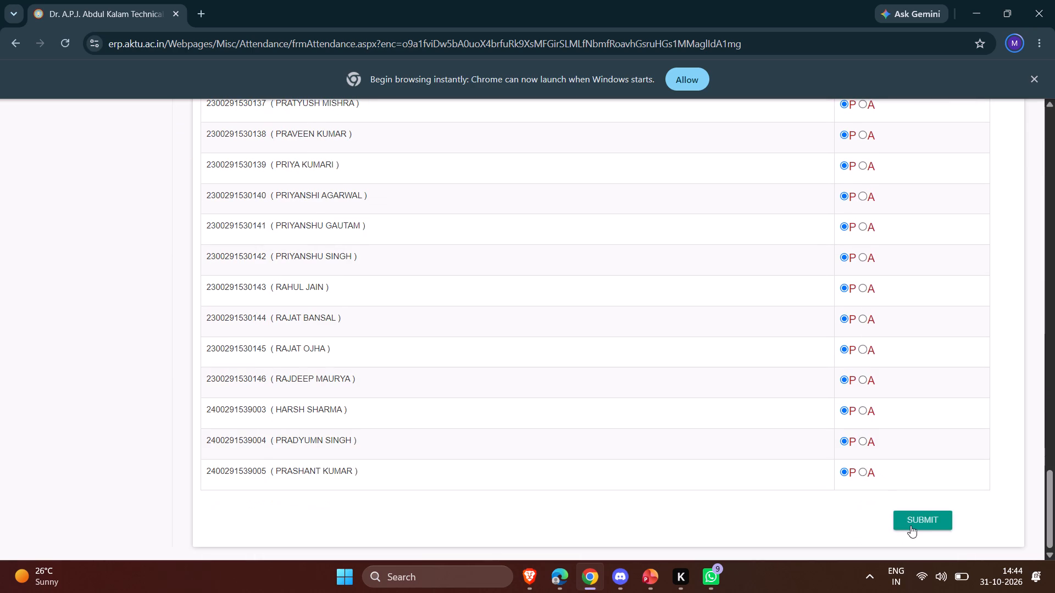
left_click(910, 525)
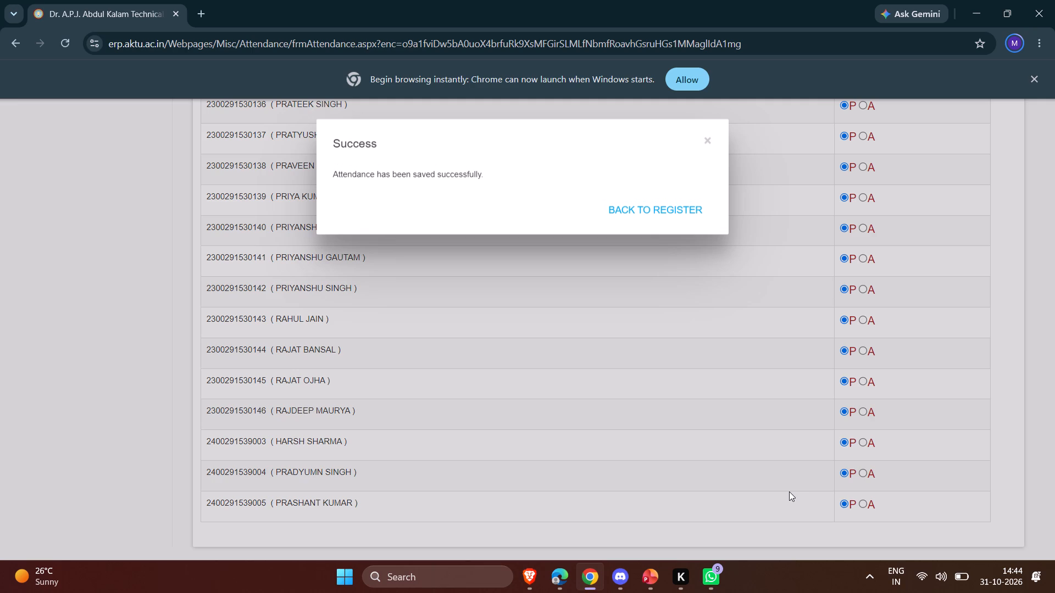
left_click(671, 219)
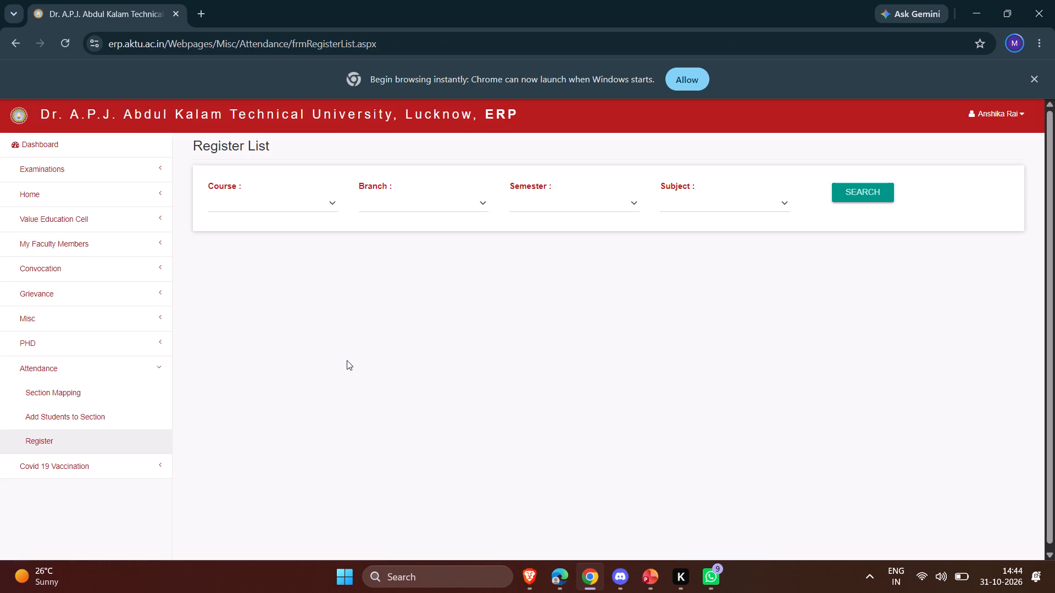
Set the register search to Bachelor of Technology, Computer Science And Engineering (Artificial Intelligence & Machine Learning), semester 7.
left_click(328, 209)
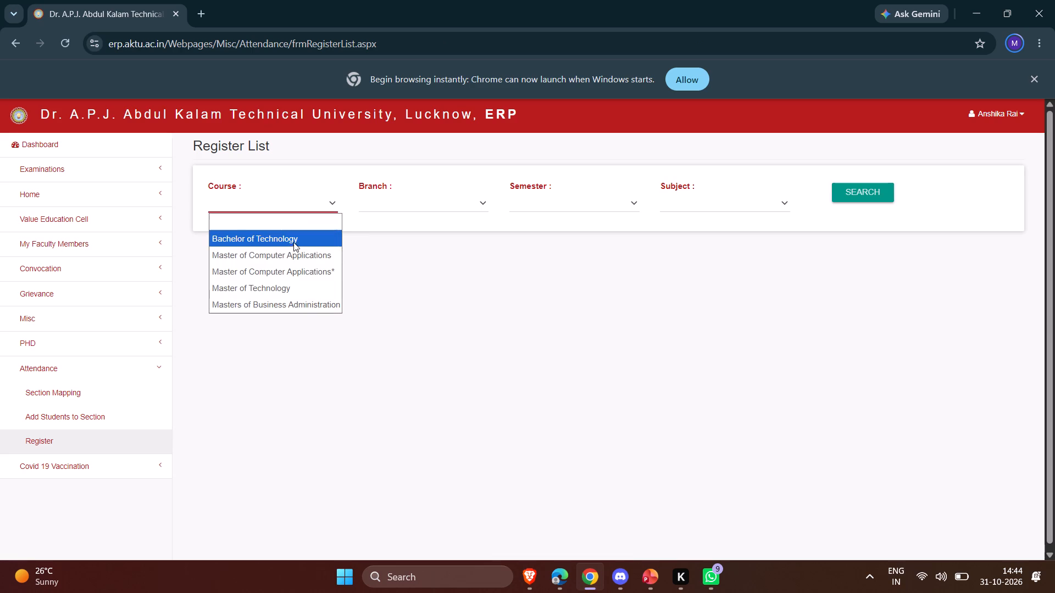
left_click(291, 243)
left_click_drag(440, 202, 438, 318)
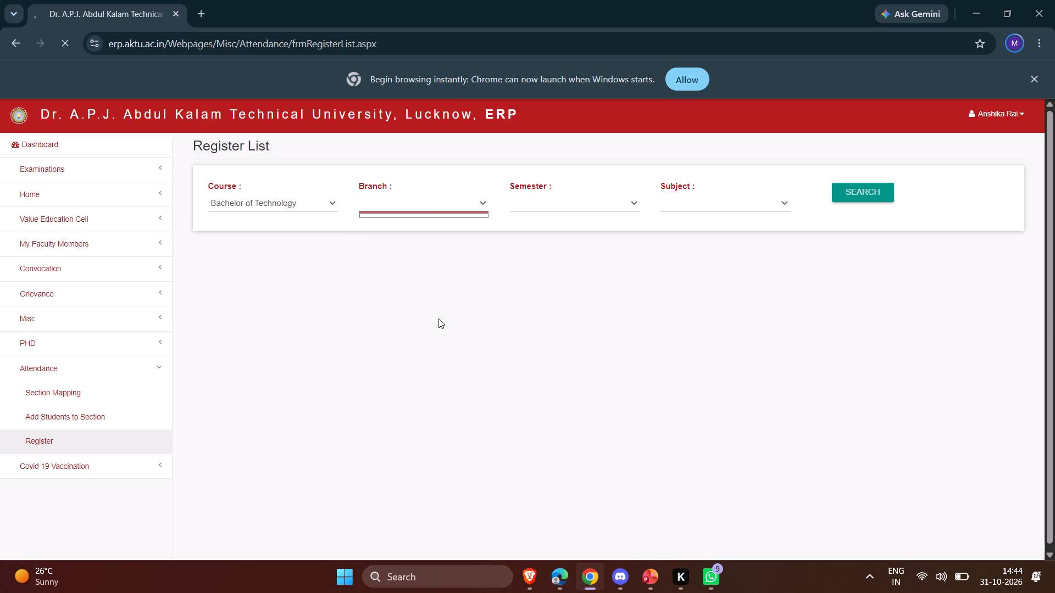
left_click_drag(438, 318, 462, 211)
left_click(462, 211)
left_click(462, 211)
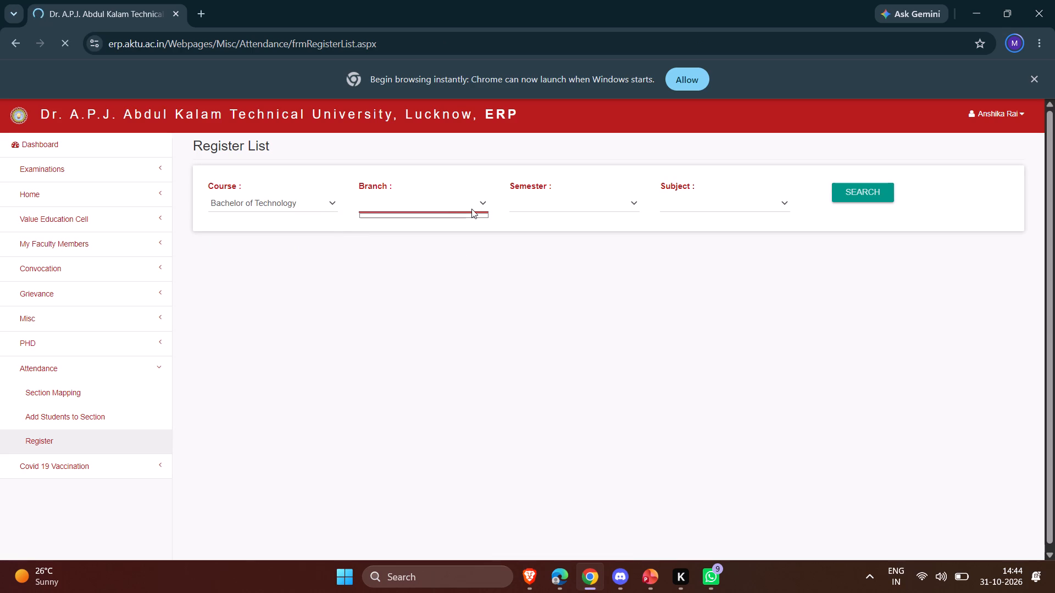
left_click(471, 209)
left_click(468, 192)
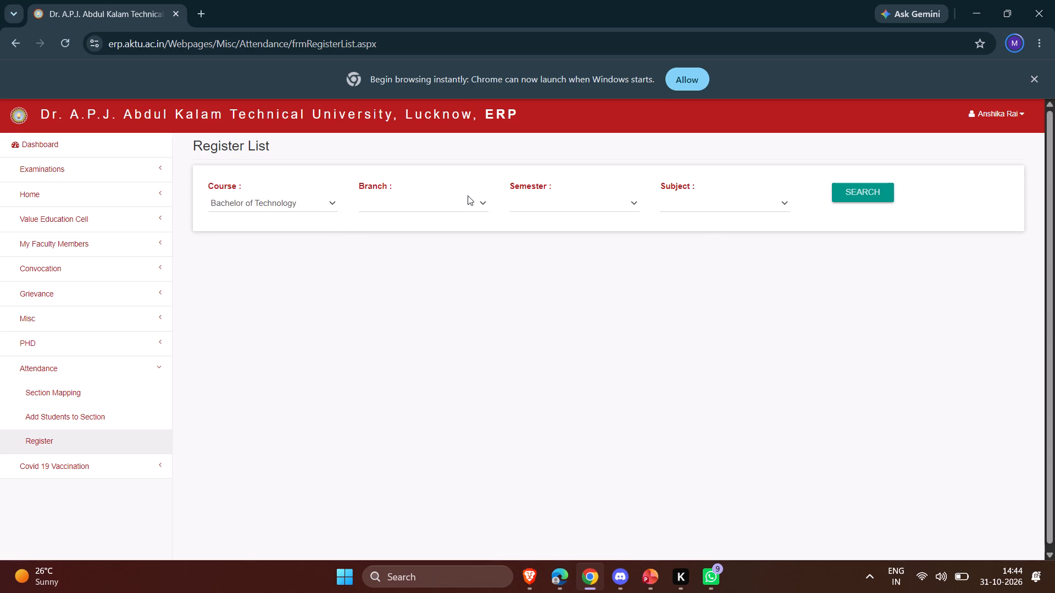
left_click(468, 195)
scroll(440, 322, "down", 3)
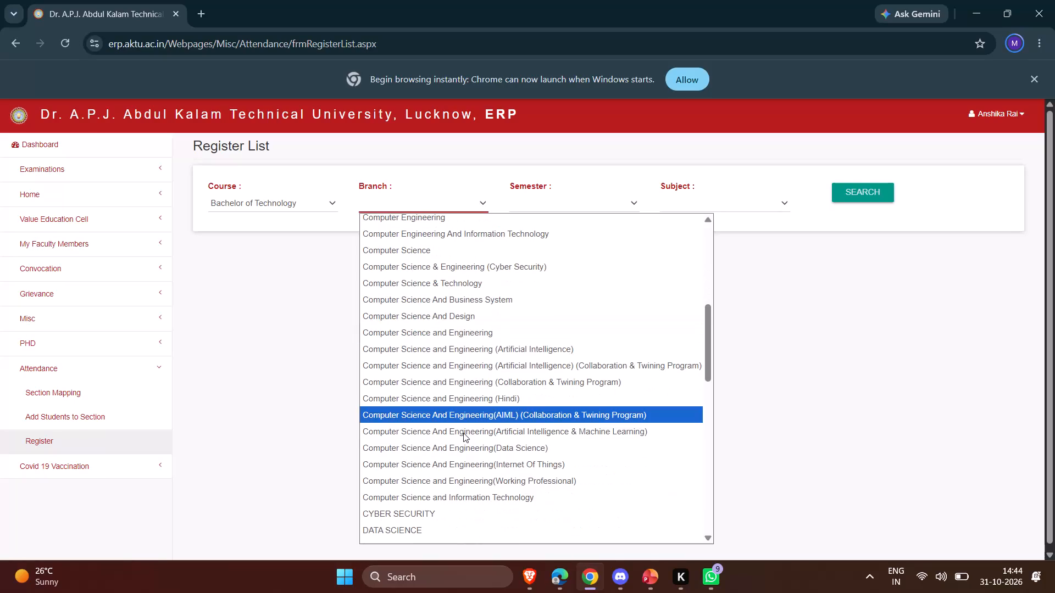
left_click(463, 433)
left_click(579, 212)
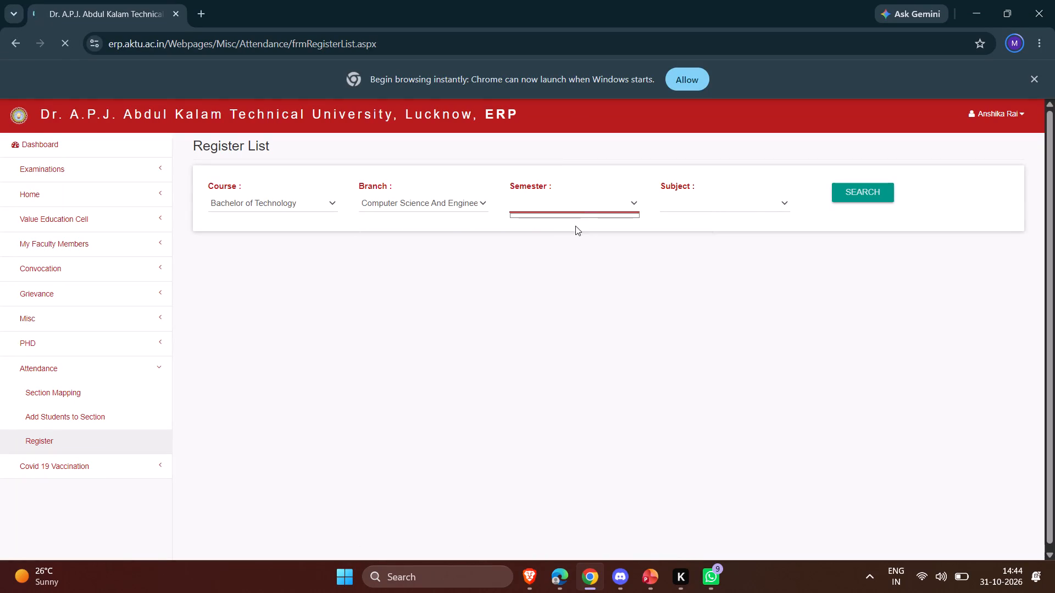
left_click(590, 291)
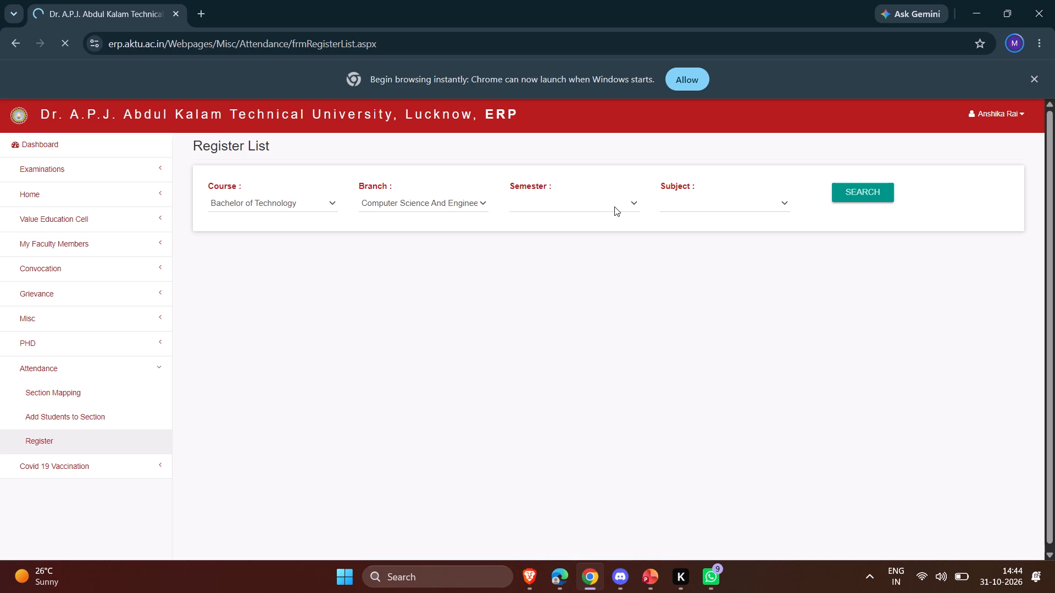
left_click(614, 206)
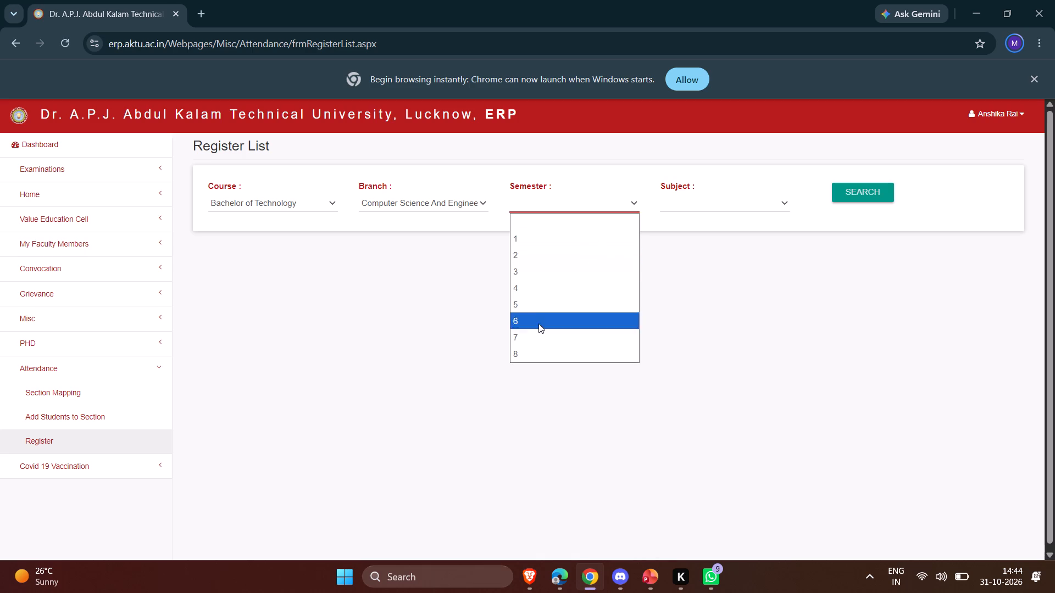
left_click(534, 332)
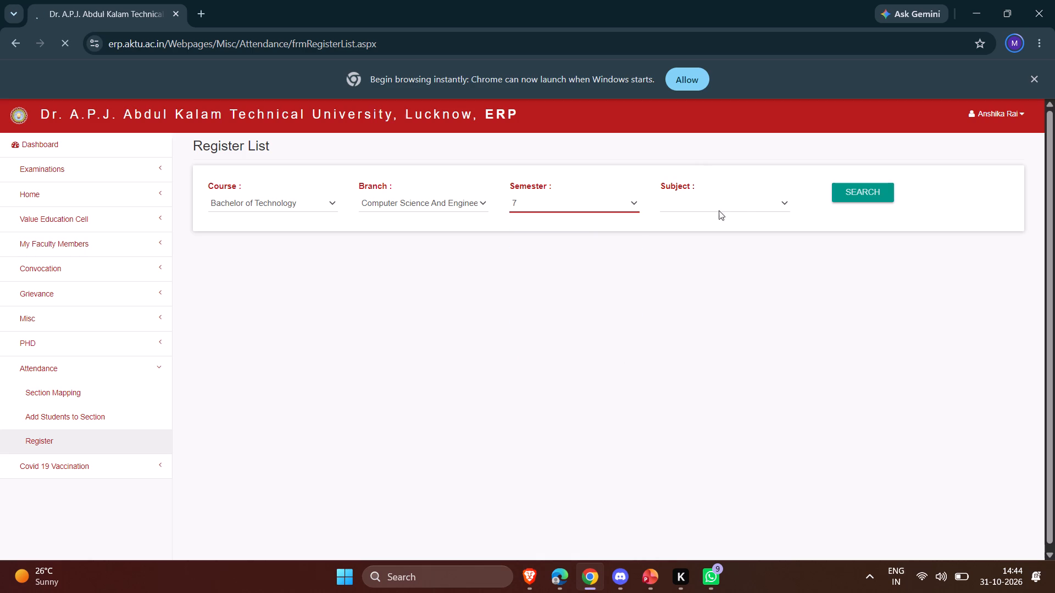
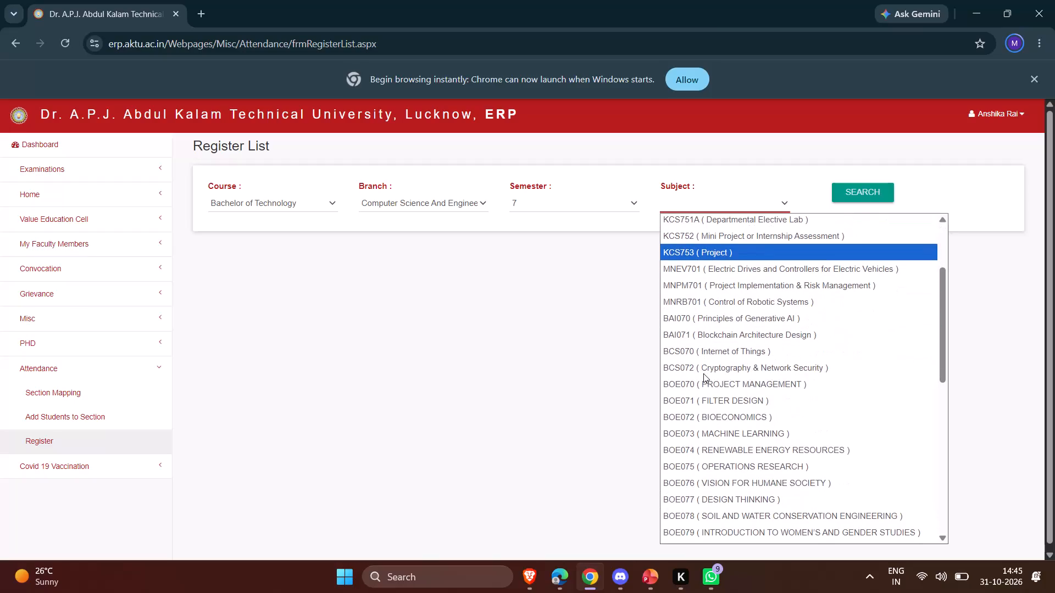
Search the attendance register list for semester 7 subject BOE077 (DESIGN THINKING).
left_click(704, 492)
left_click(849, 196)
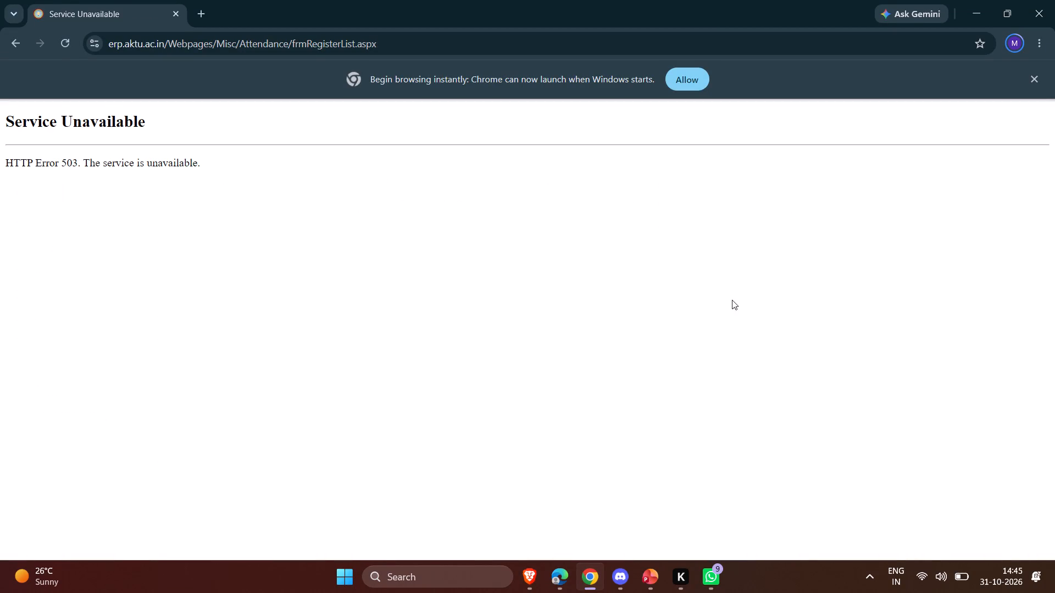
Reload the register list page and agree to resubmit the form.
left_click(63, 41)
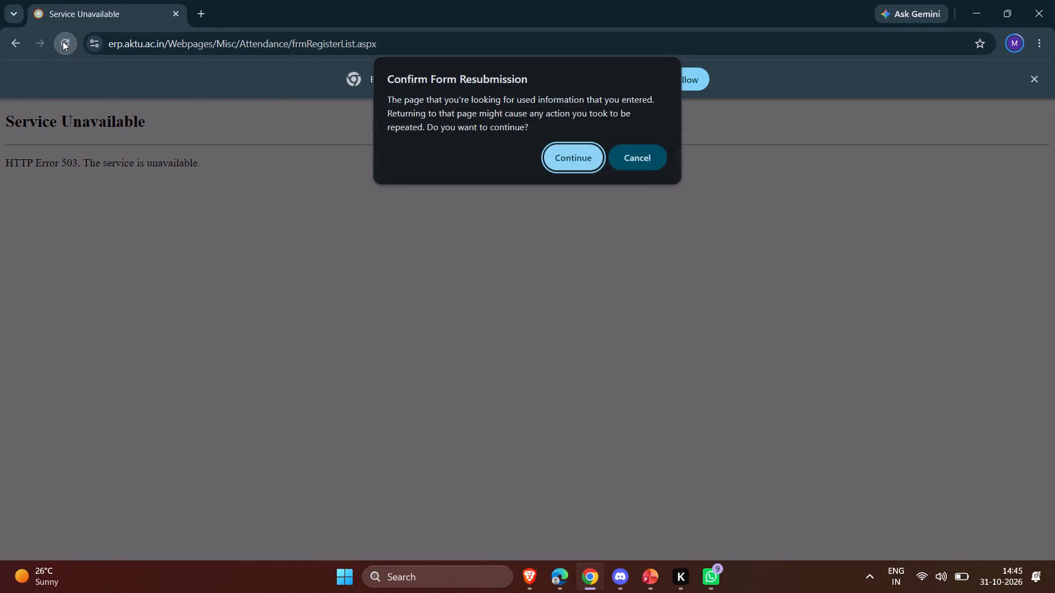
key("Return")
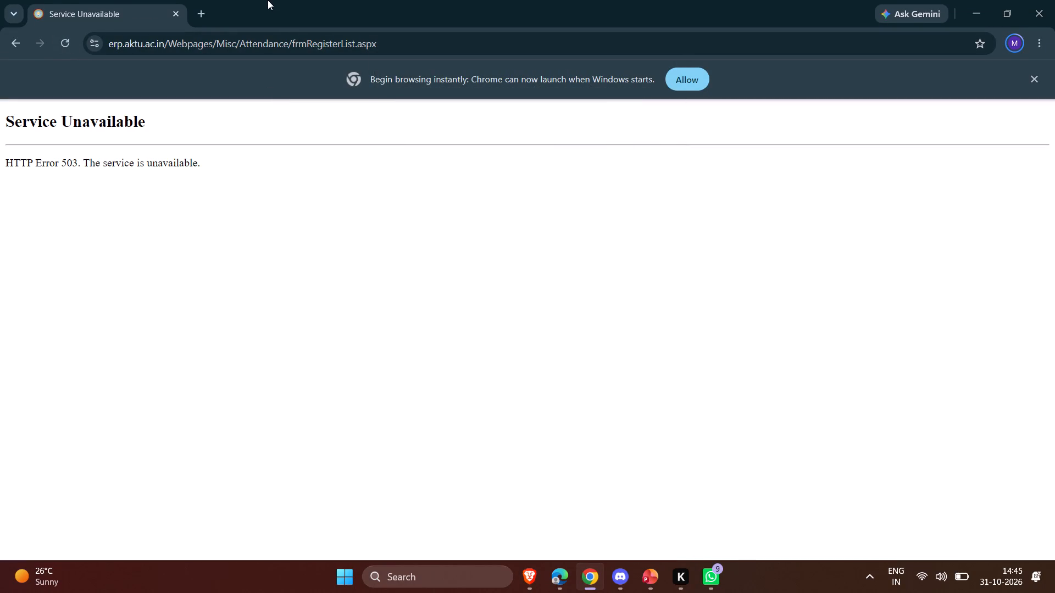
Open a new browser tab.
left_click(210, 14)
left_click(210, 14)
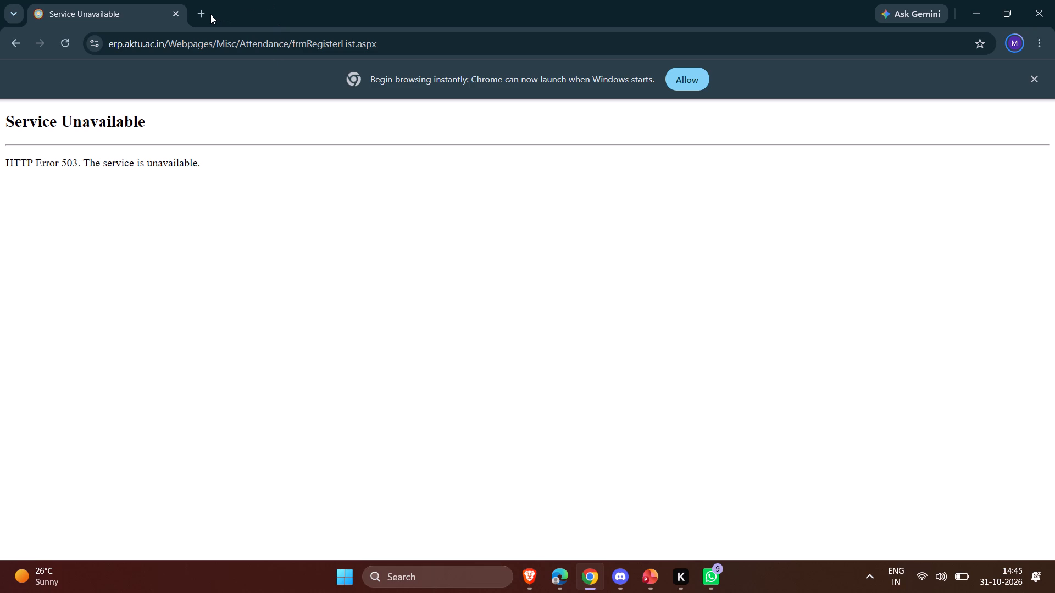
left_click(199, 13)
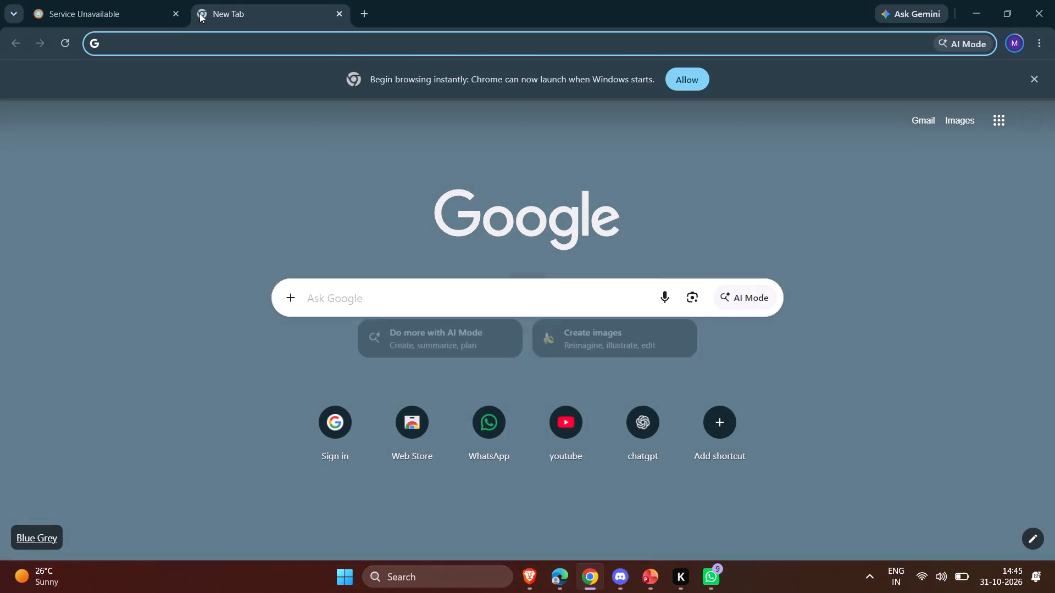
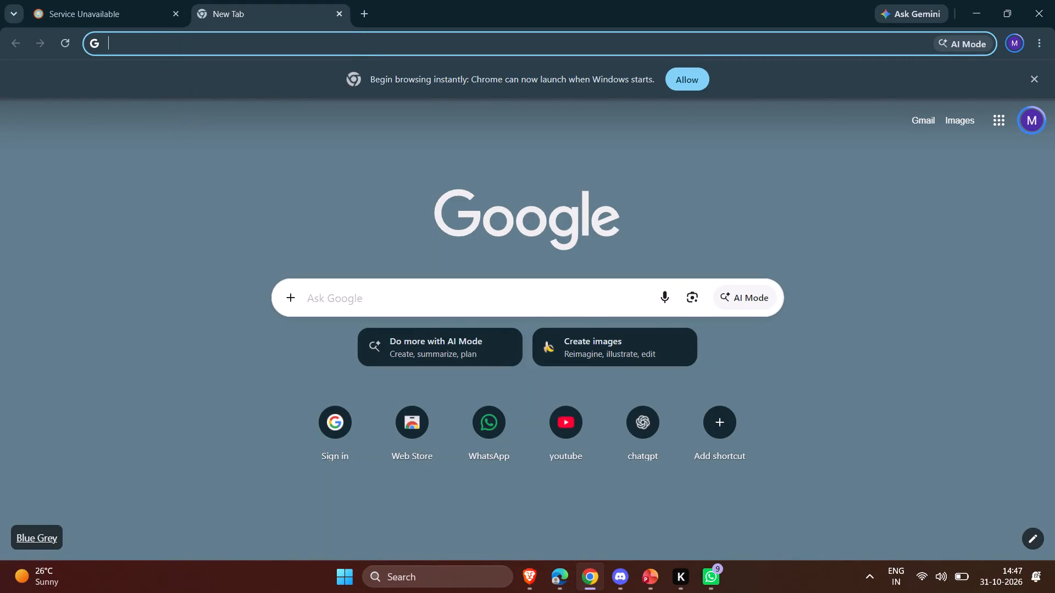
Search the web for "aktu erp".
key("a")
key("Return")
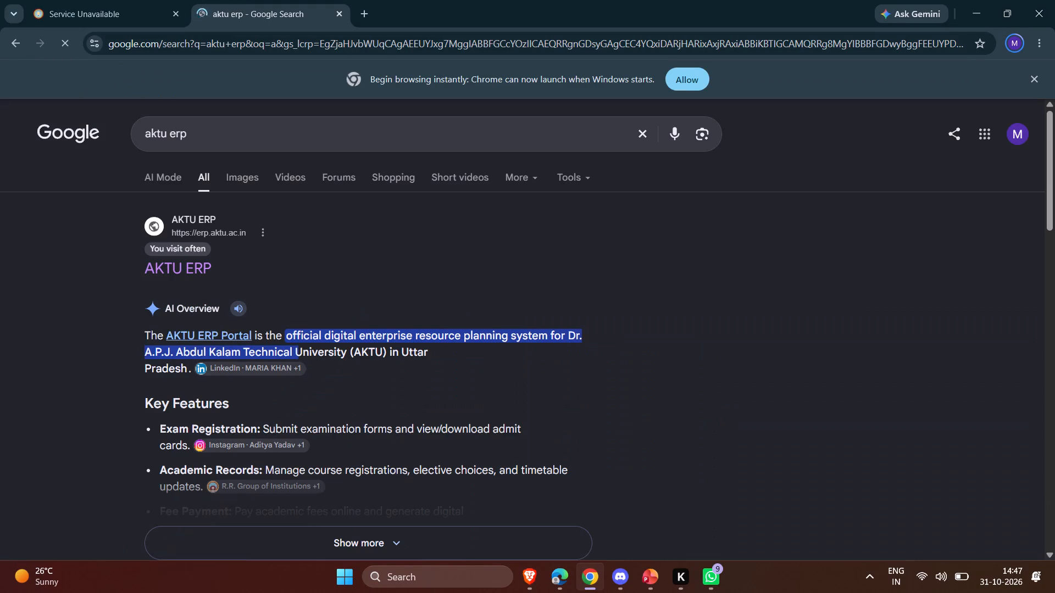
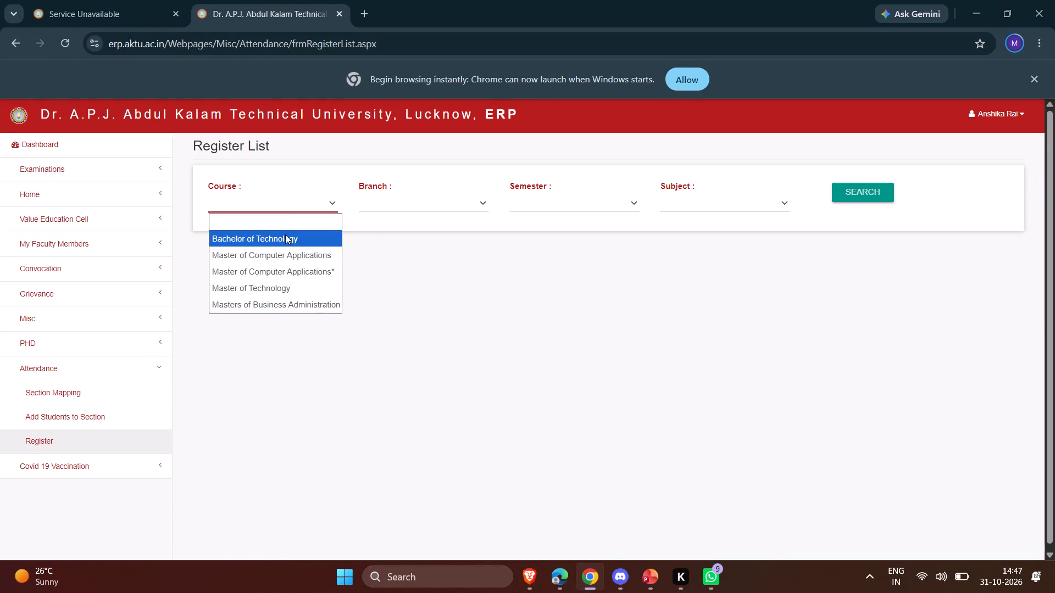
Search the B.Tech registers for branch Computer Science And Engineering(Artificial Intelligence & Machine Learning), semester 7, subject BOE077 (DESIGN THINKING).
left_click(419, 195)
scroll(454, 391, "down", 3)
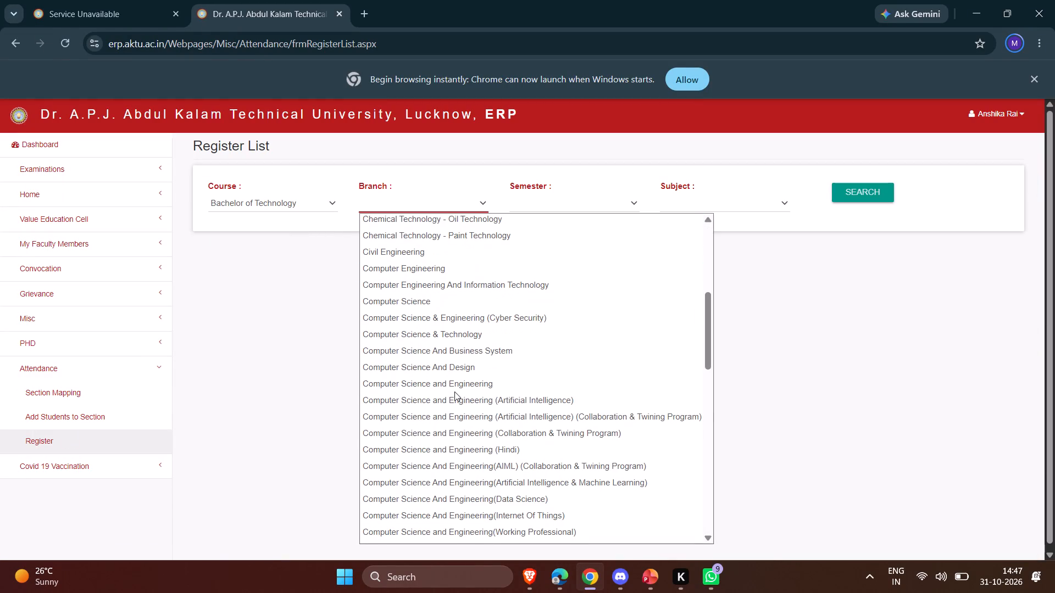
left_click(506, 482)
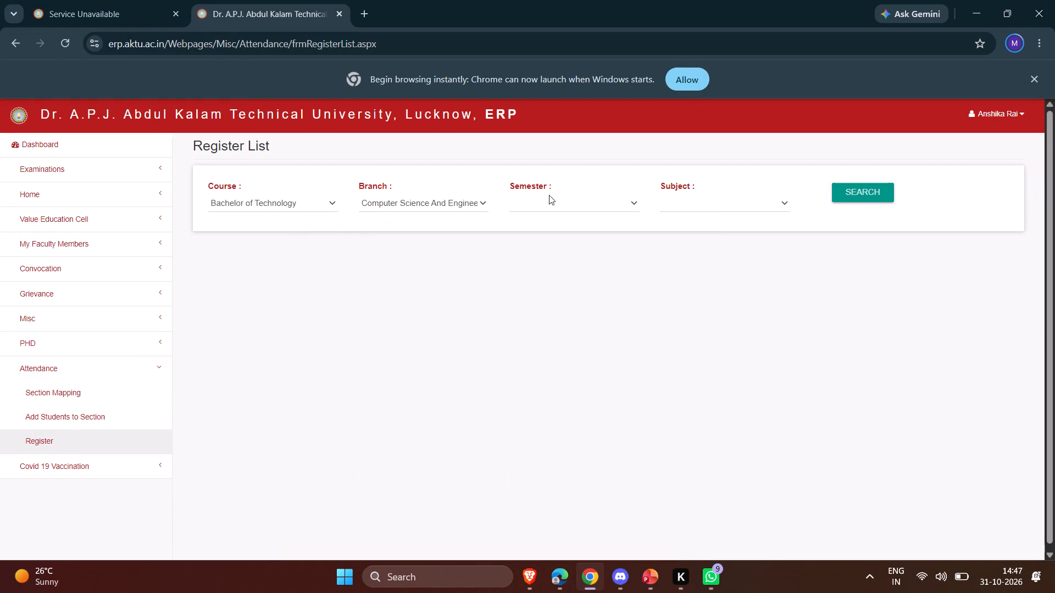
left_click(591, 202)
left_click(542, 333)
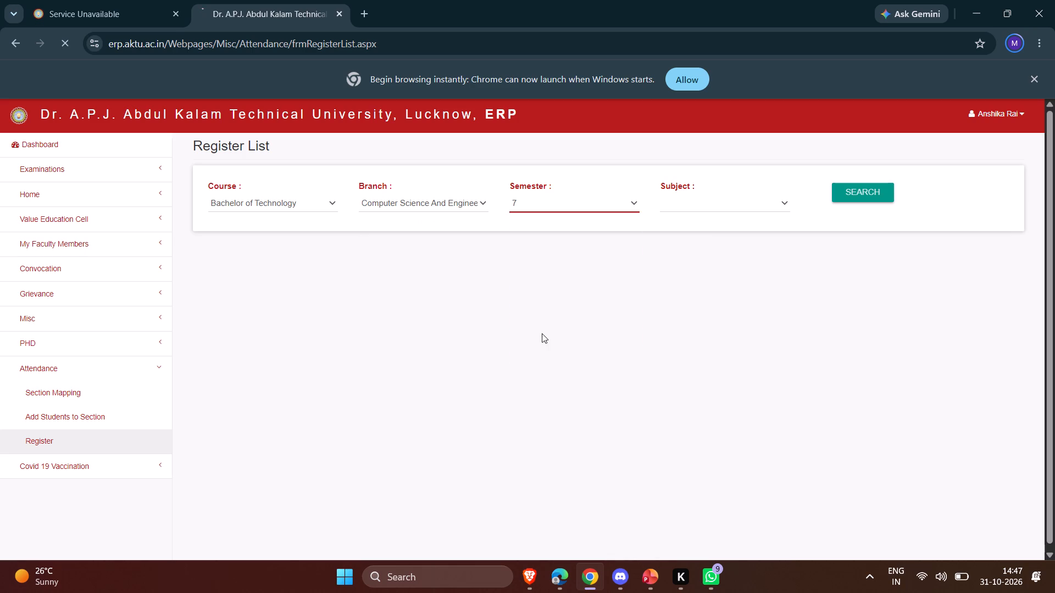
left_click(728, 198)
scroll(719, 332, "down", 2)
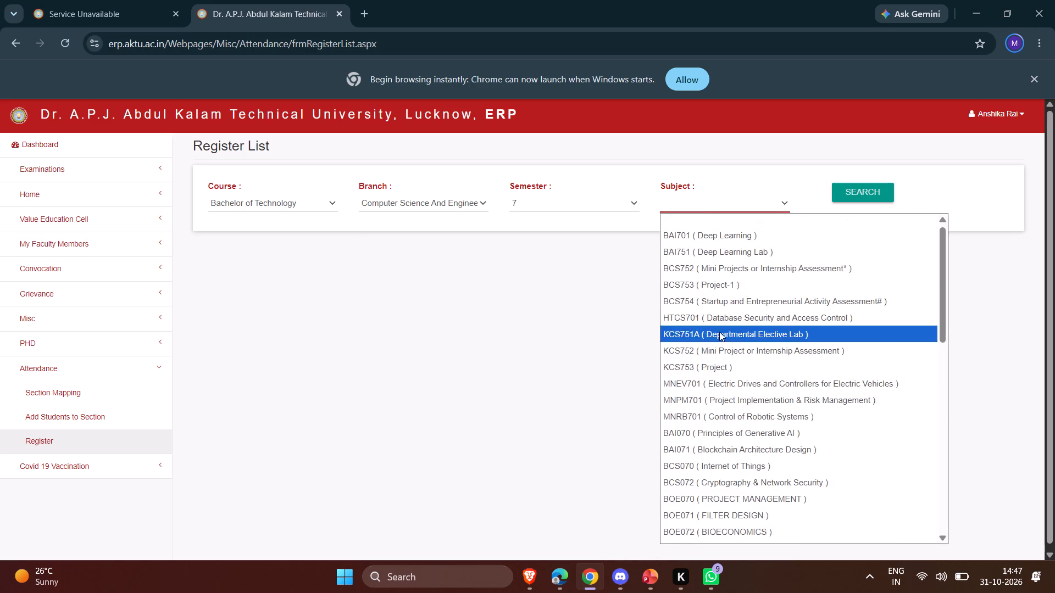
scroll(719, 332, "down", 3)
scroll(720, 256, "up", 1)
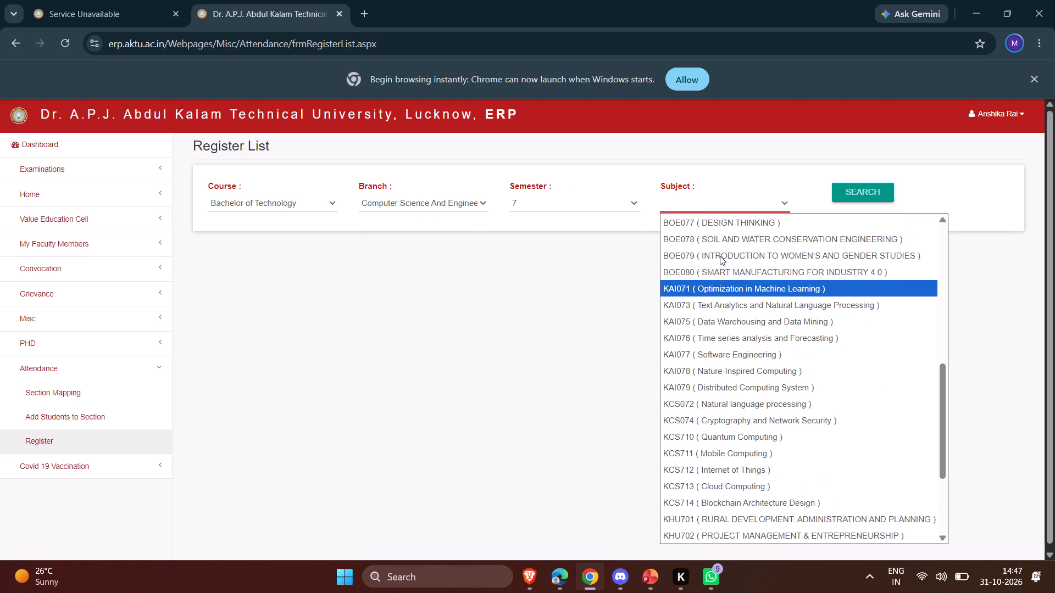
left_click(702, 223)
left_click(848, 187)
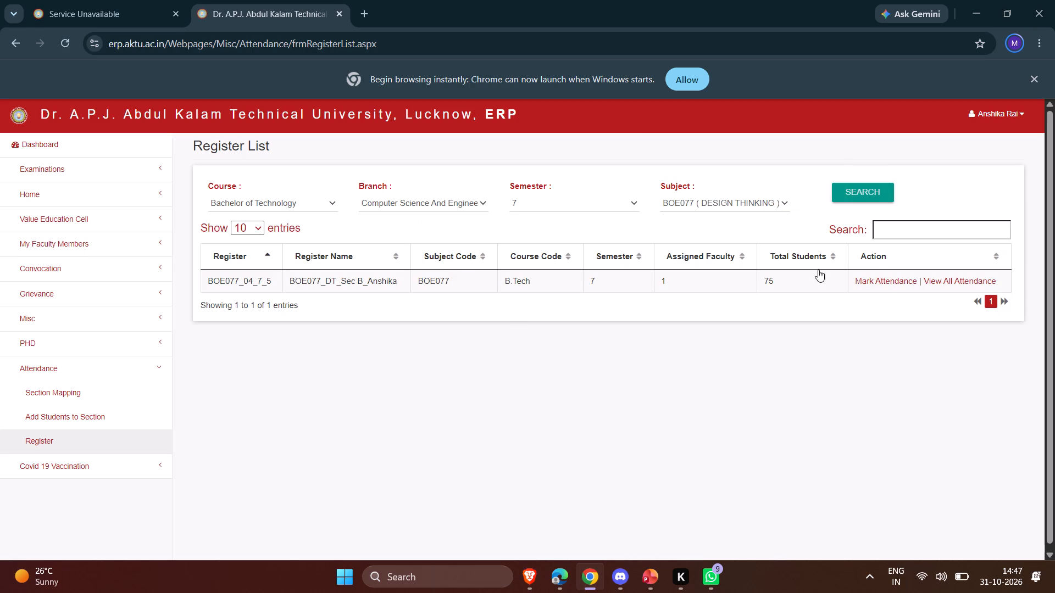
Open attendance marking for register BOE077_04_7_5 and set the attendance date to 14 October 2026.
left_click(876, 278)
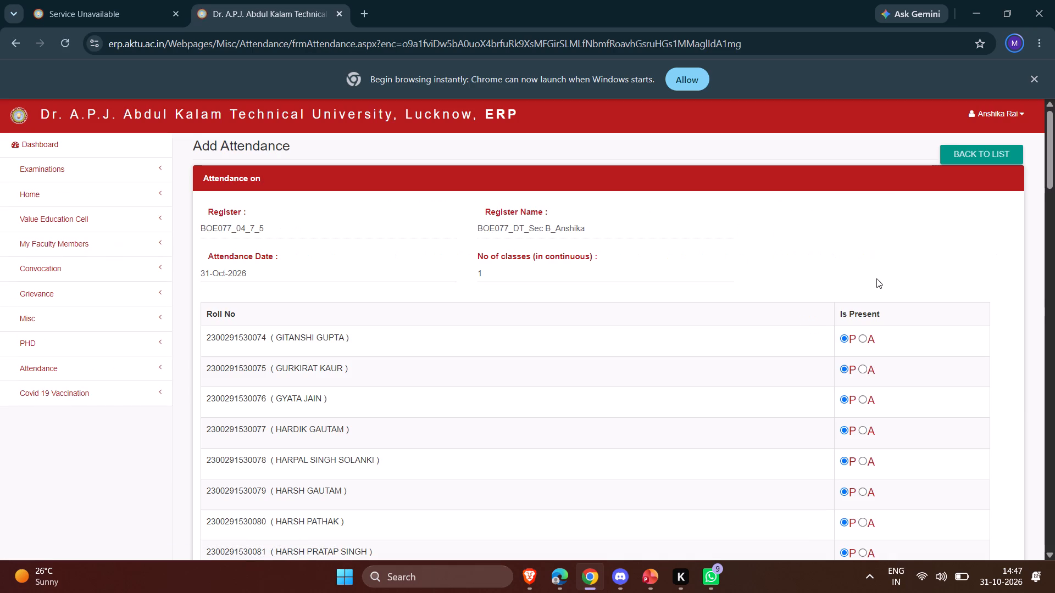
left_click(256, 271)
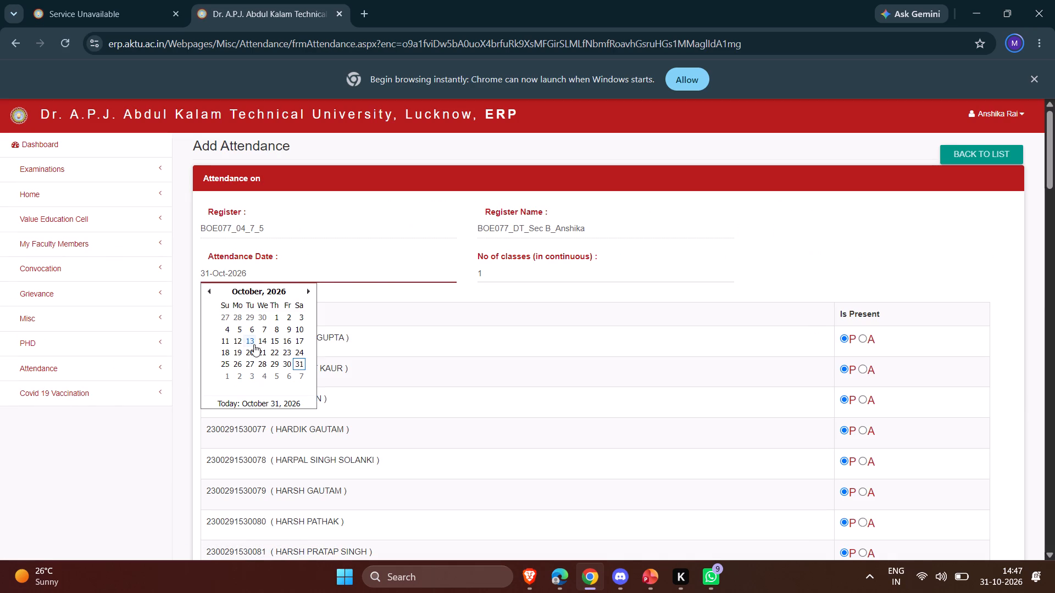
left_click(260, 343)
Mark the students with roll numbers ending in 110, 111, 146 and 9005 absent, submit the attendance and return to the register list.
scroll(488, 412, "down", 5)
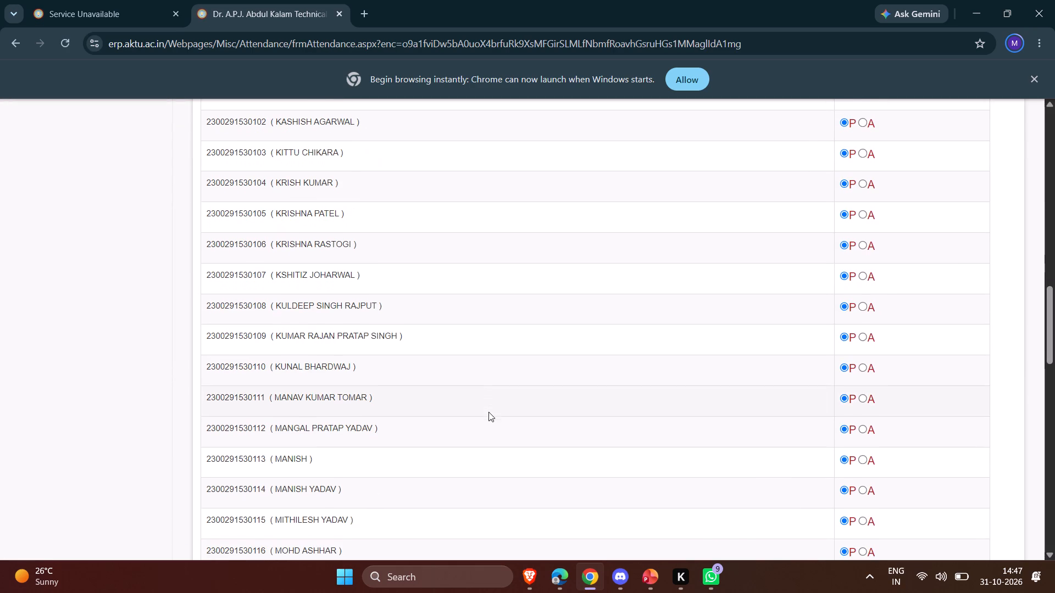
left_click_drag(861, 365, 862, 399)
left_click_drag(862, 399, 862, 400)
left_click_drag(862, 400, 865, 368)
left_click(865, 368)
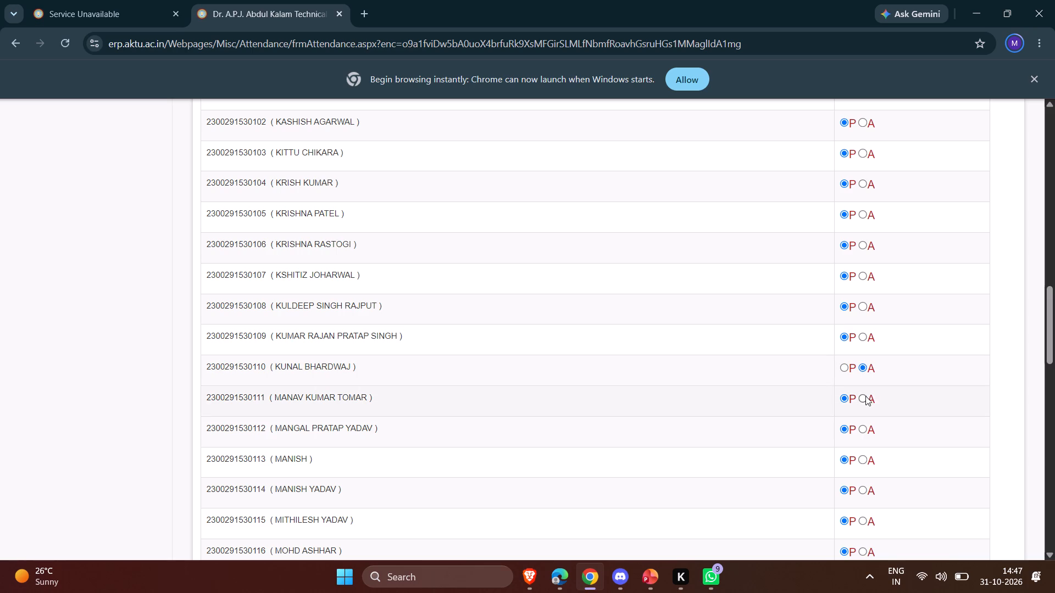
left_click(863, 398)
scroll(863, 398, "down", 11)
left_click(864, 379)
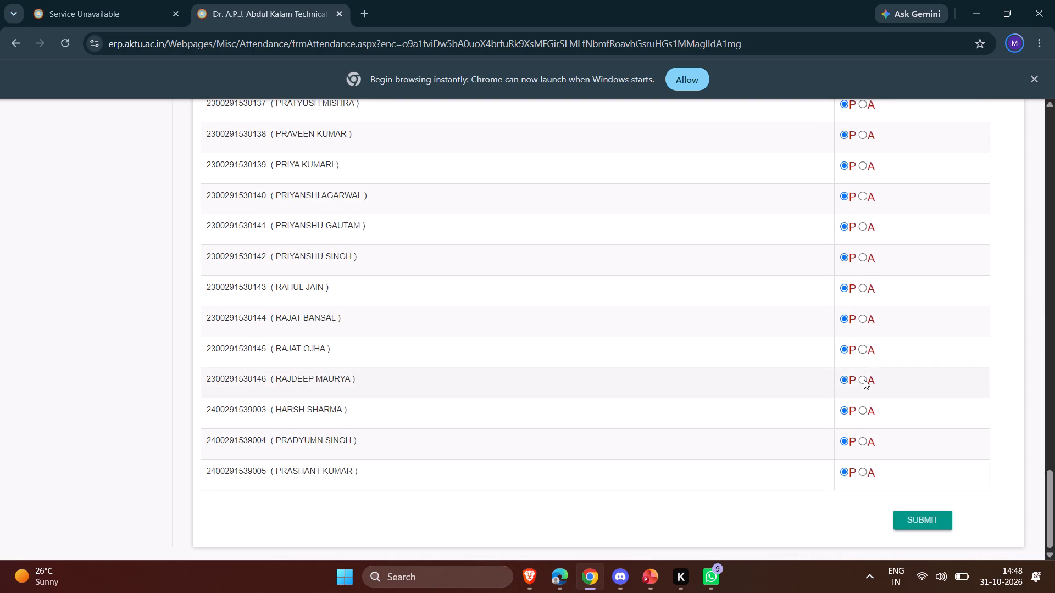
left_click(863, 477)
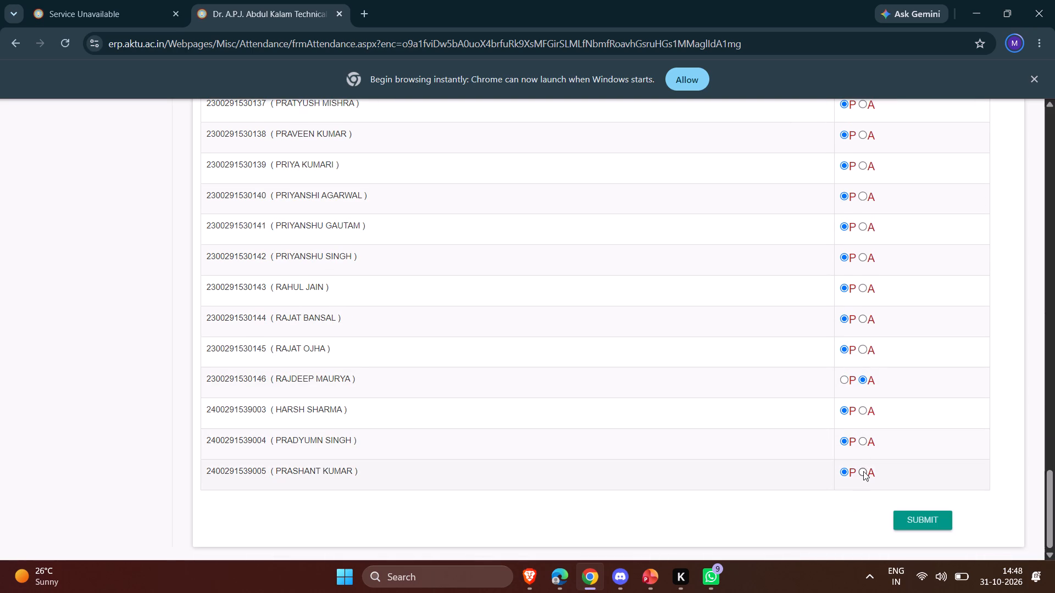
left_click(863, 471)
left_click(925, 518)
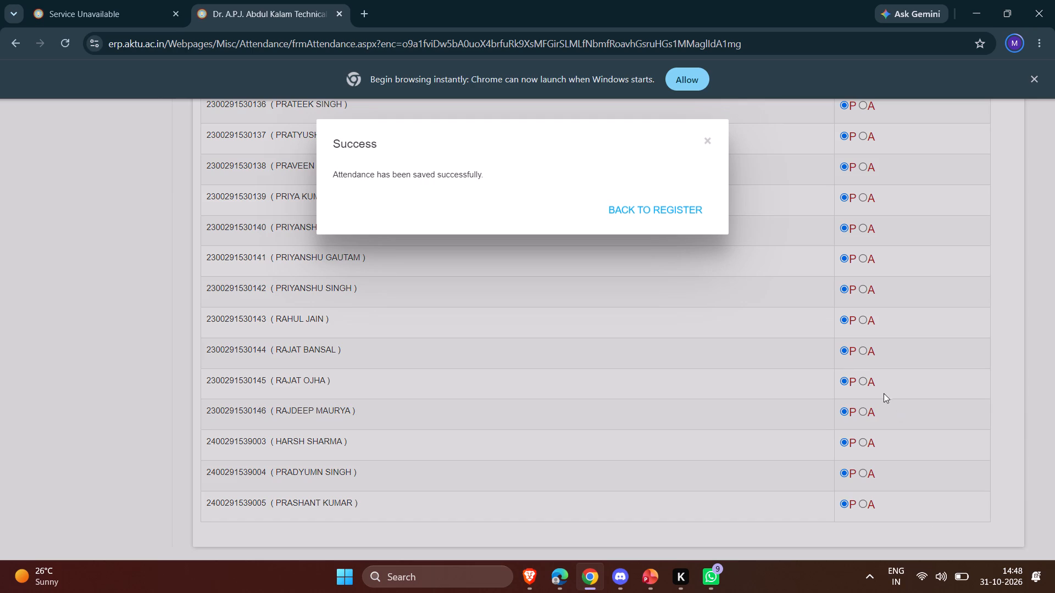
left_click(636, 214)
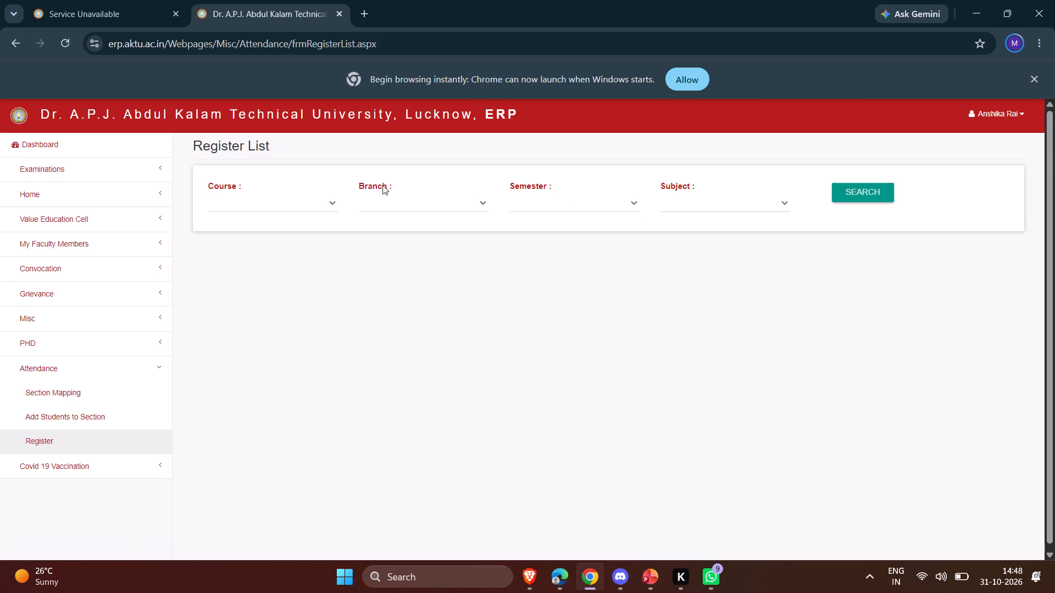
Search the registers for Bachelor of Technology, Computer Science And Engineering(Artificial Intelligence & Machine Learning), semester 7, subject BOE077 (DESIGN THINKING).
left_click(296, 211)
left_click(293, 246)
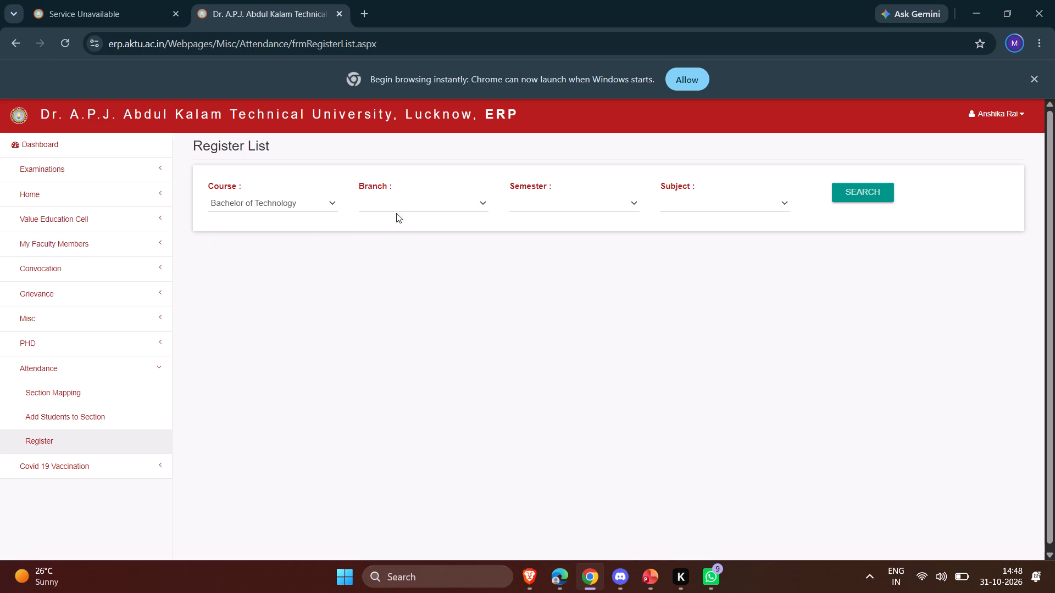
left_click(417, 211)
scroll(438, 351, "down", 5)
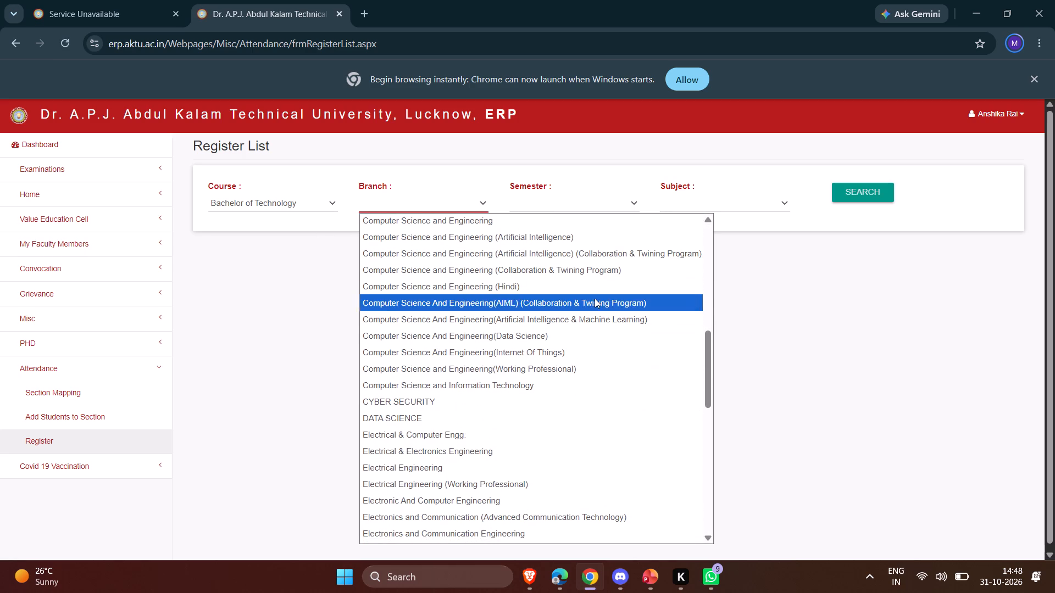
left_click(560, 320)
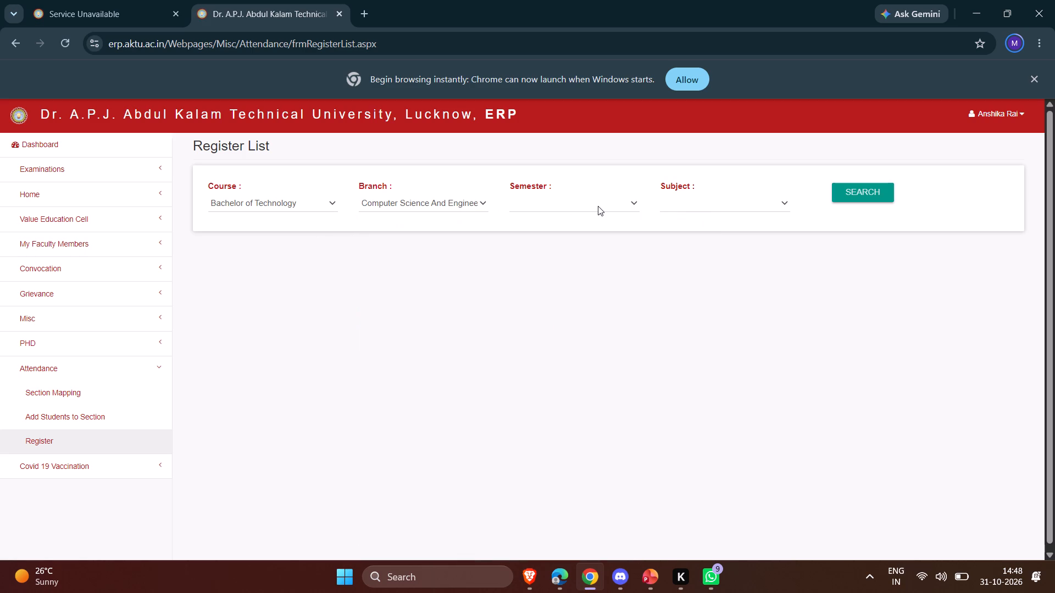
left_click(598, 206)
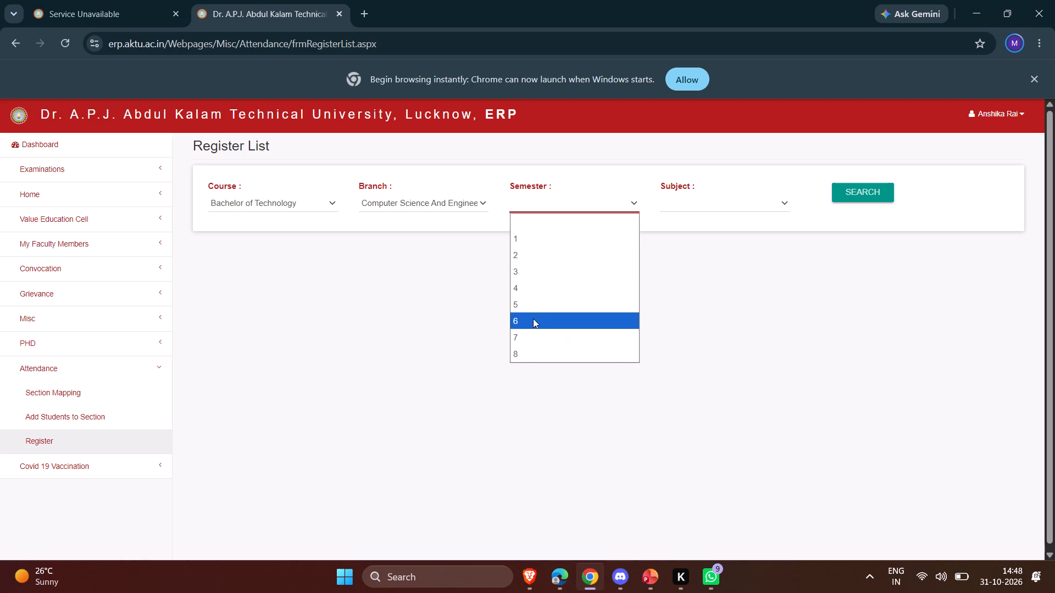
left_click(532, 337)
left_click(746, 208)
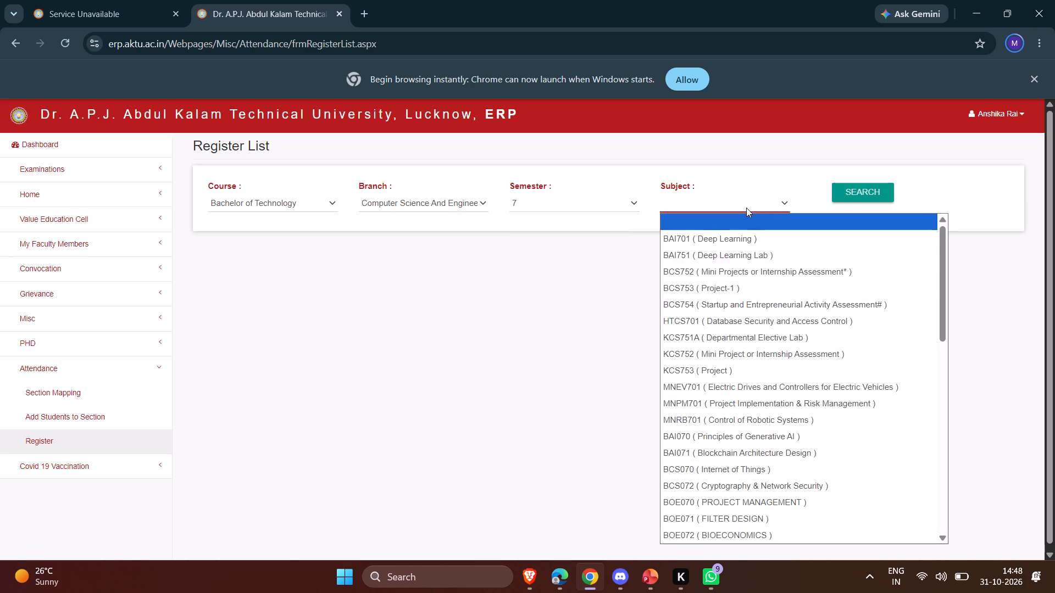
scroll(765, 382, "down", 7)
scroll(765, 382, "up", 1)
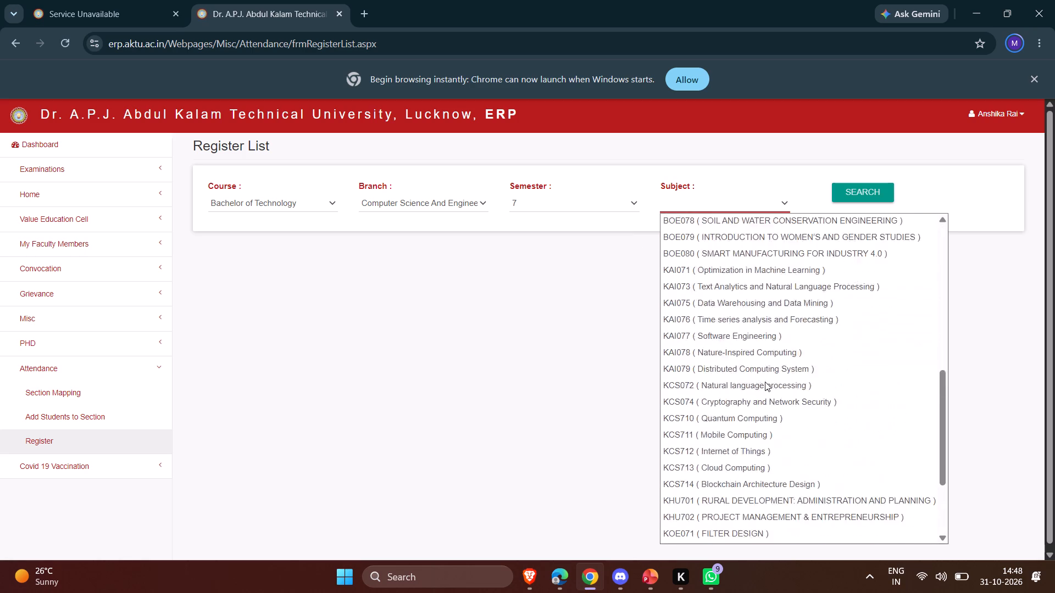
scroll(765, 382, "up", 3)
left_click(743, 426)
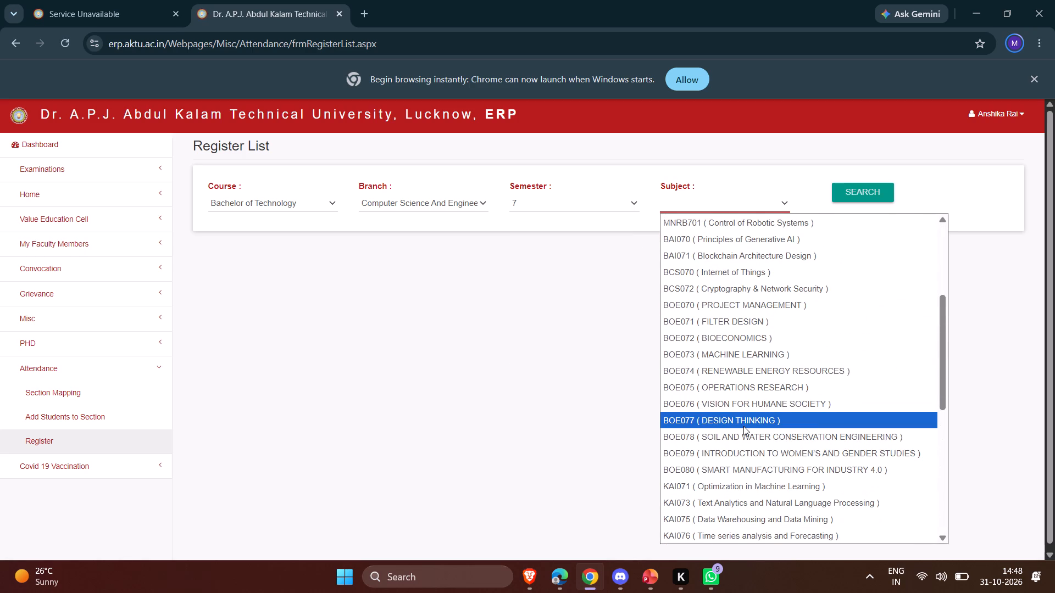
left_click(856, 194)
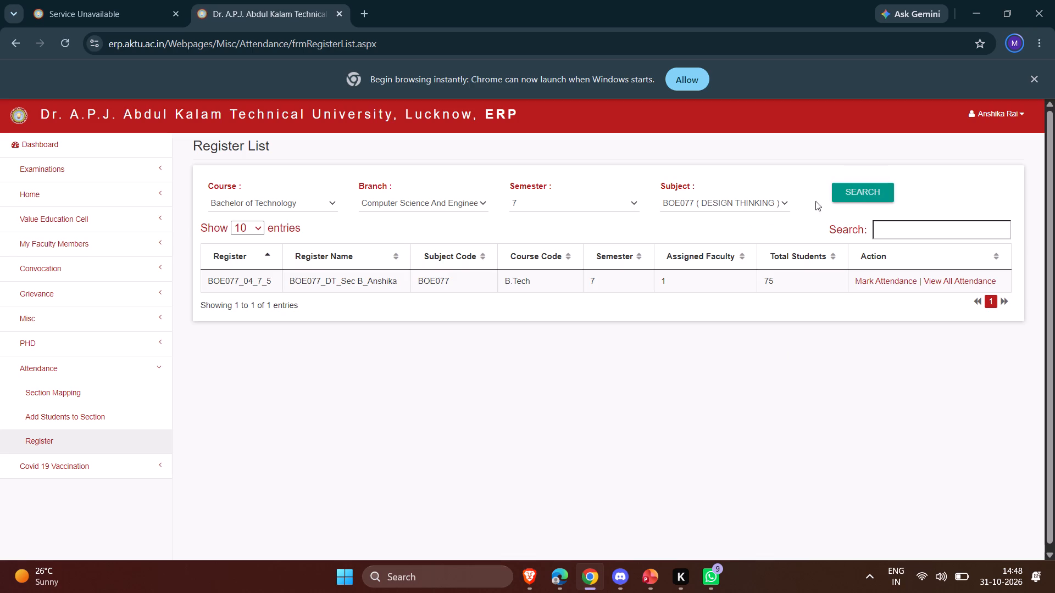
Open attendance marking for register BOE077_04_7_5 and set the attendance date to 21 October 2026.
left_click(884, 277)
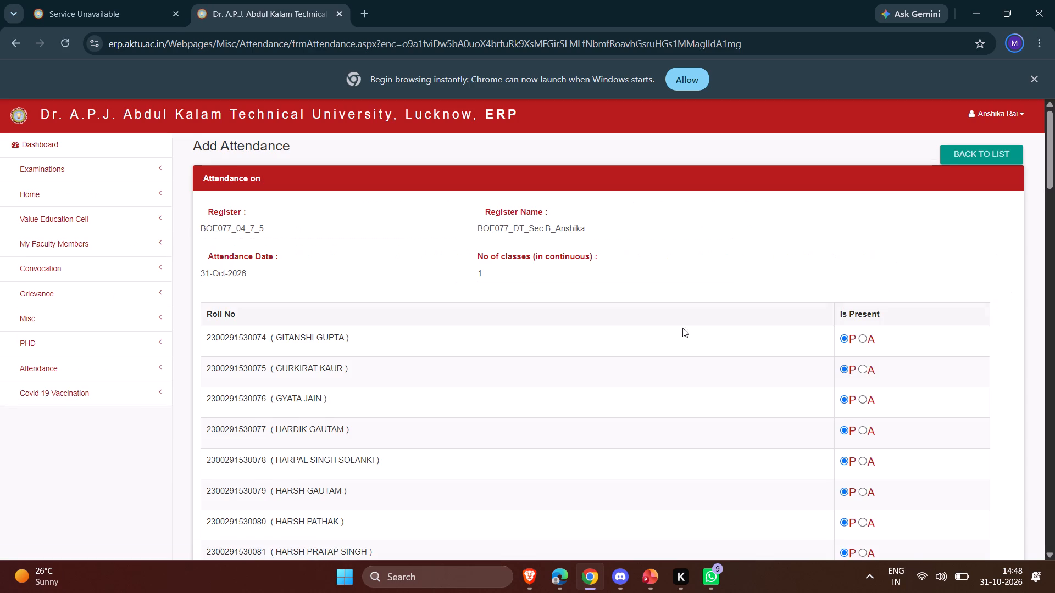
scroll(682, 361, "down", 1)
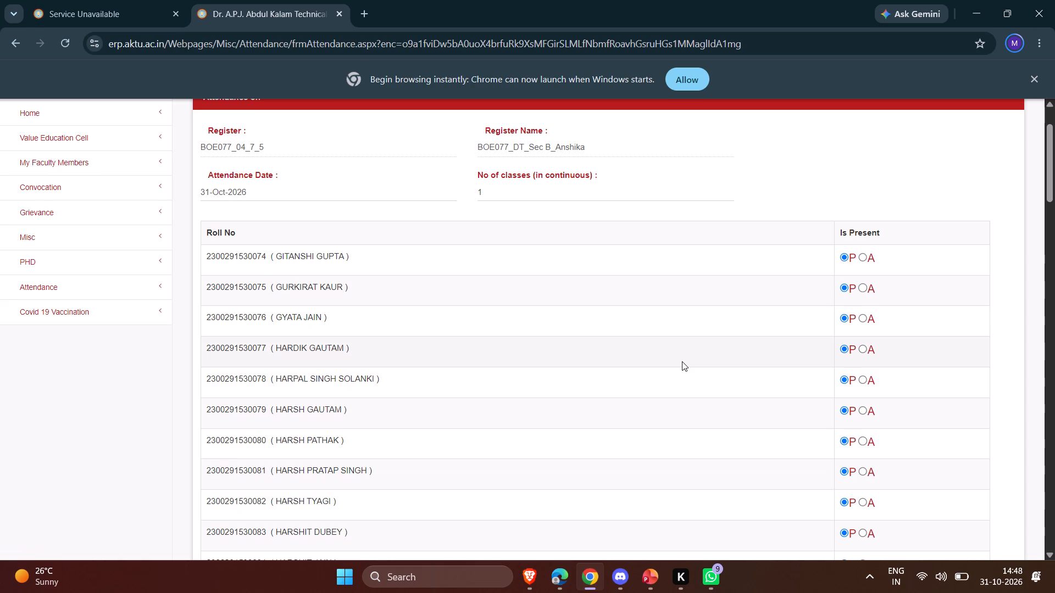
scroll(682, 361, "down", 1)
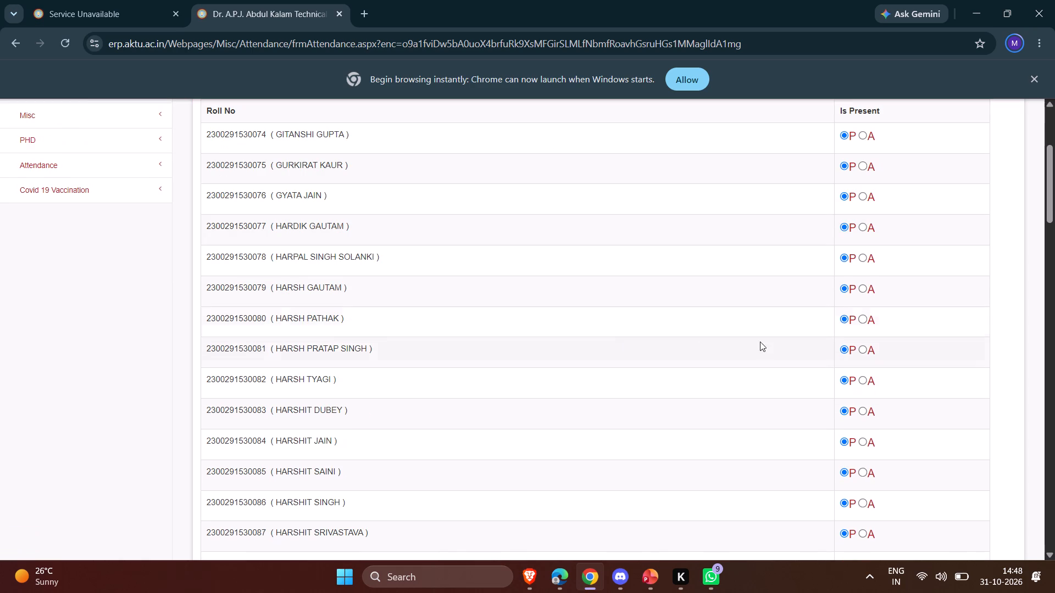
scroll(586, 289, "up", 7)
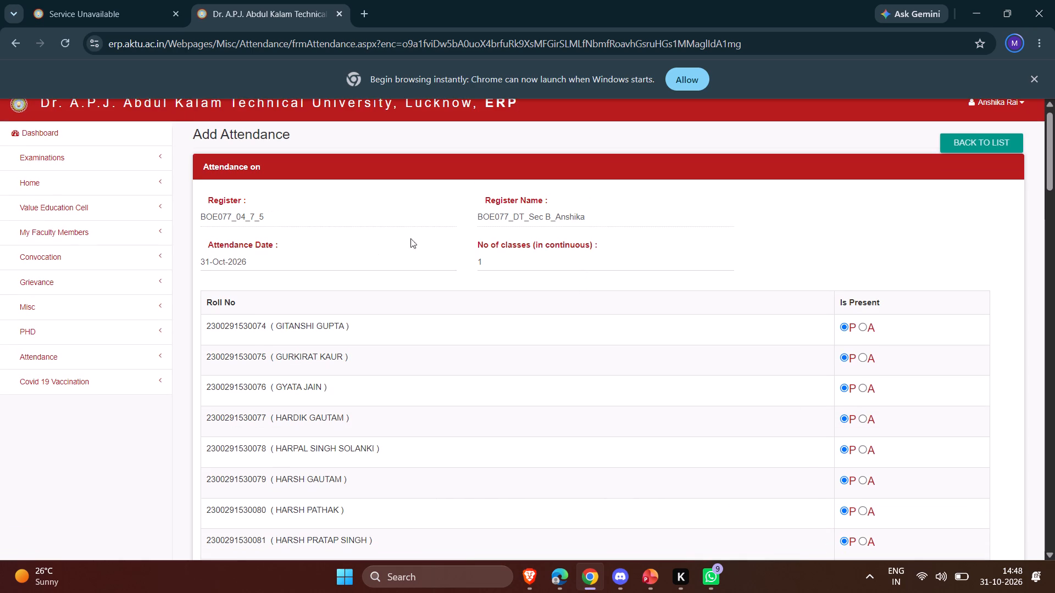
left_click(368, 246)
left_click(306, 256)
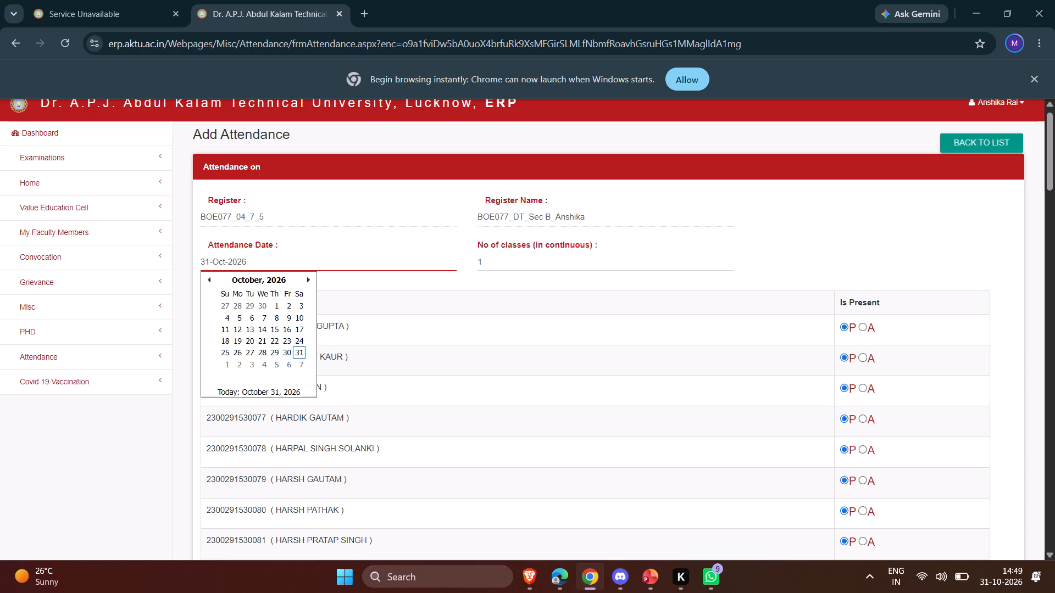
left_click(262, 341)
Mark the students with roll numbers ending in 102, 136, 133 and 145 absent.
scroll(447, 358, "down", 5)
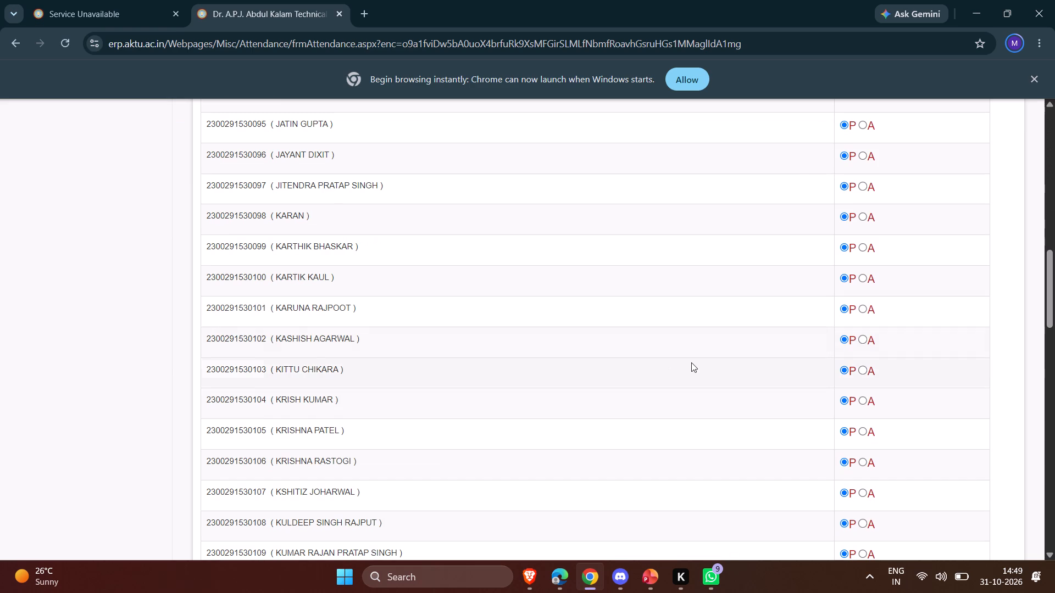
left_click(862, 340)
scroll(862, 340, "down", 6)
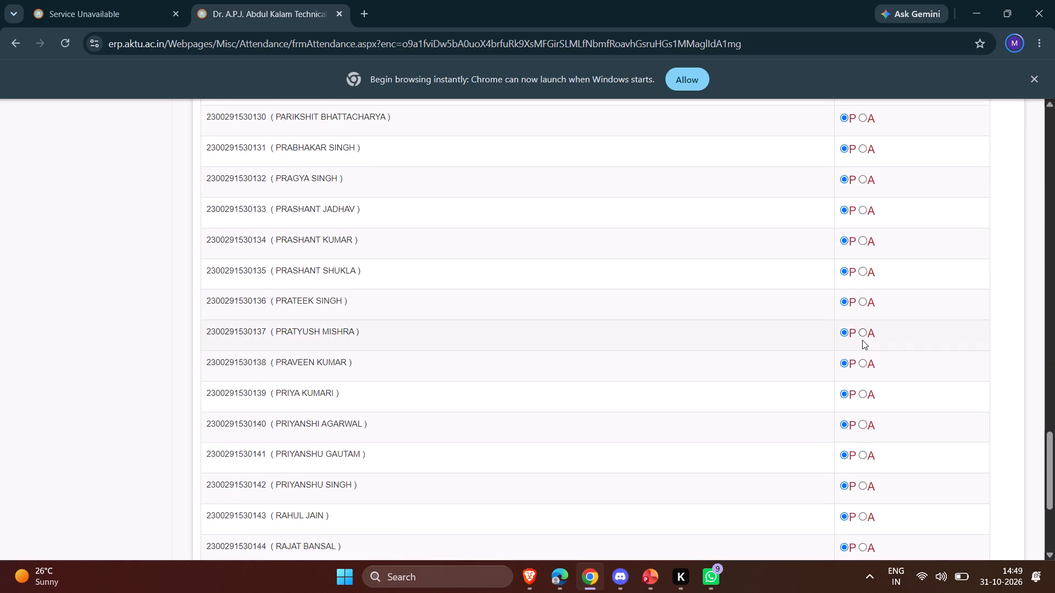
left_click(862, 302)
left_click(861, 208)
scroll(861, 208, "down", 4)
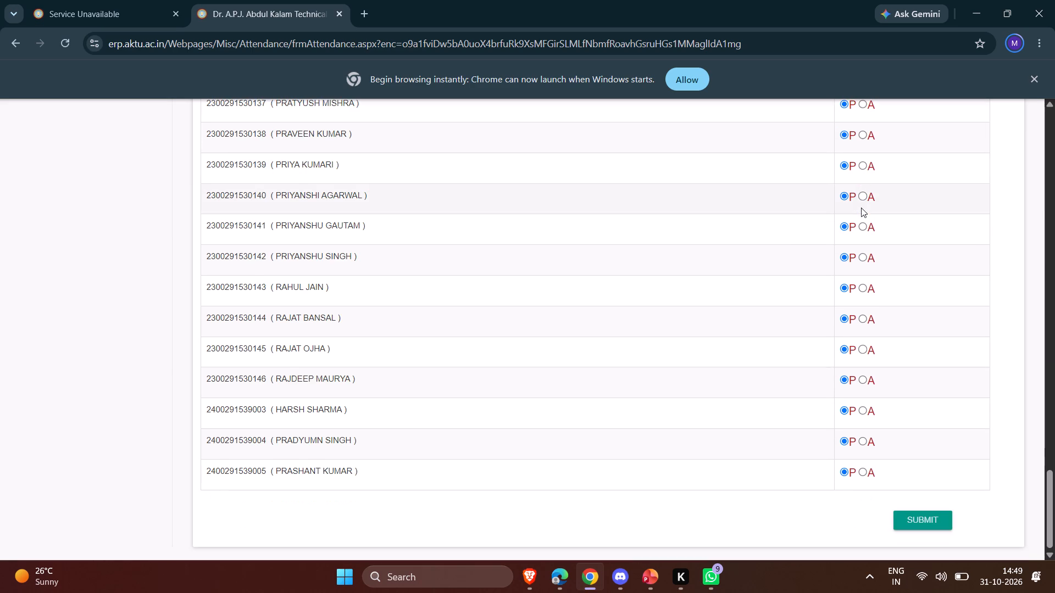
scroll(861, 208, "down", 1)
left_click(865, 346)
Mark the students with roll numbers ending in 074 and 075 absent, submit the attendance and return to the register list.
scroll(865, 346, "up", 12)
scroll(873, 204, "up", 11)
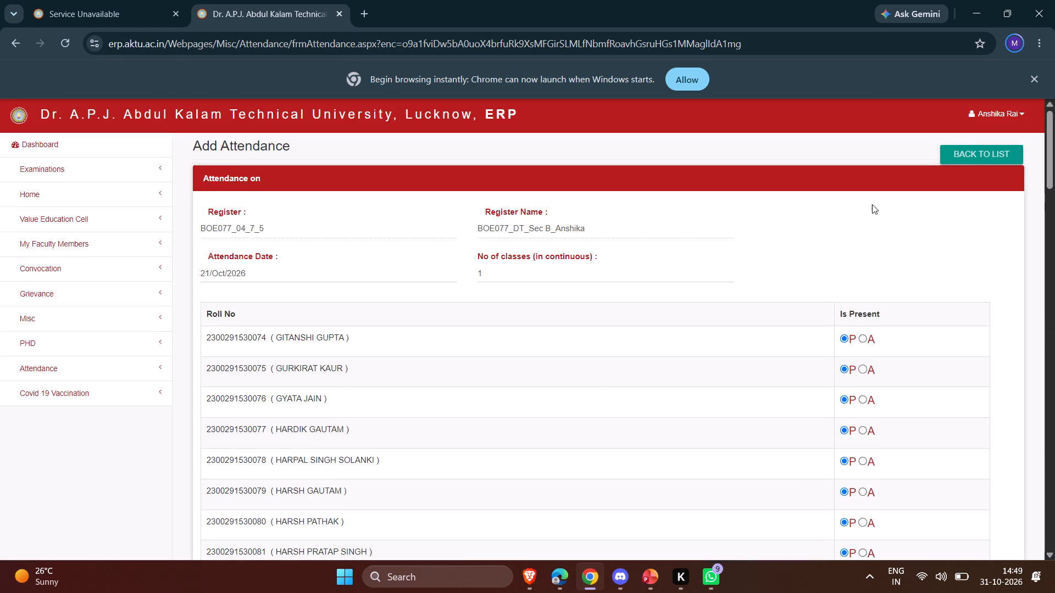
left_click(865, 338)
left_click(863, 376)
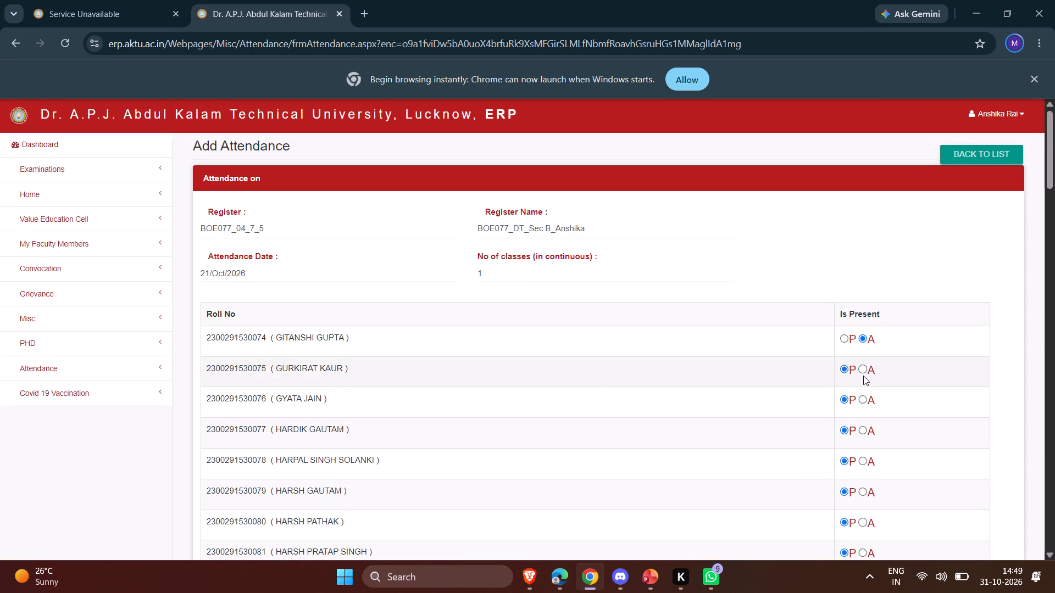
left_click(863, 371)
scroll(863, 371, "down", 19)
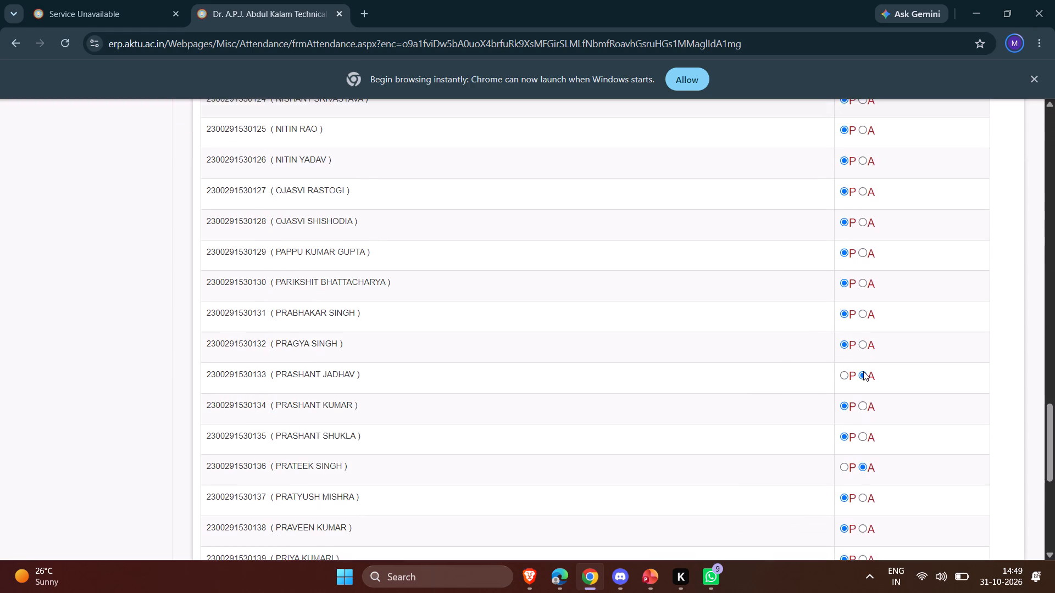
left_click(919, 519)
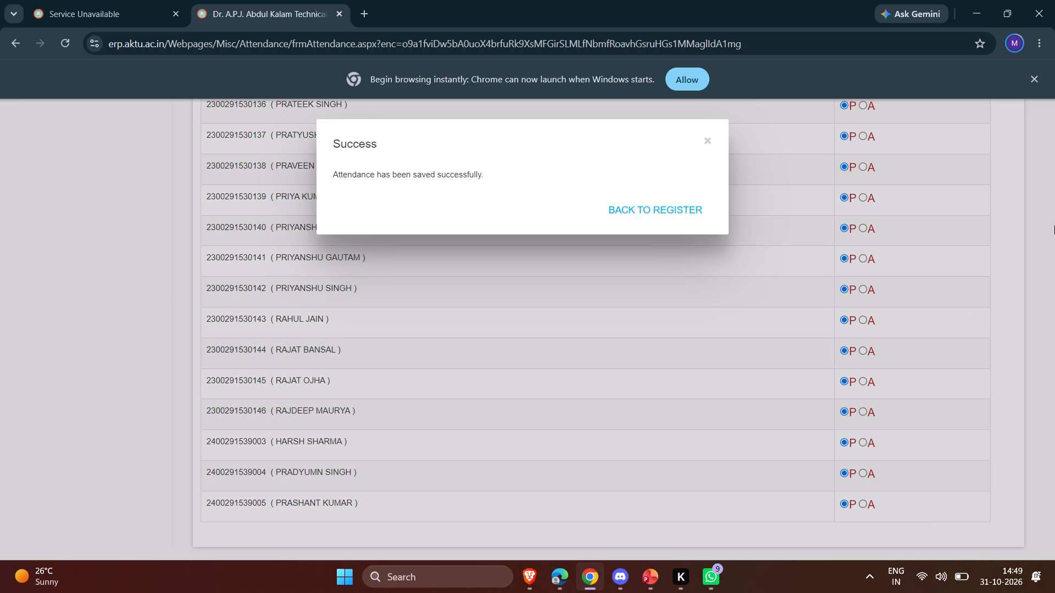
left_click(689, 199)
Search the registers for Bachelor of Technology, Computer Science And Engineering(Artificial Intelligence & Machine Learning), semester 7, subject BOE077 (DESIGN THINKING).
left_click(327, 194)
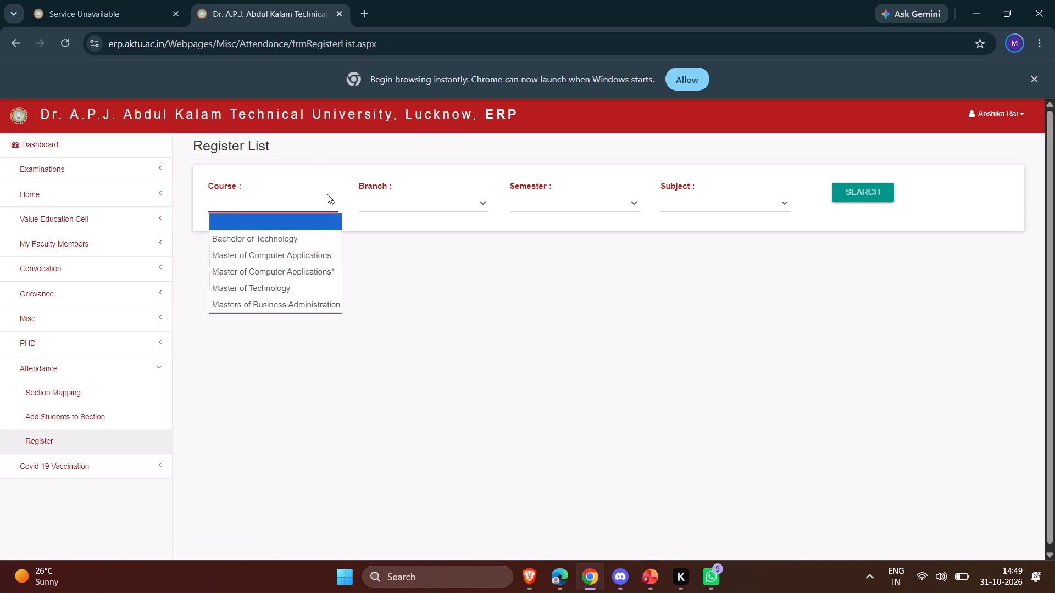
left_click(284, 239)
left_click(458, 208)
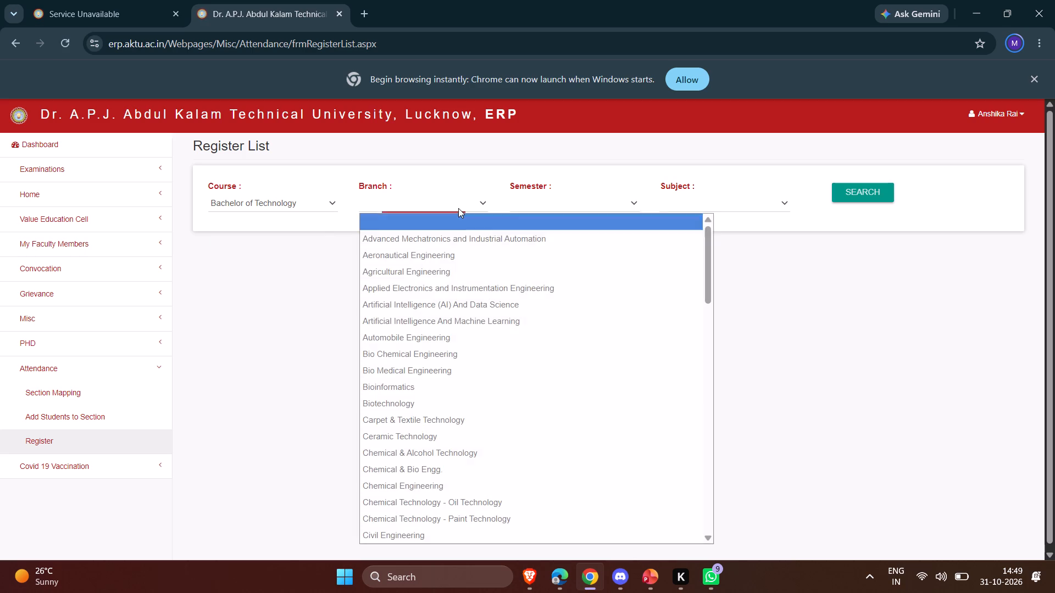
scroll(475, 334, "down", 4)
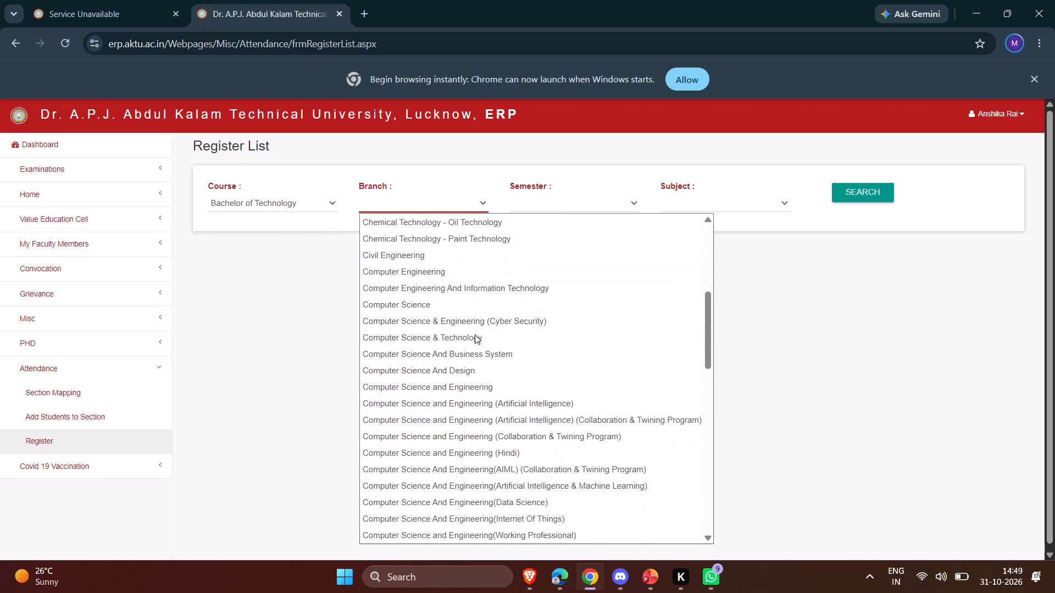
left_click(499, 485)
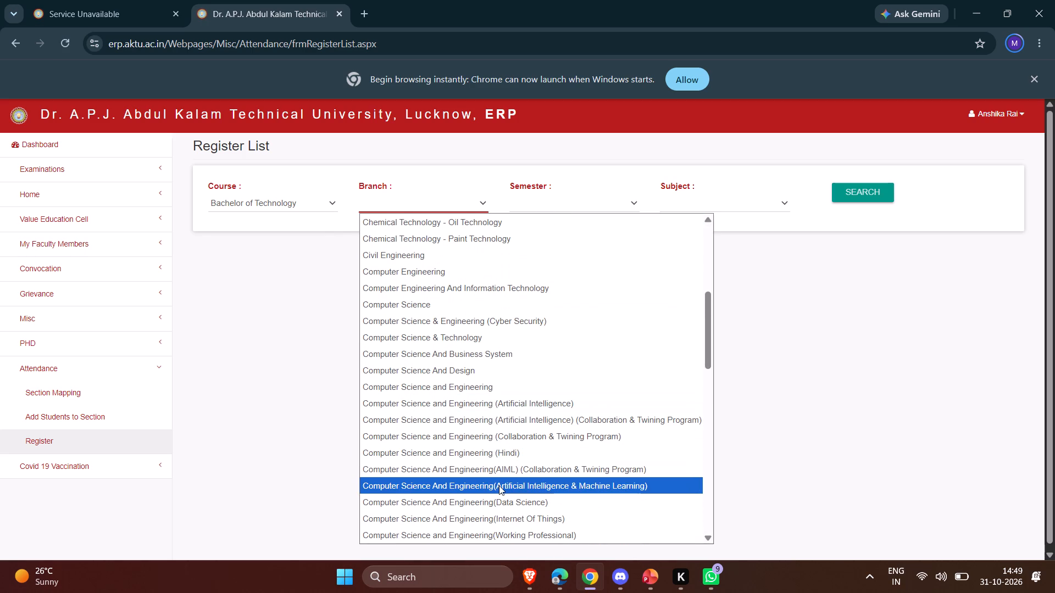
left_click(562, 195)
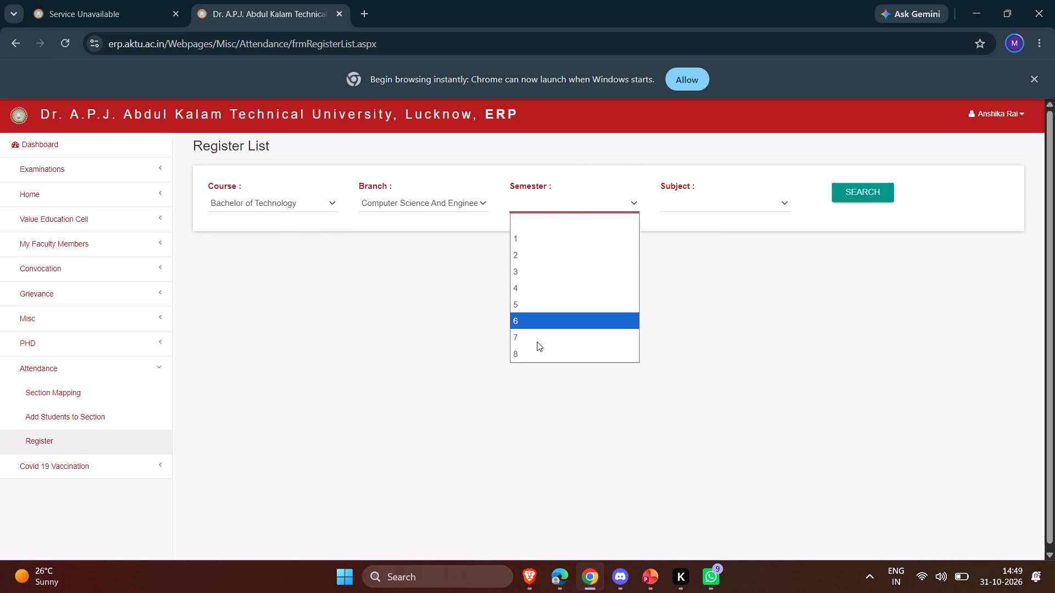
left_click(536, 341)
left_click(690, 205)
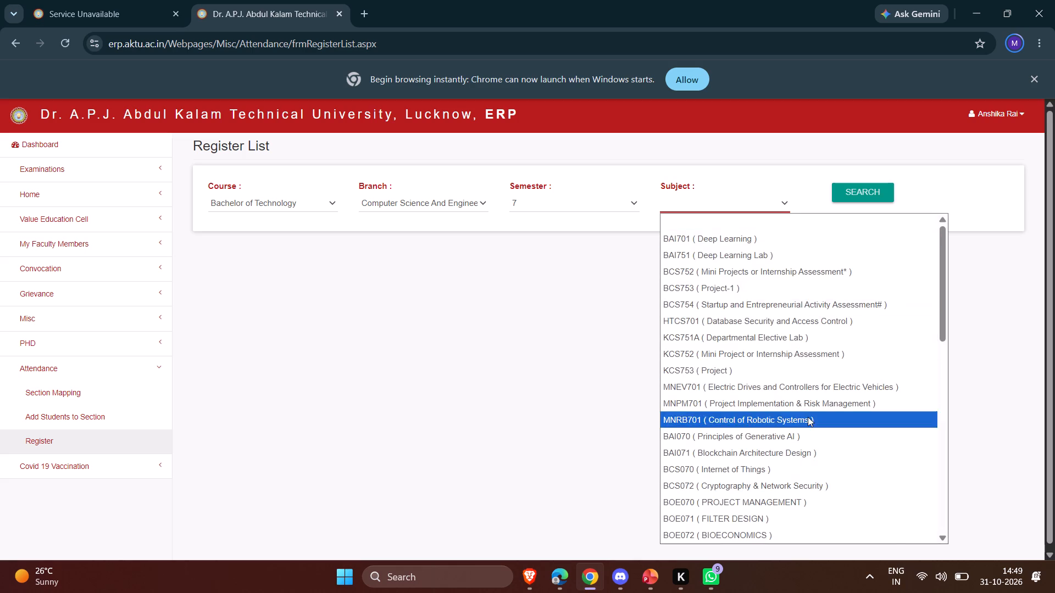
scroll(808, 417, "down", 5)
scroll(808, 417, "up", 3)
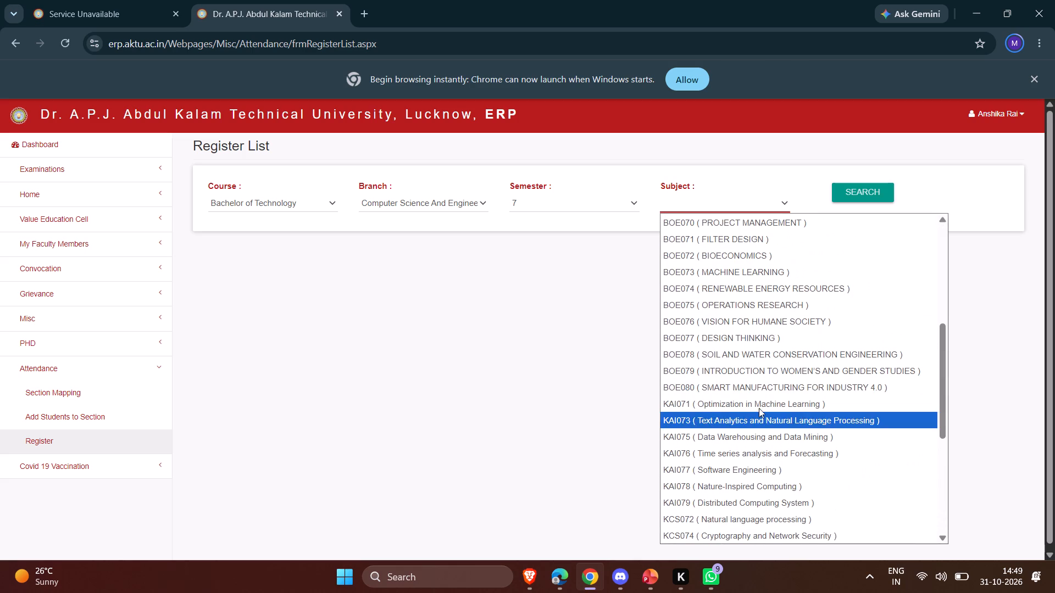
left_click(746, 336)
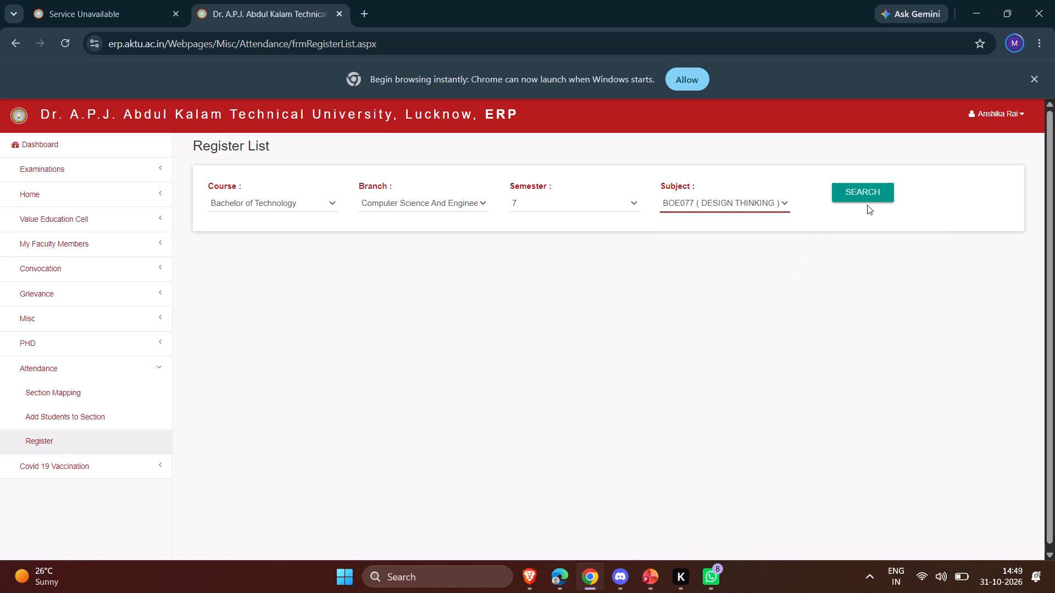
left_click(863, 193)
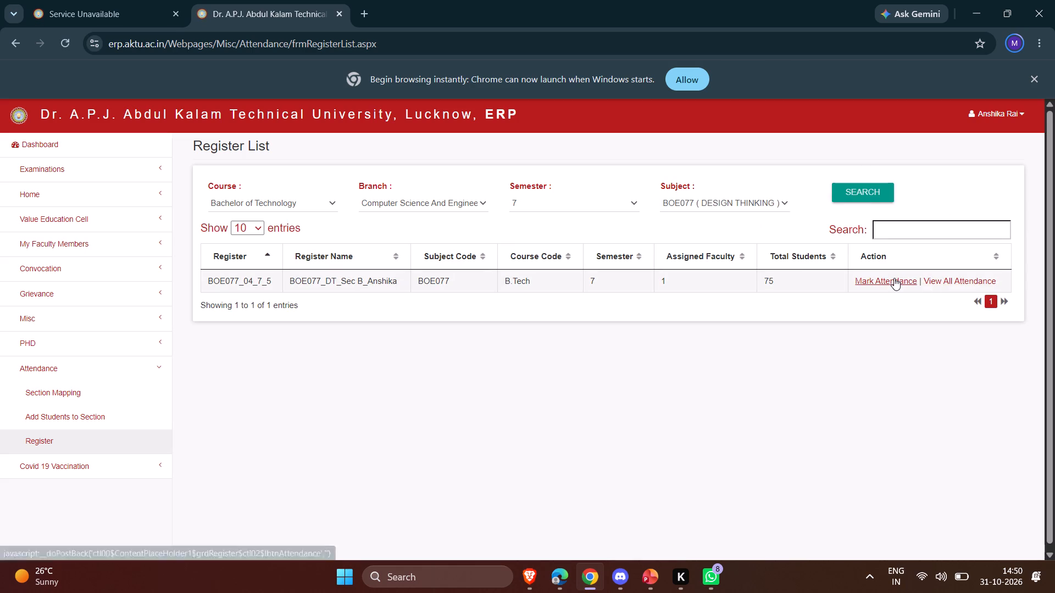
Open attendance marking for register BOE077_04_7_5 and set the attendance date to 26 October 2026.
left_click(894, 278)
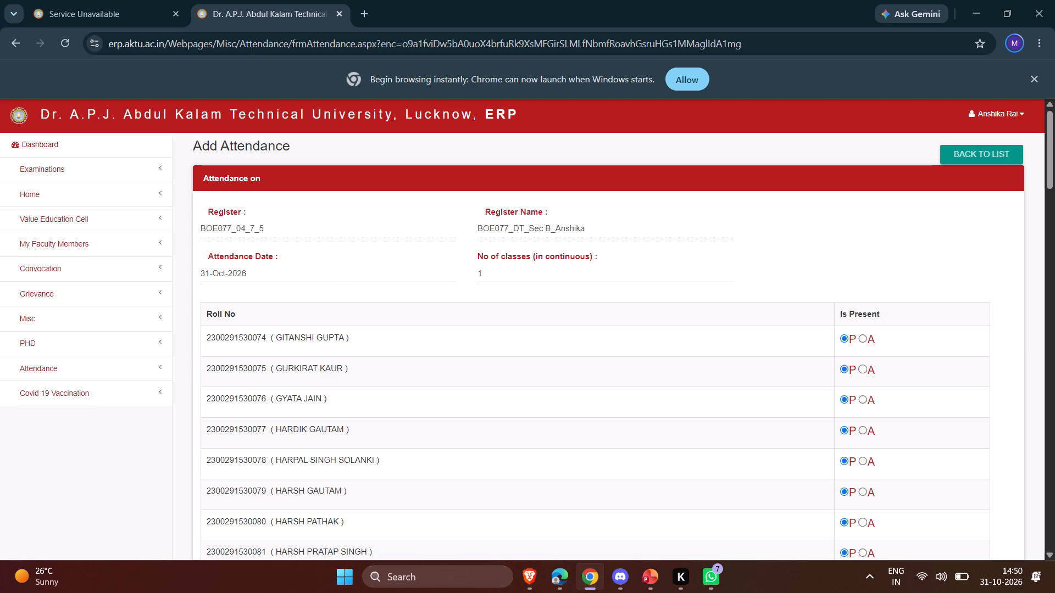
left_click(260, 270)
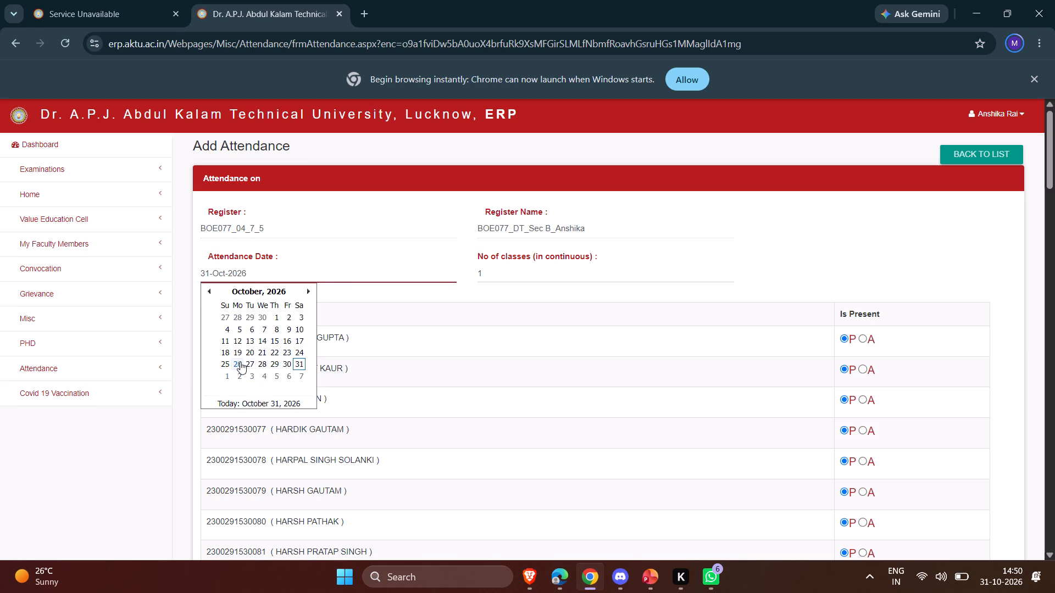
left_click(238, 362)
Submit the attendance with every student left marked present and return to the register list.
scroll(556, 327, "down", 9)
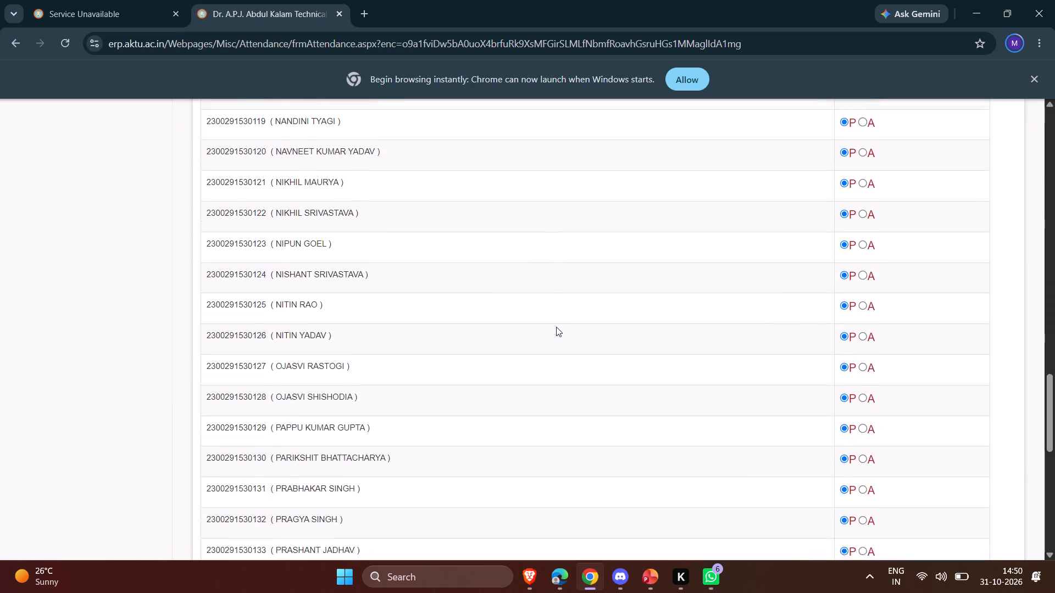
scroll(556, 327, "down", 8)
left_click(907, 518)
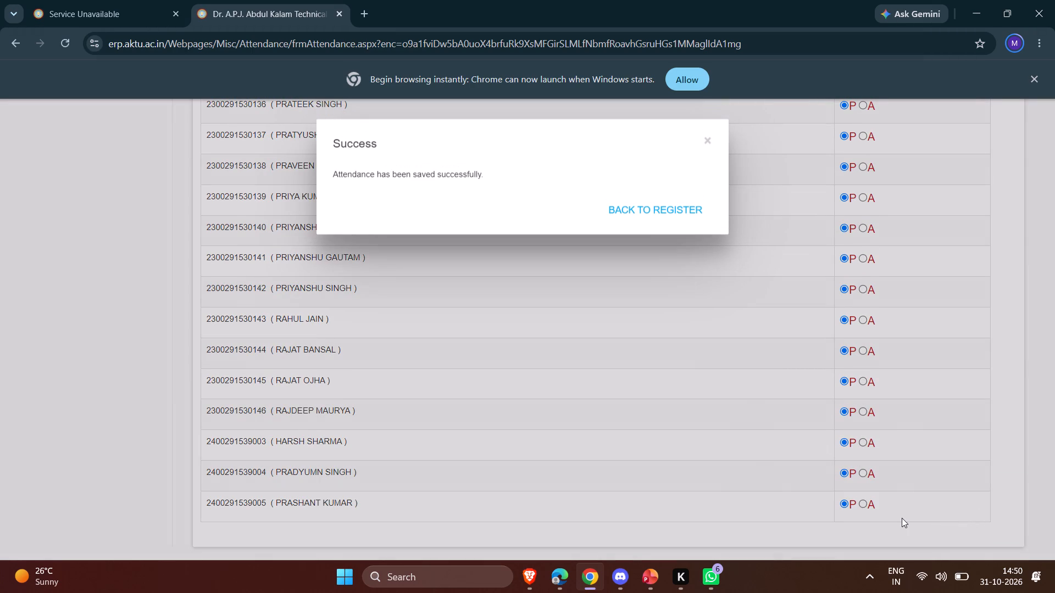
left_click(674, 211)
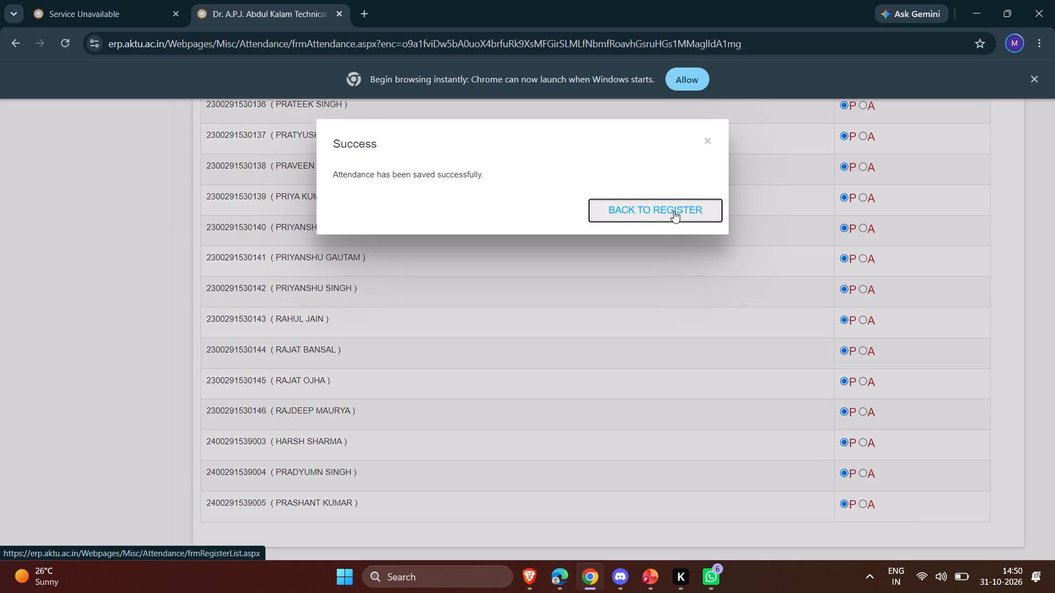
Search the registers for Bachelor of Technology, Computer Science And Engineering(Artificial Intelligence & Machine Learning), semester 7, subject BOE077 (DESIGN THINKING).
left_click(318, 211)
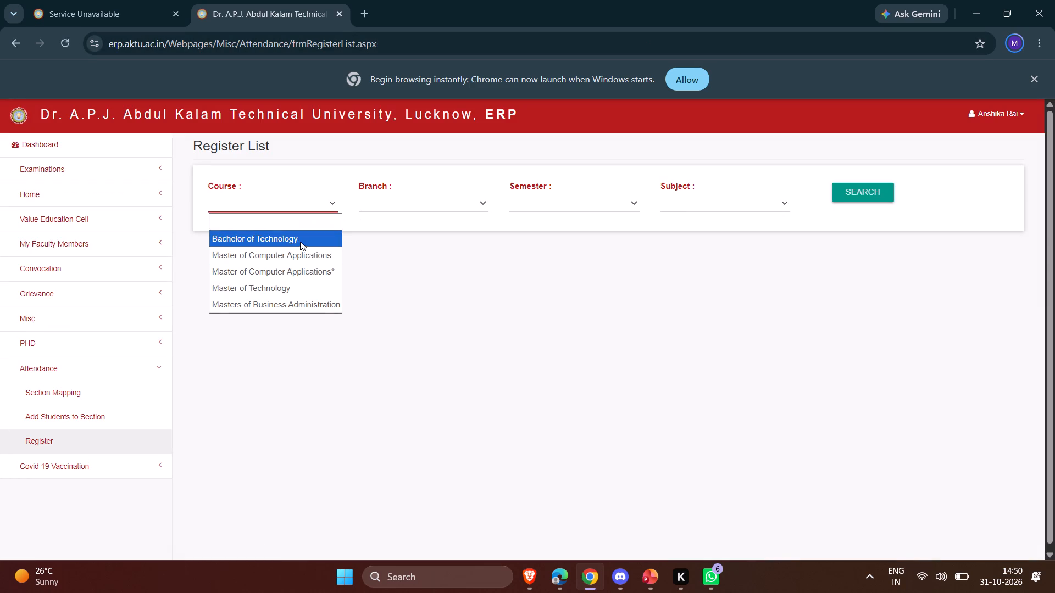
left_click(296, 238)
left_click(468, 203)
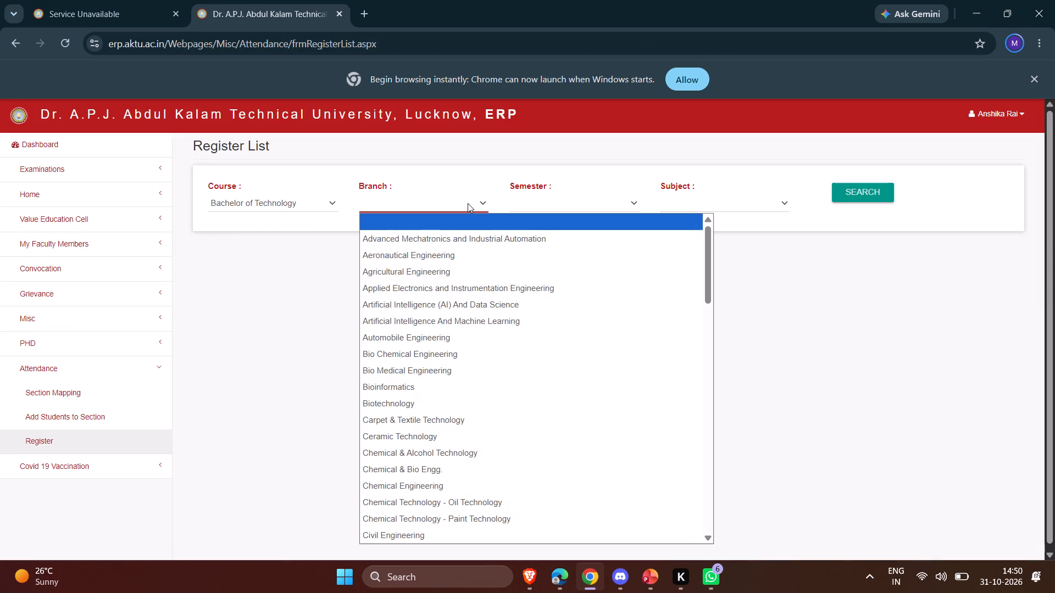
scroll(448, 362, "down", 2)
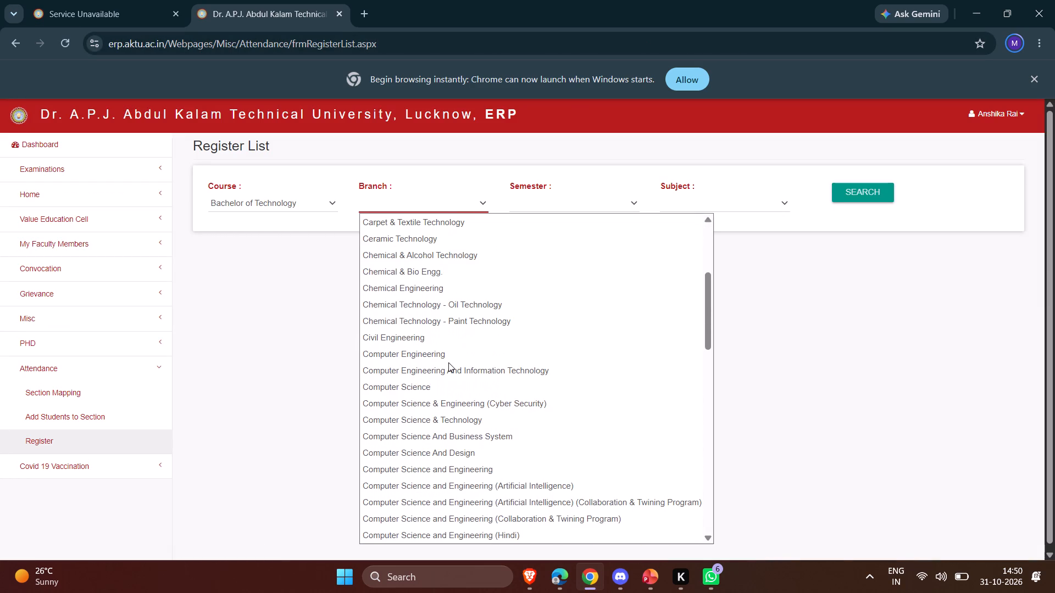
scroll(448, 362, "right", 1)
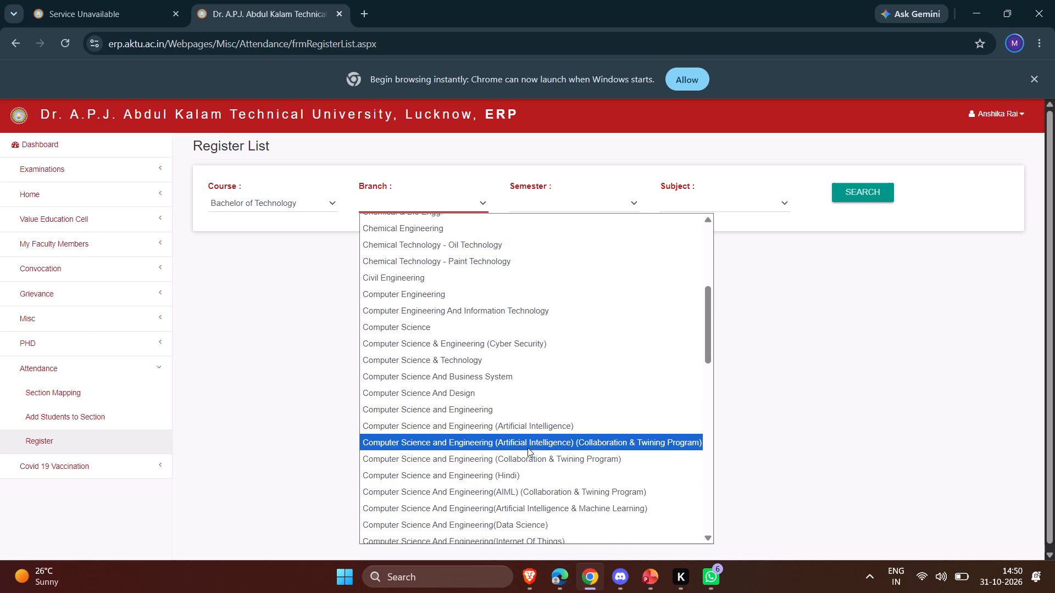
left_click(486, 513)
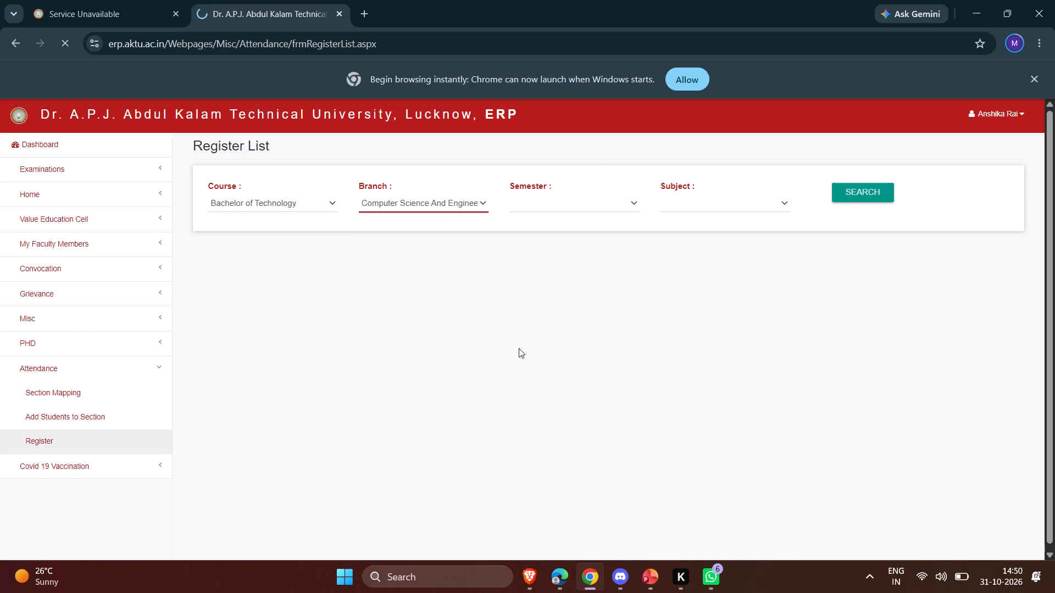
left_click(617, 203)
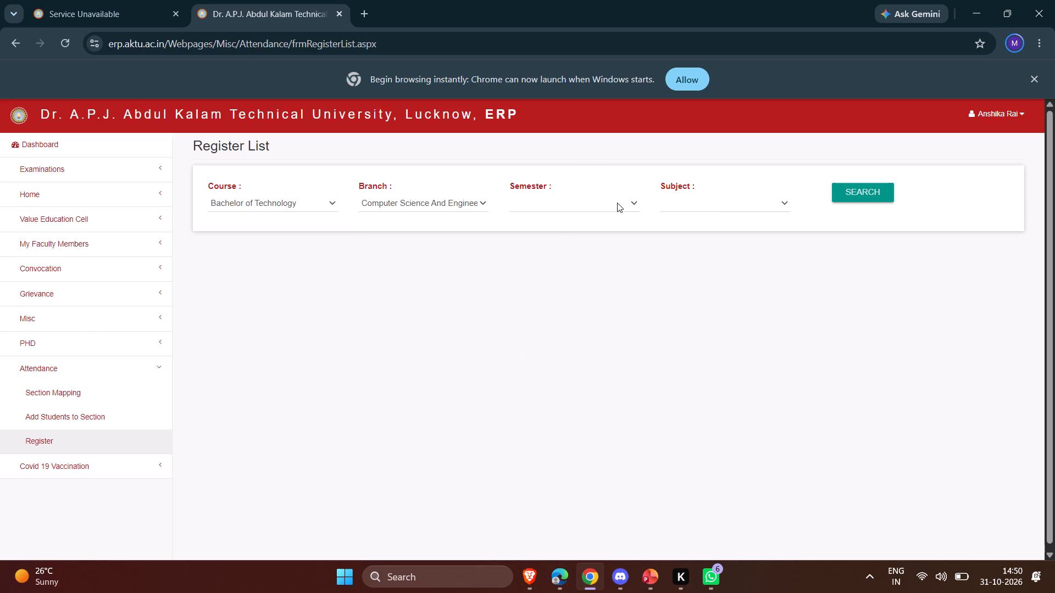
left_click_drag(546, 266, 597, 206)
left_click(597, 206)
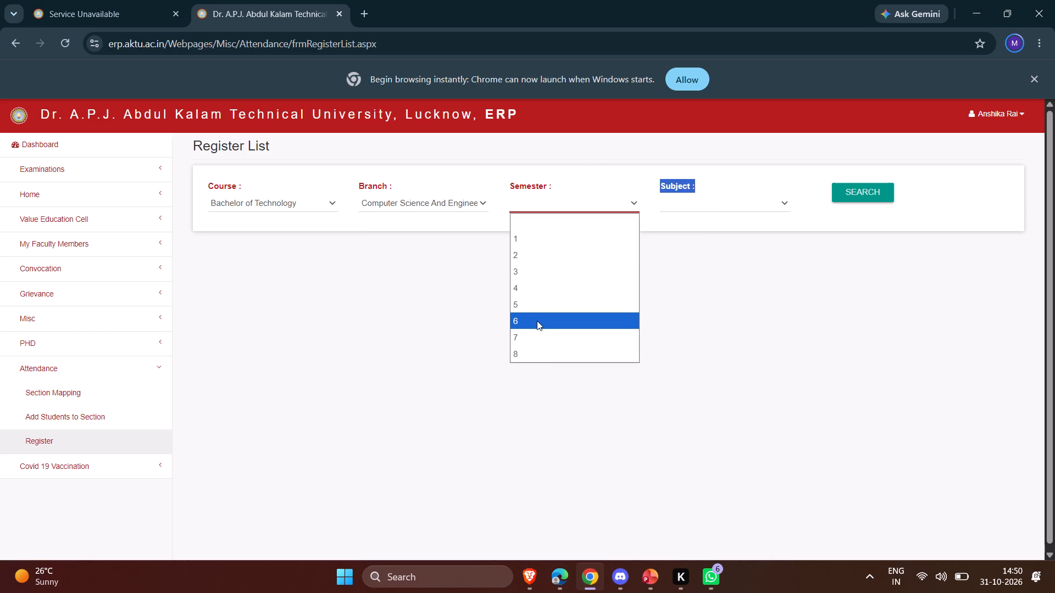
left_click(536, 339)
left_click(715, 199)
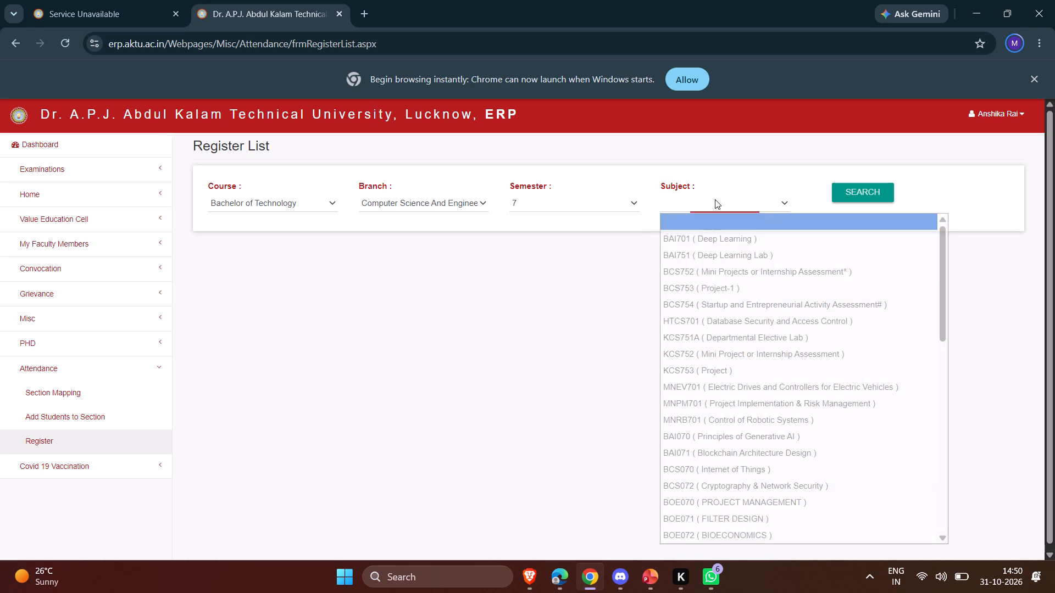
scroll(736, 321, "down", 3)
scroll(736, 321, "right", 1)
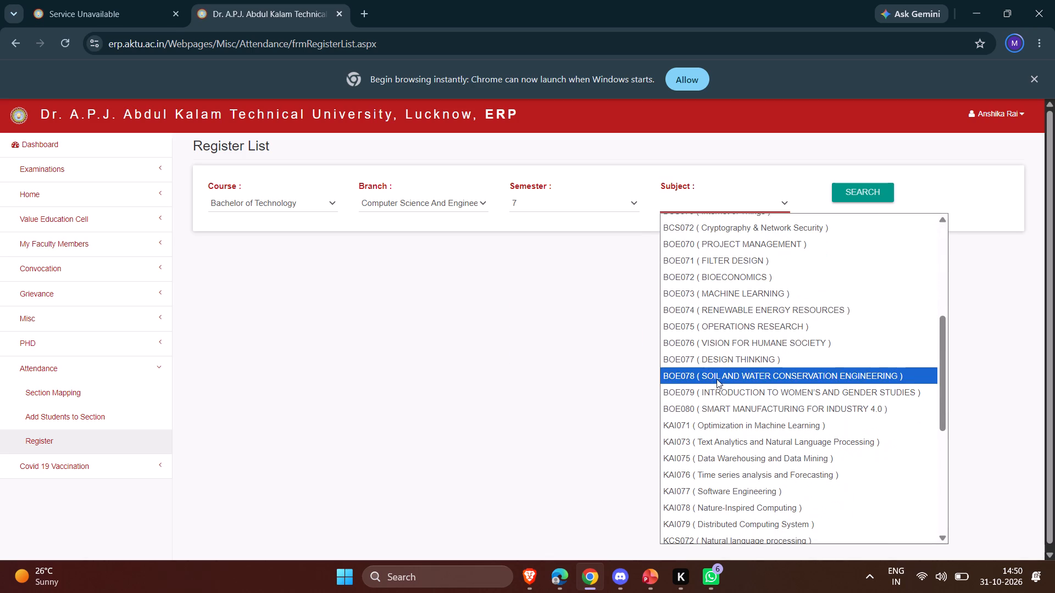
left_click(738, 357)
left_click(850, 200)
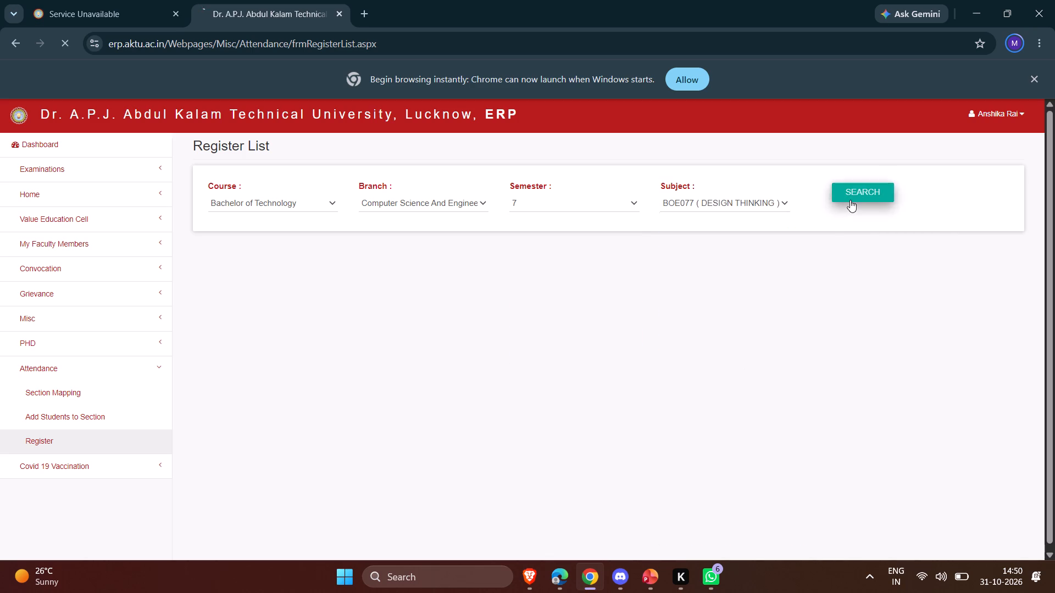
Open attendance marking for register BOE077_04_7_5 and set the attendance date to 28 October 2026.
left_click(870, 282)
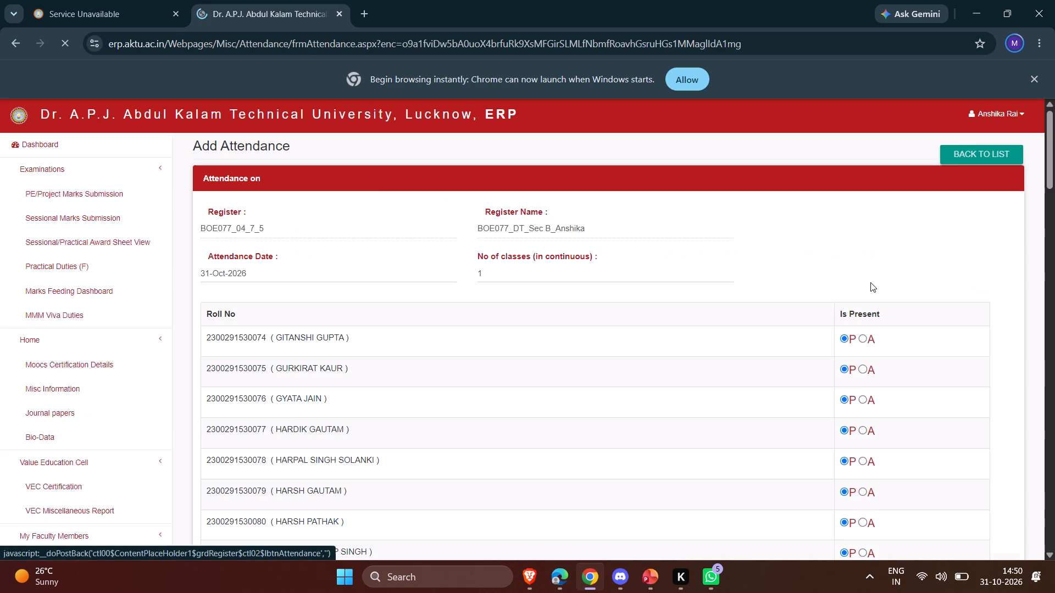
scroll(617, 408, "down", 8)
scroll(617, 408, "up", 10)
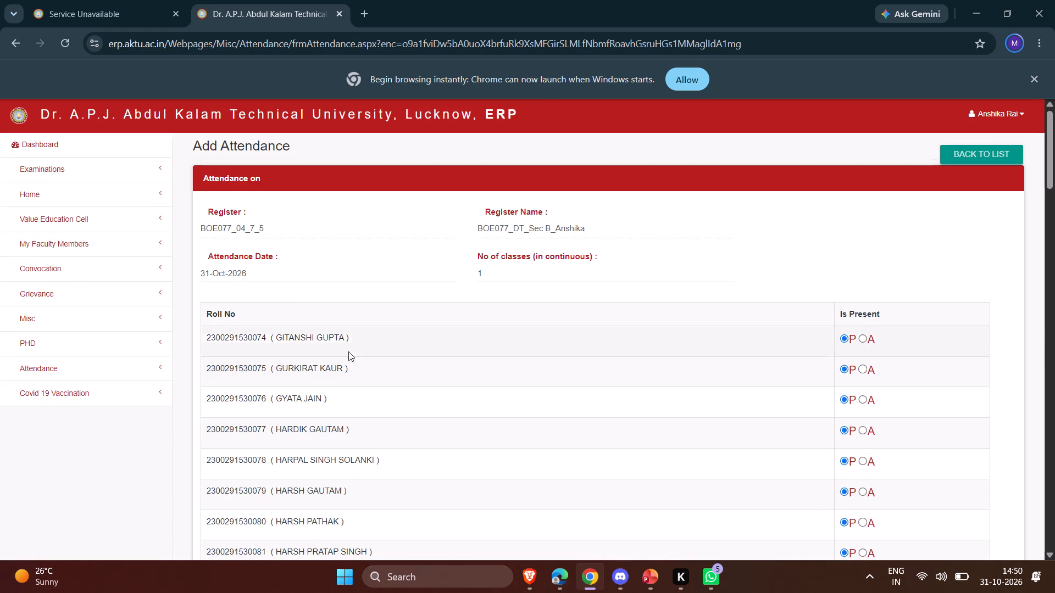
left_click(274, 282)
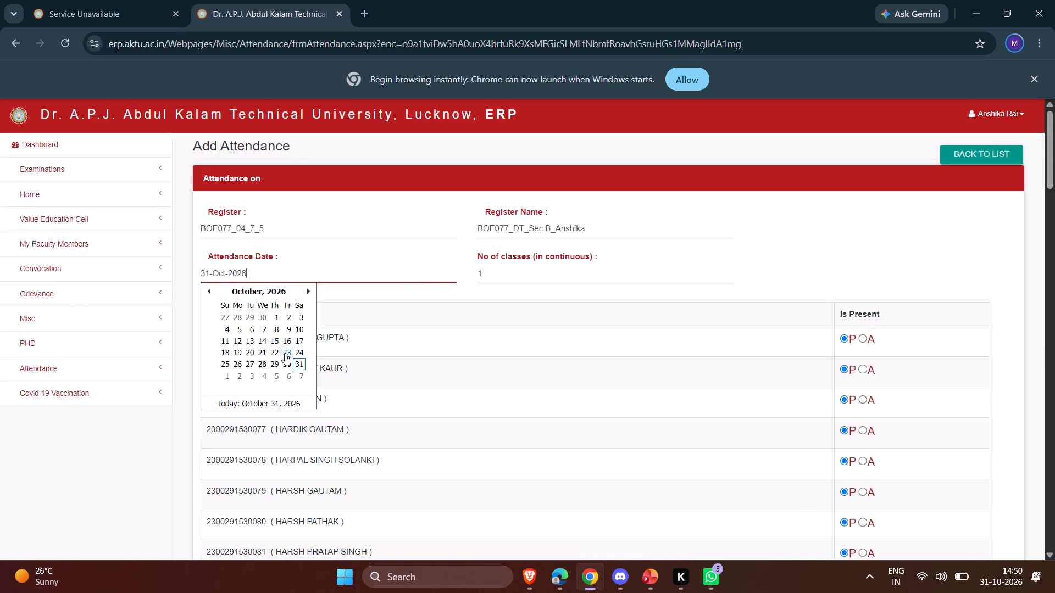
left_click(268, 363)
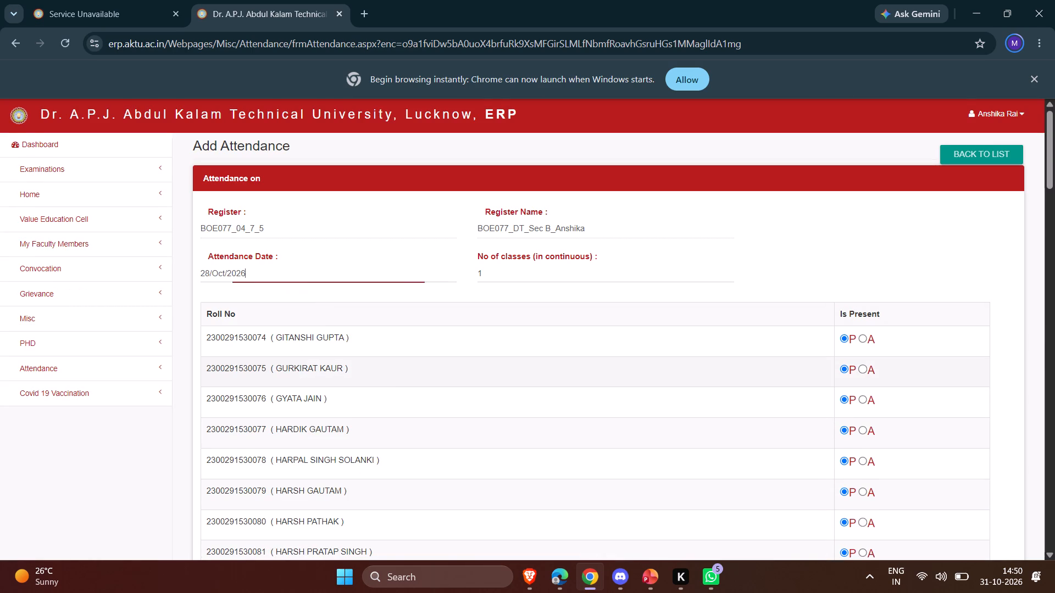
Mark the students with roll numbers ending 121 and 144 absent, submit the attendance and return to the register list.
scroll(522, 348, "down", 7)
scroll(522, 348, "right", 1)
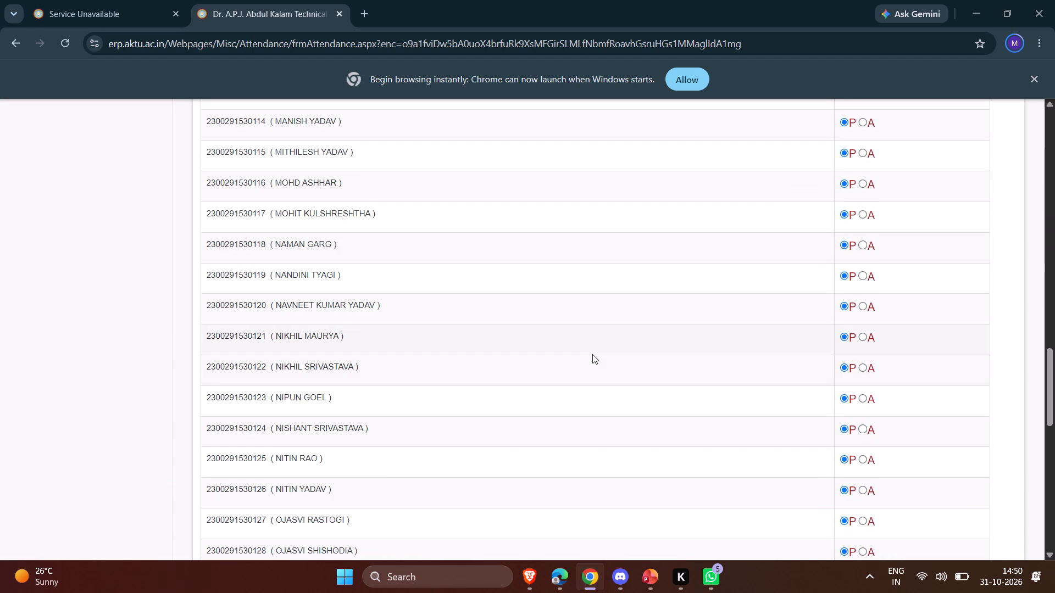
left_click(592, 354)
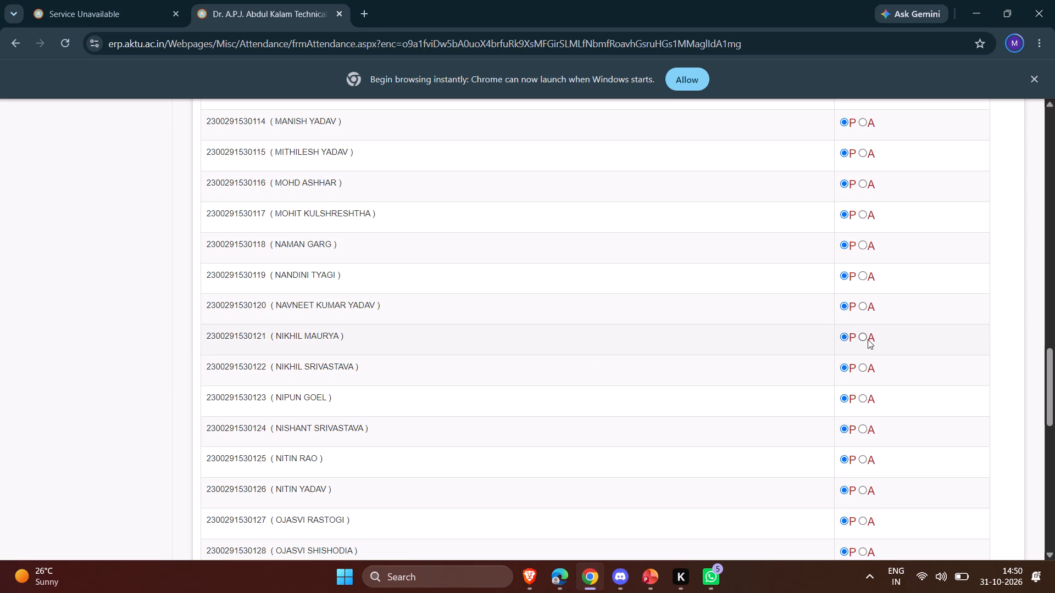
left_click(867, 337)
scroll(867, 337, "down", 9)
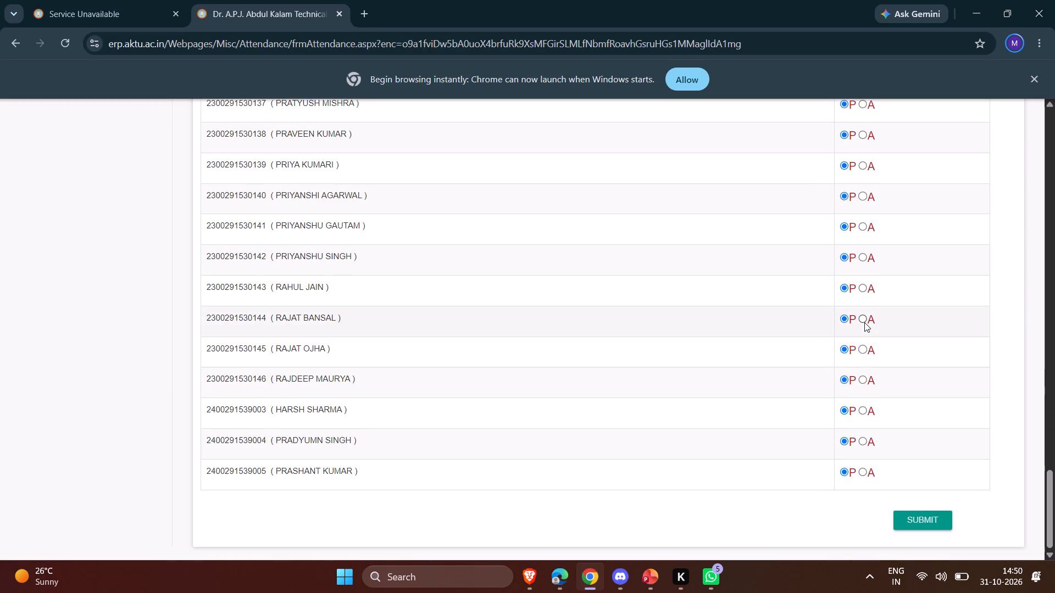
left_click(864, 322)
left_click(931, 515)
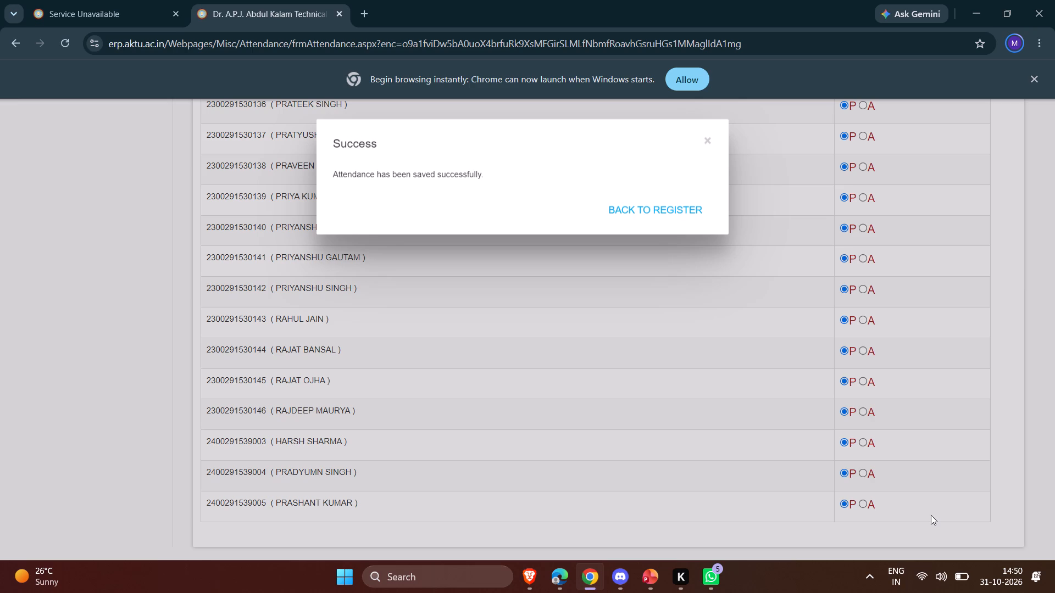
left_click(693, 204)
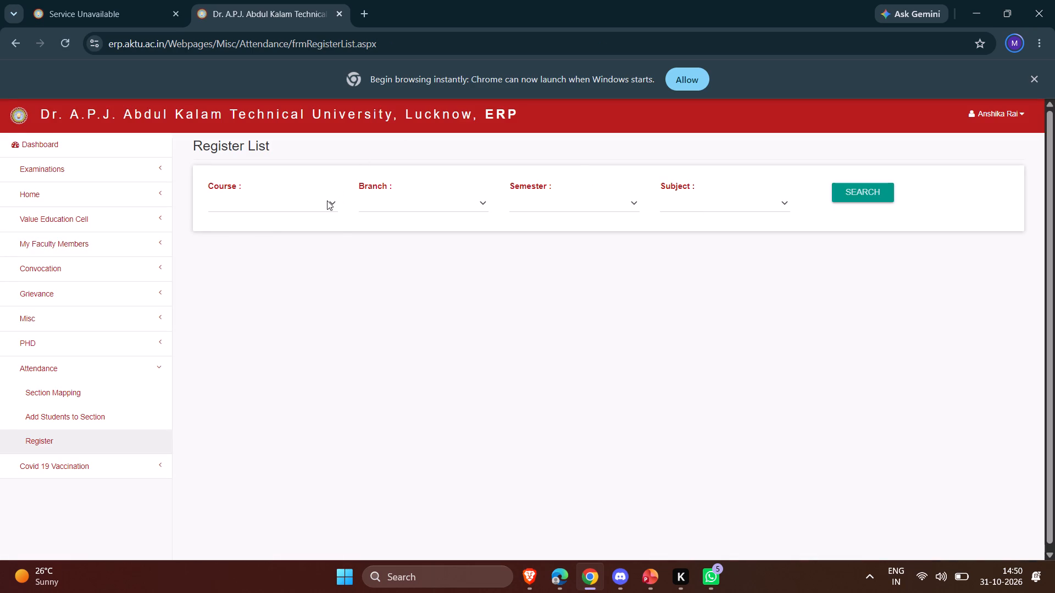
Search the registers for Bachelor of Technology, Computer Science And Engineering(Artificial Intelligence & Machine Learning), semester 7, subject BOE077 (DESIGN THINKING).
left_click(327, 200)
left_click(298, 234)
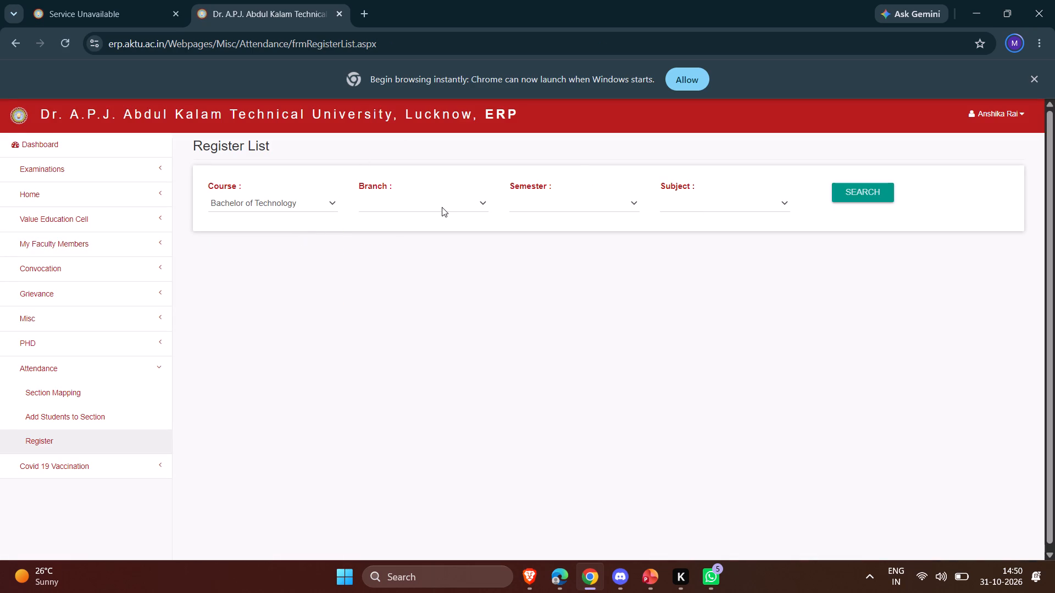
left_click(442, 207)
scroll(450, 331, "down", 3)
scroll(450, 331, "right", 2)
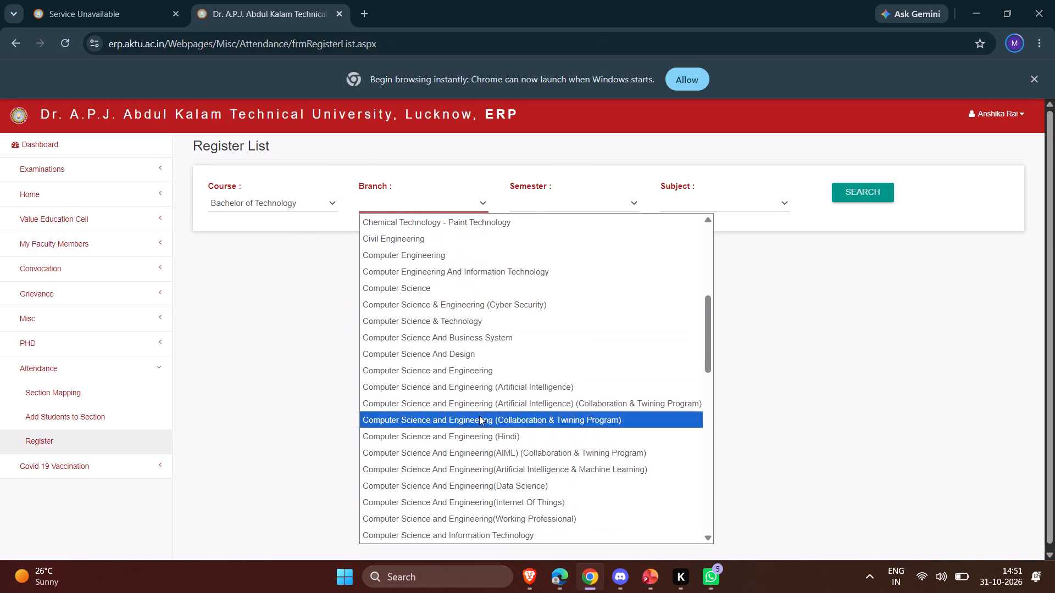
left_click(570, 467)
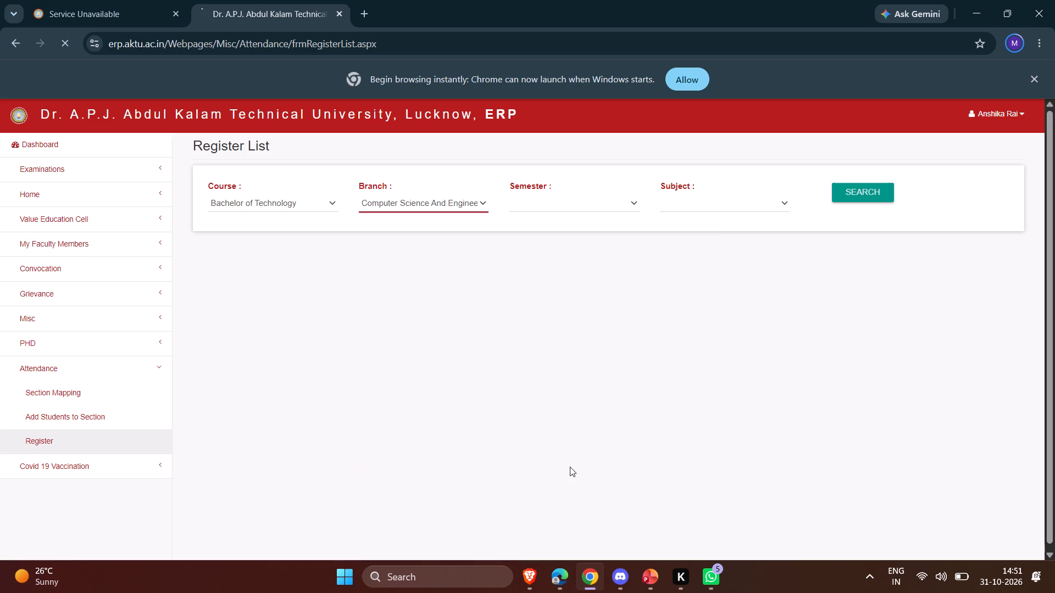
left_click(591, 204)
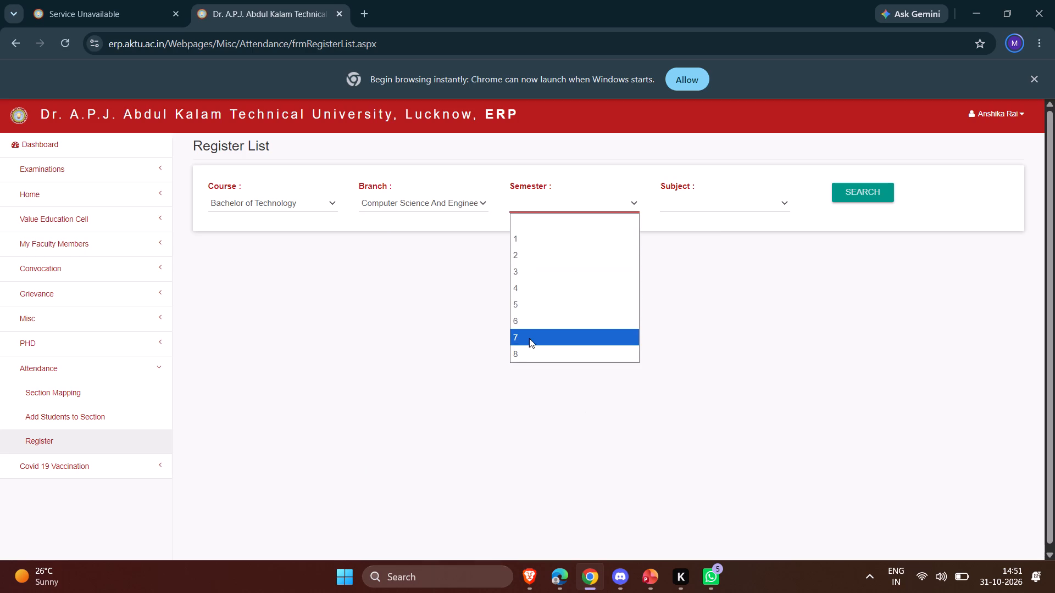
left_click(530, 338)
left_click(780, 209)
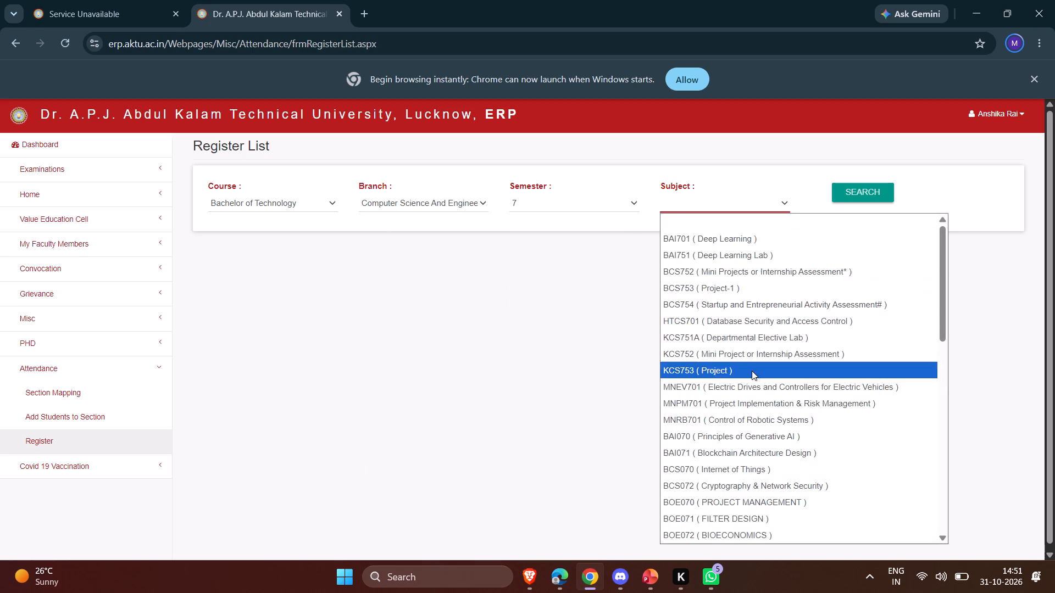
scroll(752, 371, "down", 2)
left_click(743, 475)
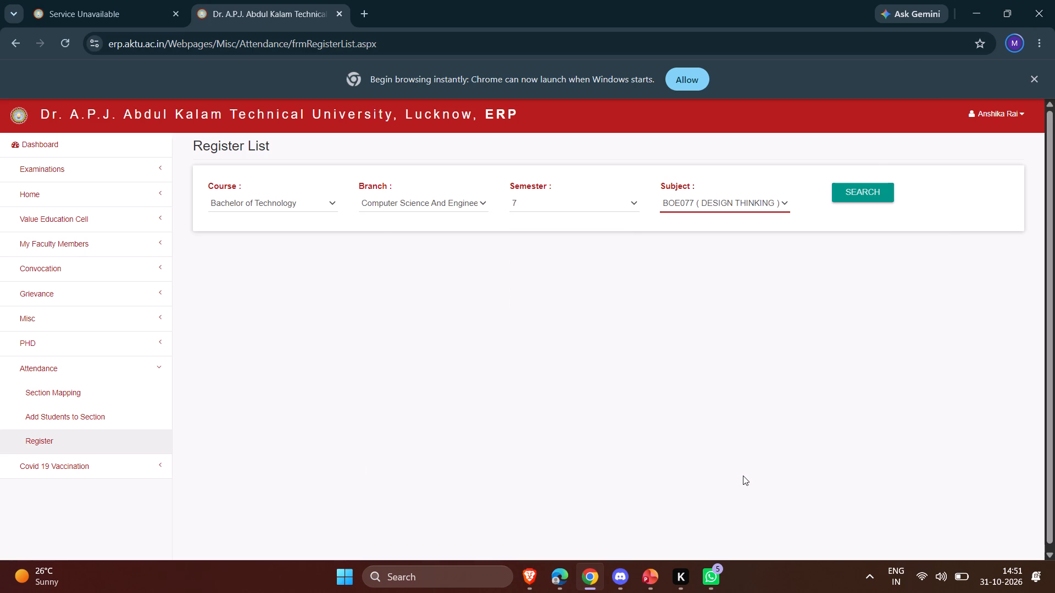
left_click(876, 190)
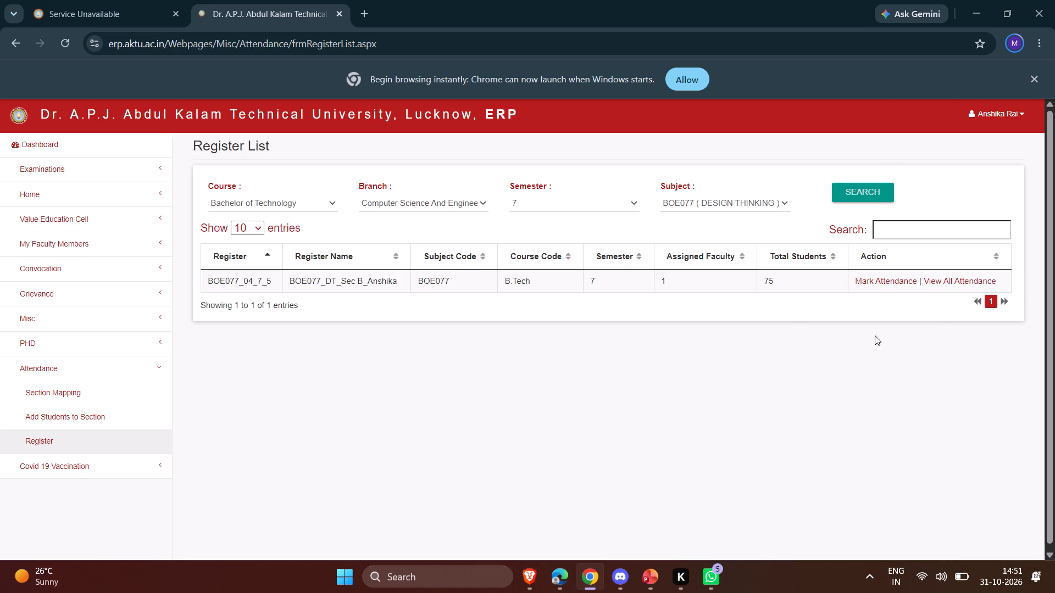
Open all attendance records of register BOE077_04_7_5 and page through the list to review the submitted dates.
left_click(952, 281)
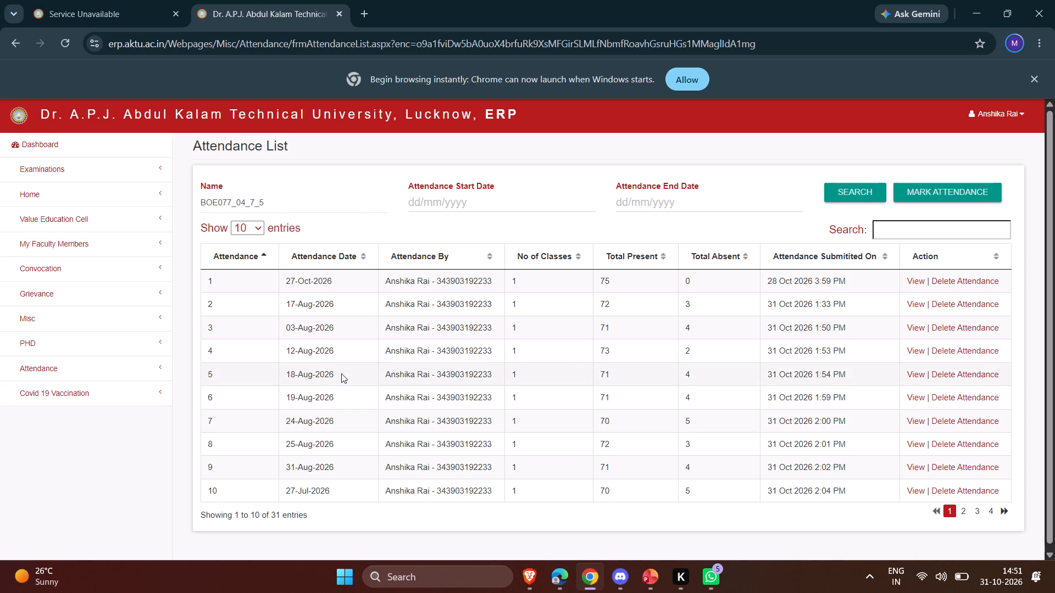
scroll(341, 373, "down", 2)
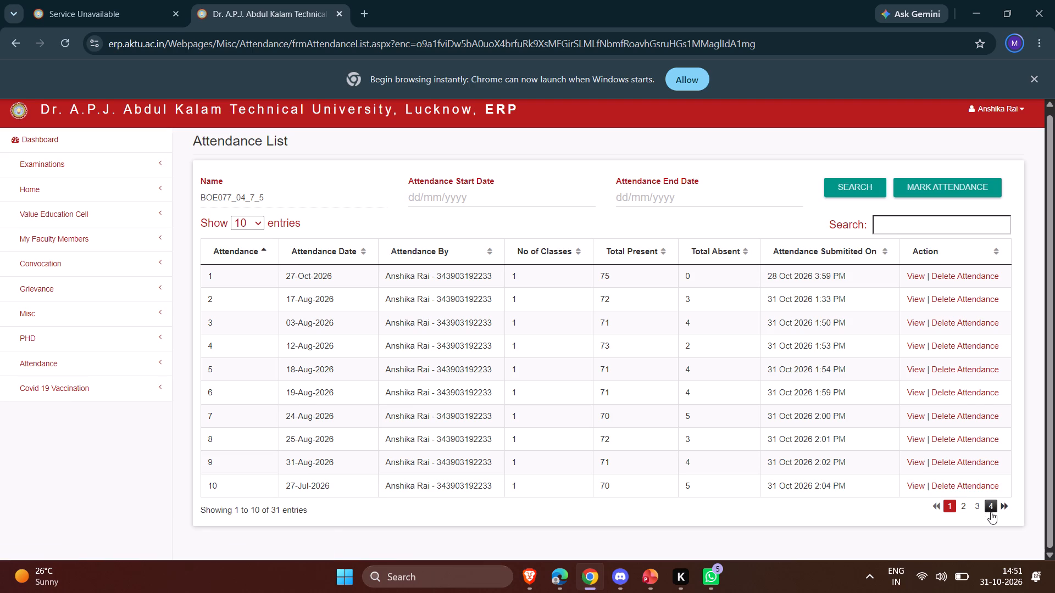
left_click(1009, 505)
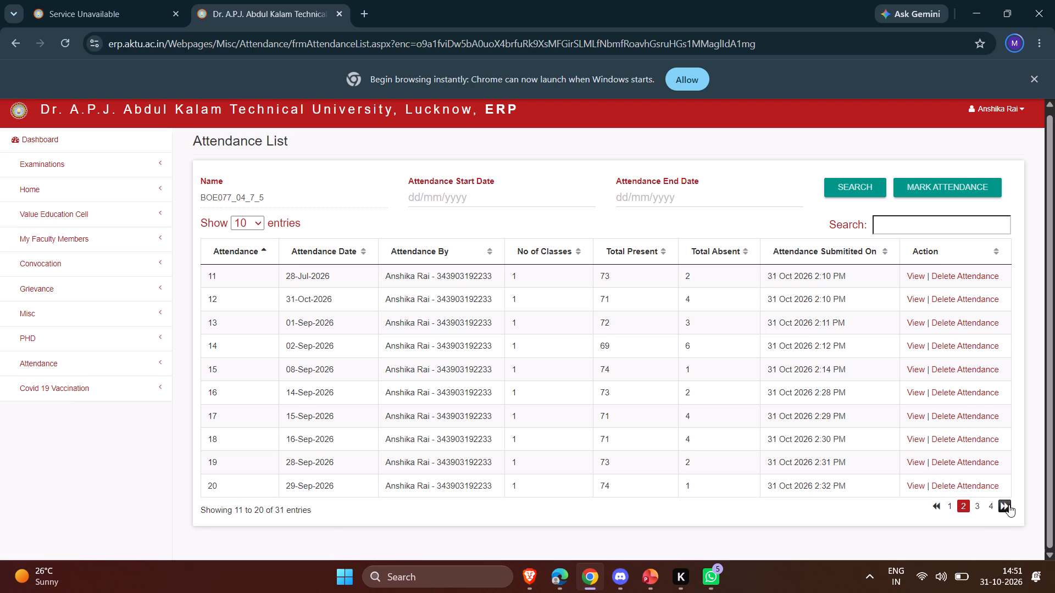
left_click(1009, 505)
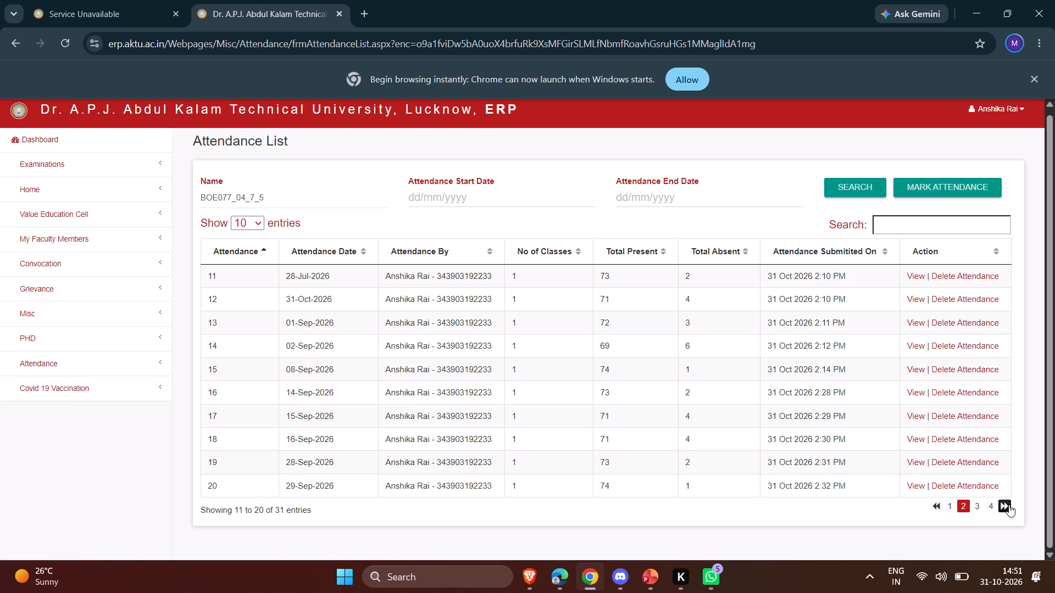
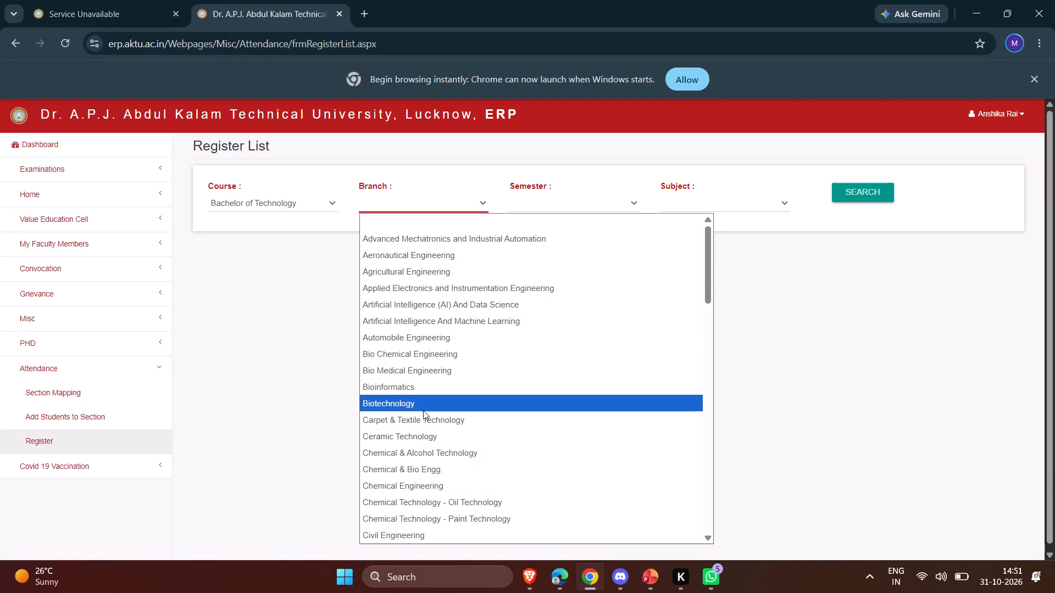
Search the Bachelor of Technology registers for branch Computer Science And Engineering(Artificial Intelligence & Machine Learning), semester 7, subject BOE077 (DESIGN THINKING).
scroll(421, 417, "down", 3)
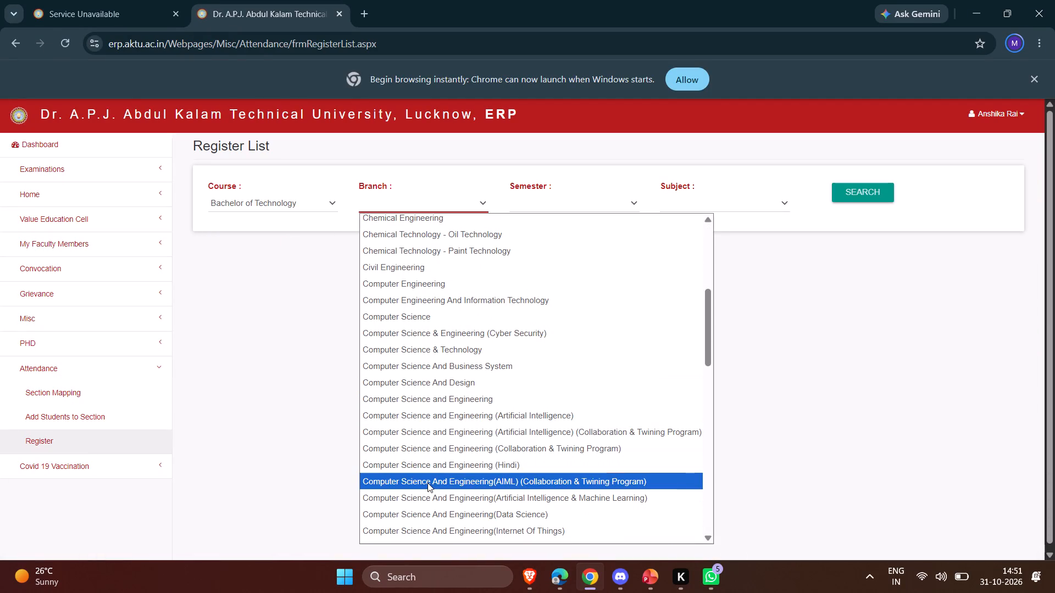
left_click(491, 497)
left_click(612, 195)
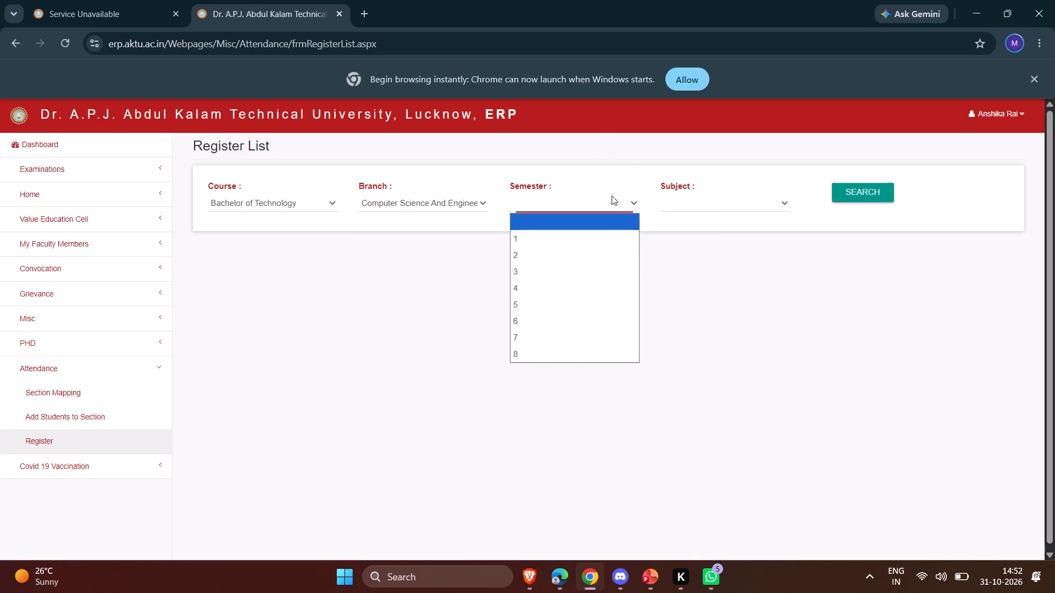
left_click(538, 331)
left_click(726, 203)
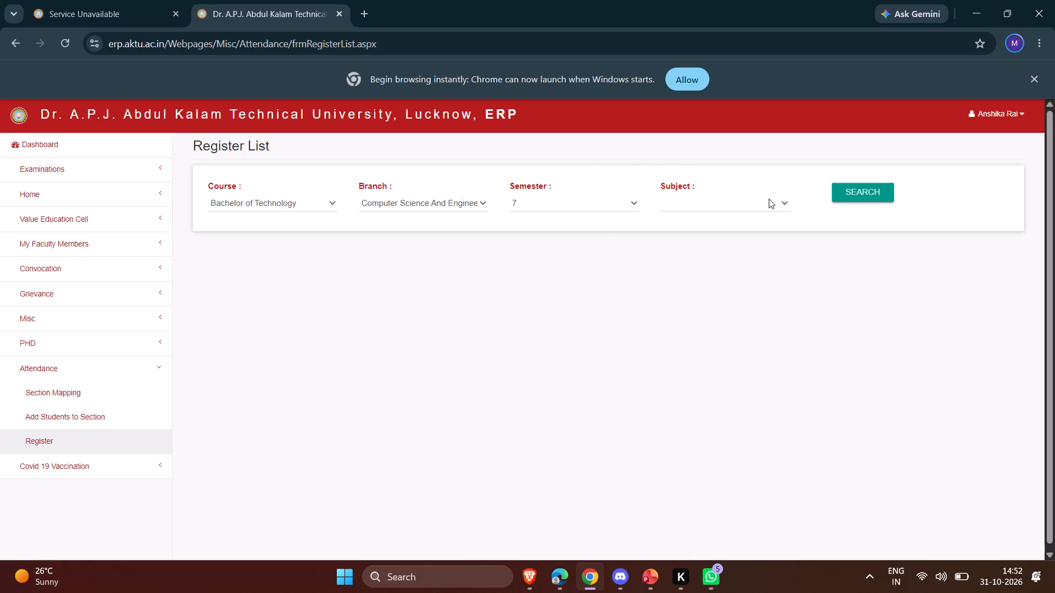
left_click(776, 197)
scroll(766, 372, "down", 1)
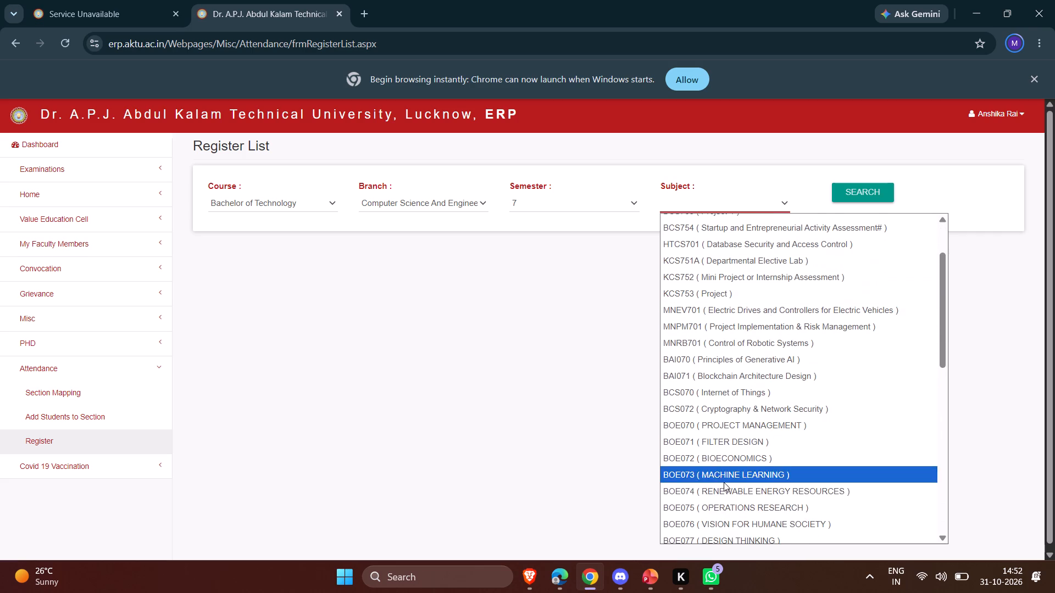
left_click(699, 542)
left_click(873, 188)
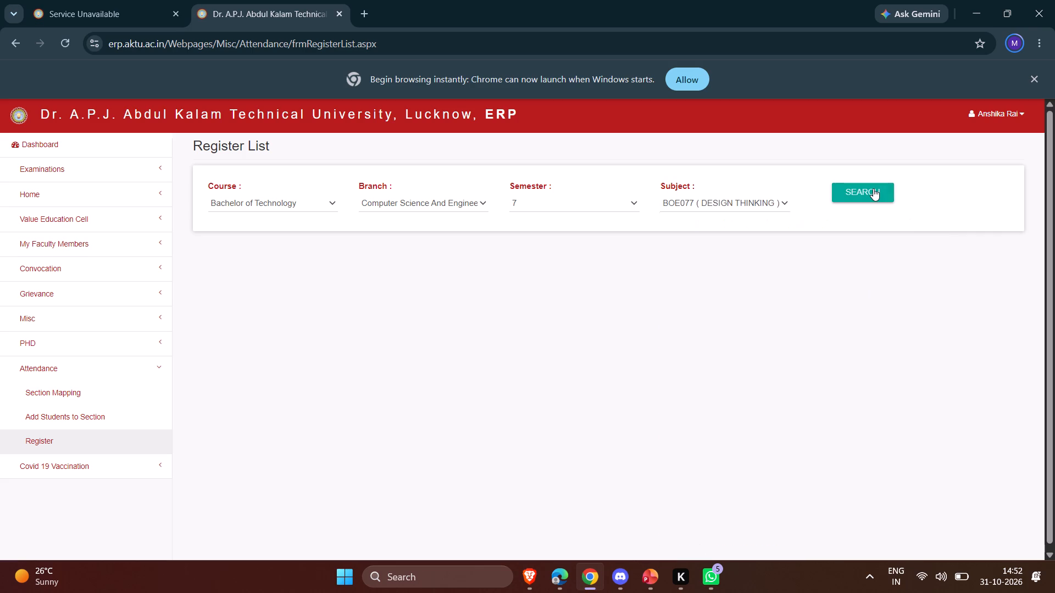
Open attendance marking for register BOE077_04_7_5 and set the attendance date to 7 October 2026.
left_click(892, 284)
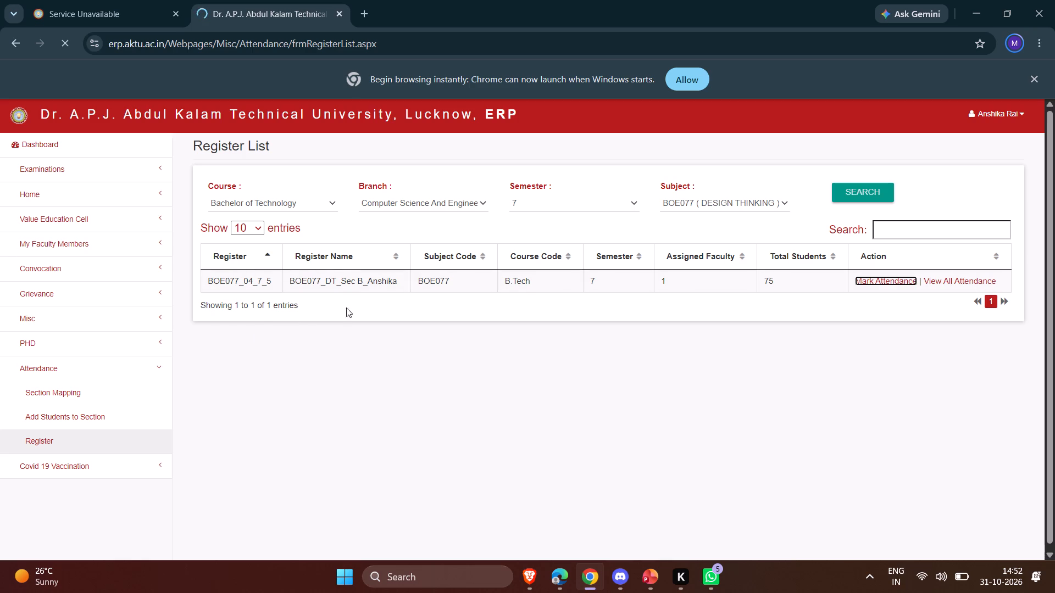
left_click(288, 205)
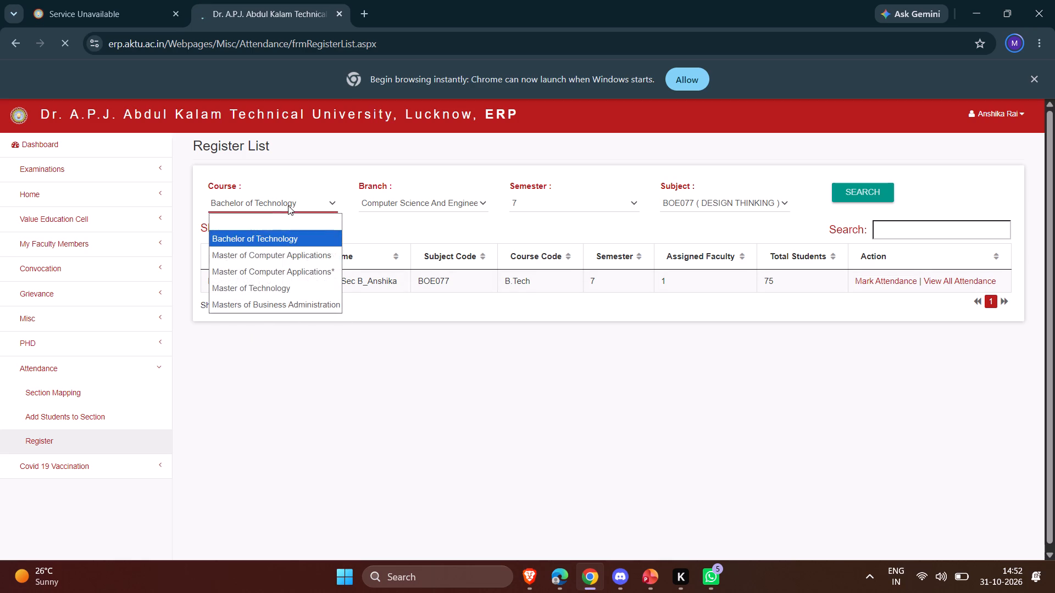
left_click(245, 273)
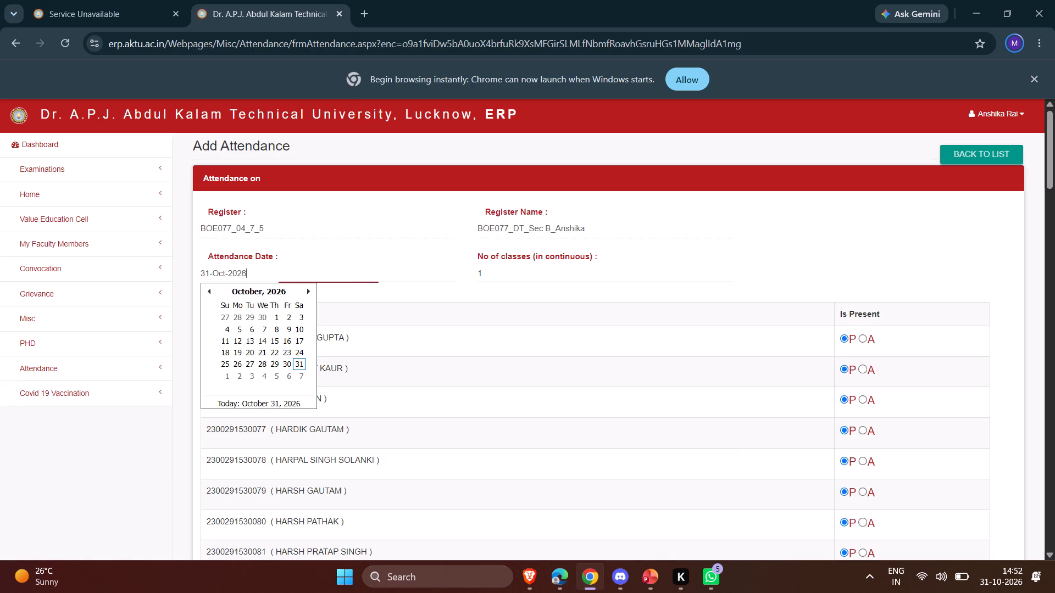
left_click(268, 333)
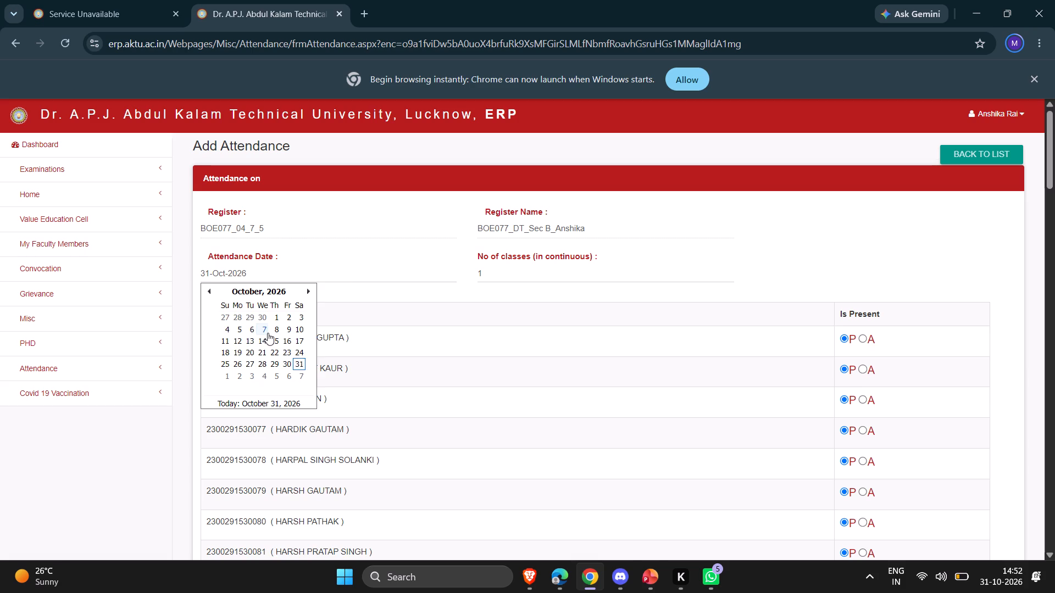
Mark the students with roll numbers ending 078, 084, 119, 120 and 144 absent and submit the attendance.
scroll(465, 359, "right", 5)
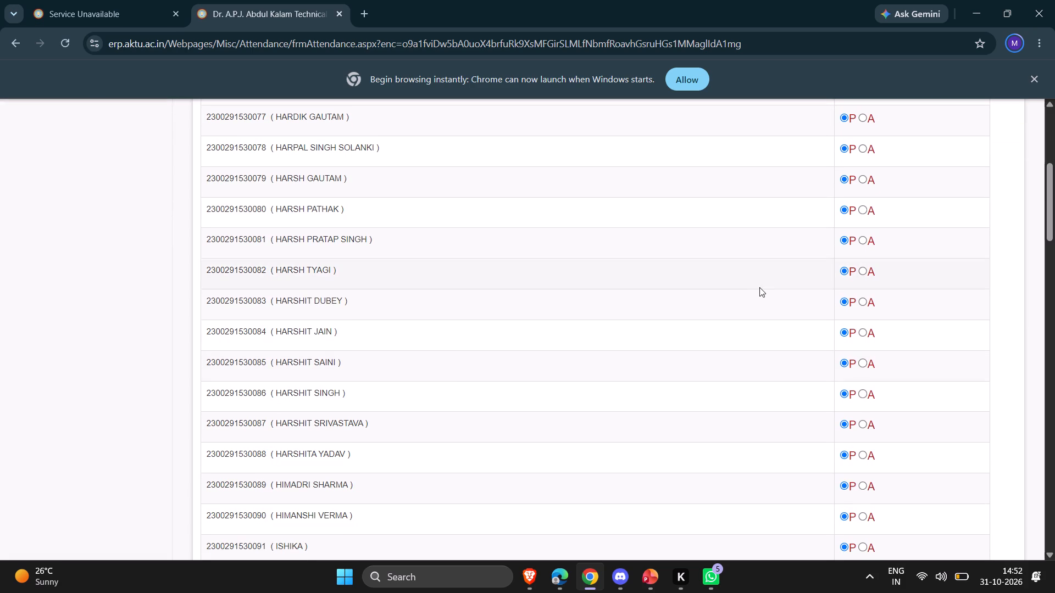
left_click(862, 332)
scroll(862, 332, "down", 9)
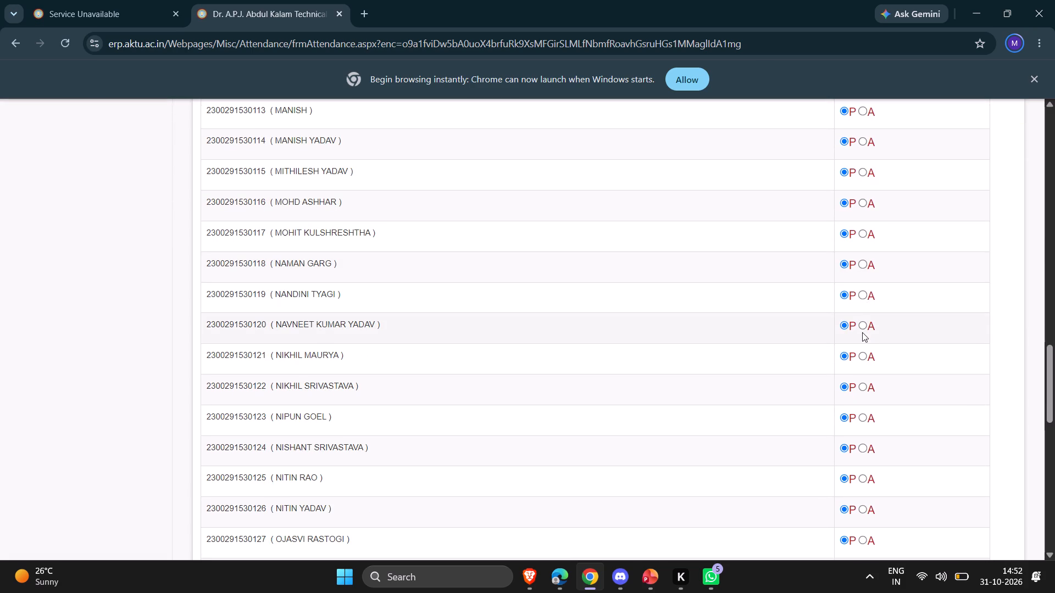
left_click(858, 301)
left_click_drag(867, 264, 865, 295)
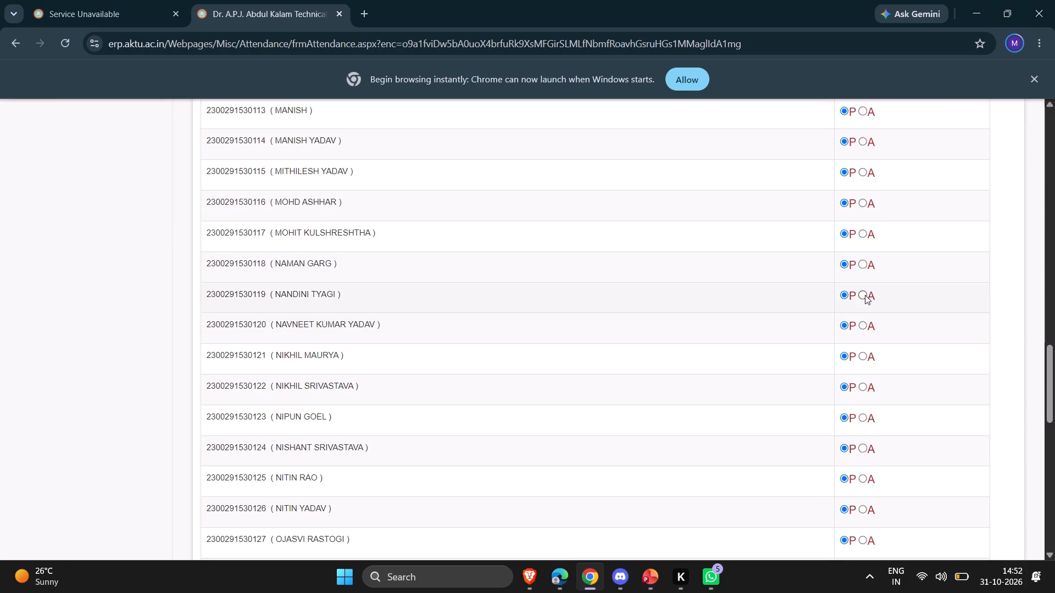
left_click(865, 295)
left_click(865, 326)
scroll(865, 326, "up", 10)
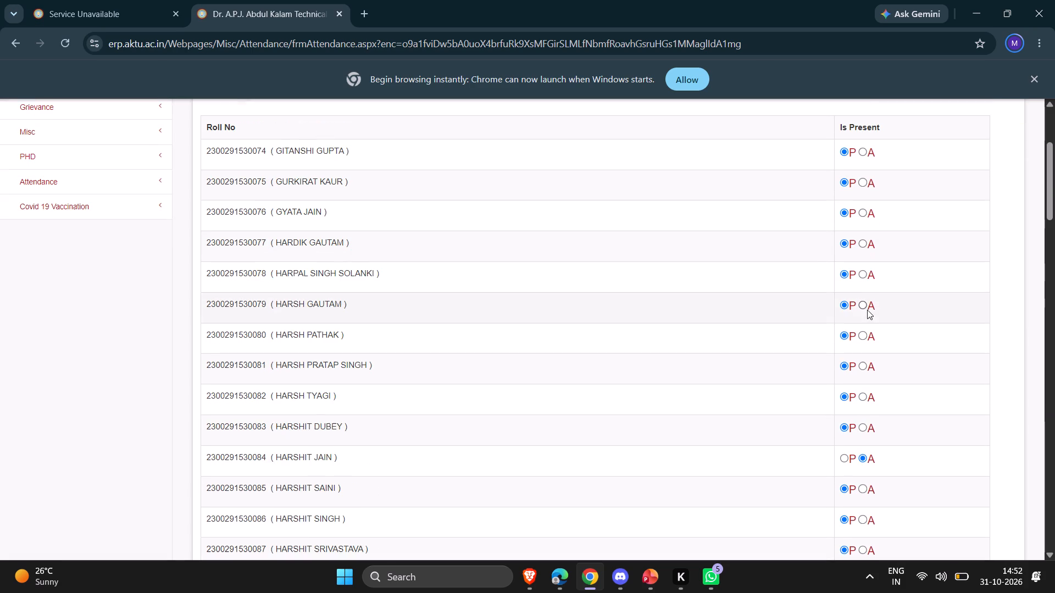
left_click(863, 275)
scroll(863, 275, "down", 9)
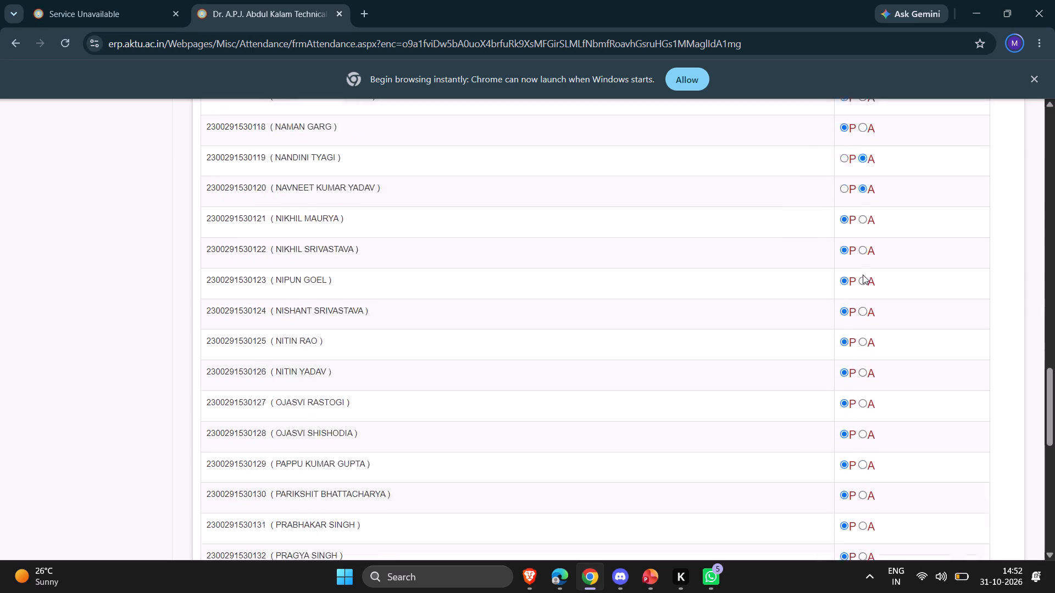
scroll(863, 275, "down", 2)
left_click(860, 315)
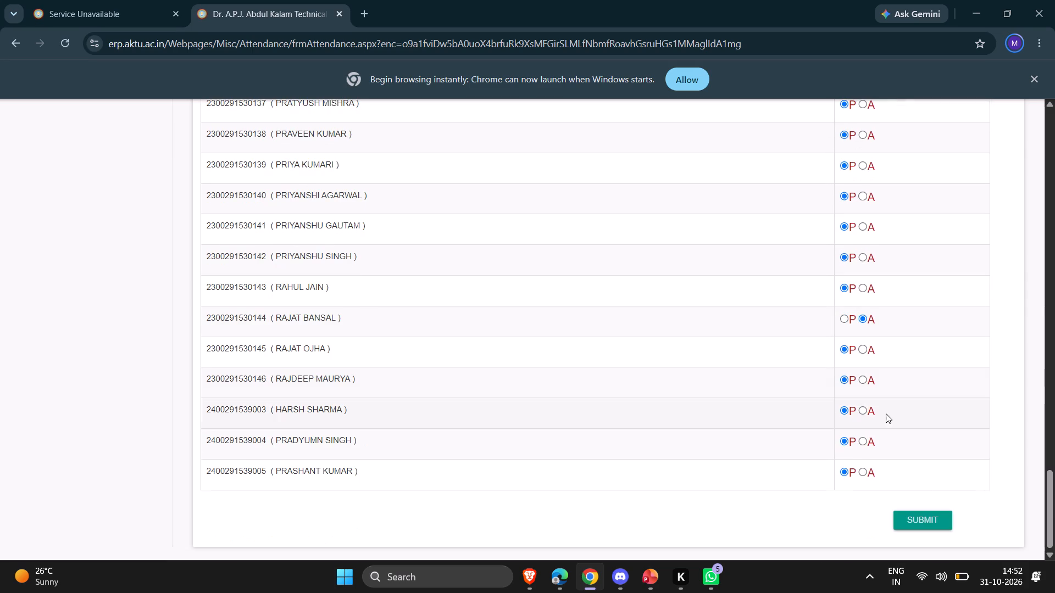
left_click(936, 524)
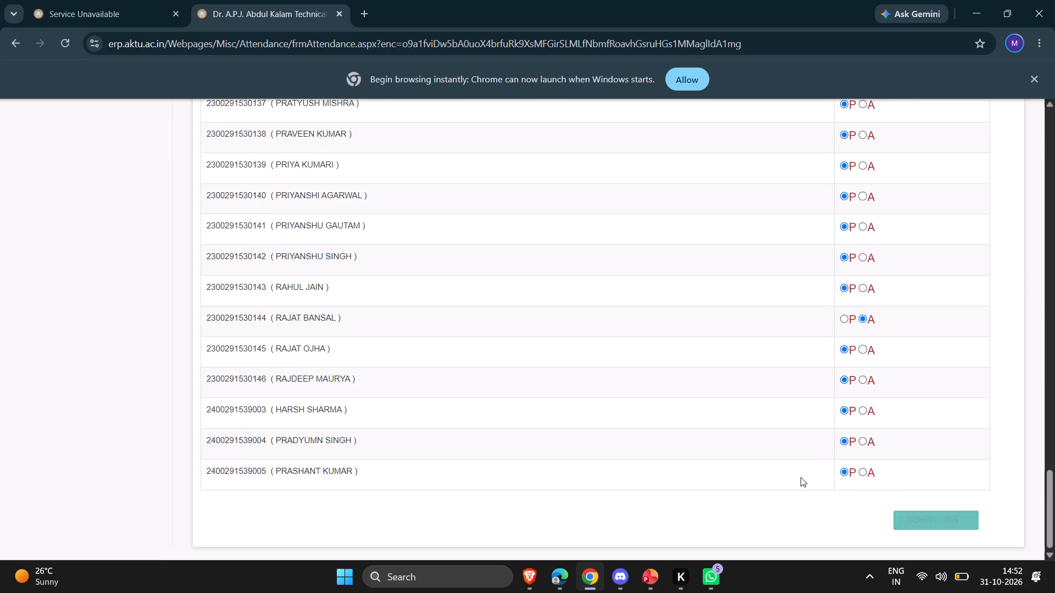
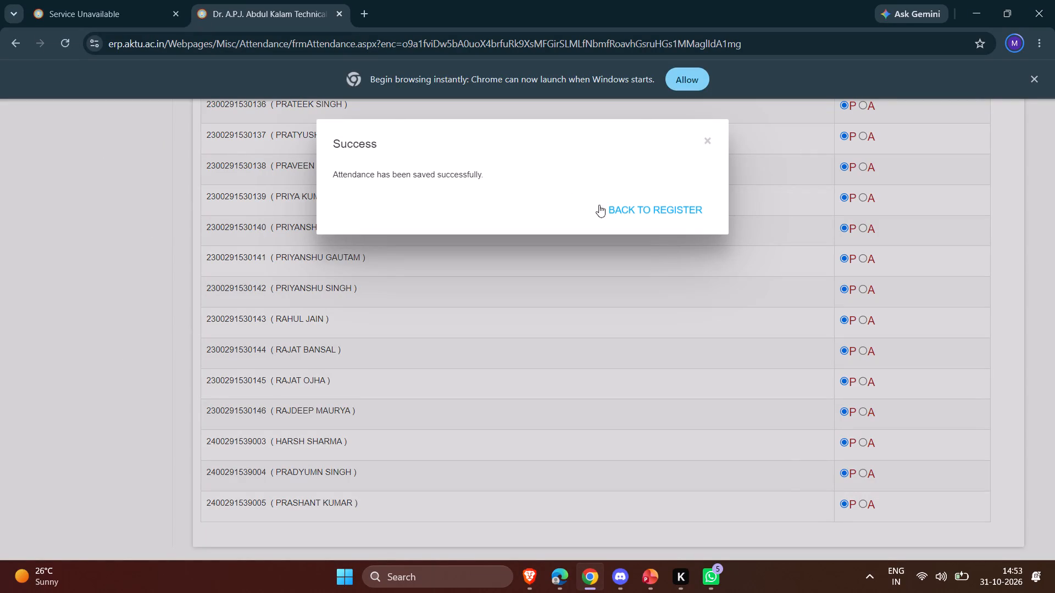
Return to the register list and search Bachelor of Technology, branch Computer Science And Engineering(Artificial Intelligence & Machine Learning), semester 7, subject BOE077 (DESIGN THINKING).
left_click(620, 205)
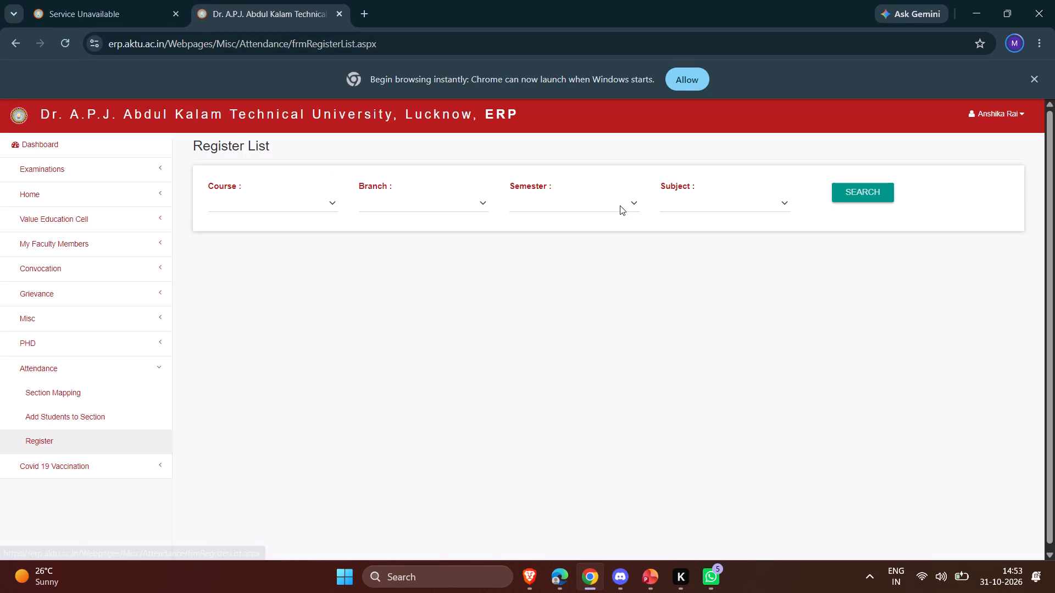
left_click(317, 198)
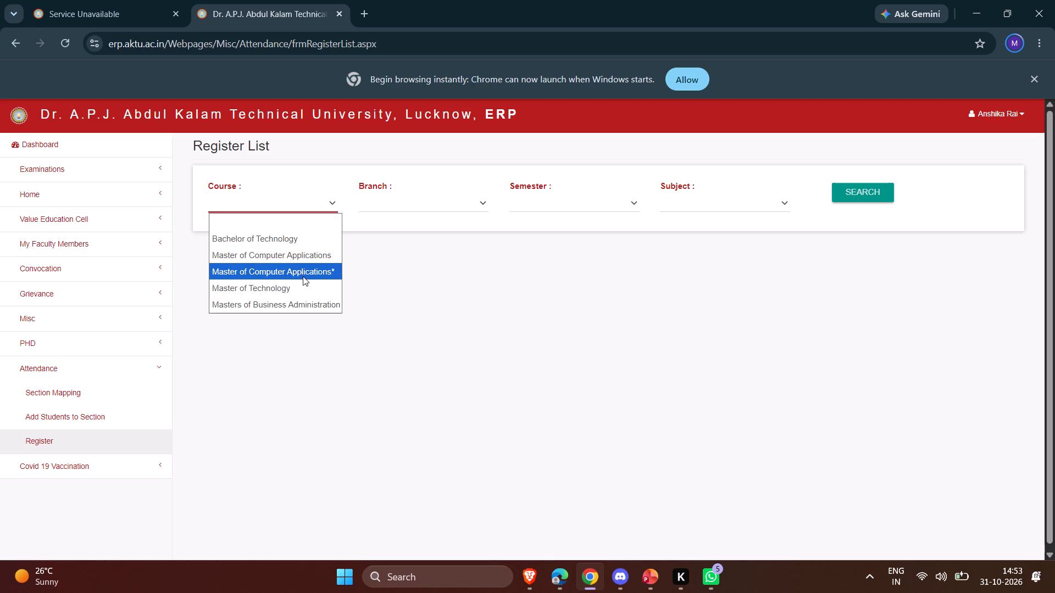
left_click(293, 241)
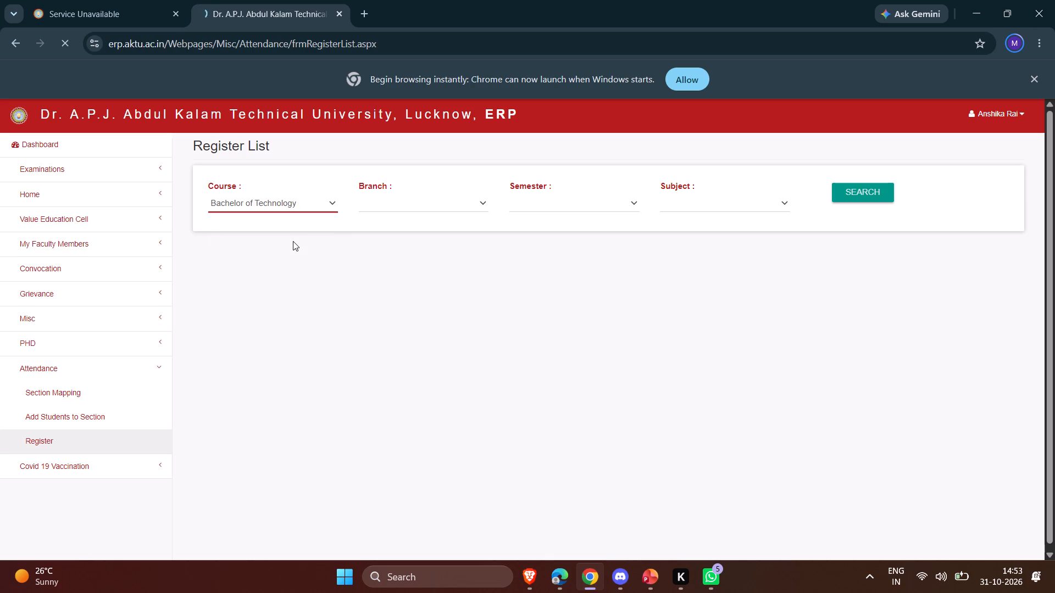
left_click(434, 213)
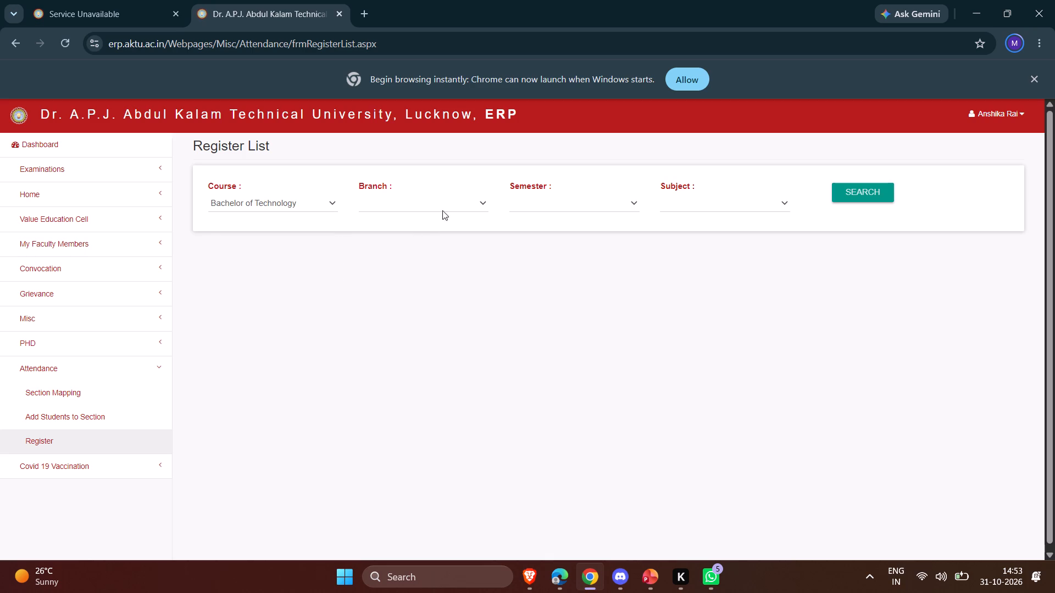
left_click(454, 208)
scroll(526, 461, "down", 3)
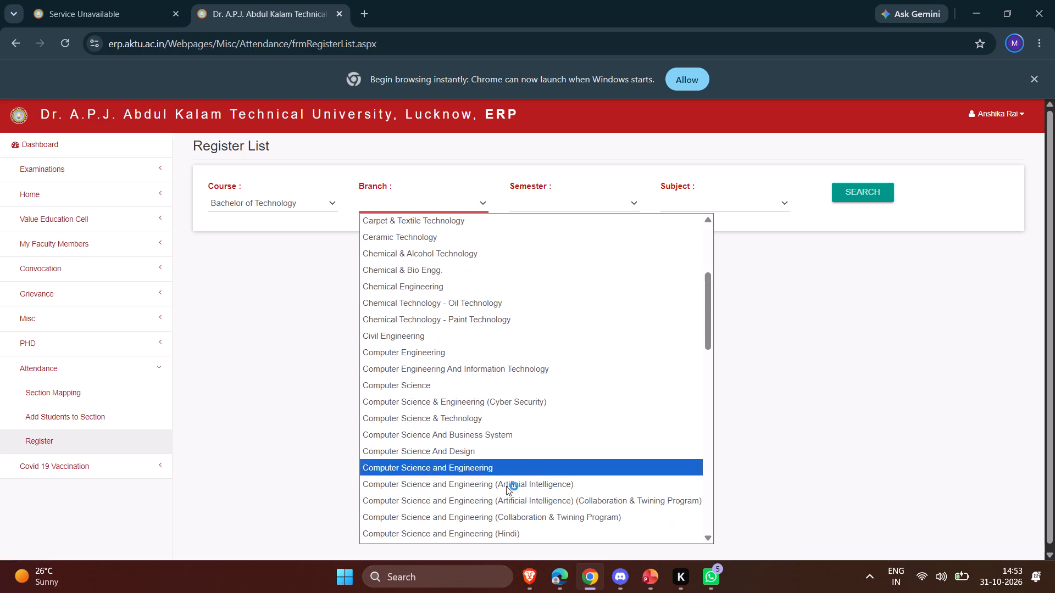
scroll(559, 508, "down", 1)
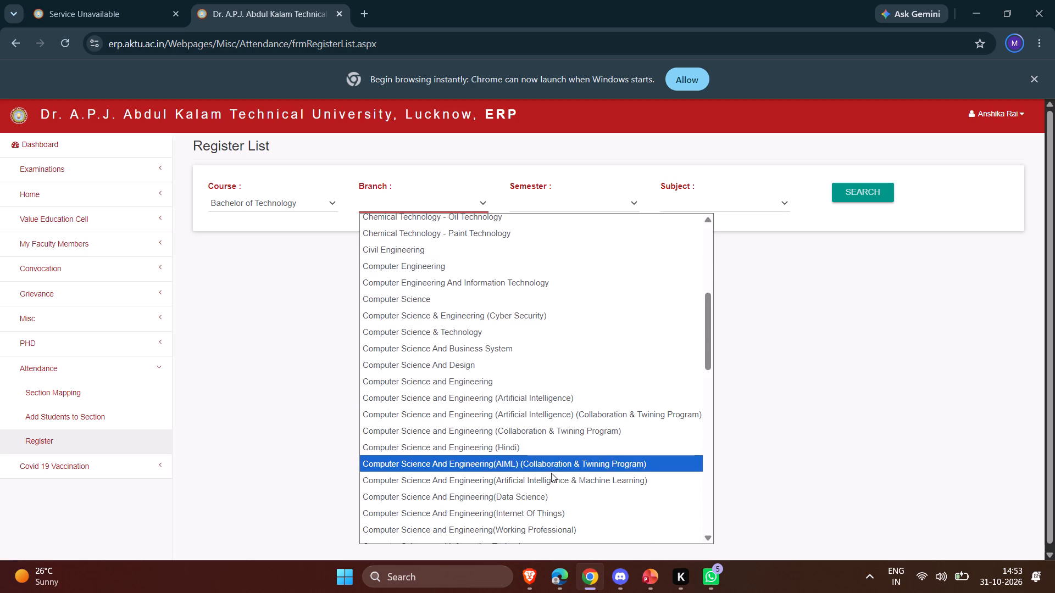
scroll(571, 510, "down", 1)
left_click(530, 407)
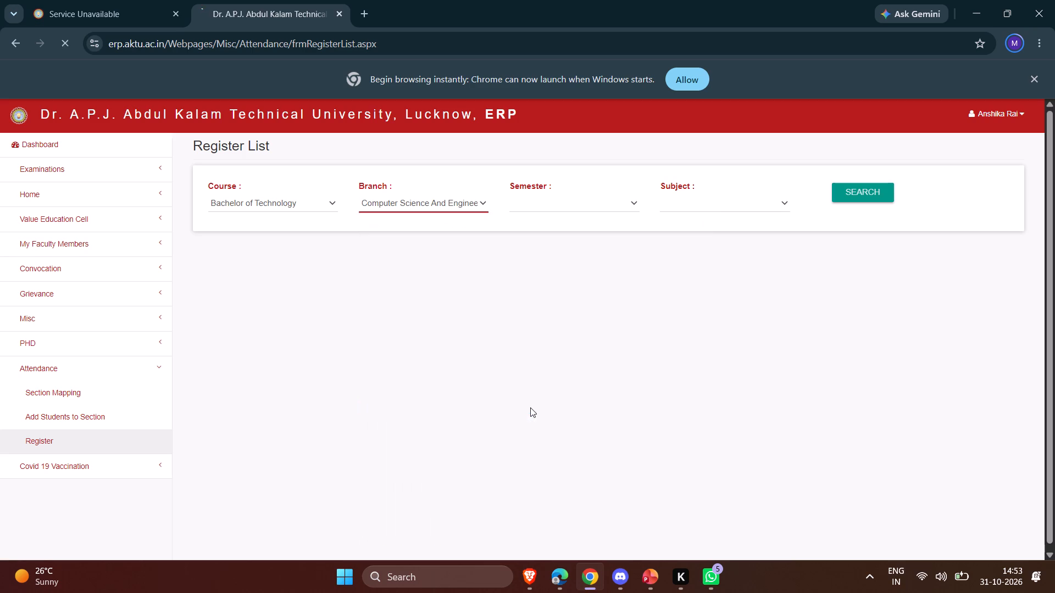
left_click(568, 202)
left_click(531, 333)
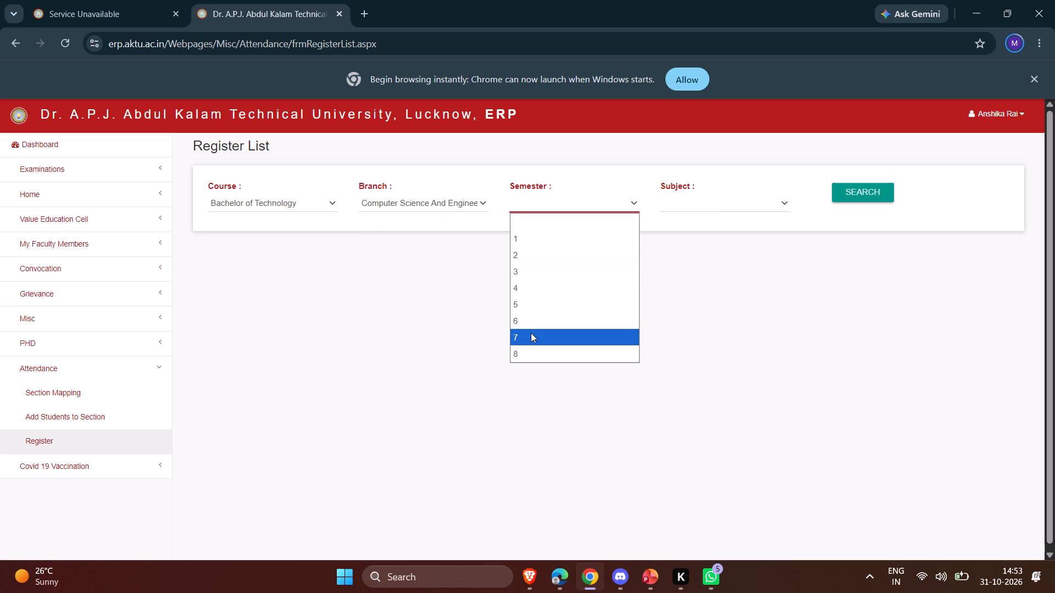
left_click(708, 198)
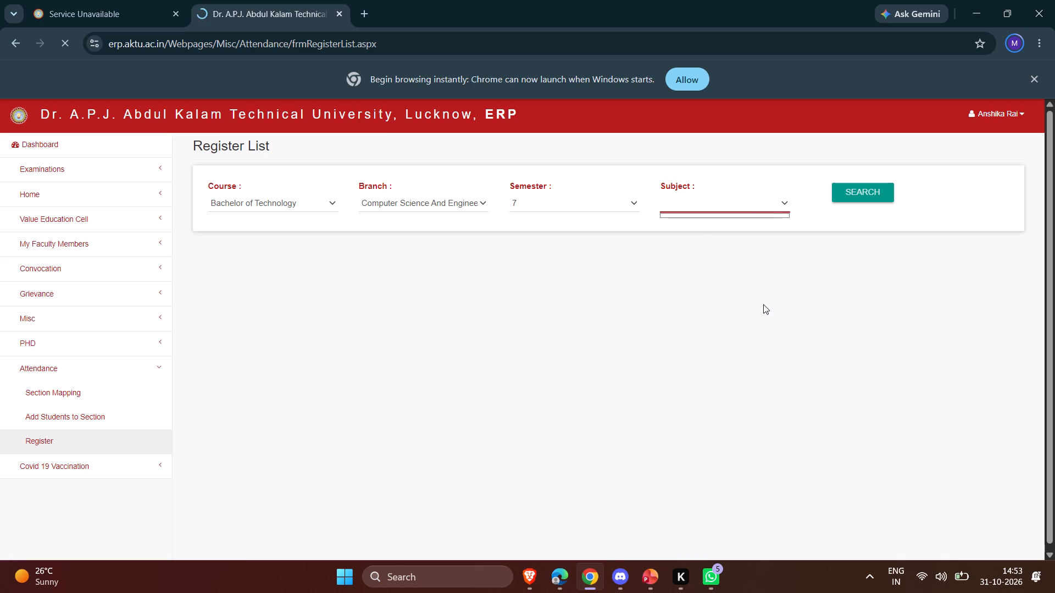
left_click_drag(763, 304, 748, 203)
left_click(748, 203)
scroll(761, 490, "down", 1)
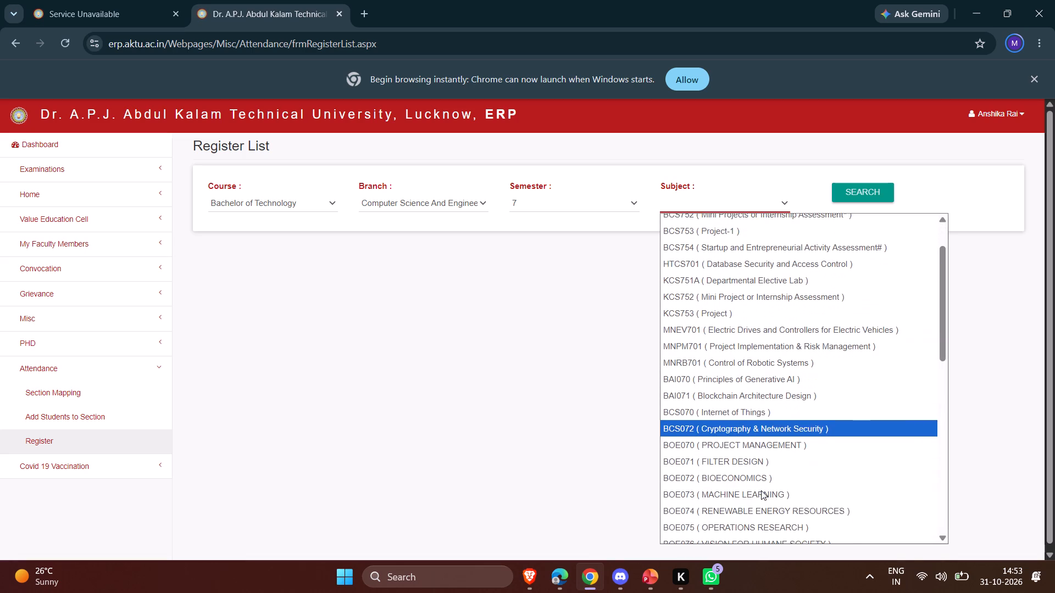
scroll(761, 490, "down", 1)
scroll(729, 527, "down", 1)
left_click(705, 499)
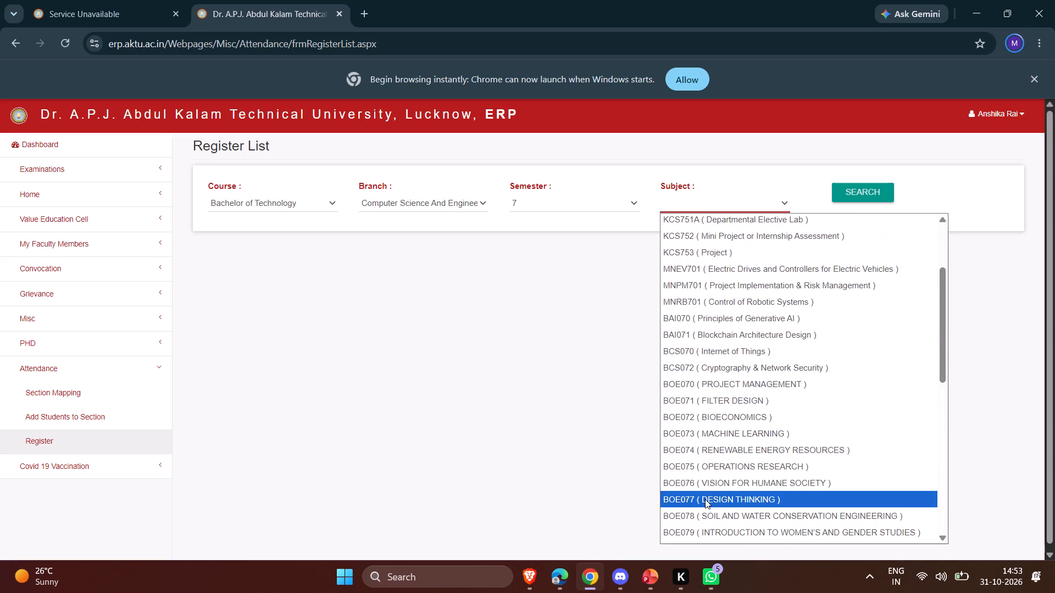
left_click(860, 186)
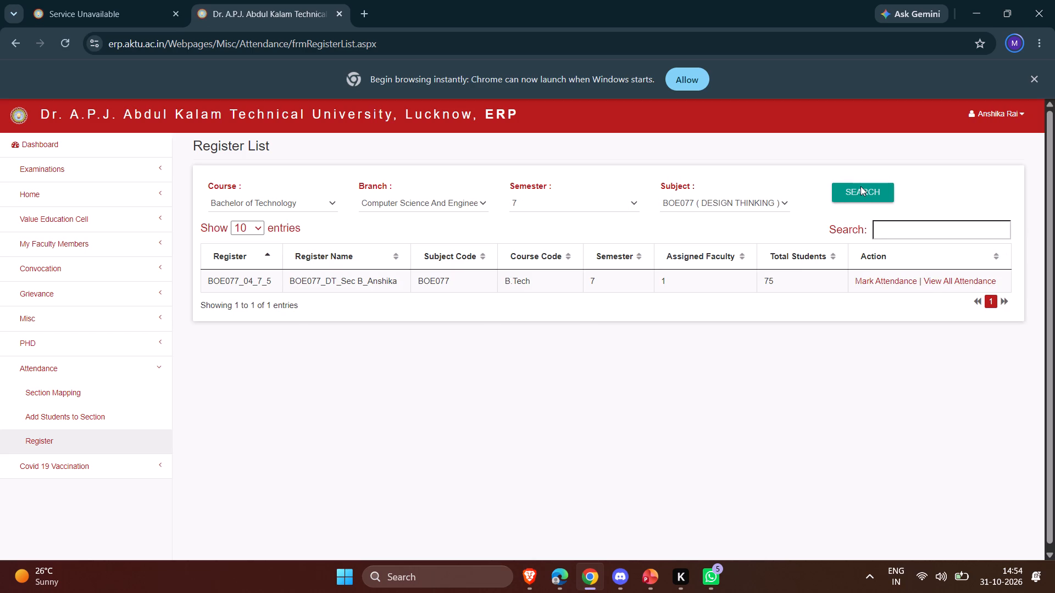
Open all attendance records of register BOE077_04_7_5 and capture a screenshot of the first page of the attendance list.
left_click(970, 284)
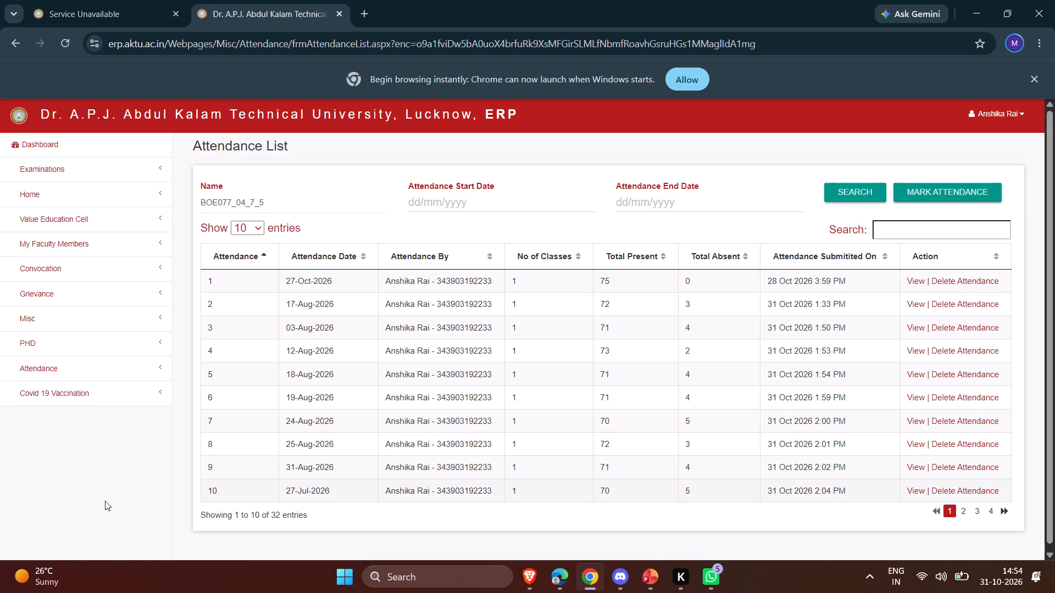
key("shift+super+s")
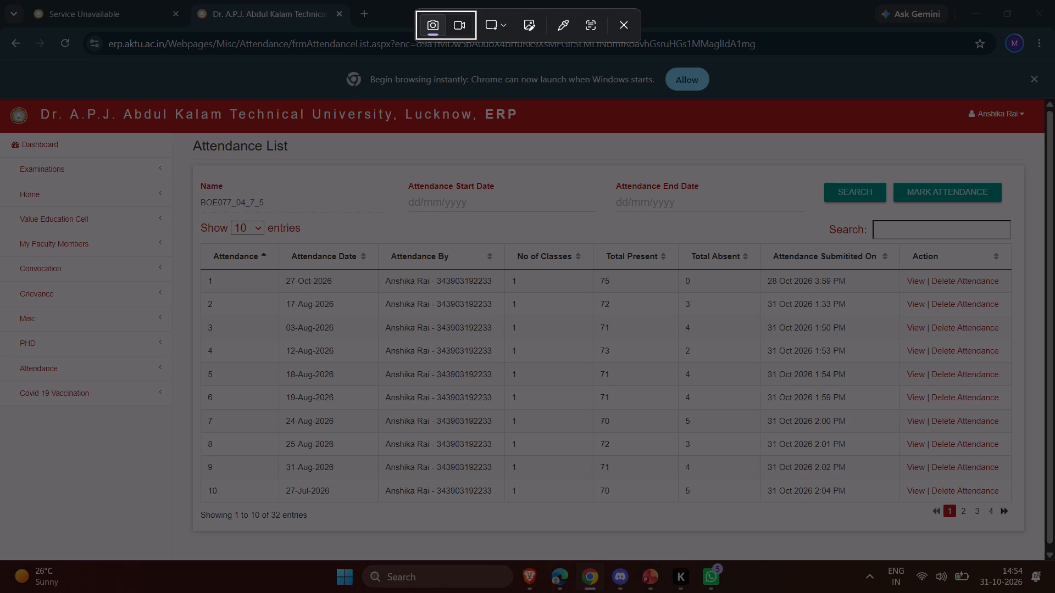
left_click_drag(1, 96, 1054, 575)
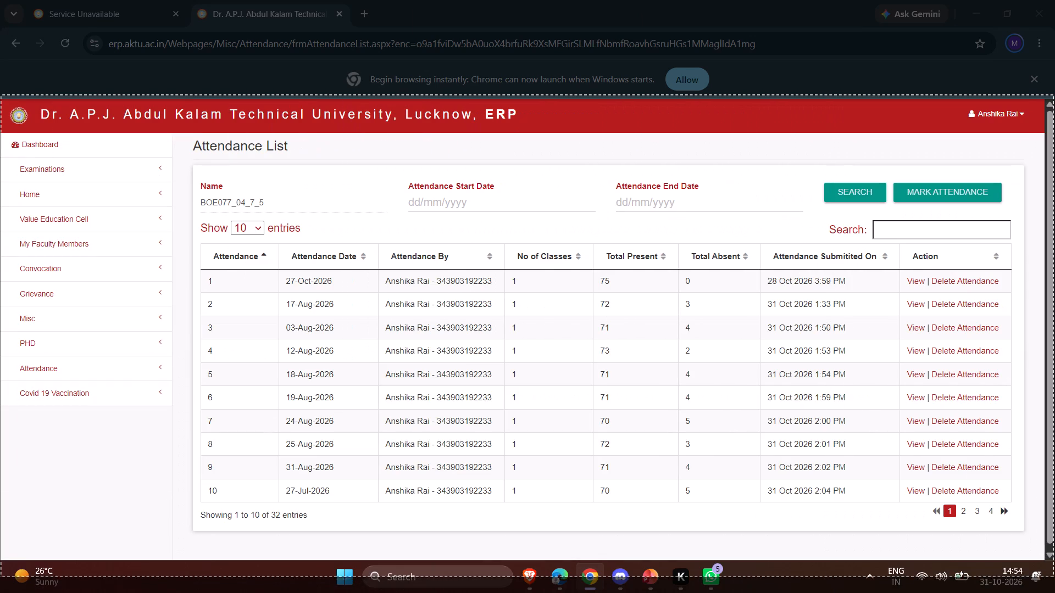
left_click_drag(1054, 575, 1054, 560)
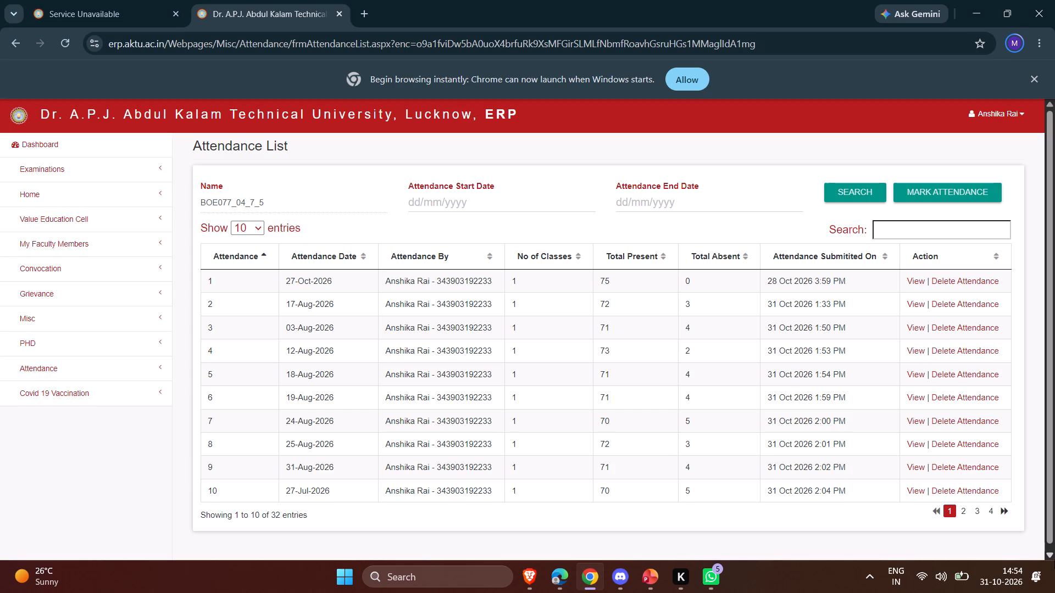
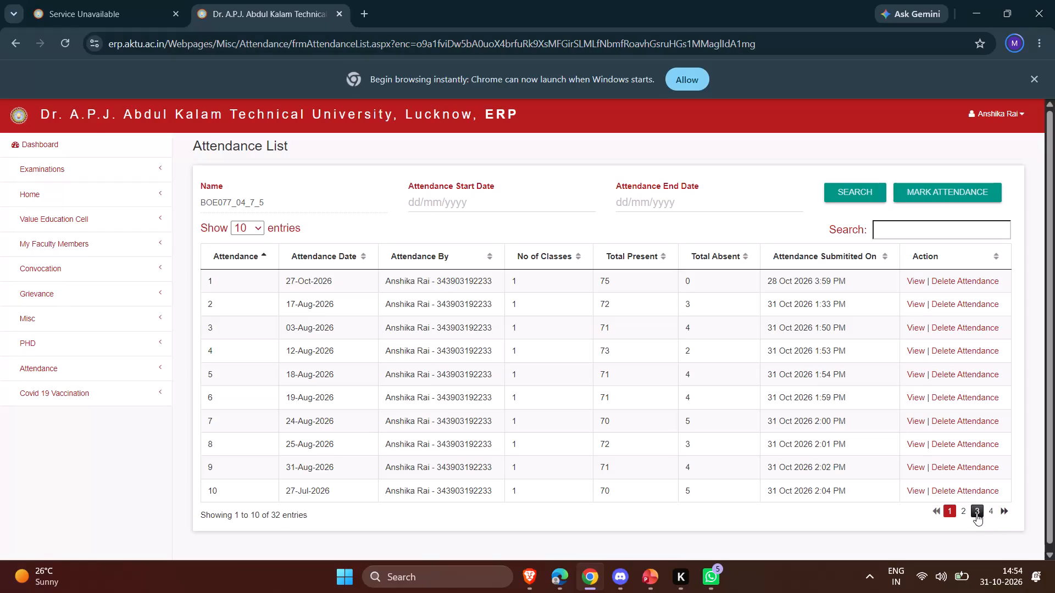
Go to page 2 of the BOE077_04_7_5 attendance list and capture a screenshot of the portal page.
left_click(968, 512)
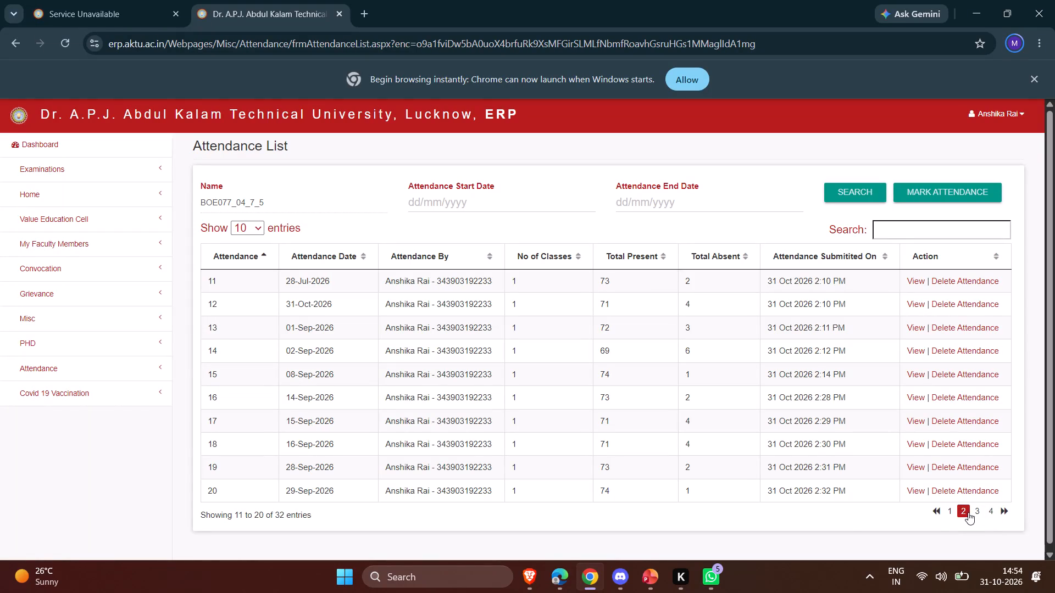
key("shift+super+s")
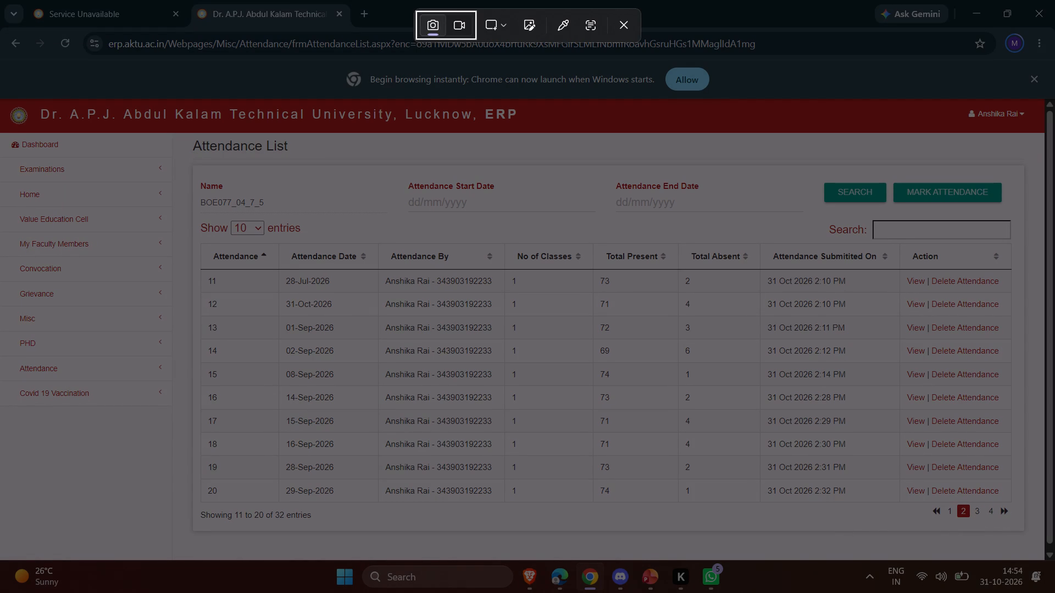
left_click_drag(0, 94, 1014, 512)
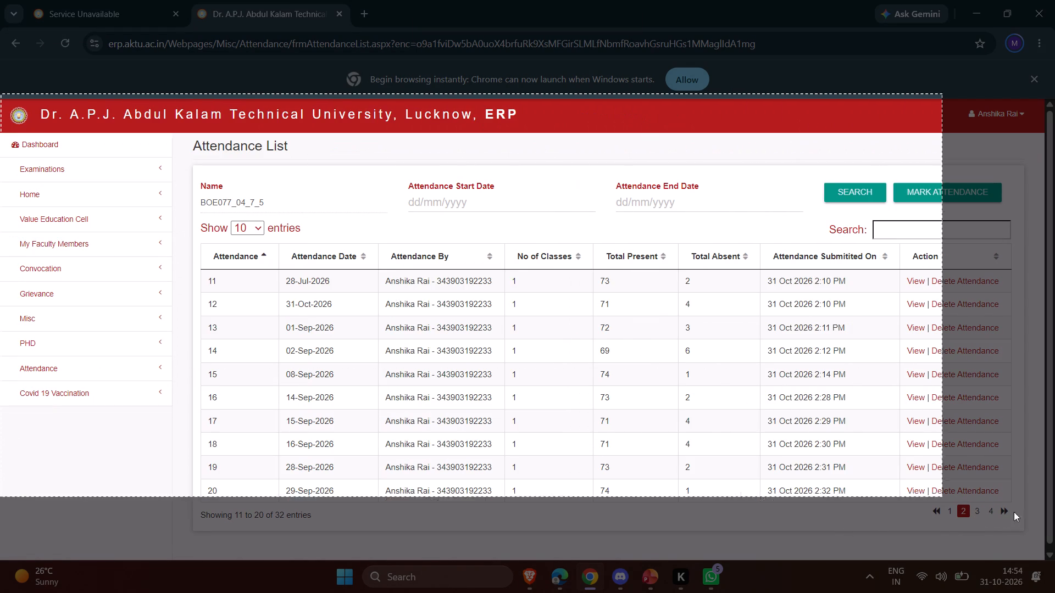
left_click_drag(1014, 512, 1046, 562)
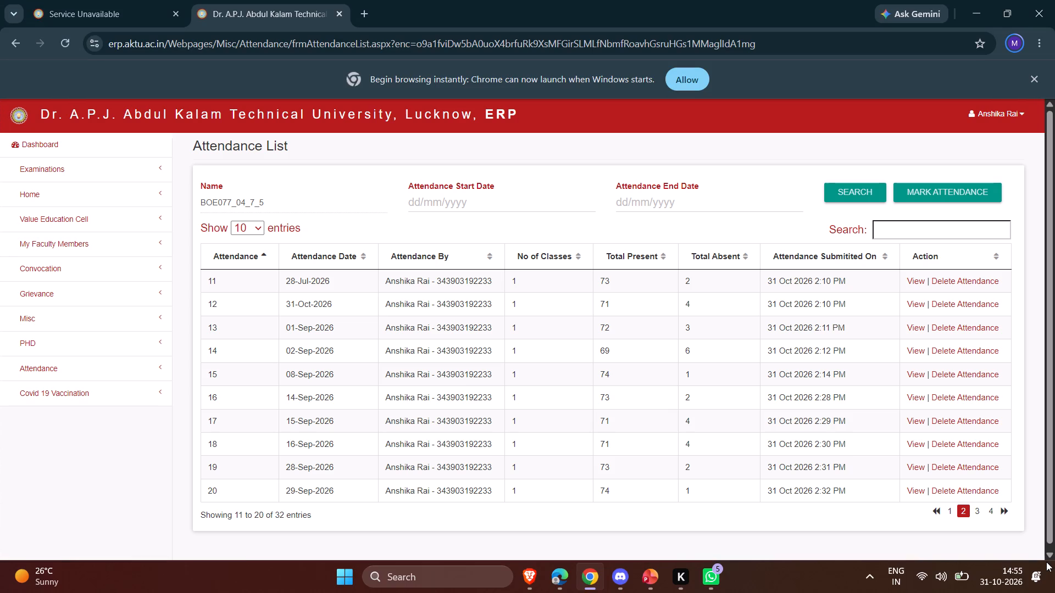
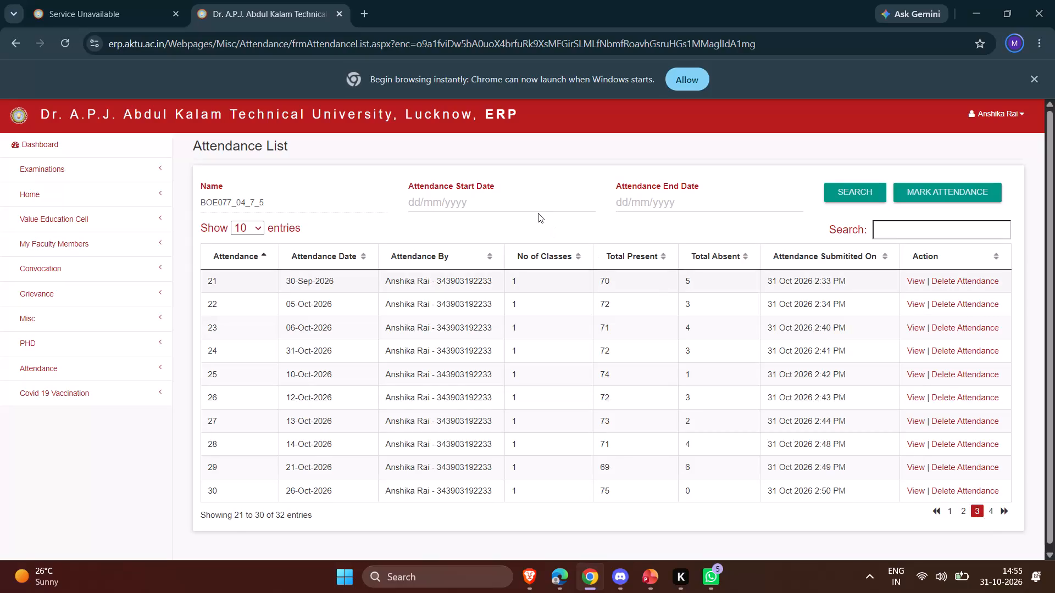
Capture a screenshot of the portal page showing page 3 of the BOE077_04_7_5 attendance list.
key("shift+super+s")
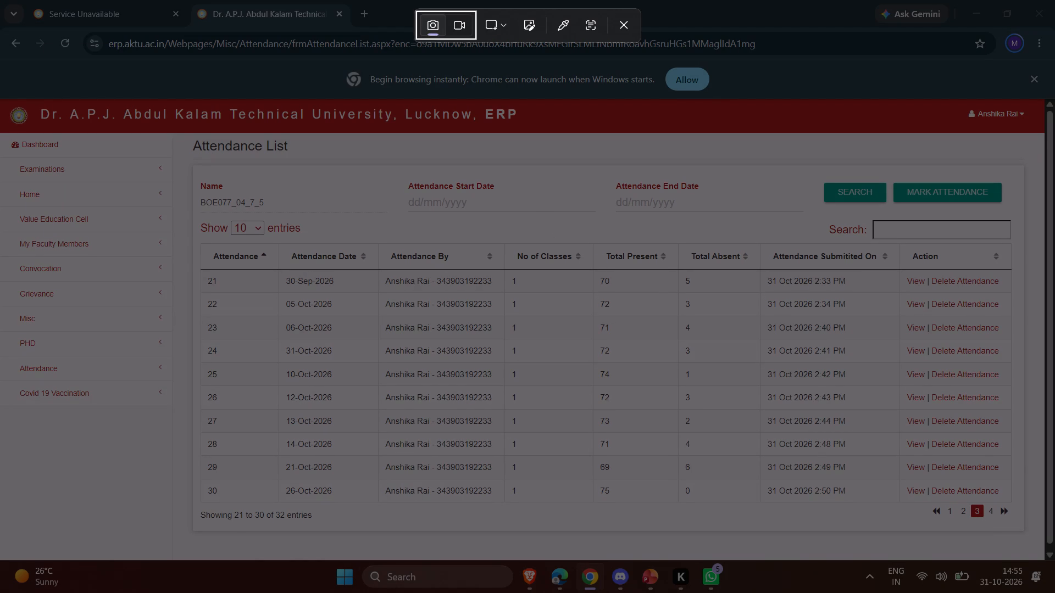
left_click_drag(0, 96, 1040, 561)
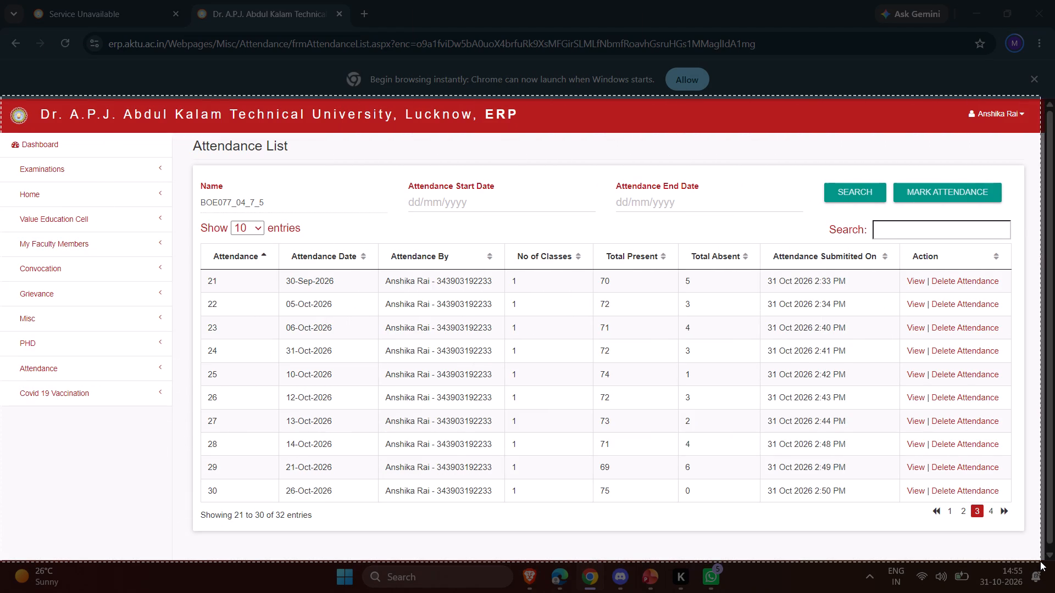
left_click_drag(1040, 561, 1054, 561)
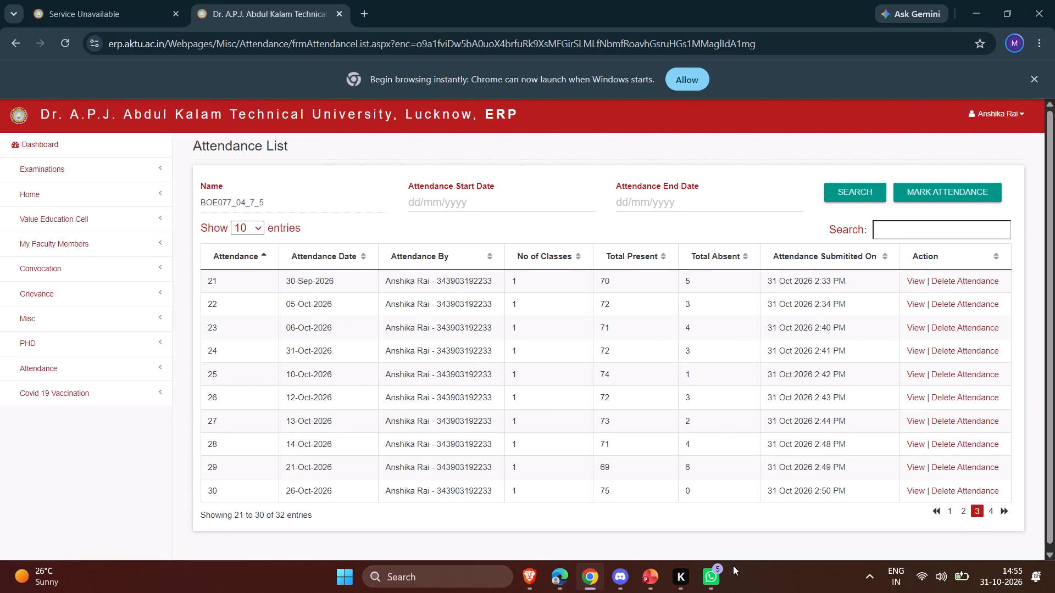
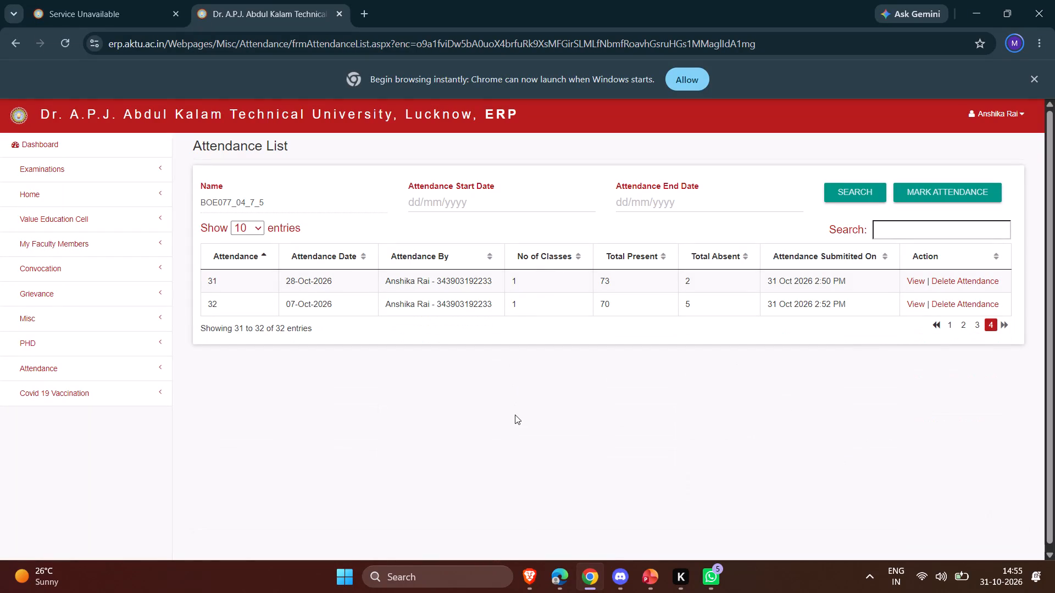
Capture a screenshot of the full portal page area showing page 4 of the BOE077_04_7_5 attendance list.
key("super+s")
left_click(347, 446)
key("shift+super+s")
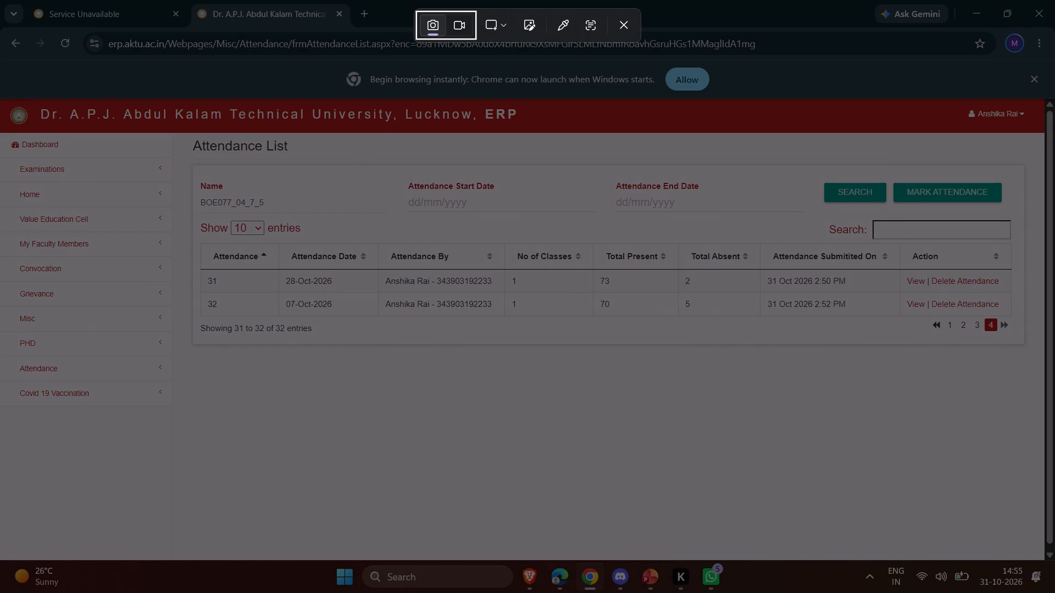
left_click_drag(0, 95, 745, 495)
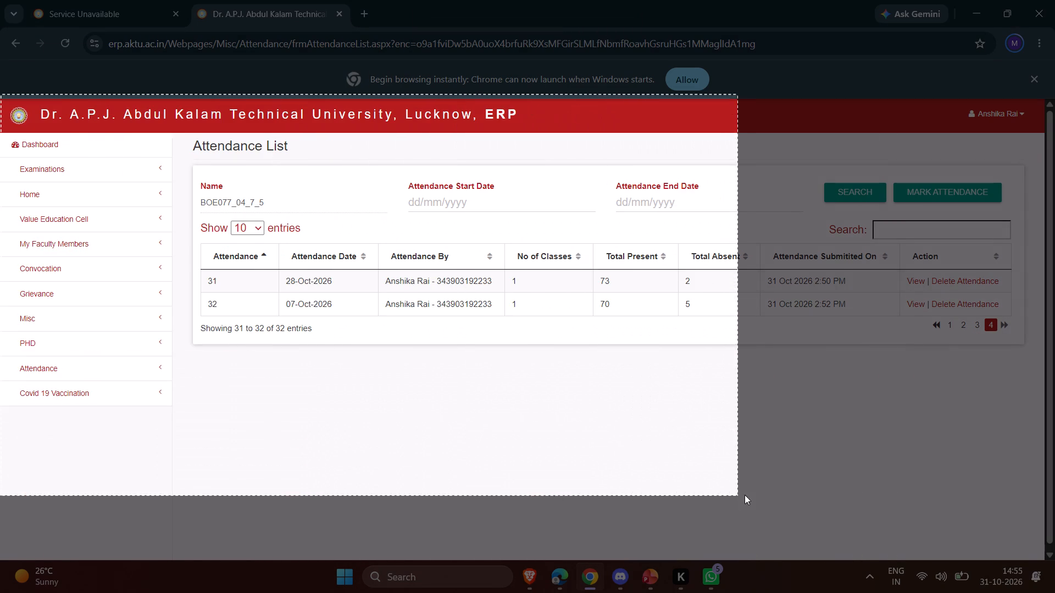
left_click_drag(745, 495, 1054, 560)
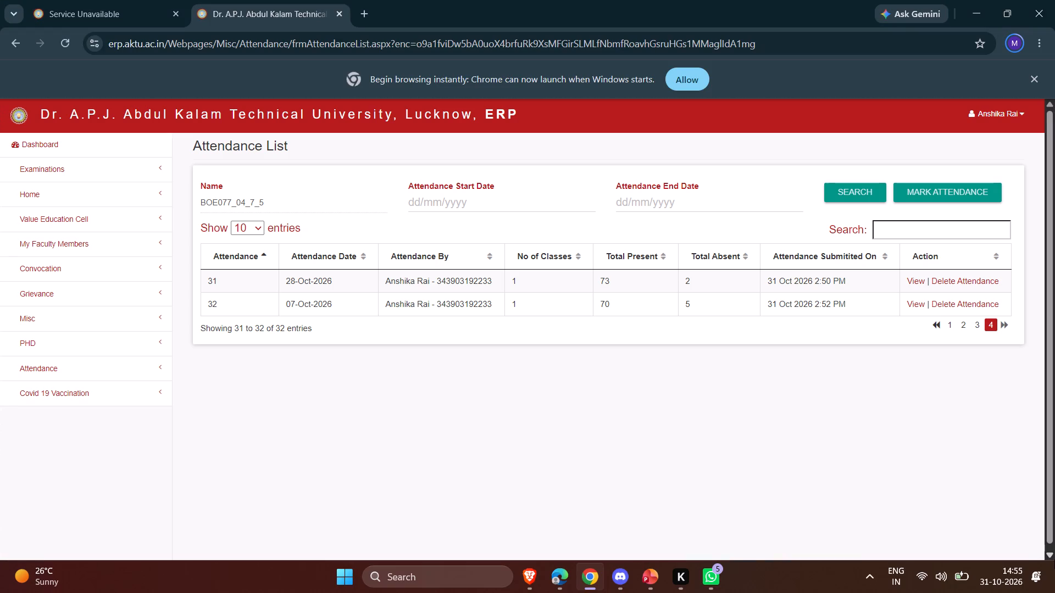
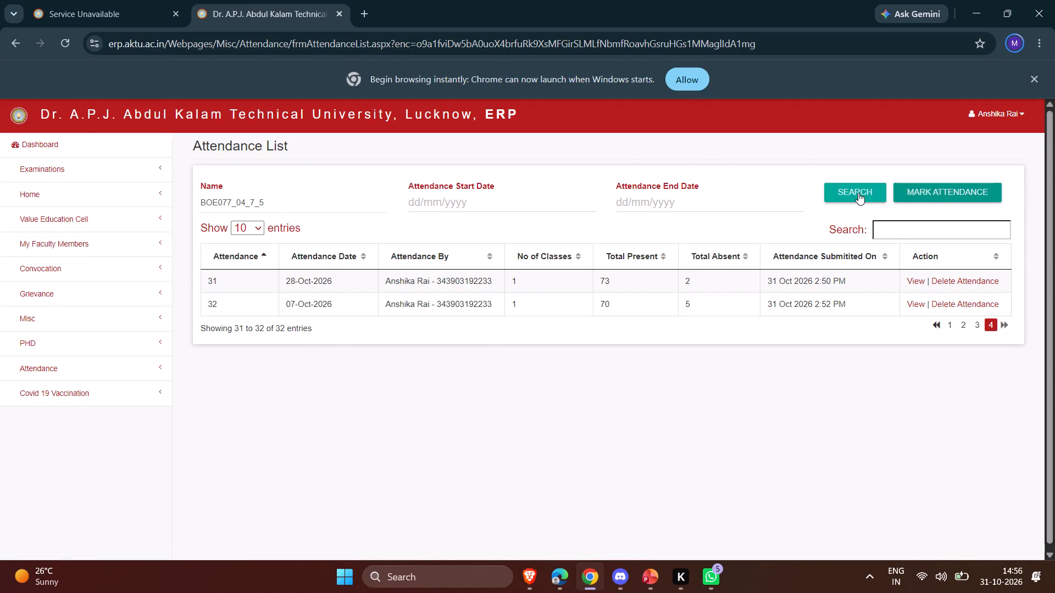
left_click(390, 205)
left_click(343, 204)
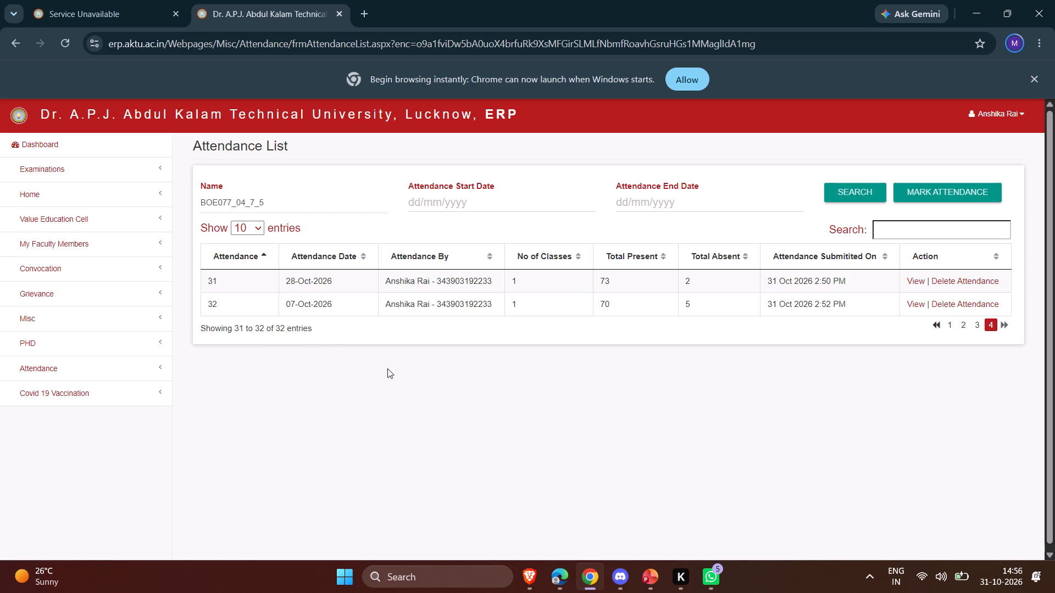
Try to delete the 31-Oct-2026 attendance record, number 24, from page 3 of the BOE077_04_7_5 list, resubmitting the request once.
left_click(939, 326)
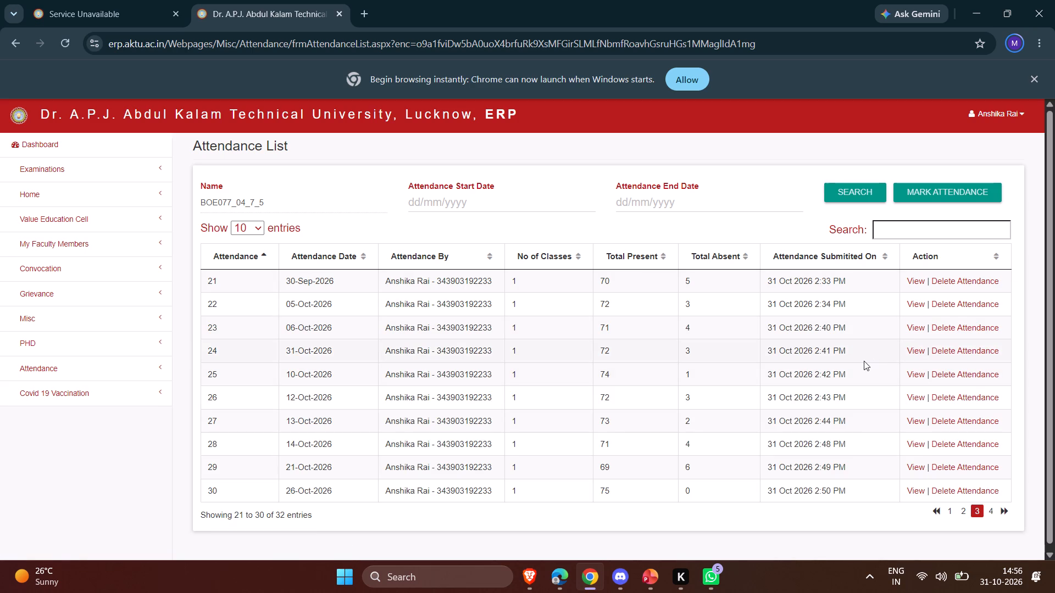
left_click(962, 348)
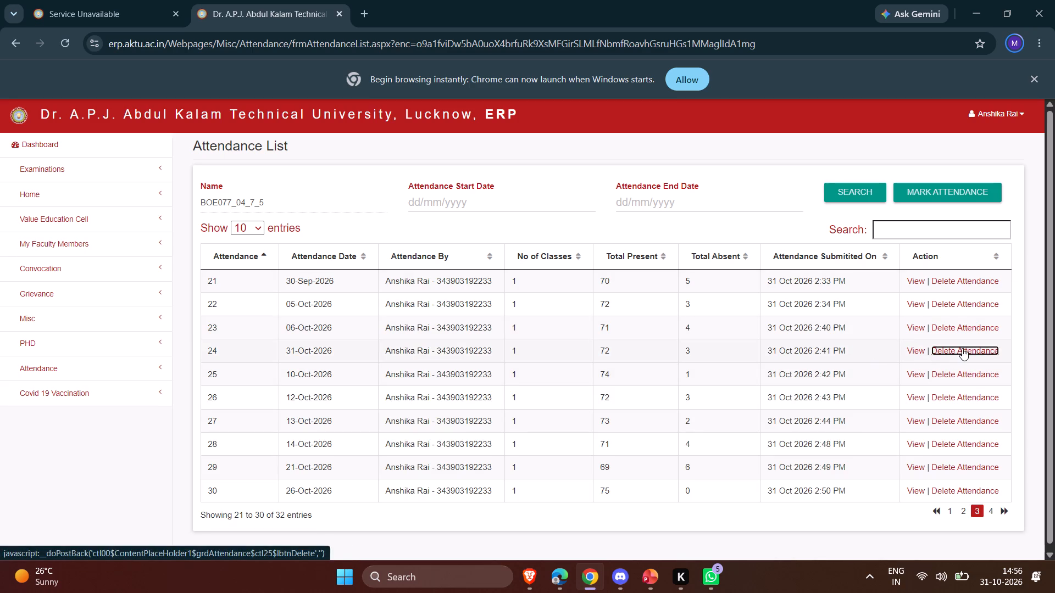
left_click(579, 138)
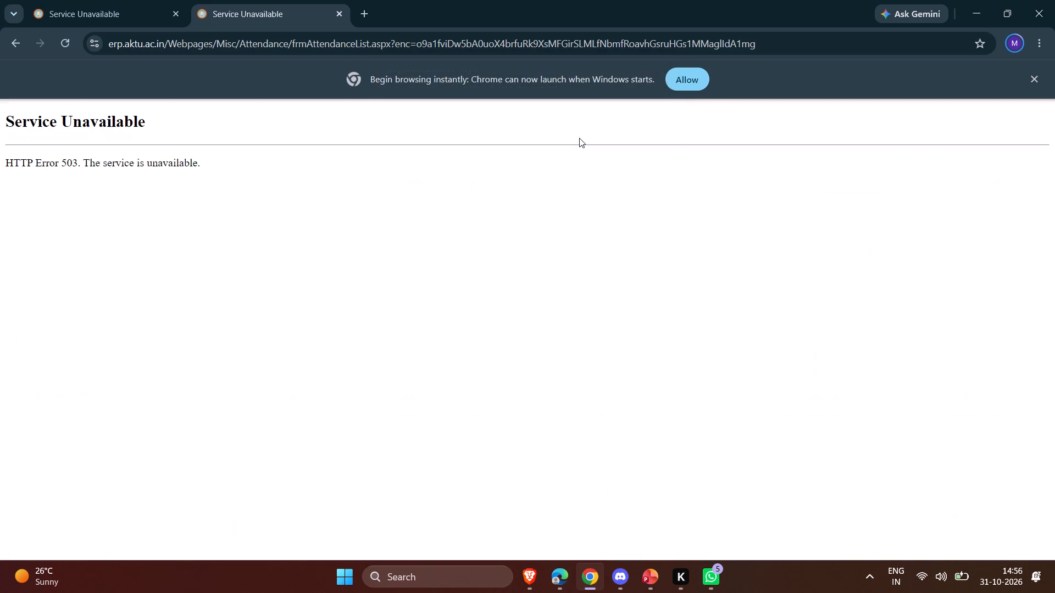
left_click(68, 46)
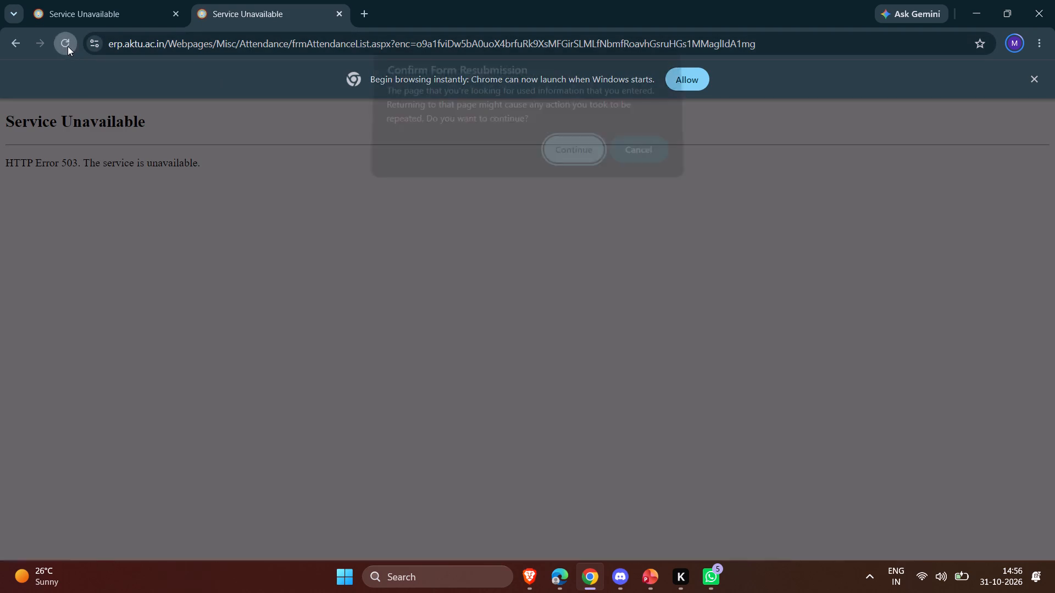
left_click(568, 161)
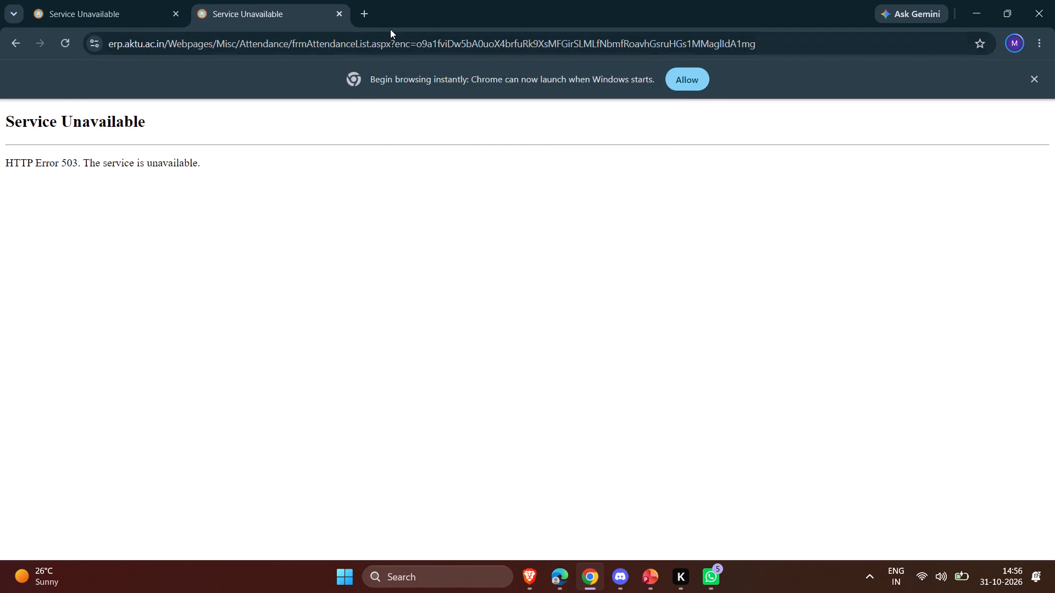
Replace the failed portal tab with a new one, search for "aktu erp", and open the ERP portal's login page.
left_click(361, 9)
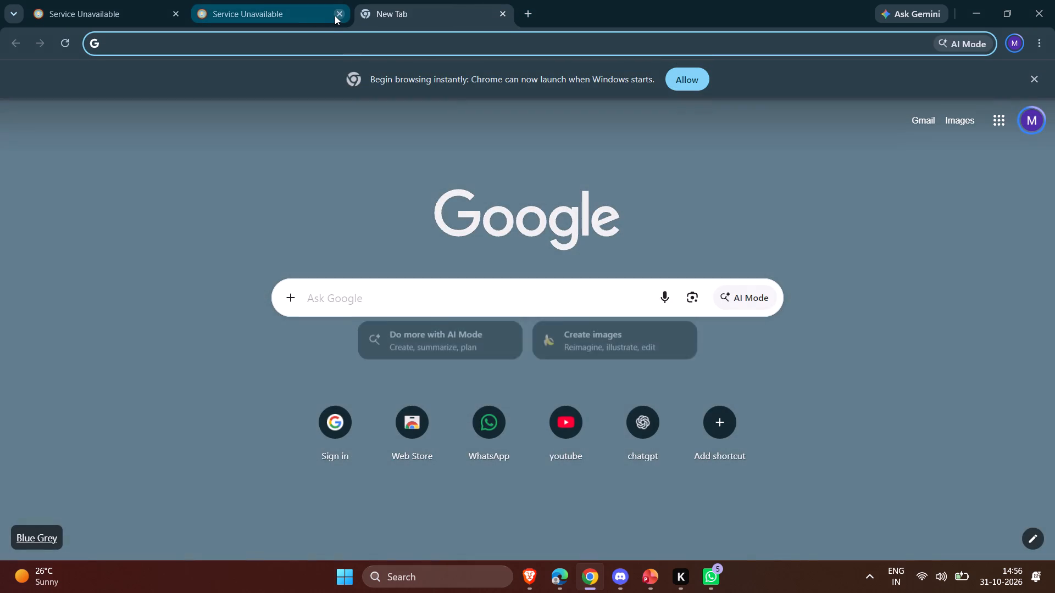
left_click(335, 15)
type("aktu")
key("Return")
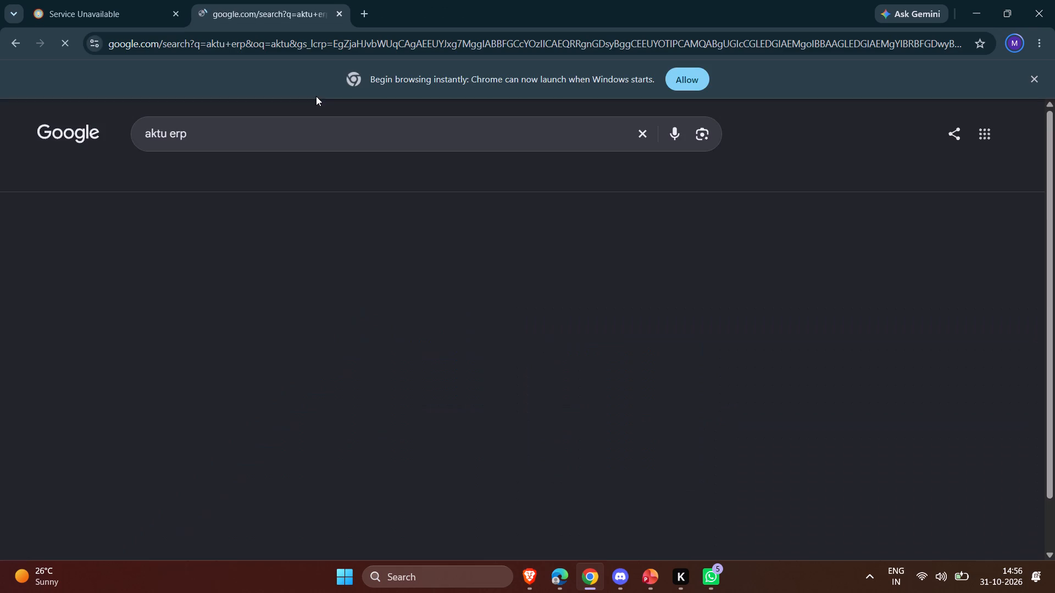
left_click(210, 268)
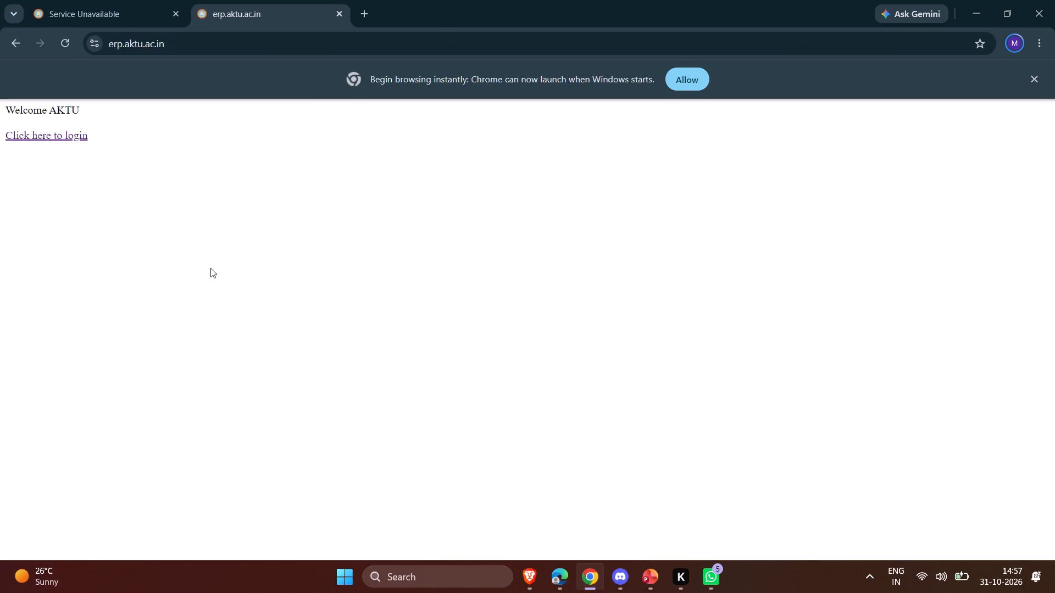
left_click(60, 132)
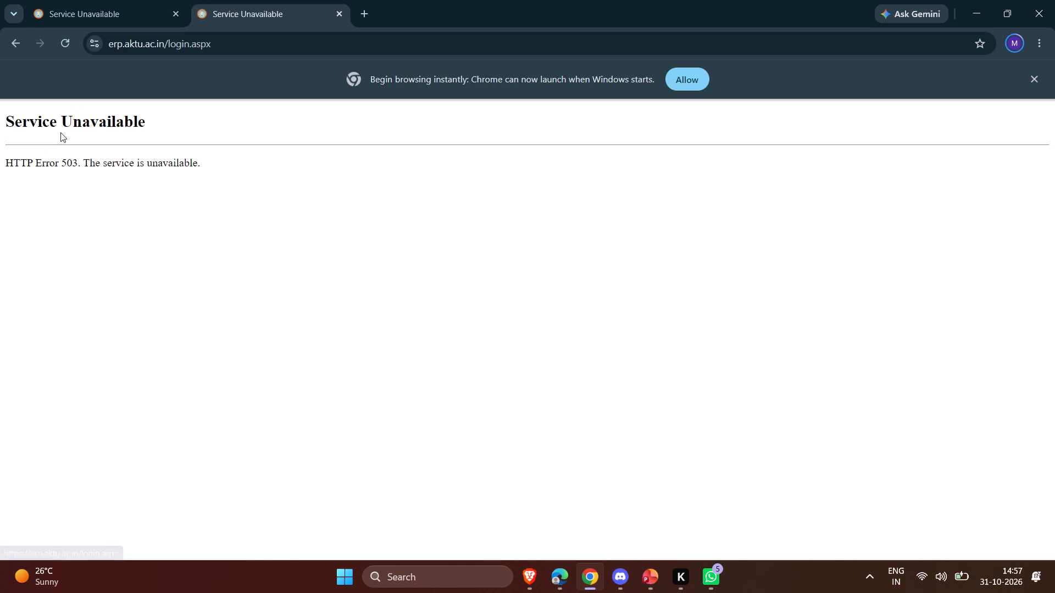
Reload the ERP login page several times and close the older Service Unavailable tab.
triple_click(62, 43)
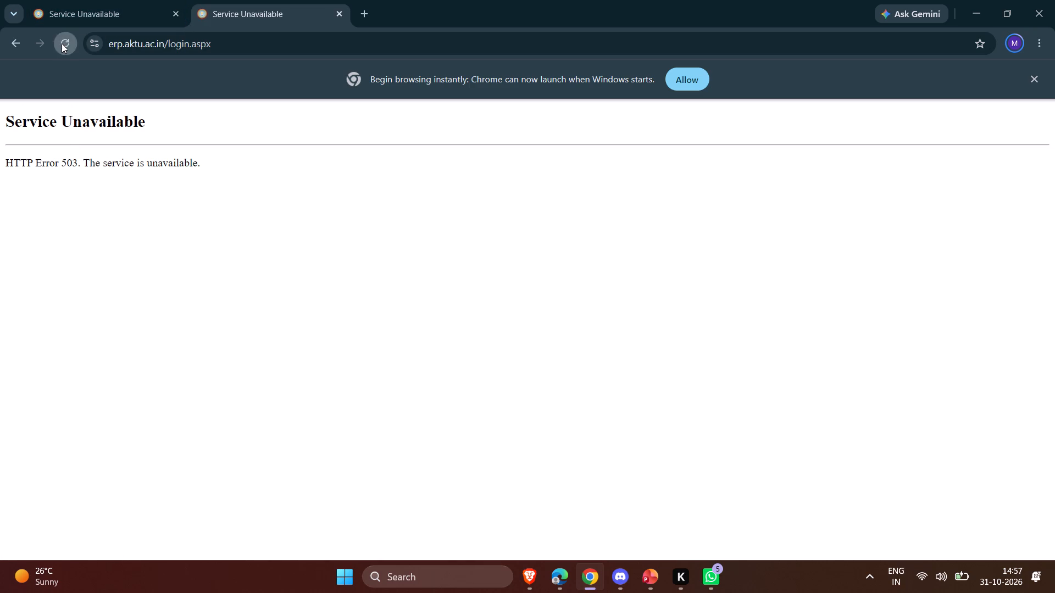
triple_click(62, 43)
left_click(62, 43)
left_click_drag(62, 43, 180, 15)
left_click(180, 15)
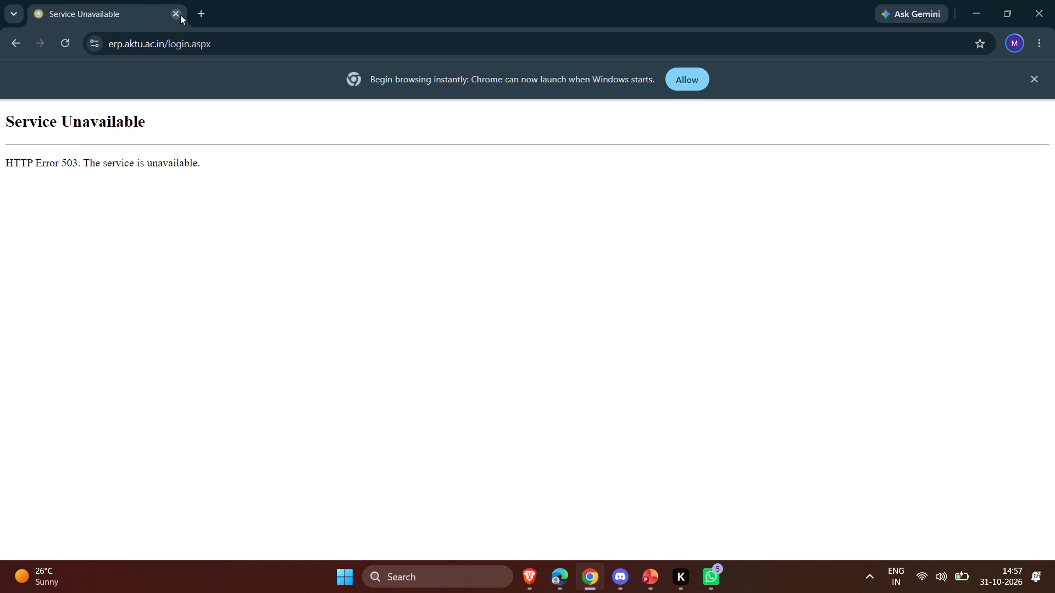
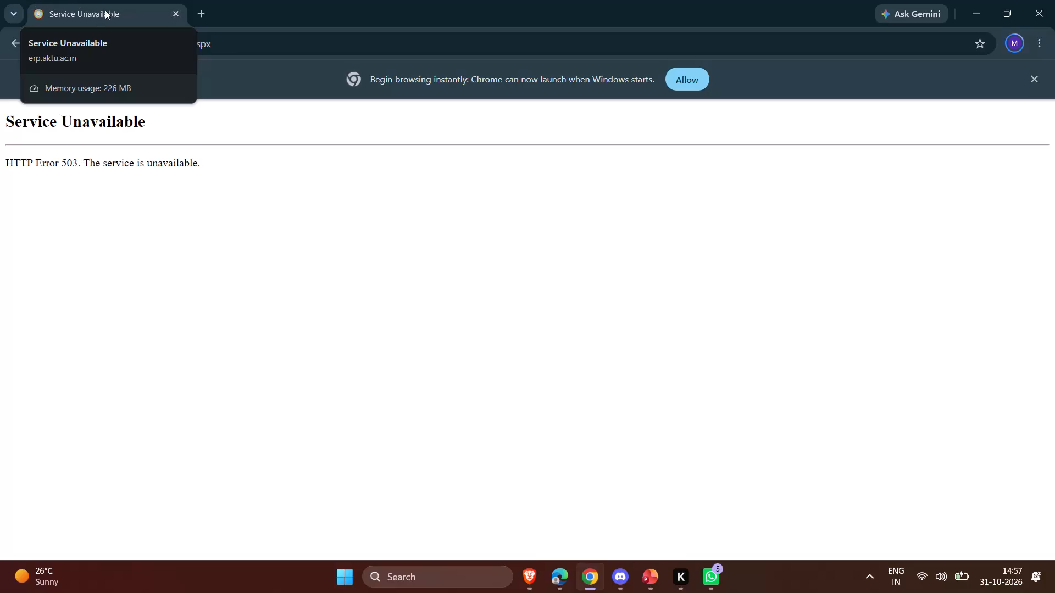
Open a new browser tab and search the web for "aktu erp".
left_click(205, 19)
type("aktu")
key("Return")
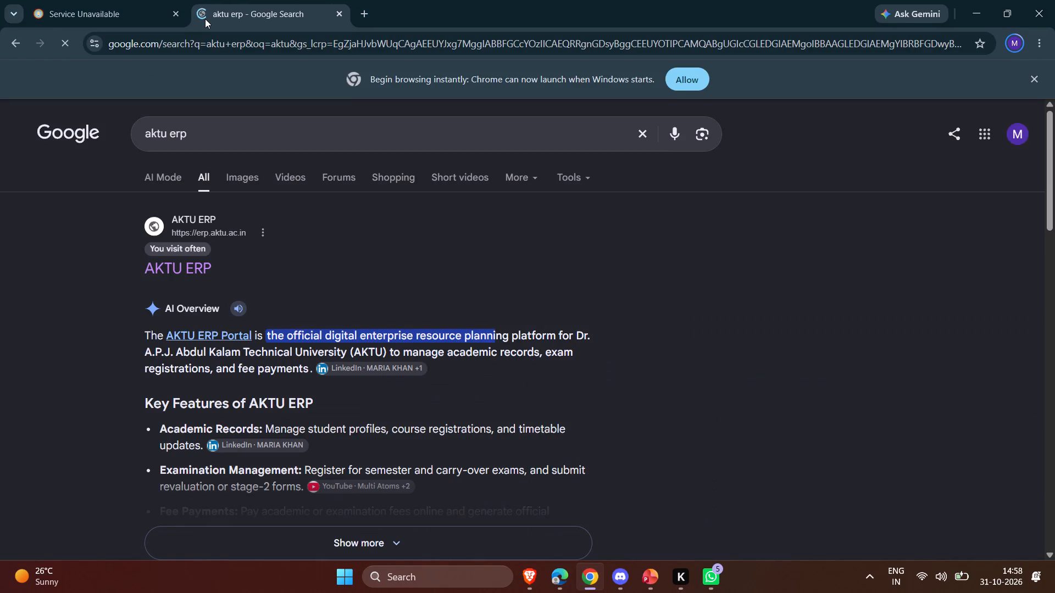
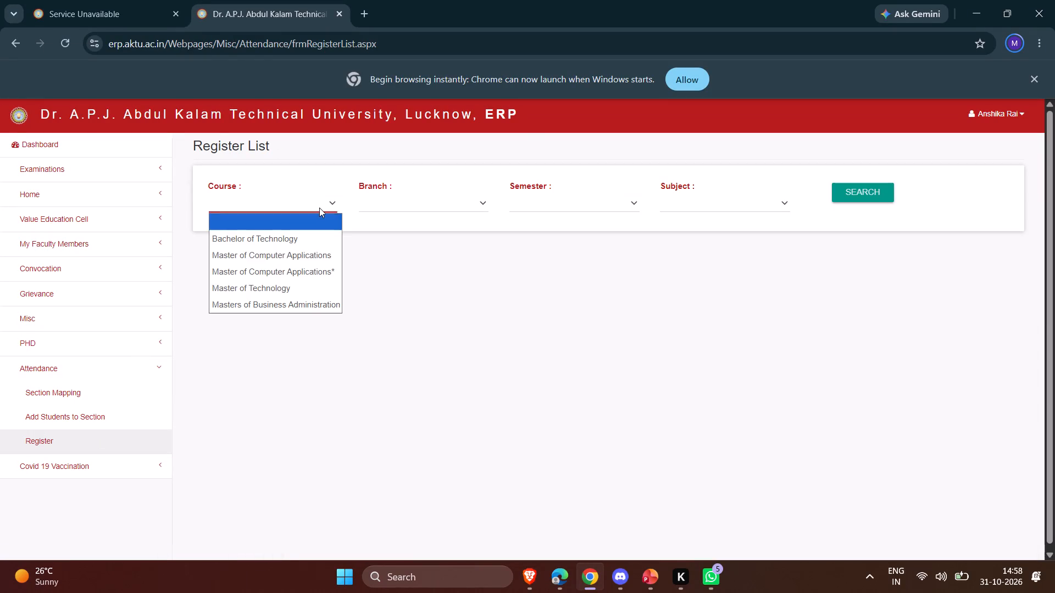
Search the register list for Bachelor of Technology, Computer Science And Engineering(Artificial Intelligence & Machine Learning), semester 7, subject BOE077 (DESIGN THINKING).
left_click(302, 238)
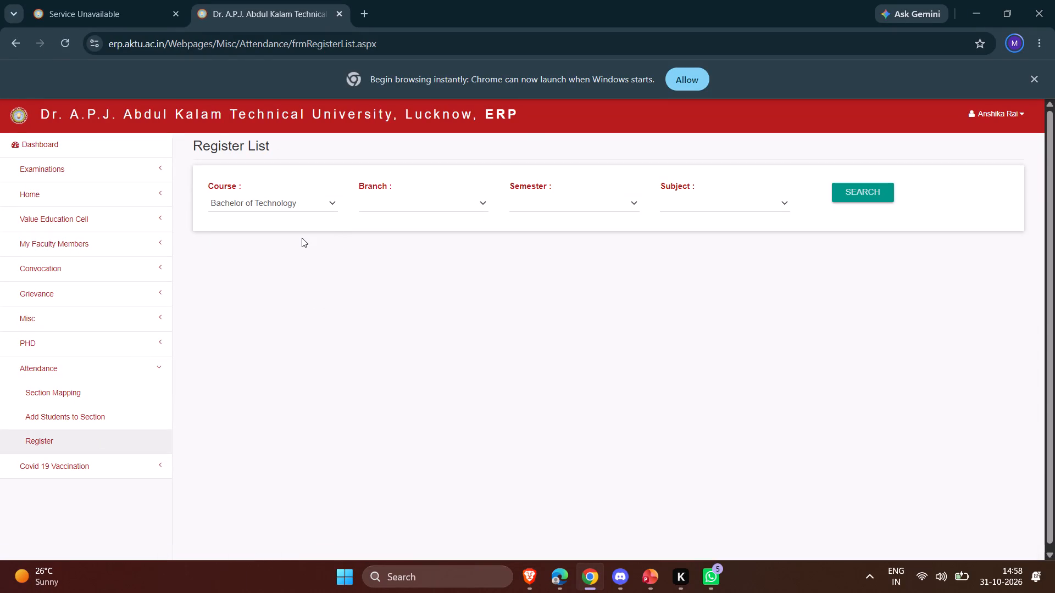
left_click_drag(302, 238, 406, 208)
left_click(406, 208)
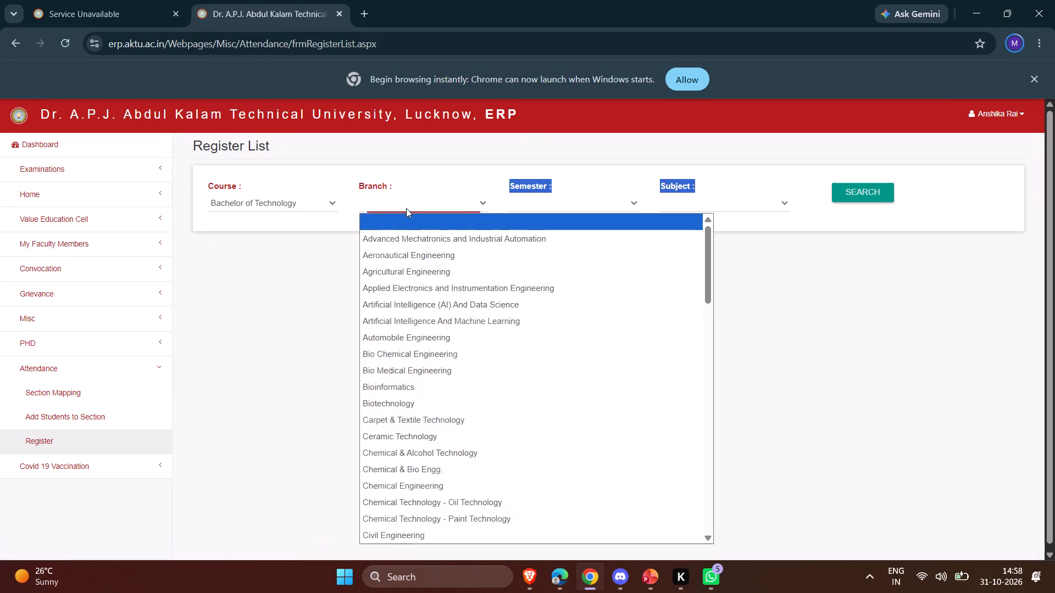
scroll(482, 396, "down", 4)
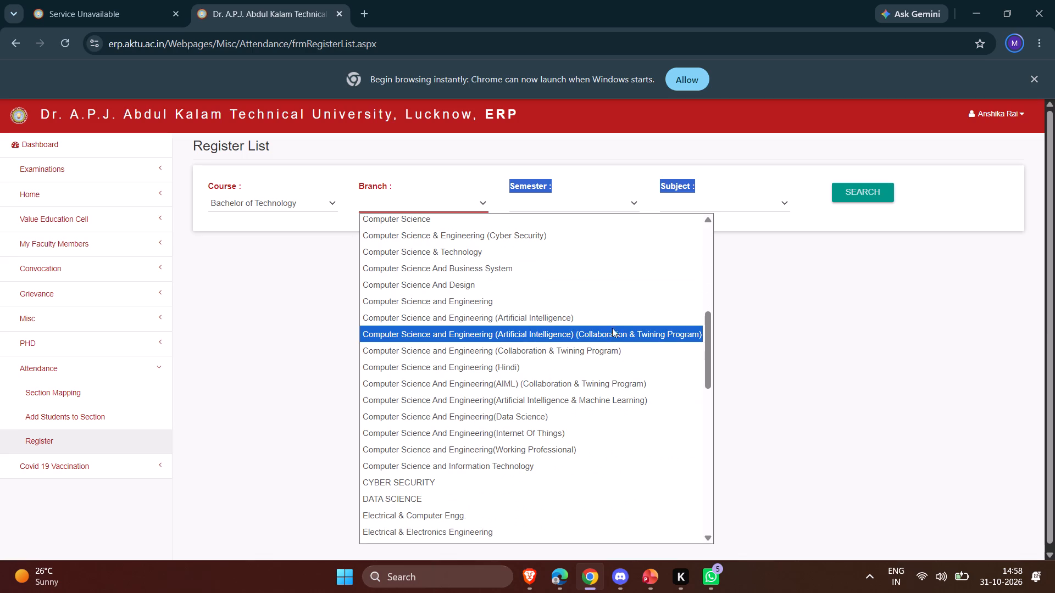
left_click(525, 397)
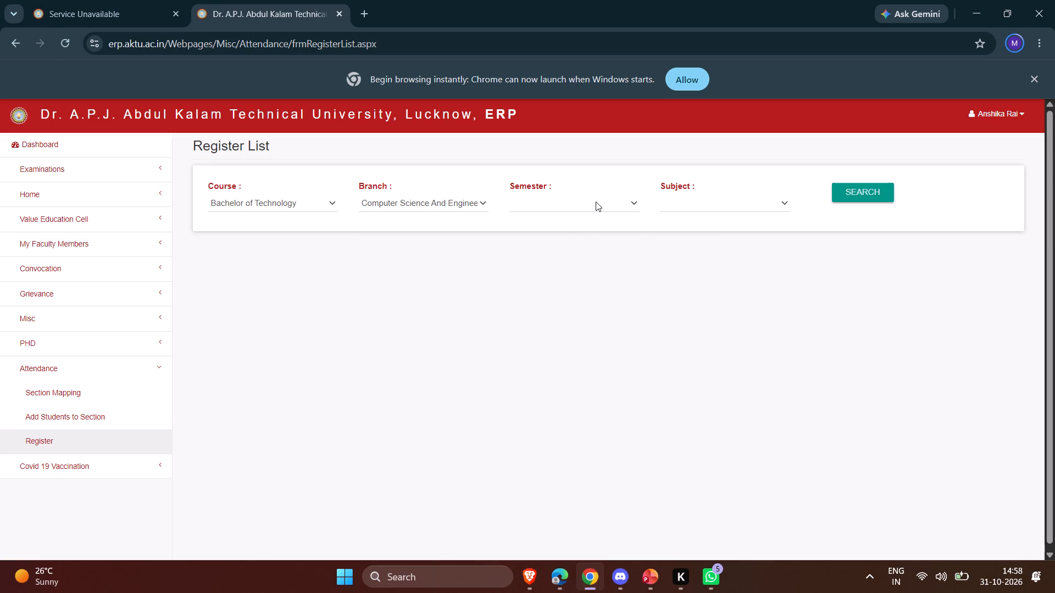
left_click(596, 202)
left_click(543, 338)
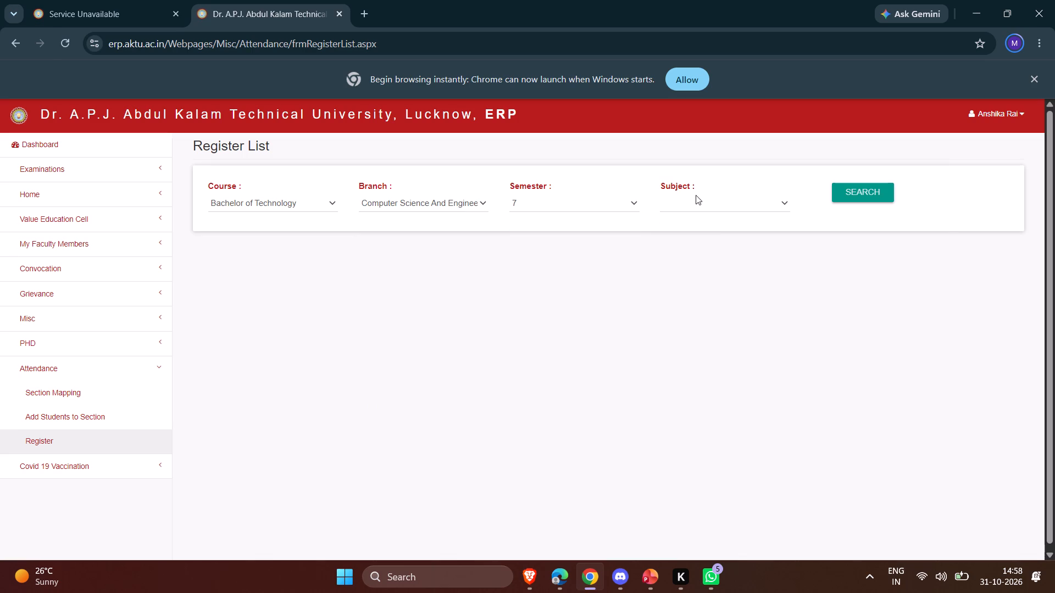
left_click(703, 203)
scroll(752, 450, "down", 1)
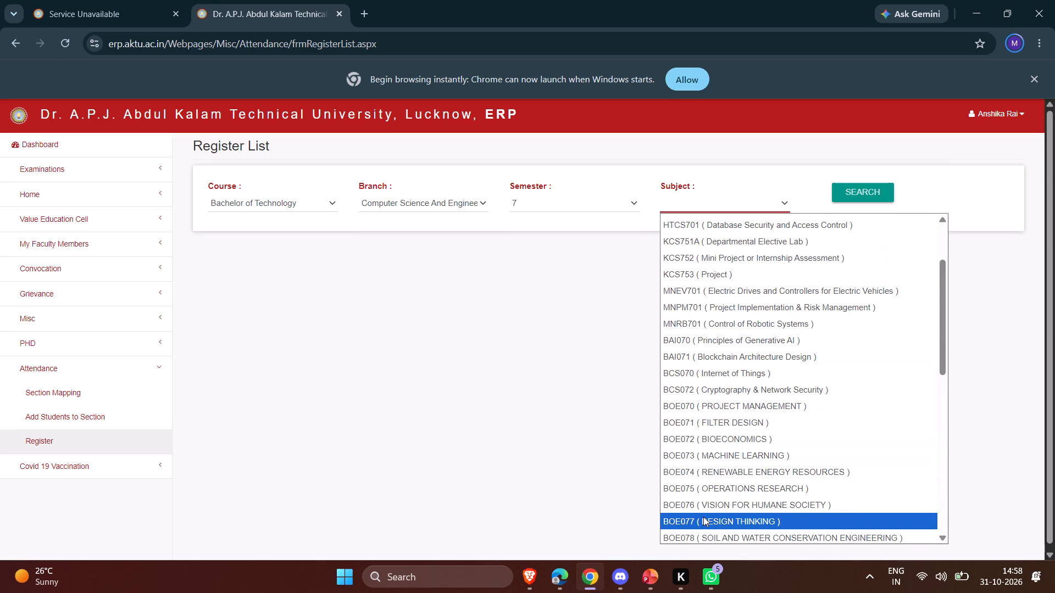
left_click(703, 517)
left_click(870, 194)
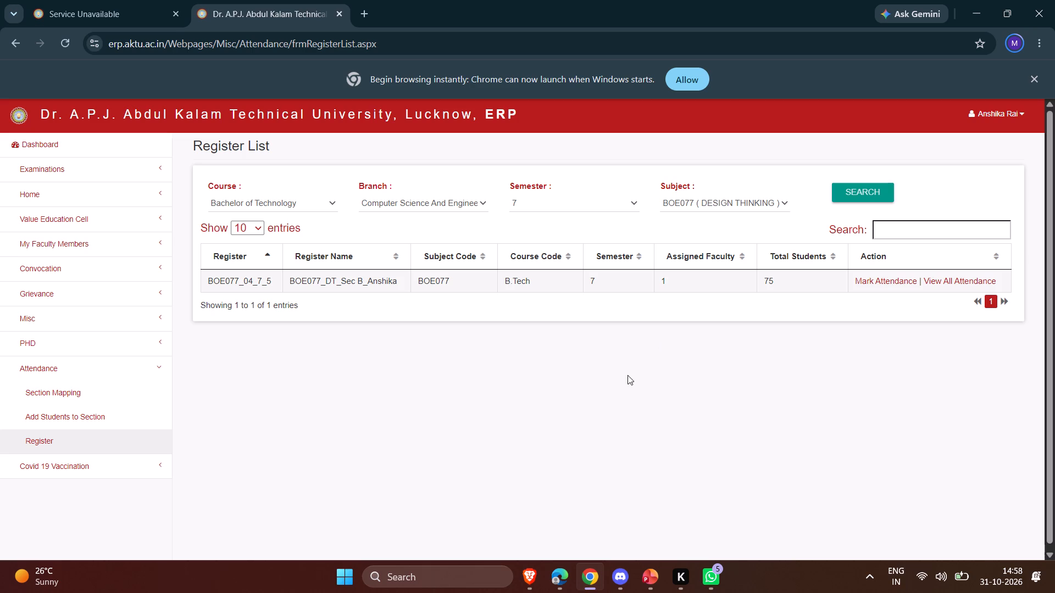
View all attendance of the BOE077 Section B register and delete the 31-Oct-2026 attendance entry.
left_click(945, 284)
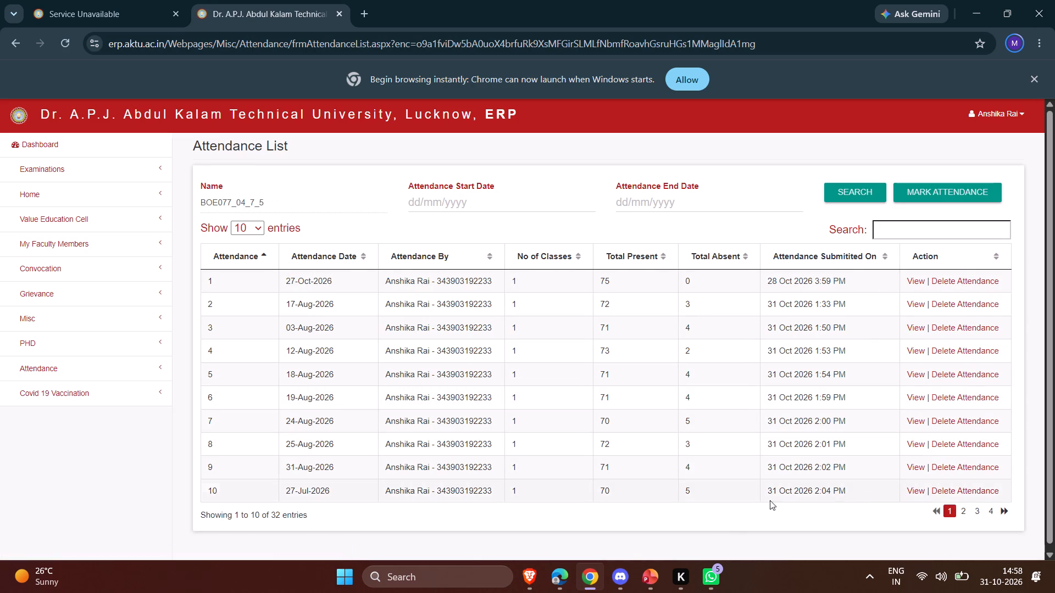
left_click(975, 514)
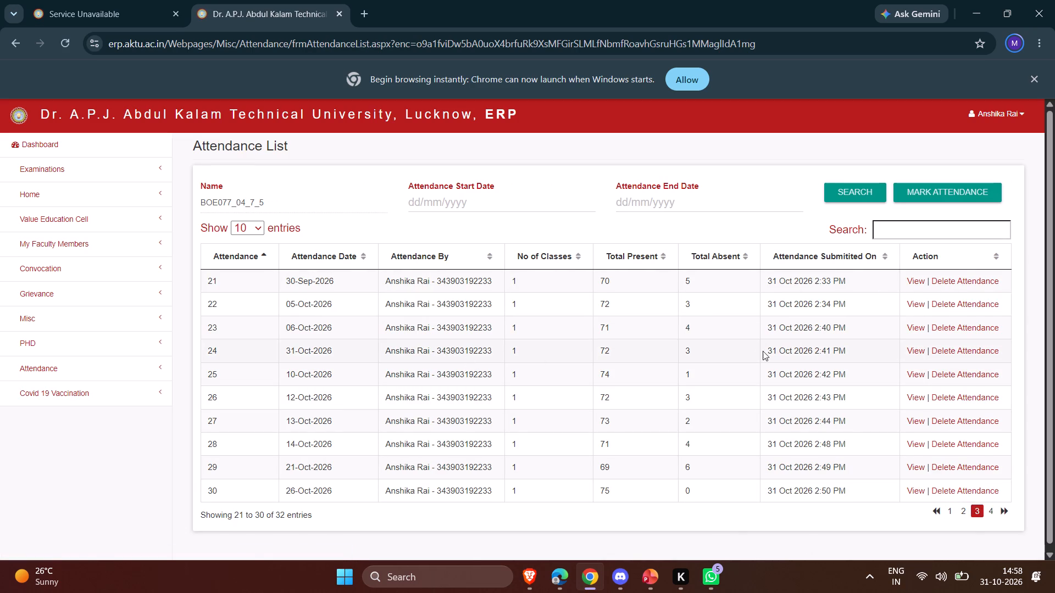
left_click(962, 351)
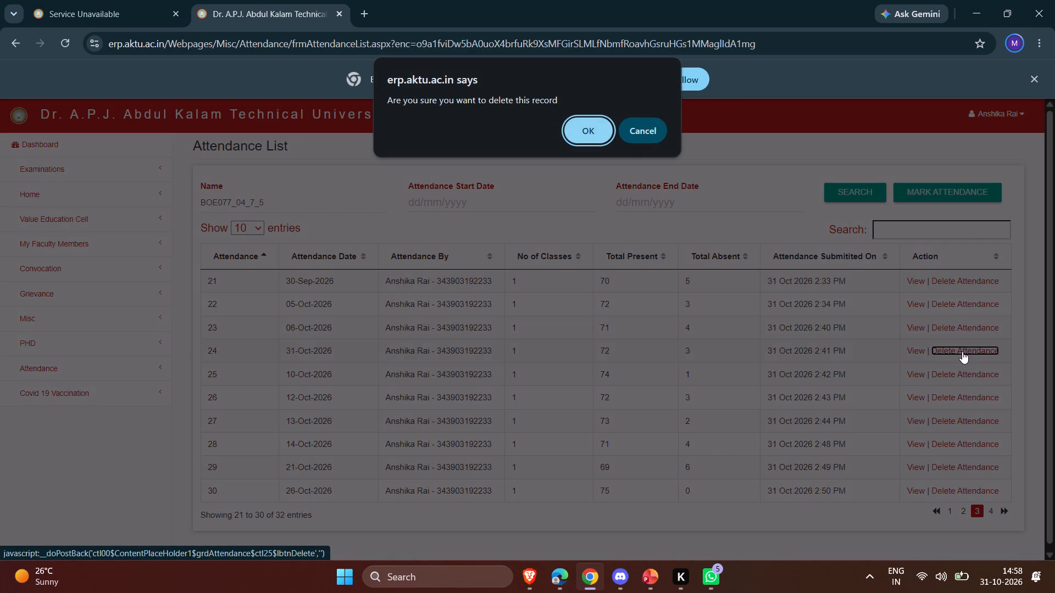
left_click(606, 131)
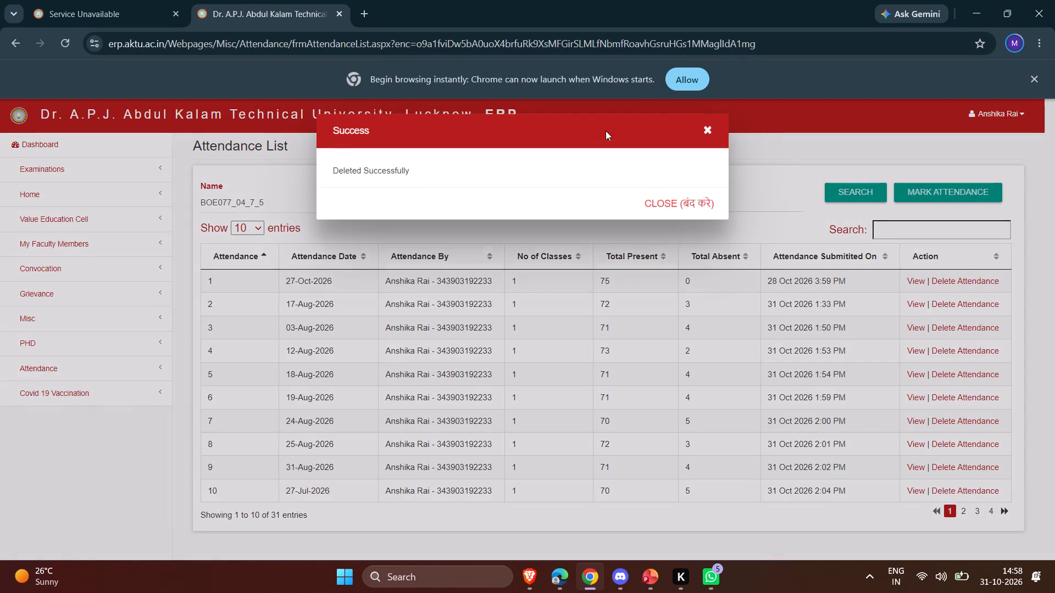
left_click(678, 210)
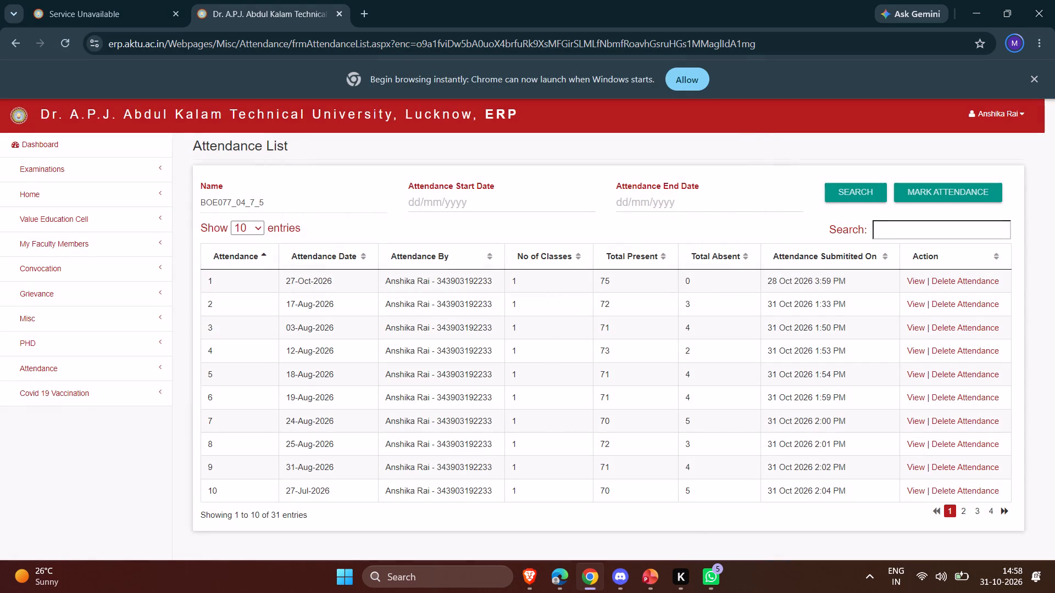
Capture a screen snip of the whole Attendance List page showing entries 1 to 10.
key("shift+super+s")
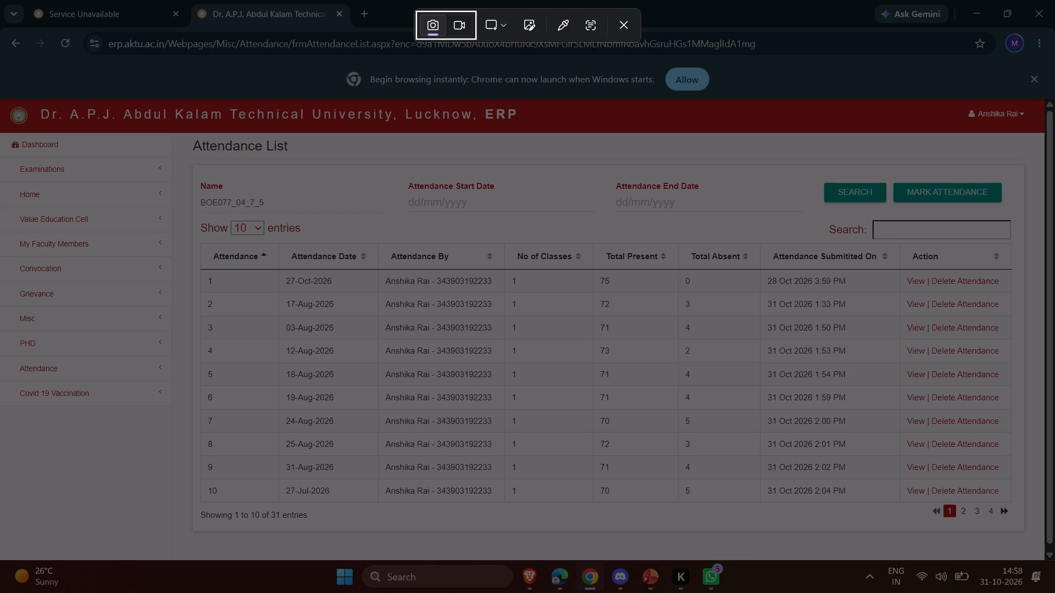
left_click_drag(1, 97, 1054, 562)
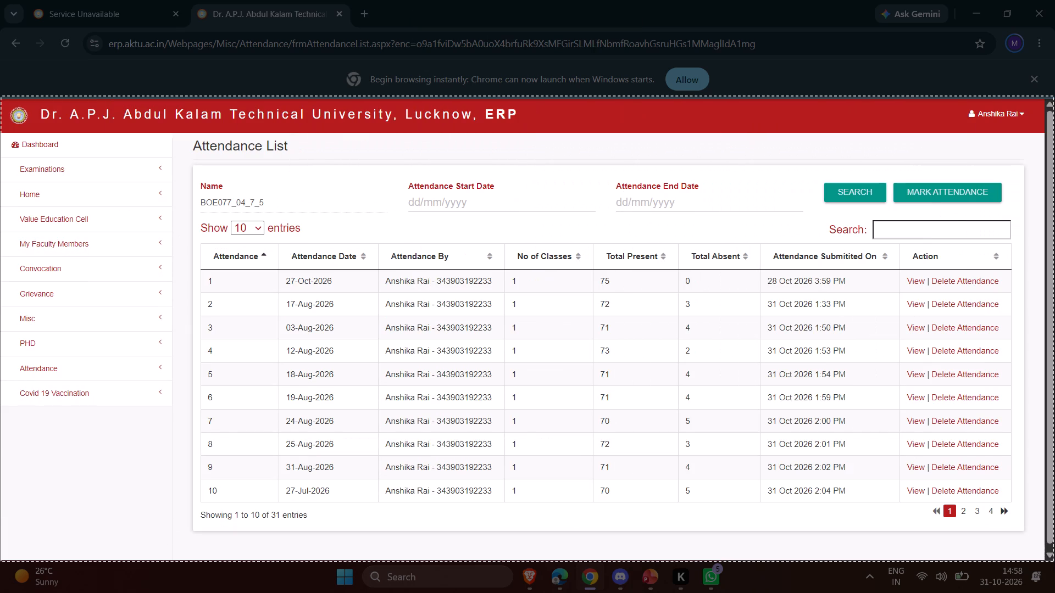
left_click_drag(1054, 562, 1049, 559)
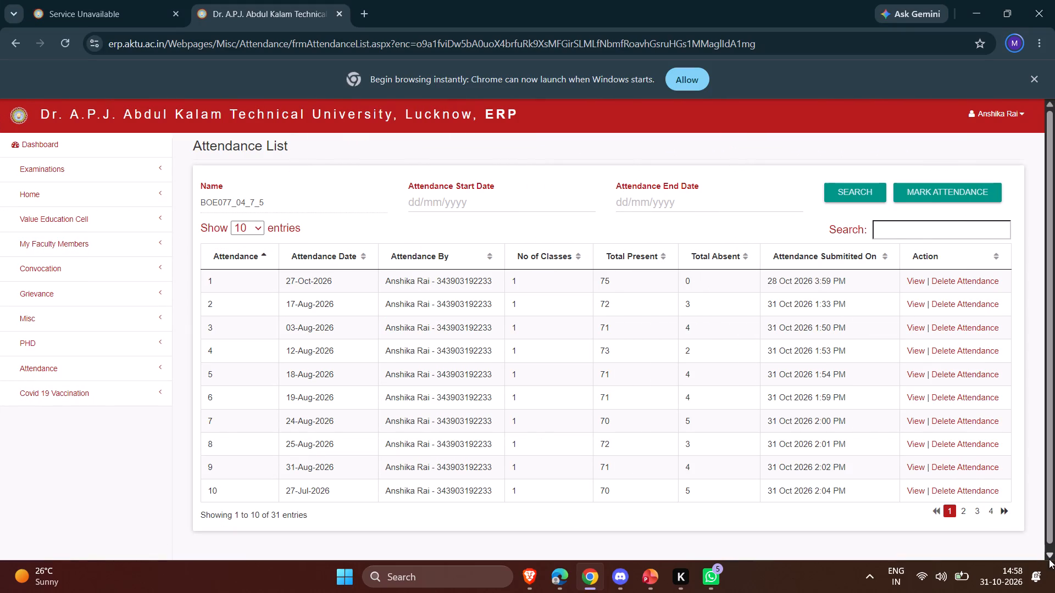